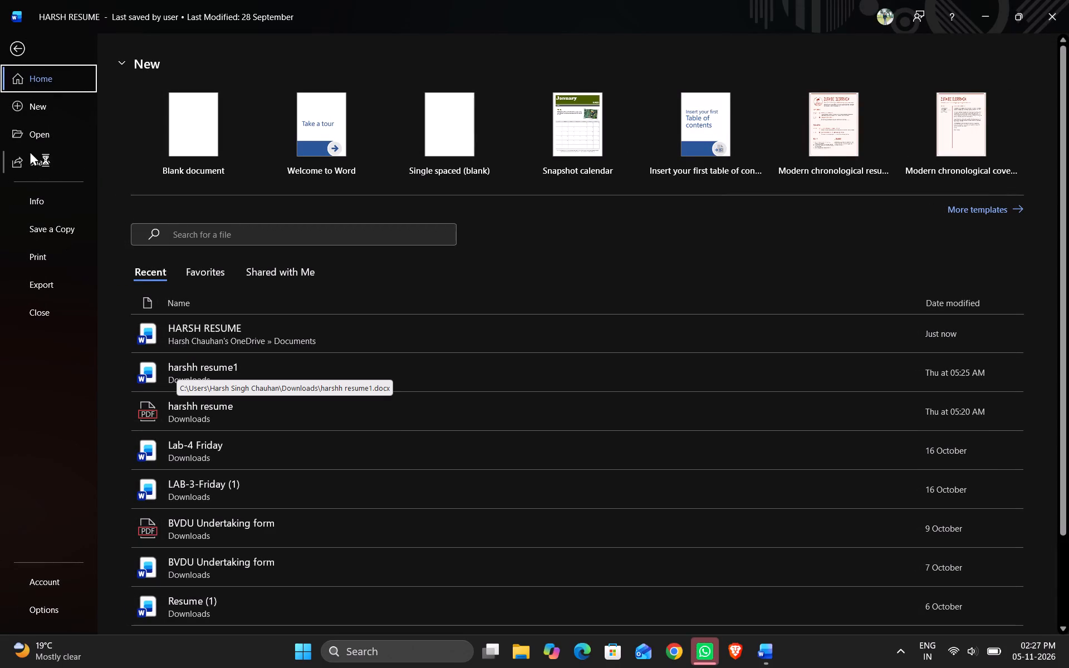
Open the harshh resume PDF from the Downloads folder and convert it to an editable document.
left_click(54, 127)
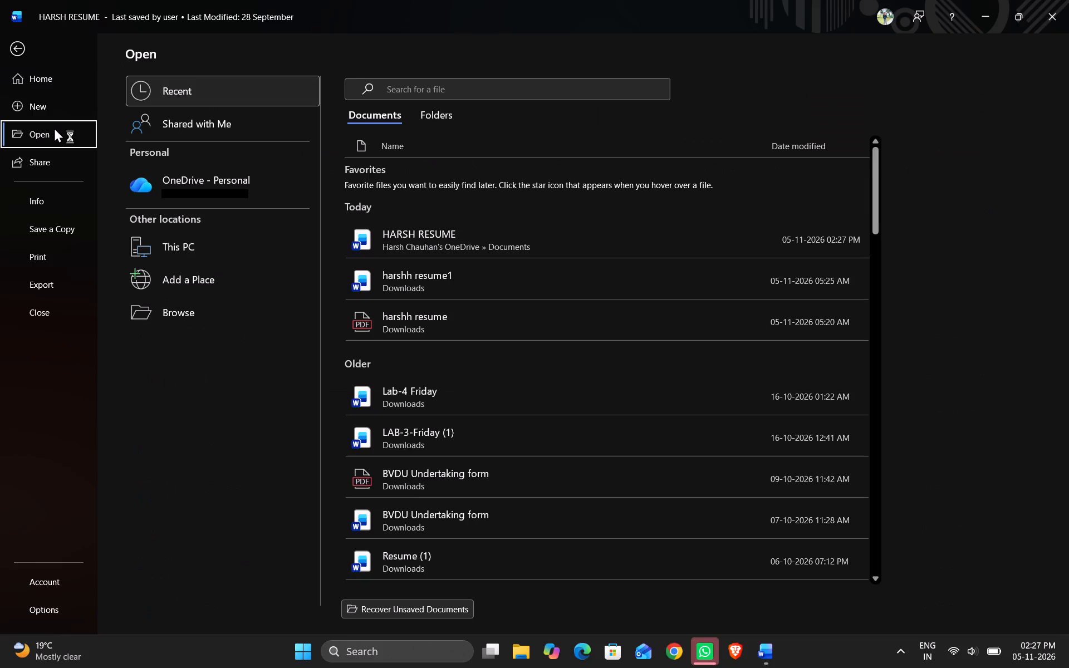
left_click(181, 304)
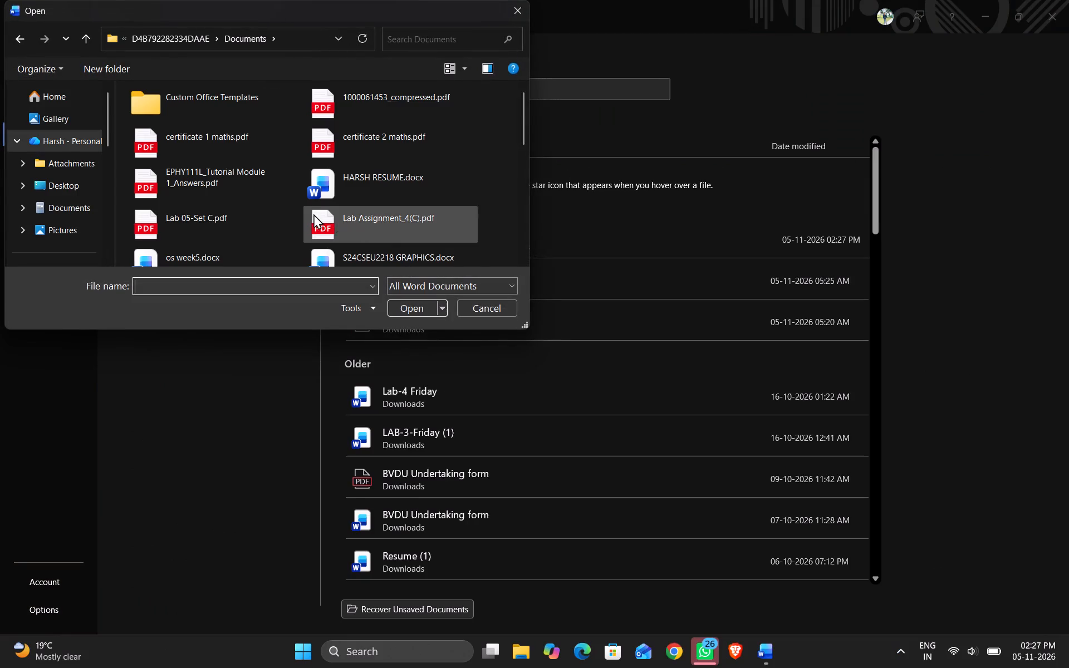
scroll(116, 210, "down", 1)
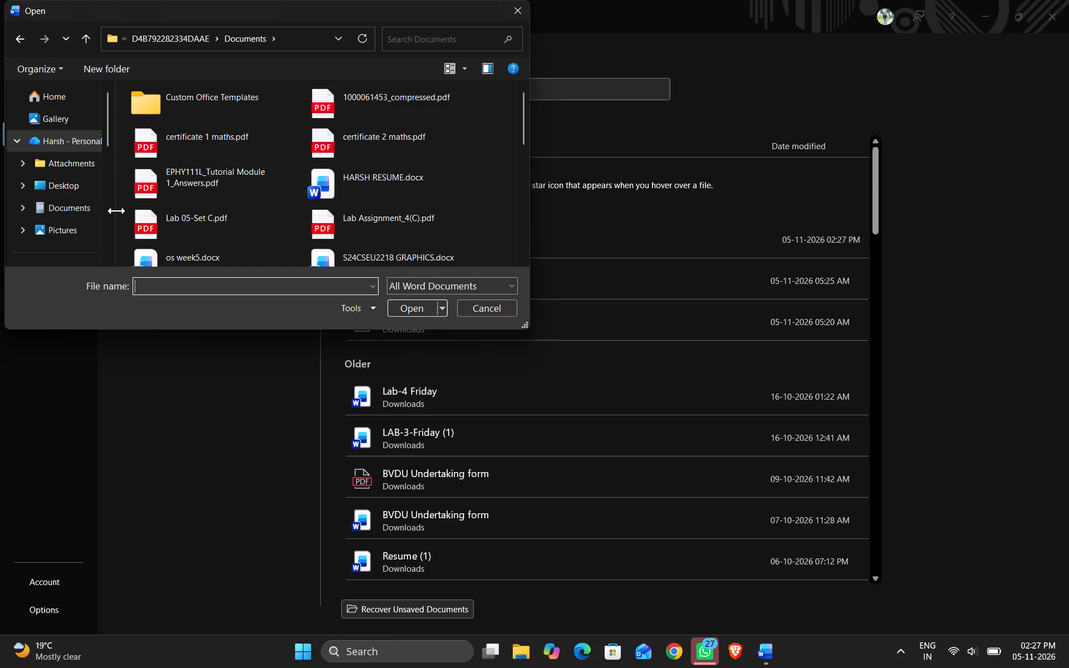
scroll(76, 201, "down", 1)
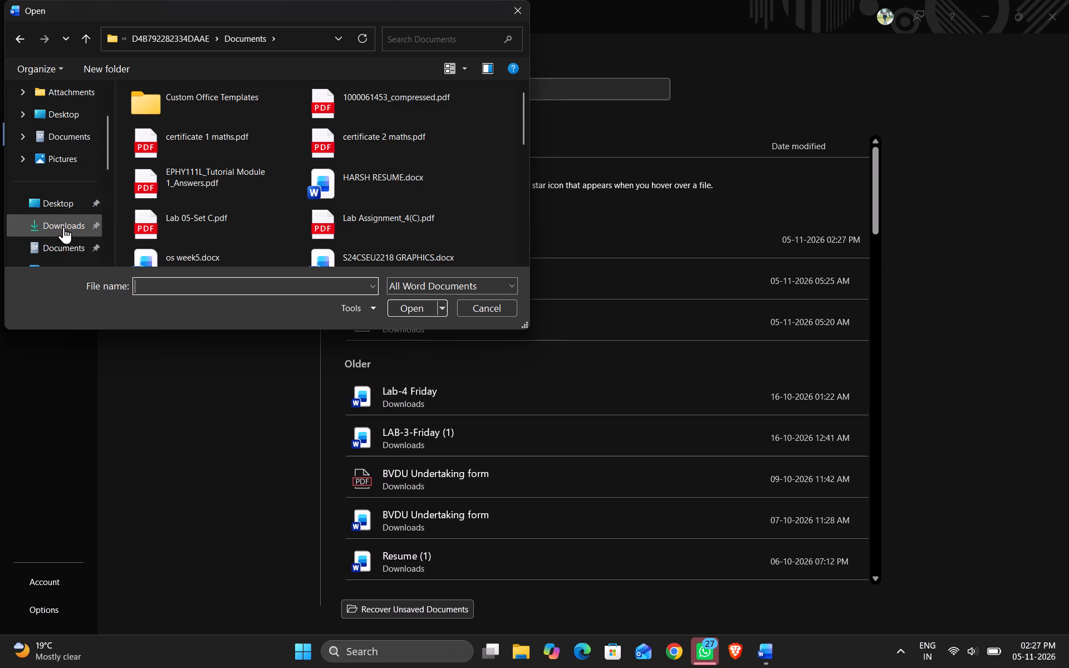
left_click(63, 227)
scroll(174, 222, "down", 1)
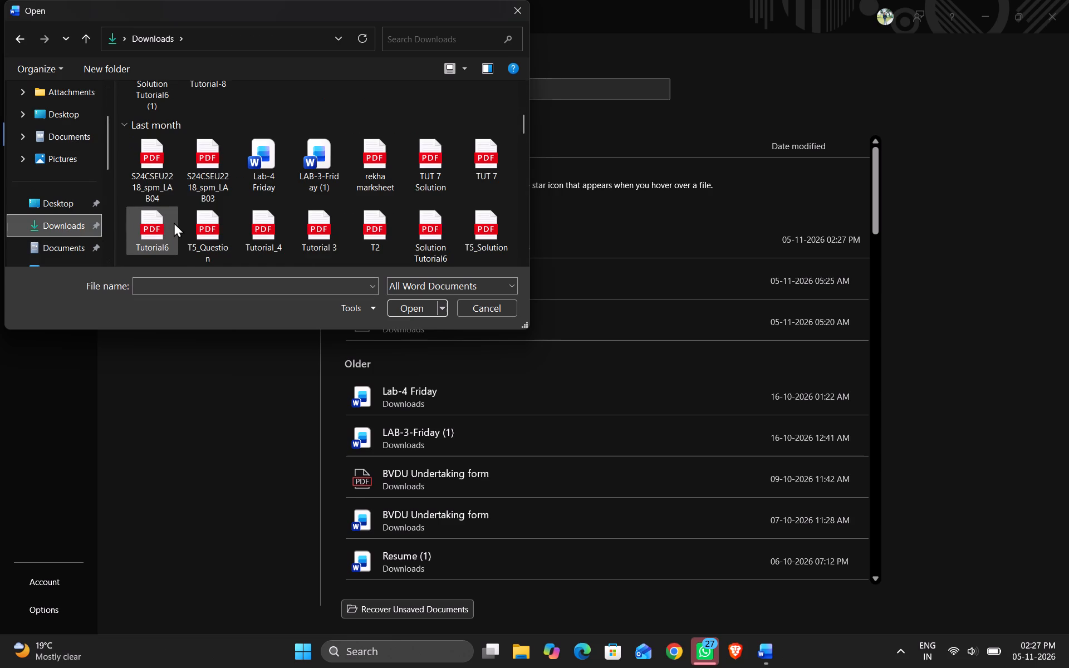
scroll(174, 222, "down", 2)
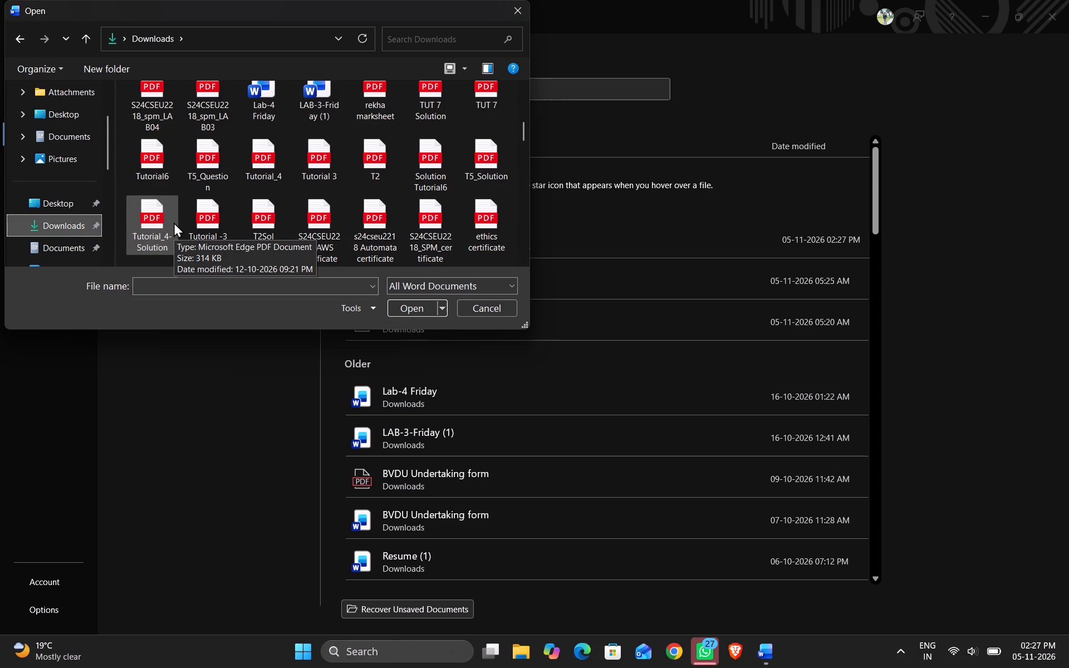
scroll(247, 218, "down", 1)
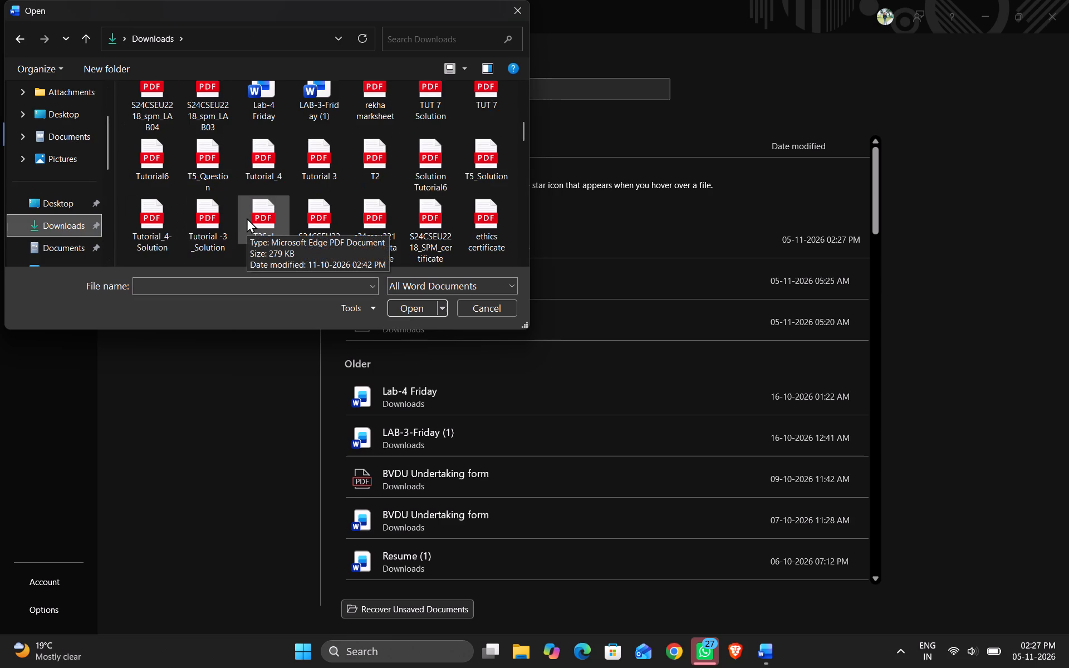
scroll(247, 218, "down", 1)
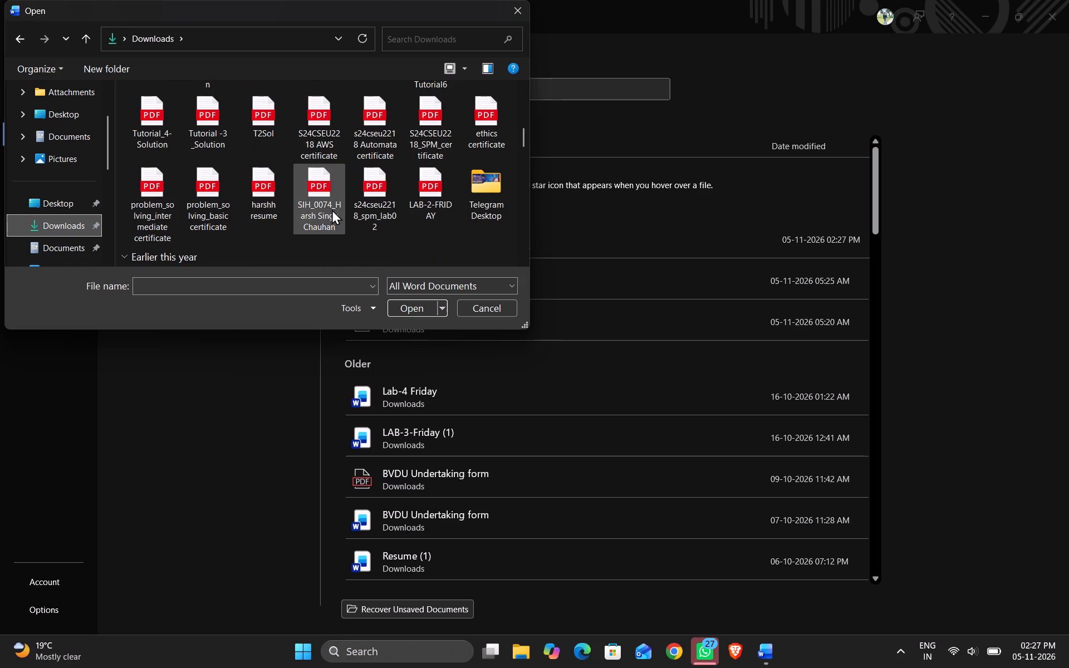
left_click(261, 195)
left_click(399, 304)
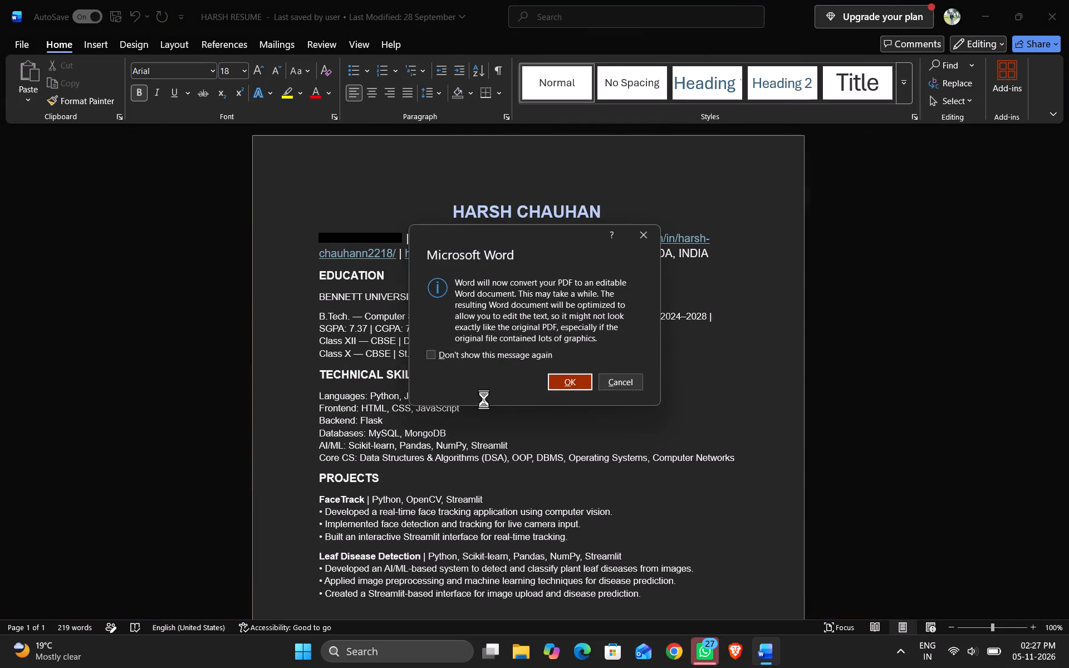
left_click(572, 389)
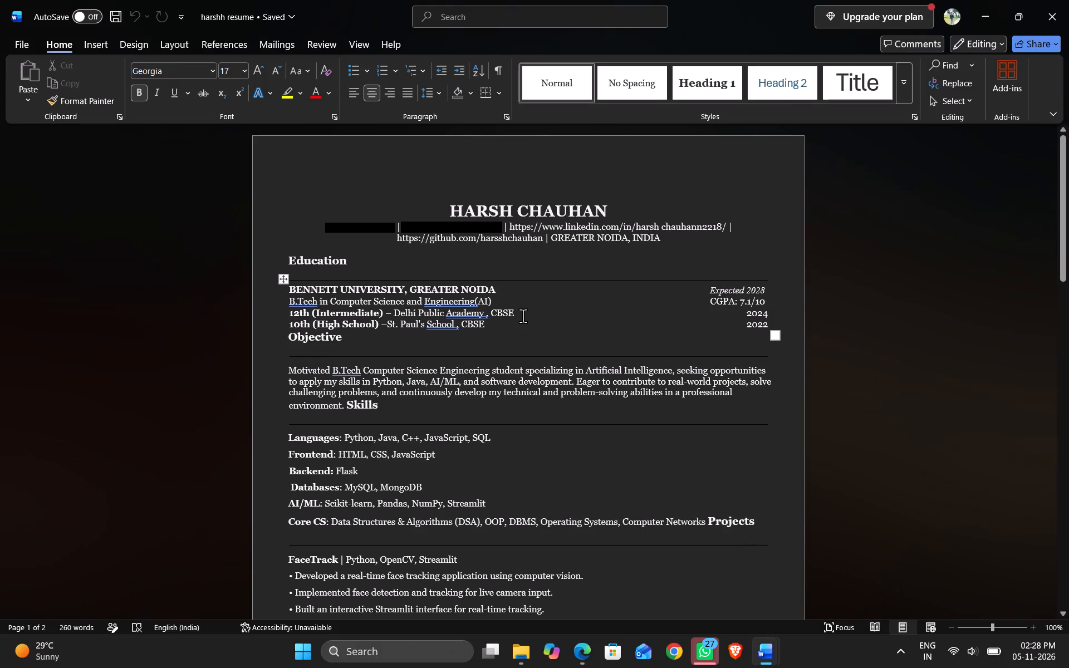
key("backslash")
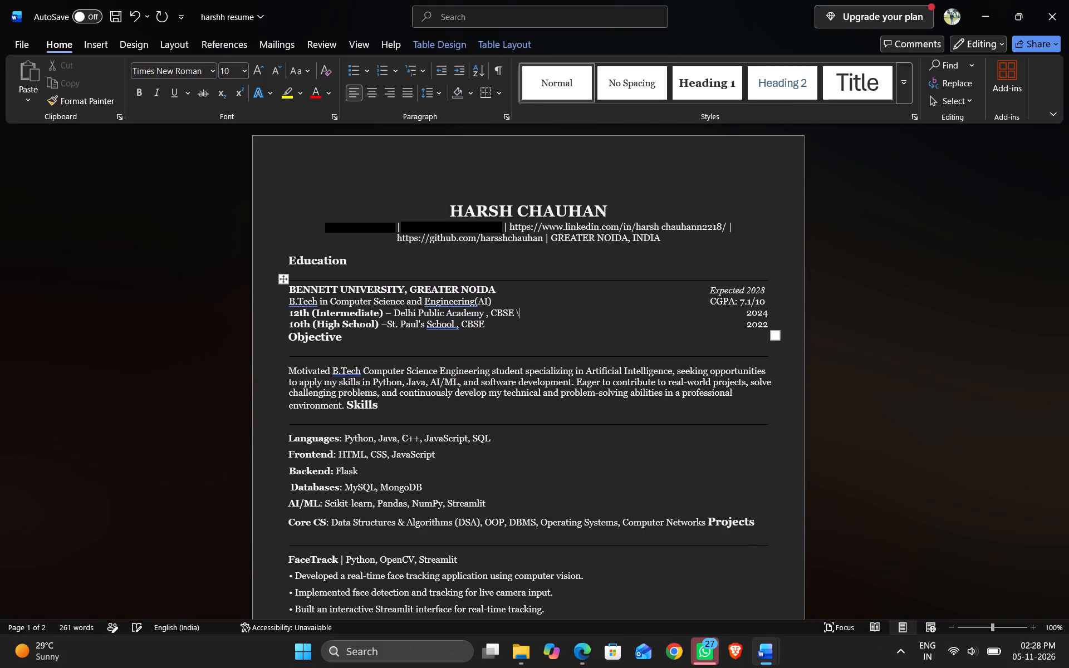
key("BackSpace")
key("shift+bar")
left_click(508, 322)
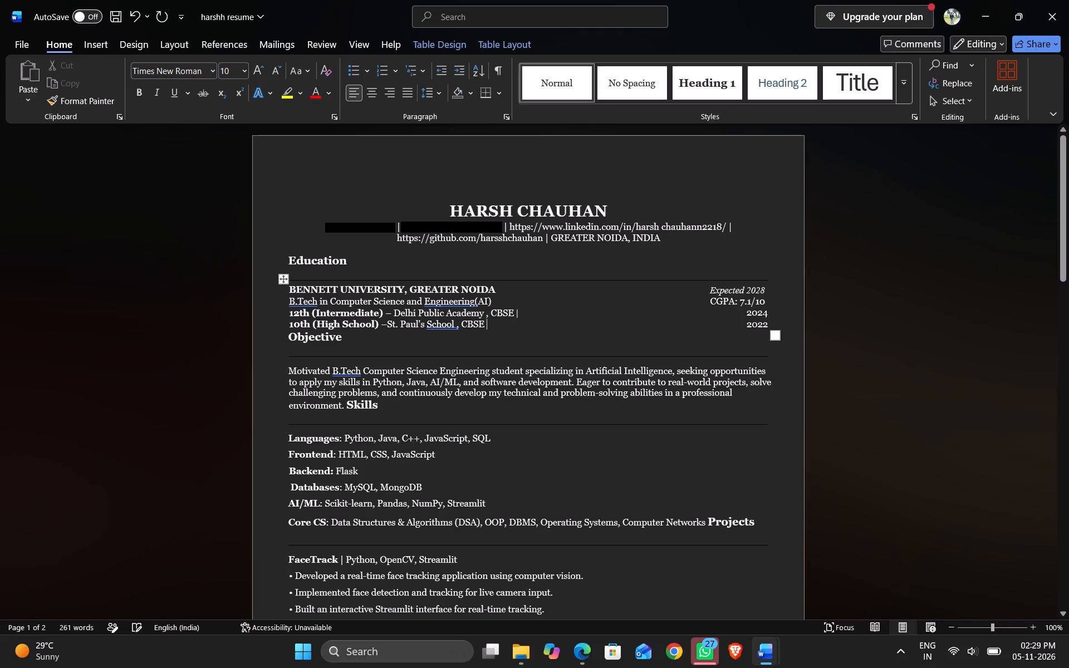
key("shift+bar")
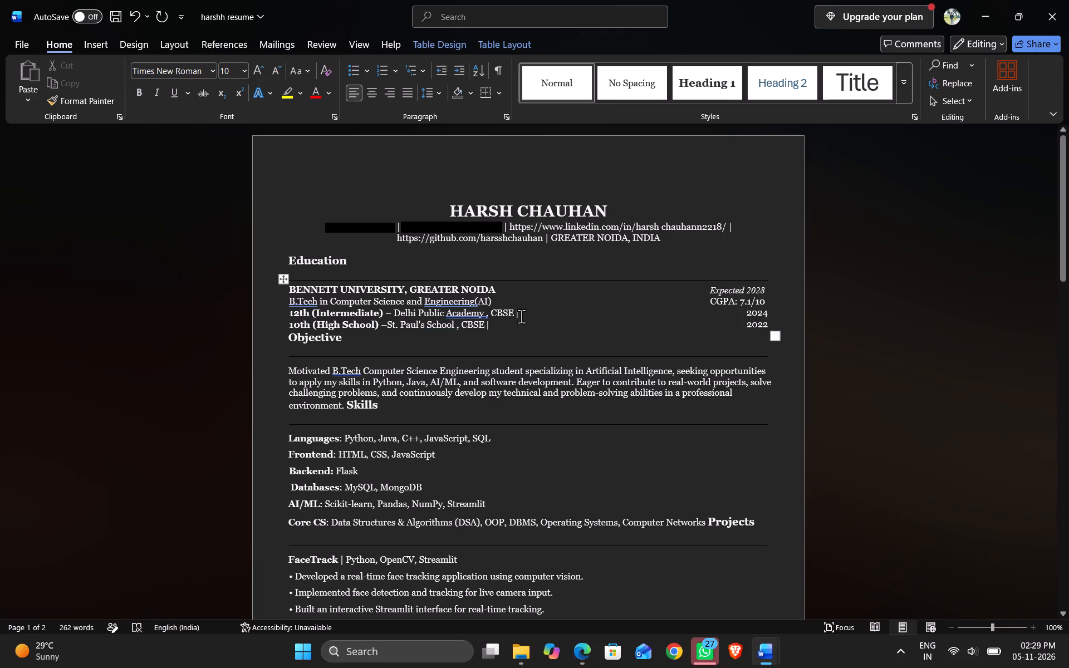
Add the year 2024 after the separator on the 12th line and 2022 on the 10th line.
left_click(522, 315)
key("space")
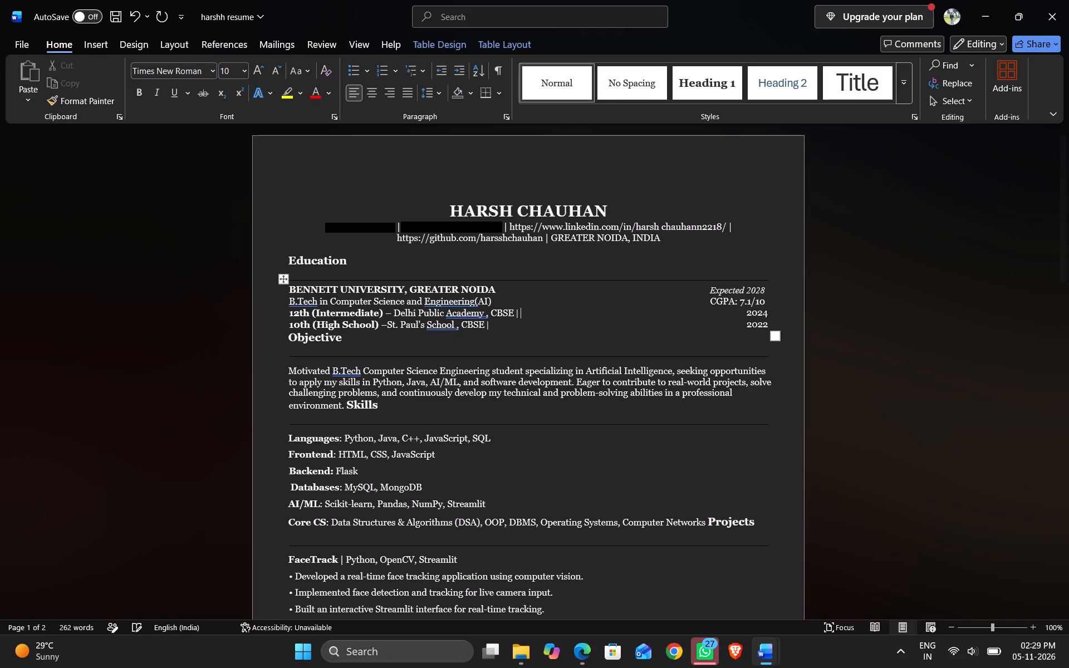
type("2024")
left_click(508, 329)
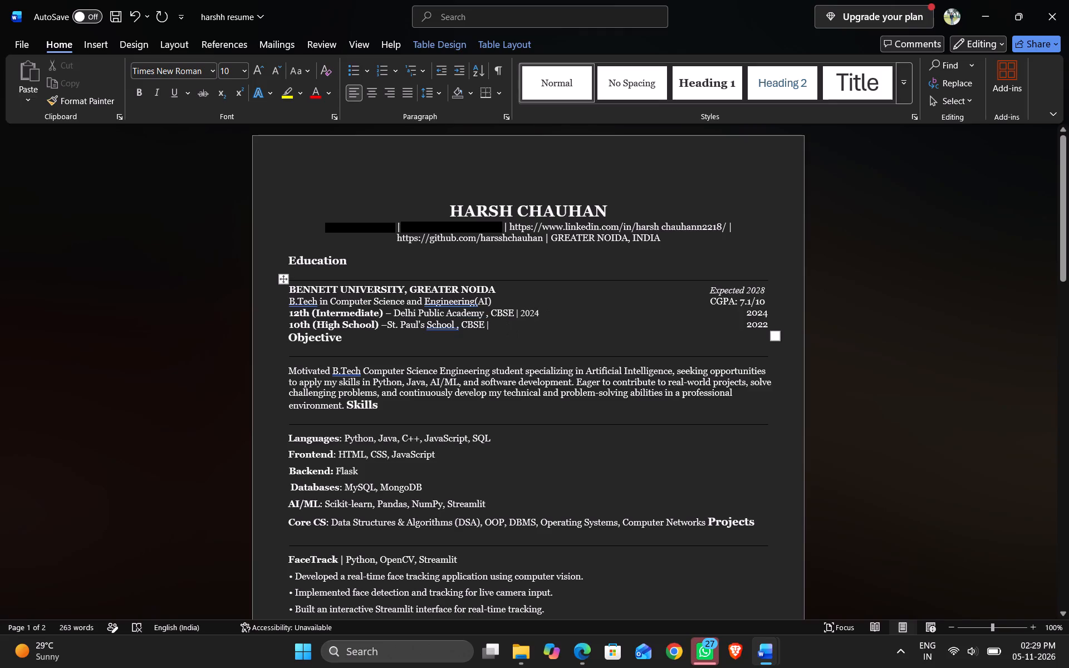
left_click(509, 325)
key("space")
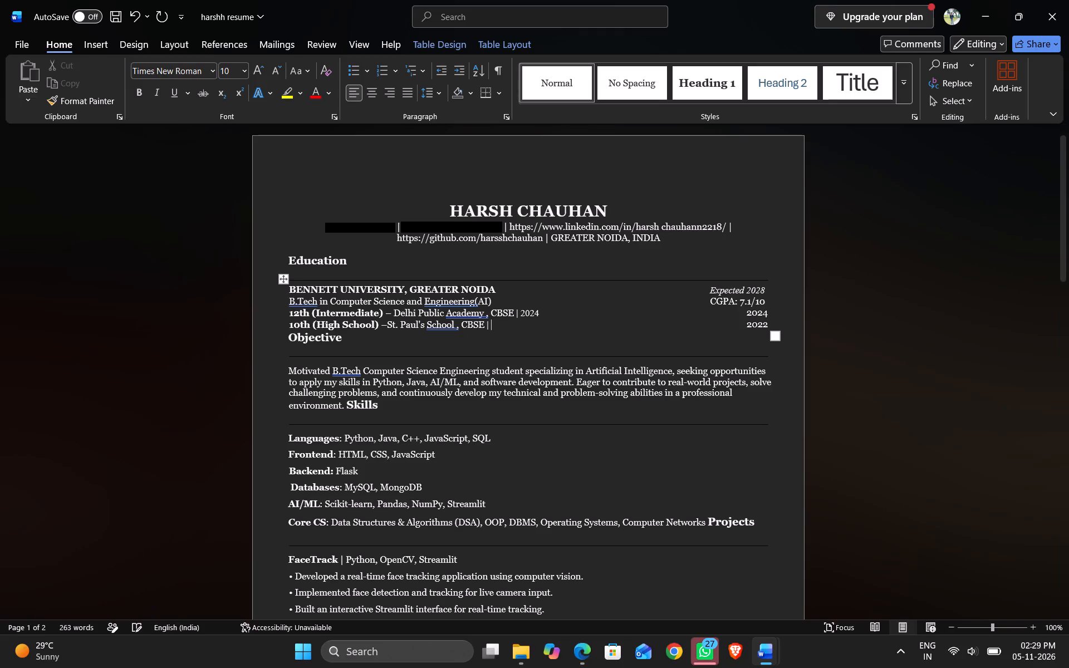
type("2022")
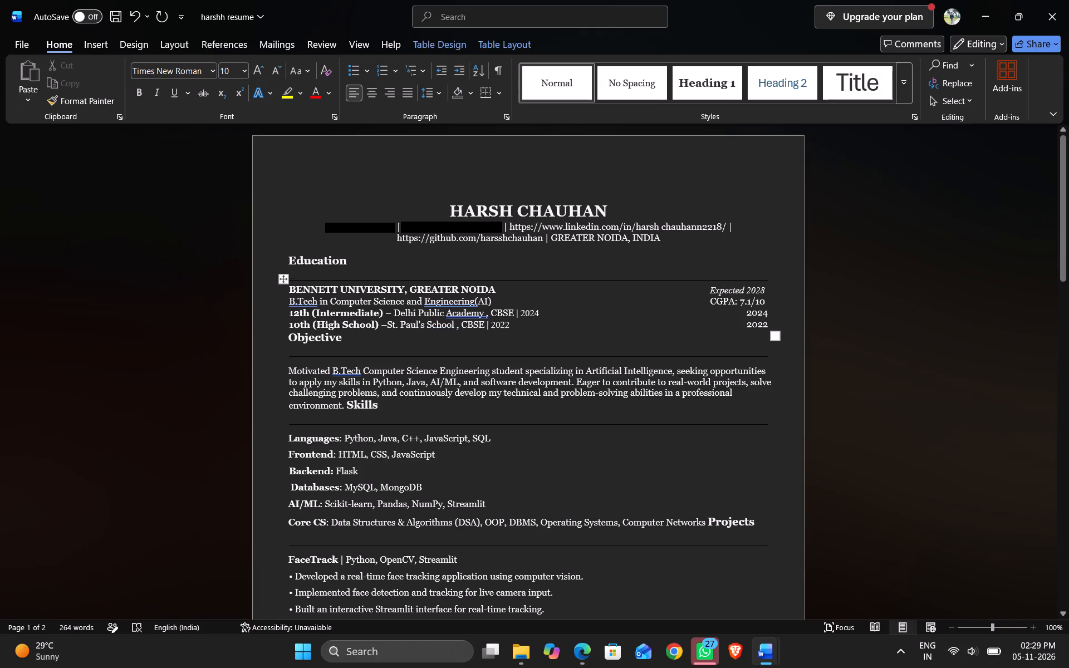
Replace the year at the end of the 12th (Intermediate) row with 70%.
left_click(773, 323)
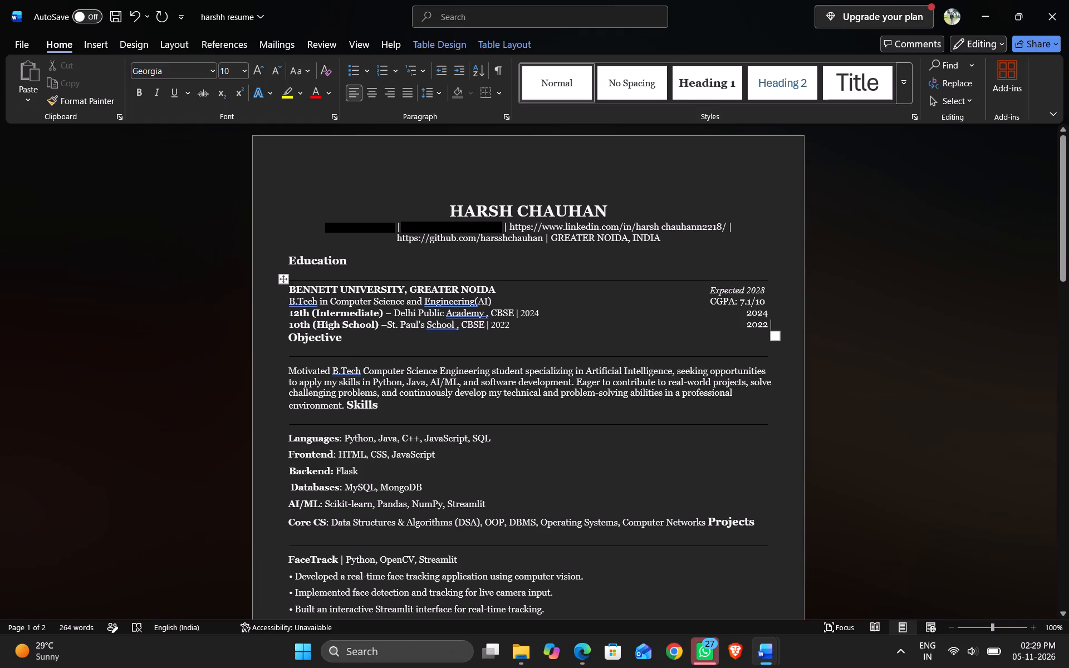
left_click(774, 315)
key("BackSpace")
key("BackSpace")
key("Left")
key("Left")
key("BackSpace")
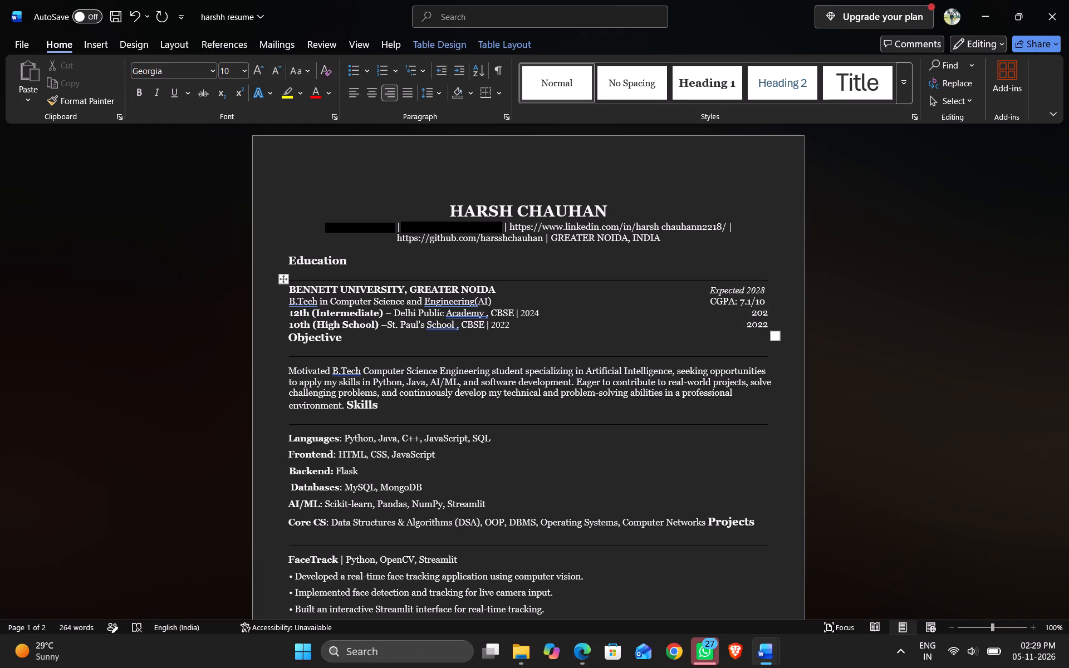
key("BackSpace")
key("BackSpace")
key("BackSpace")
type("70")
key("shift+percent")
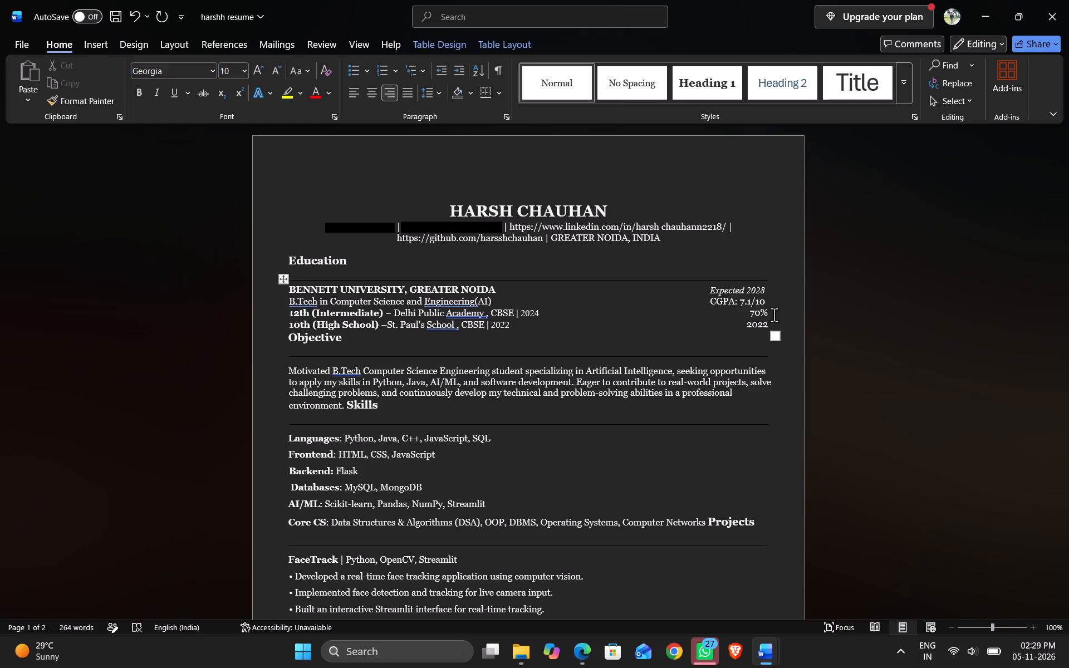
Replace the year at the end of the 10th (High School) row with 74%.
left_click(771, 323)
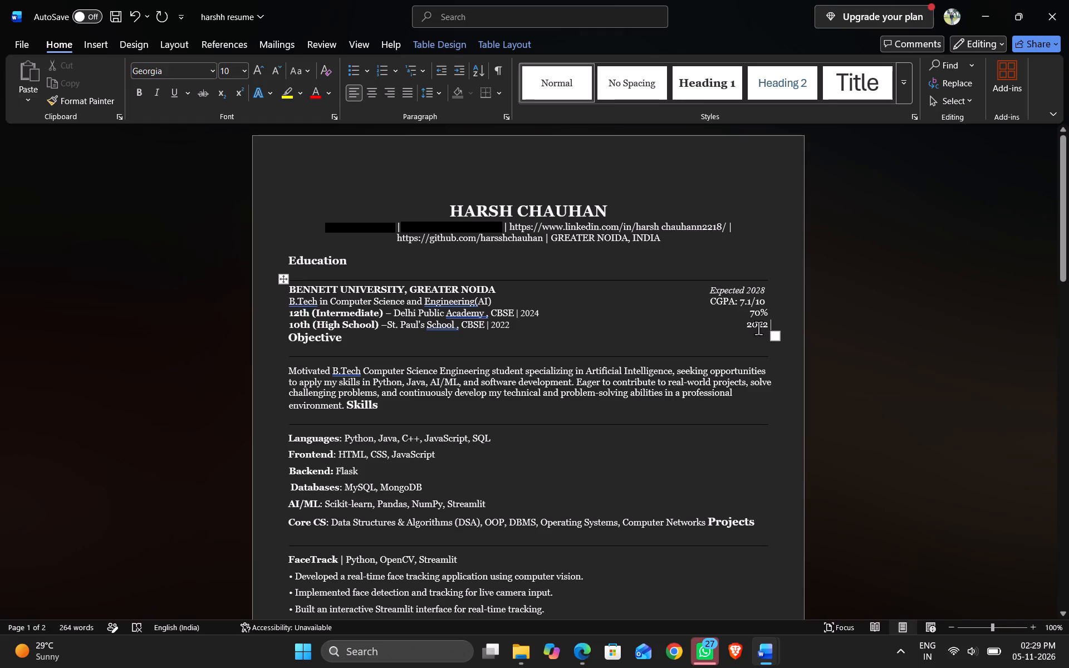
key("Left")
key("Left")
key("BackSpace")
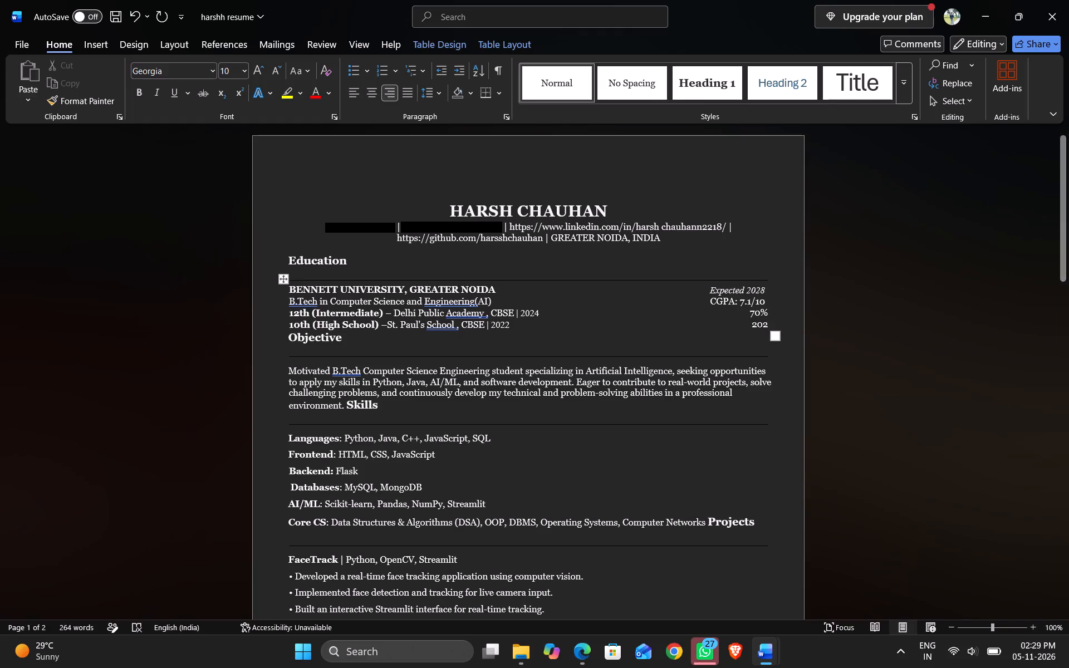
key("BackSpace")
key("BackSpace")
key("BackSpace")
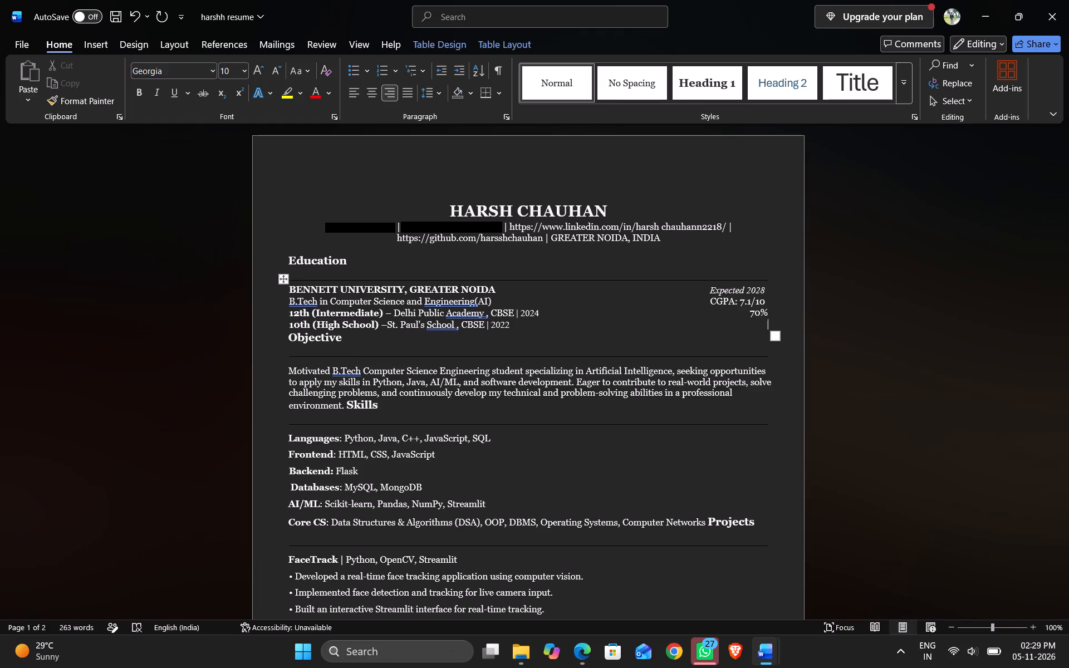
type("74")
key("shift+percent")
key("Left")
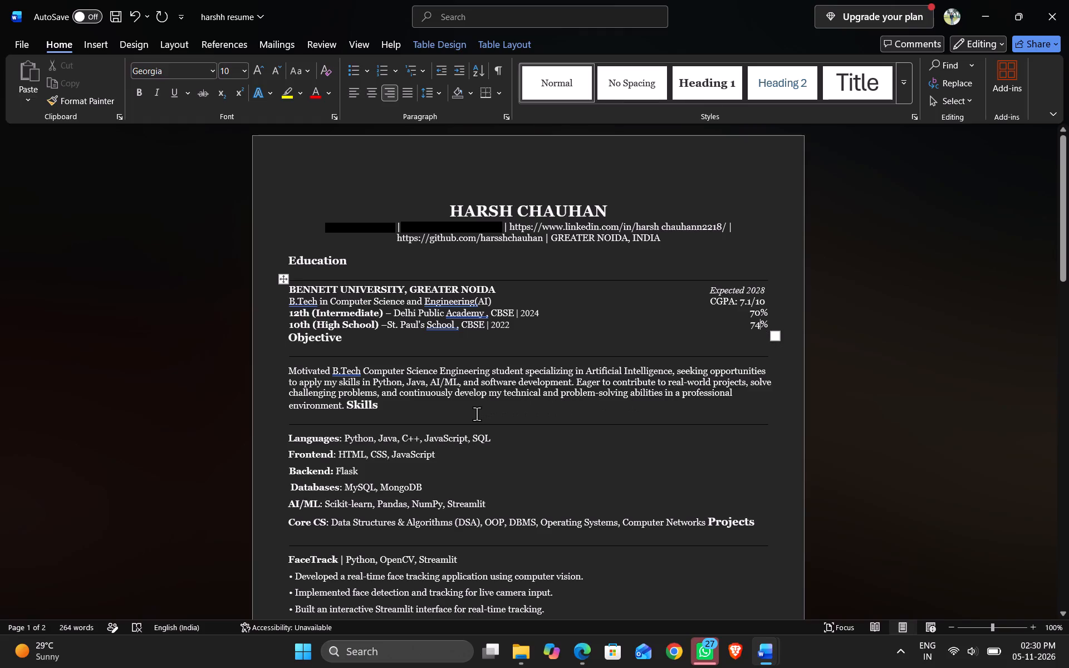
Put the Skills heading on its own line below the Objective paragraph, checking the layout against the harshh resume PDF.
left_click(347, 407)
key("Return")
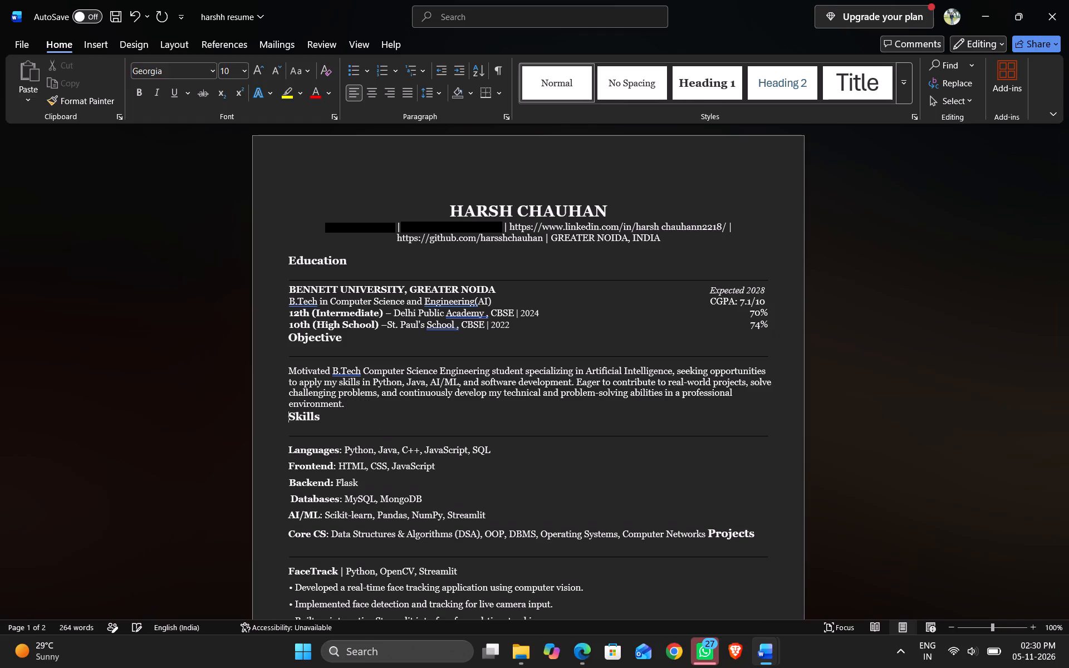
key("BackSpace")
key("BackSpace")
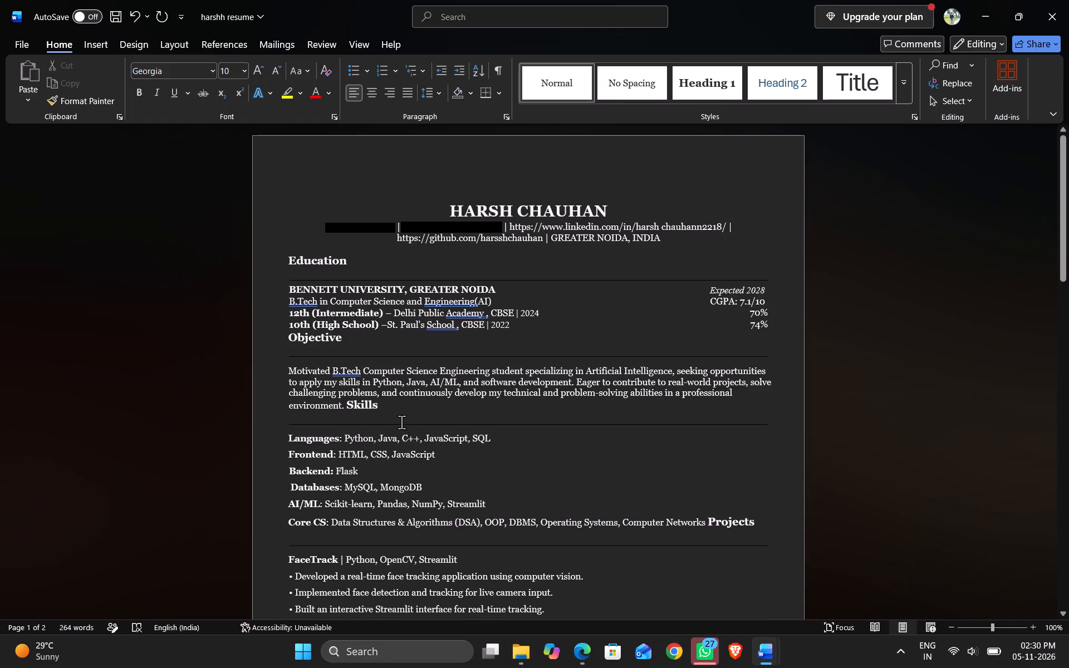
left_click(510, 664)
double_click(356, 497)
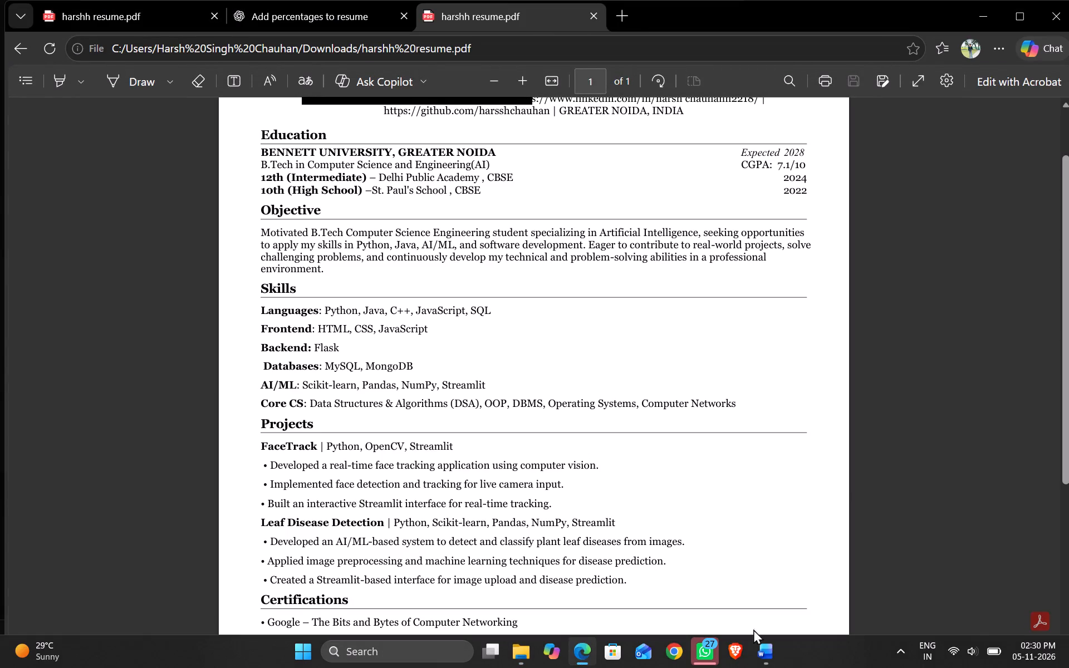
left_click(808, 597)
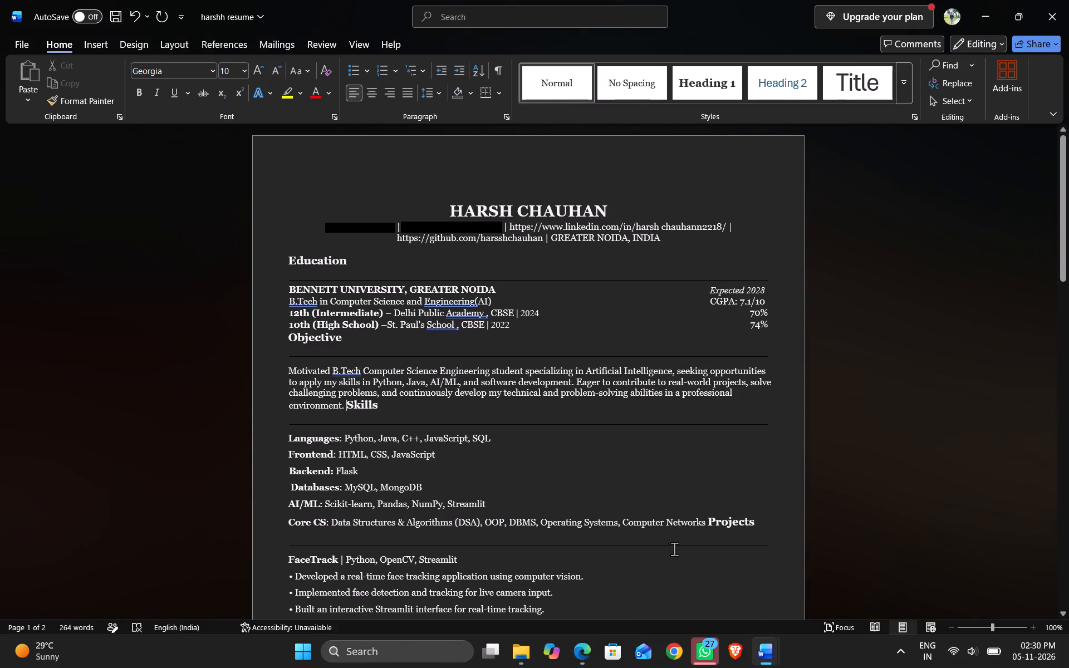
key("Return")
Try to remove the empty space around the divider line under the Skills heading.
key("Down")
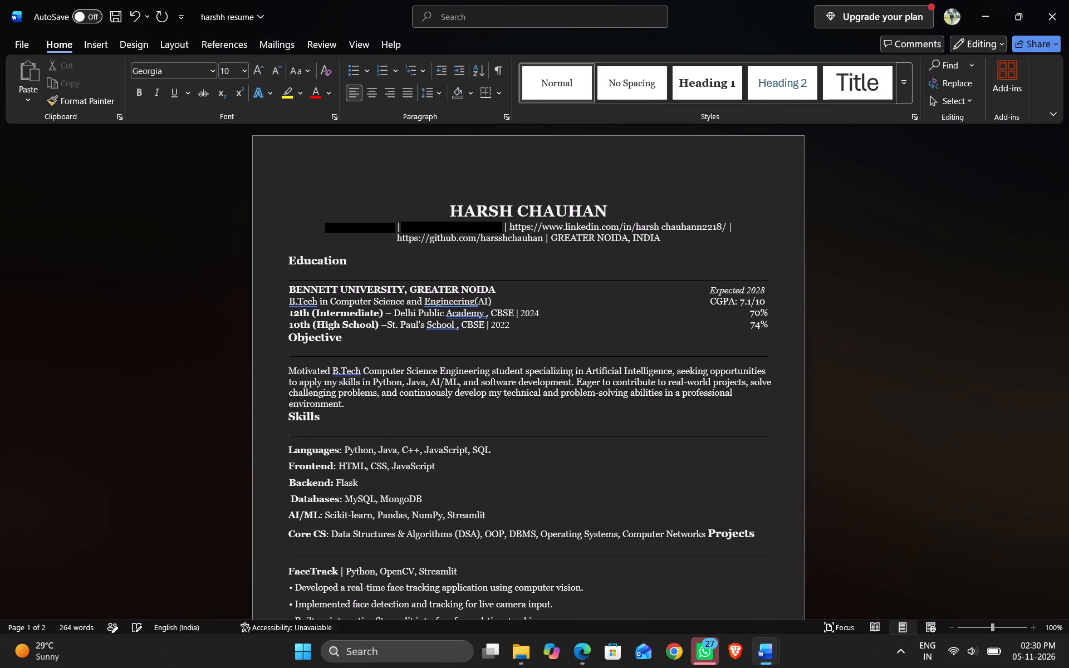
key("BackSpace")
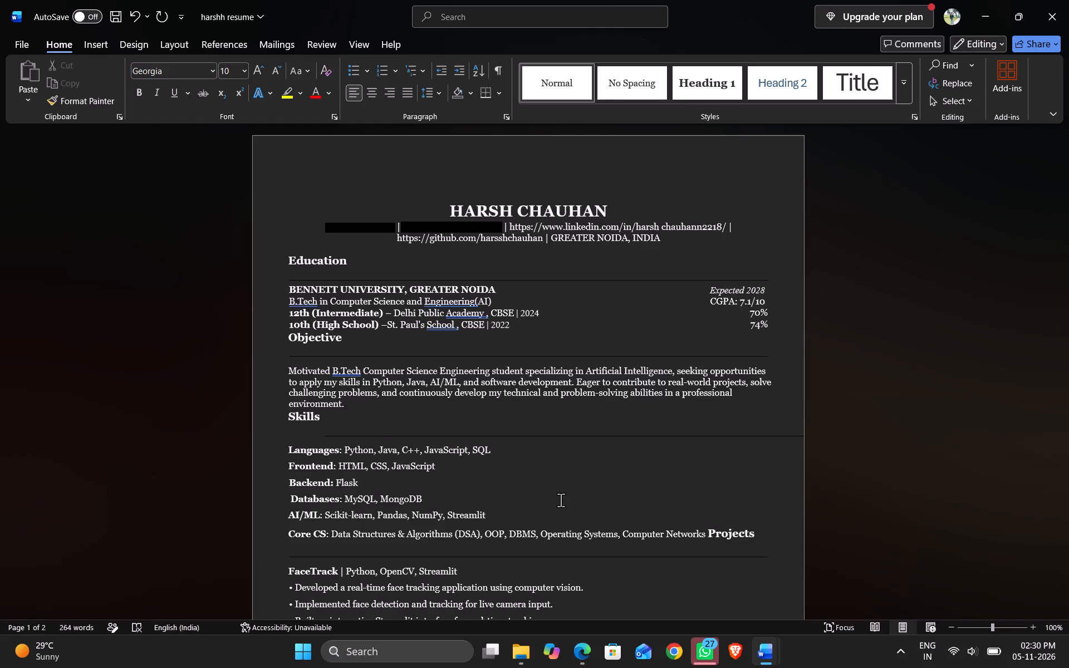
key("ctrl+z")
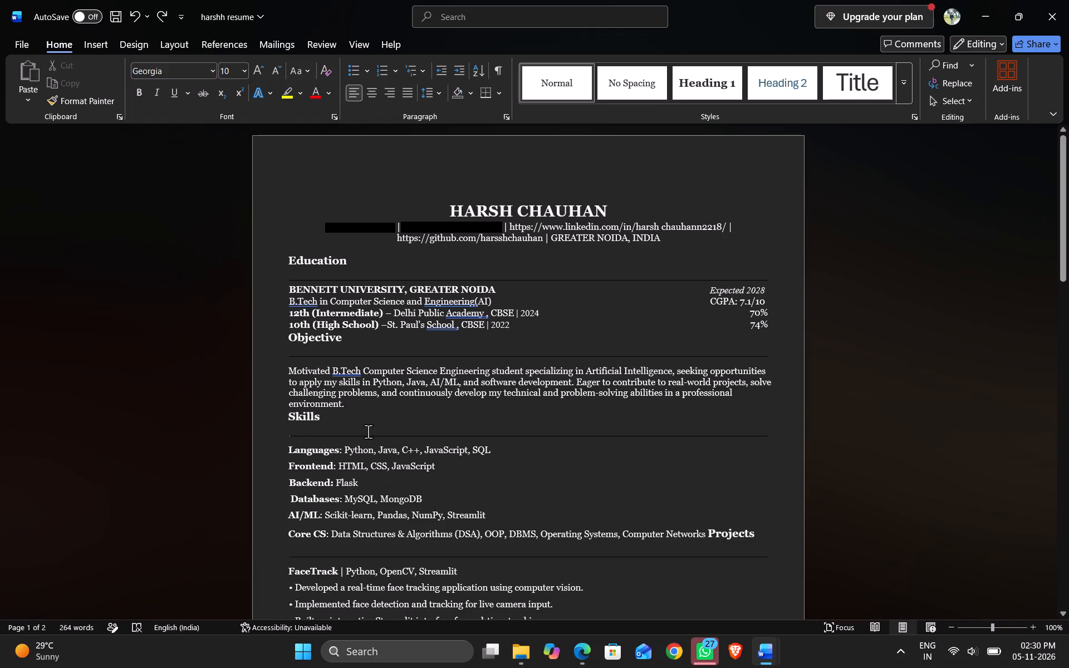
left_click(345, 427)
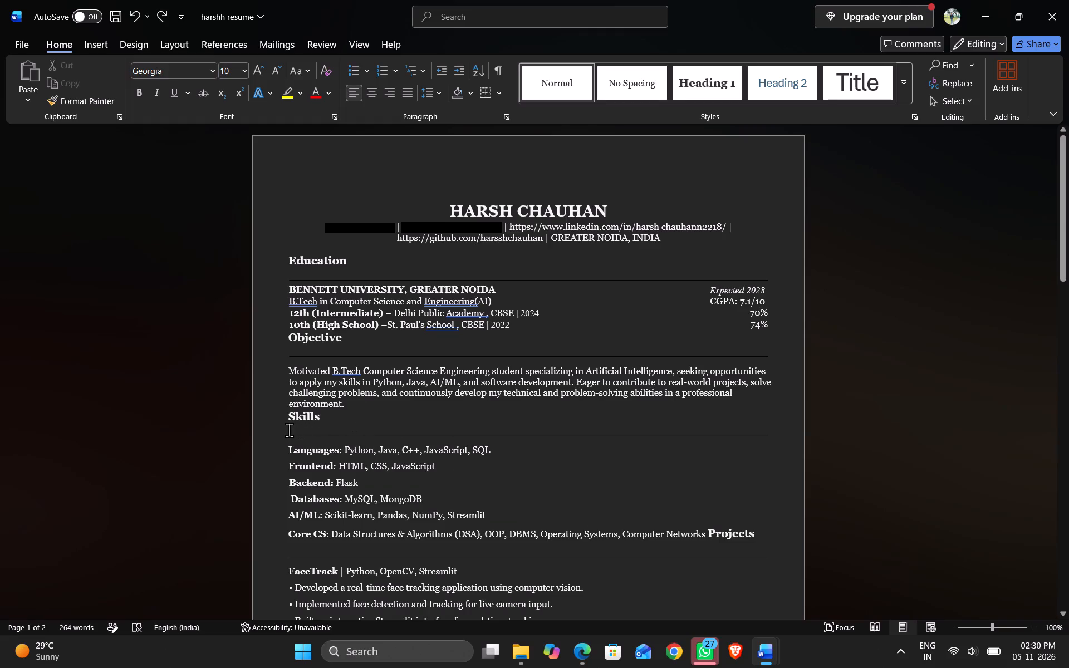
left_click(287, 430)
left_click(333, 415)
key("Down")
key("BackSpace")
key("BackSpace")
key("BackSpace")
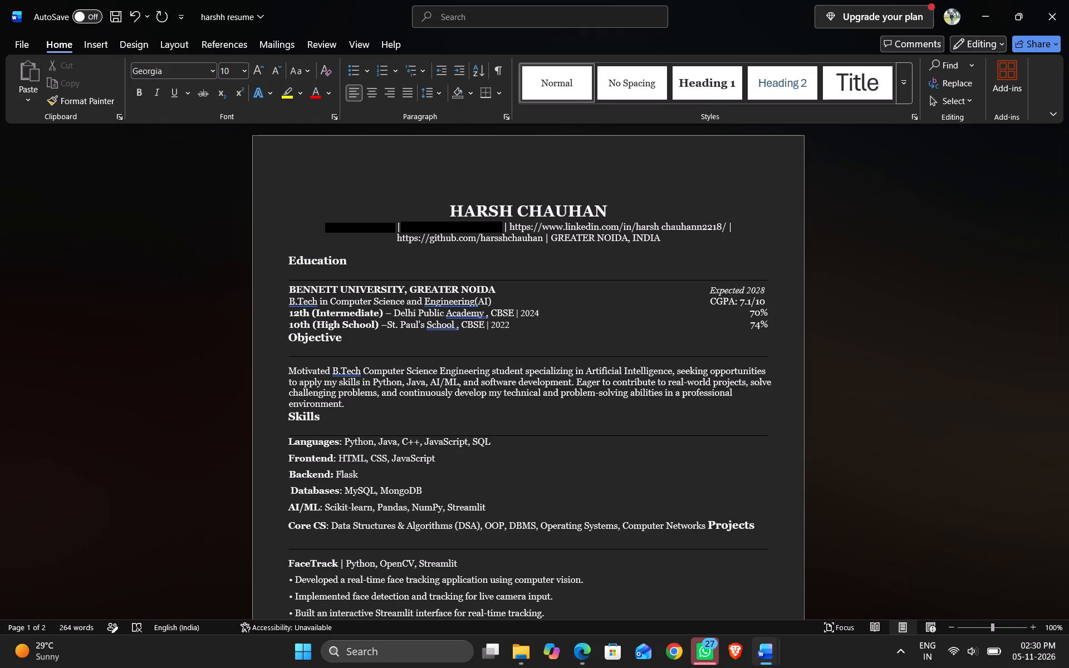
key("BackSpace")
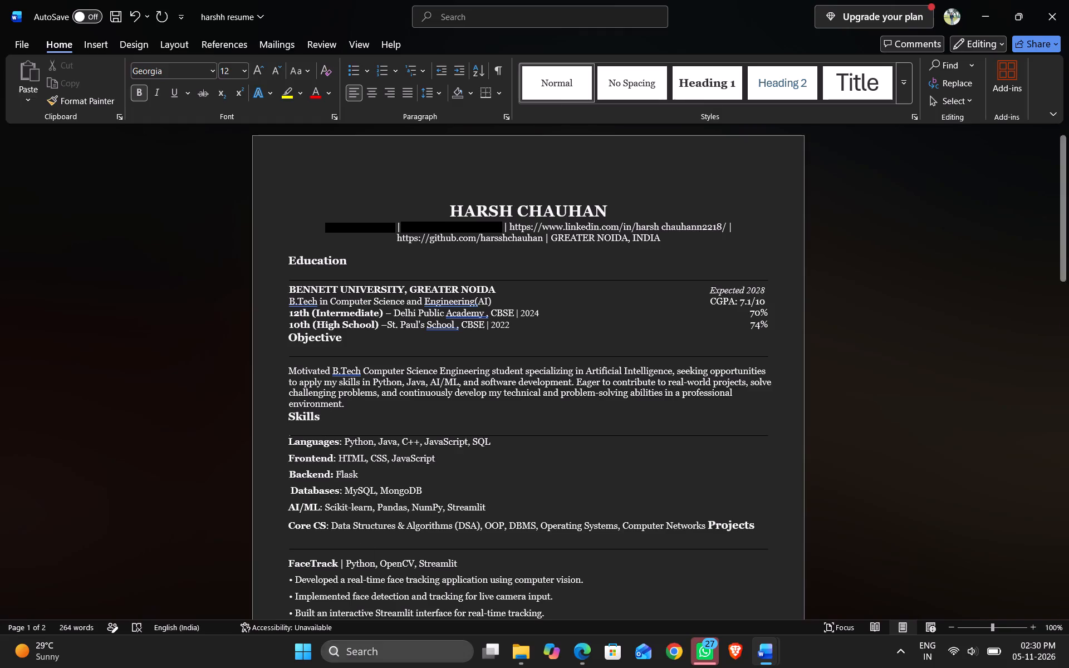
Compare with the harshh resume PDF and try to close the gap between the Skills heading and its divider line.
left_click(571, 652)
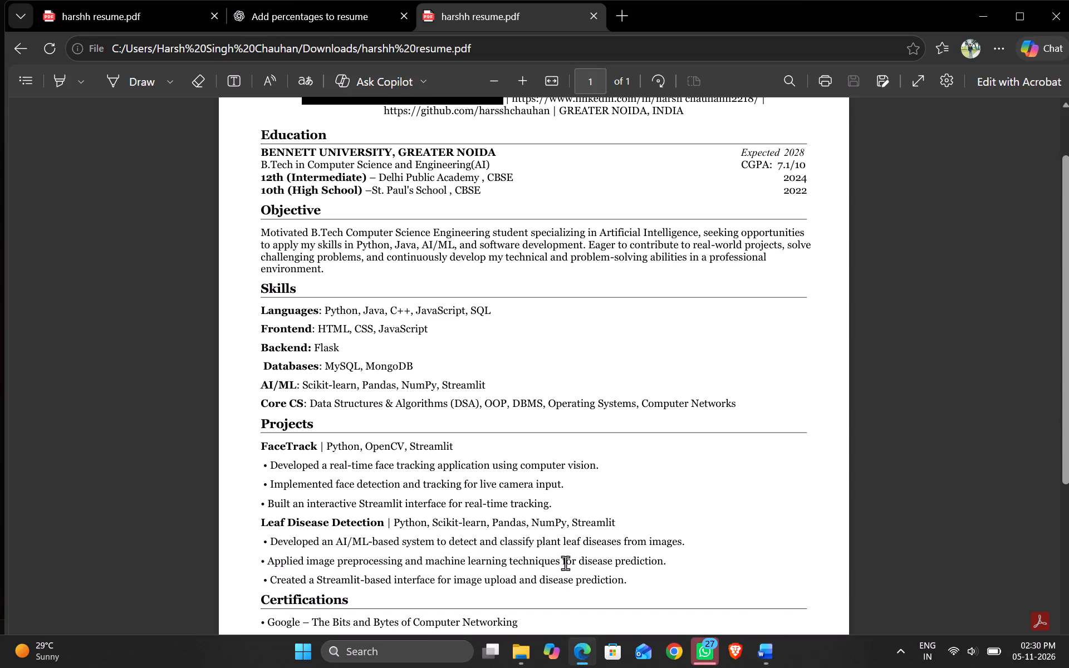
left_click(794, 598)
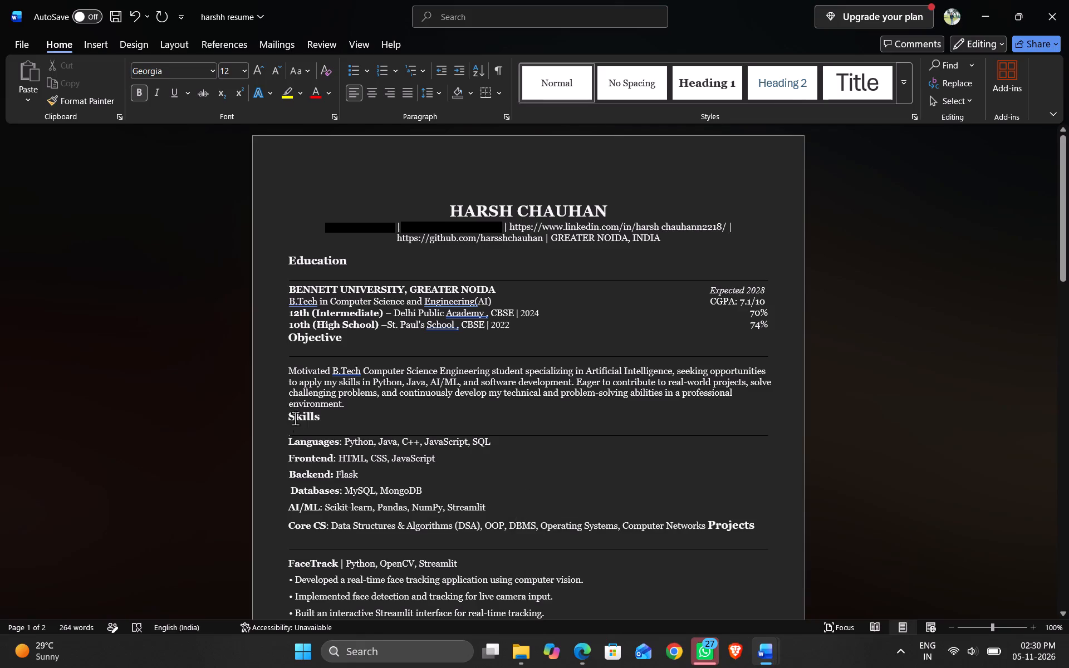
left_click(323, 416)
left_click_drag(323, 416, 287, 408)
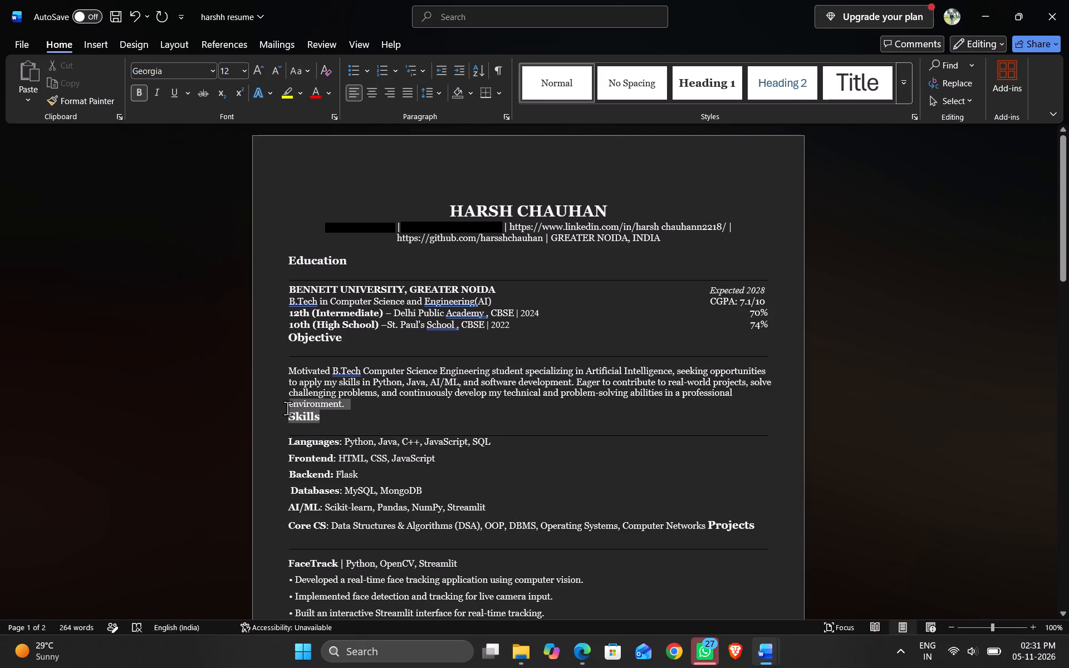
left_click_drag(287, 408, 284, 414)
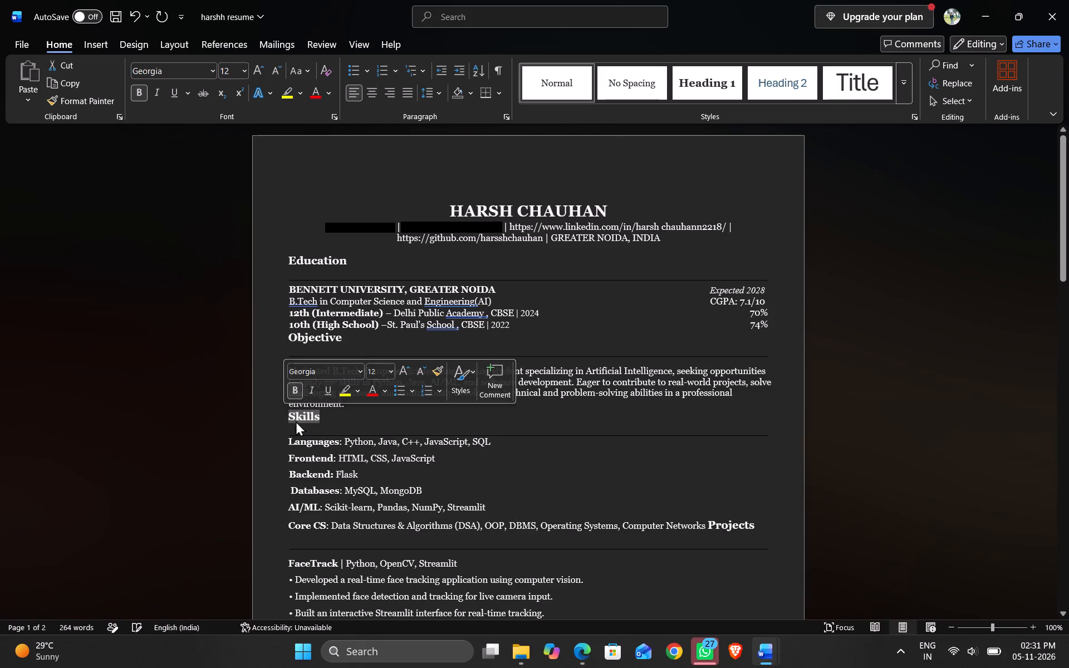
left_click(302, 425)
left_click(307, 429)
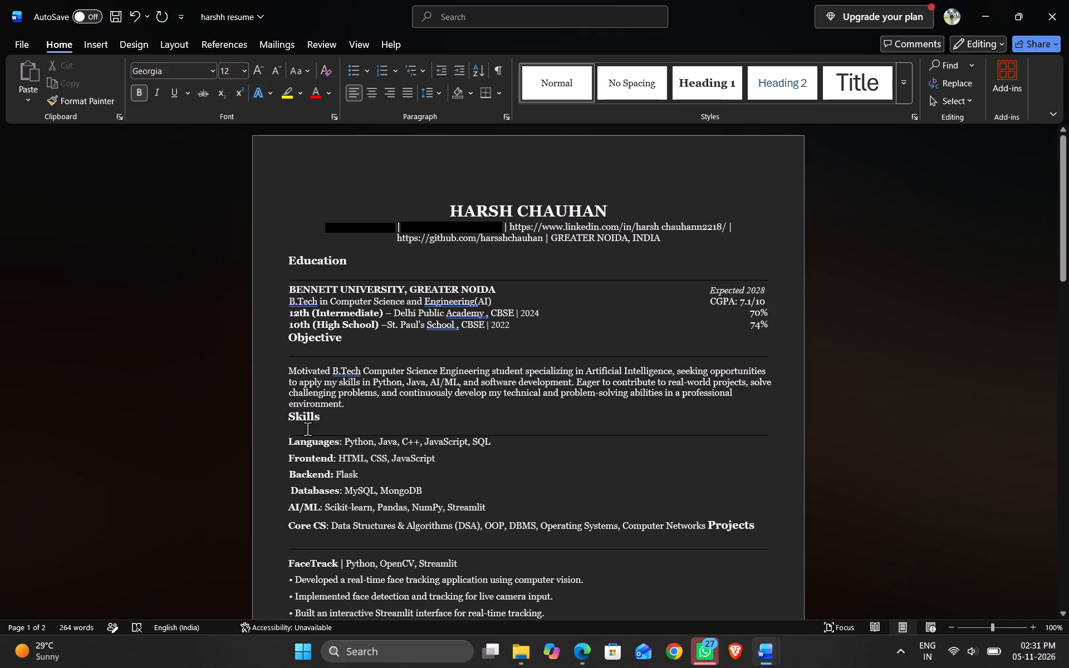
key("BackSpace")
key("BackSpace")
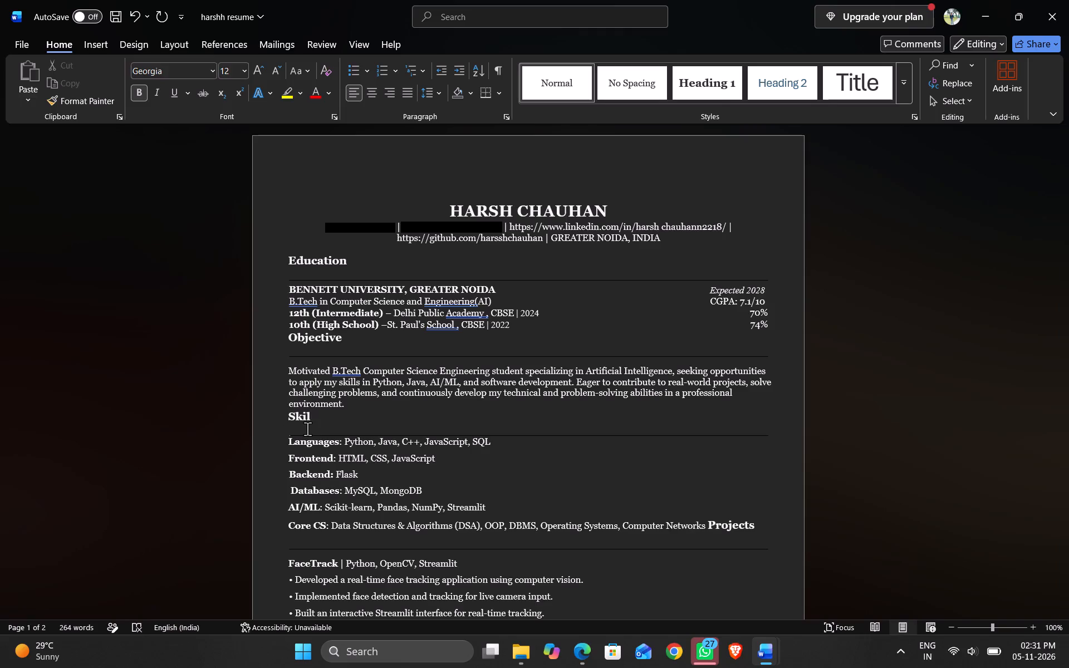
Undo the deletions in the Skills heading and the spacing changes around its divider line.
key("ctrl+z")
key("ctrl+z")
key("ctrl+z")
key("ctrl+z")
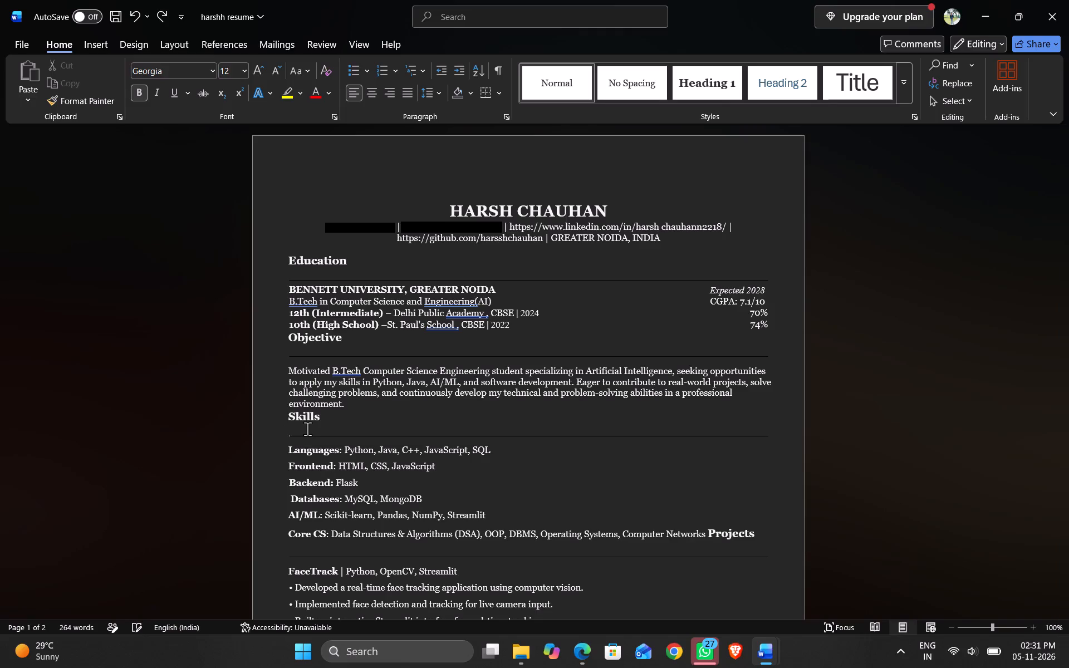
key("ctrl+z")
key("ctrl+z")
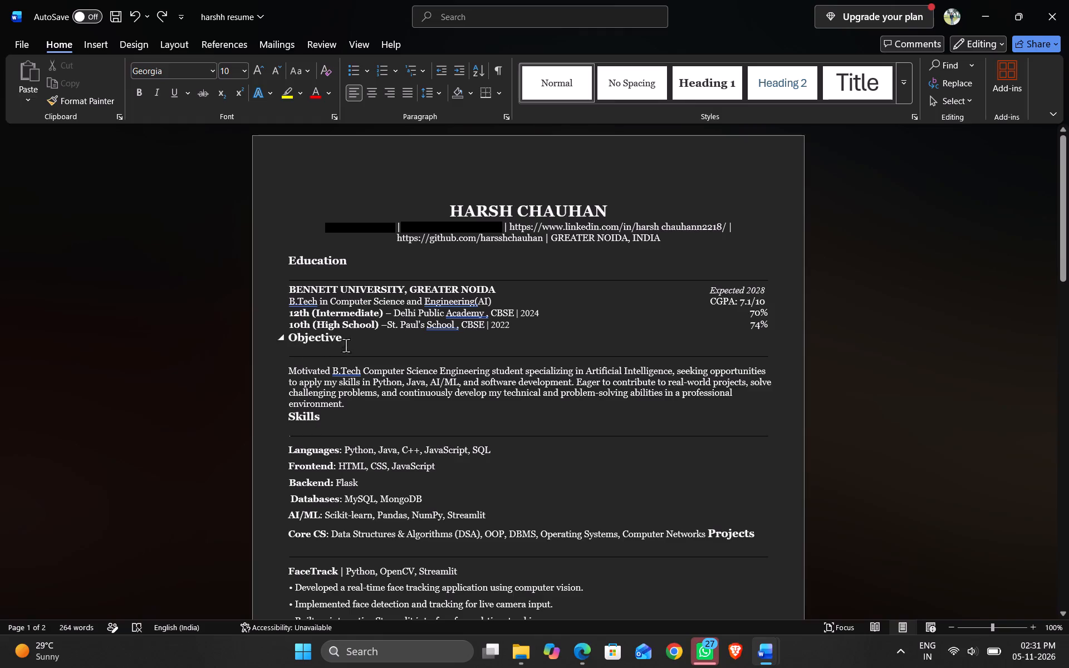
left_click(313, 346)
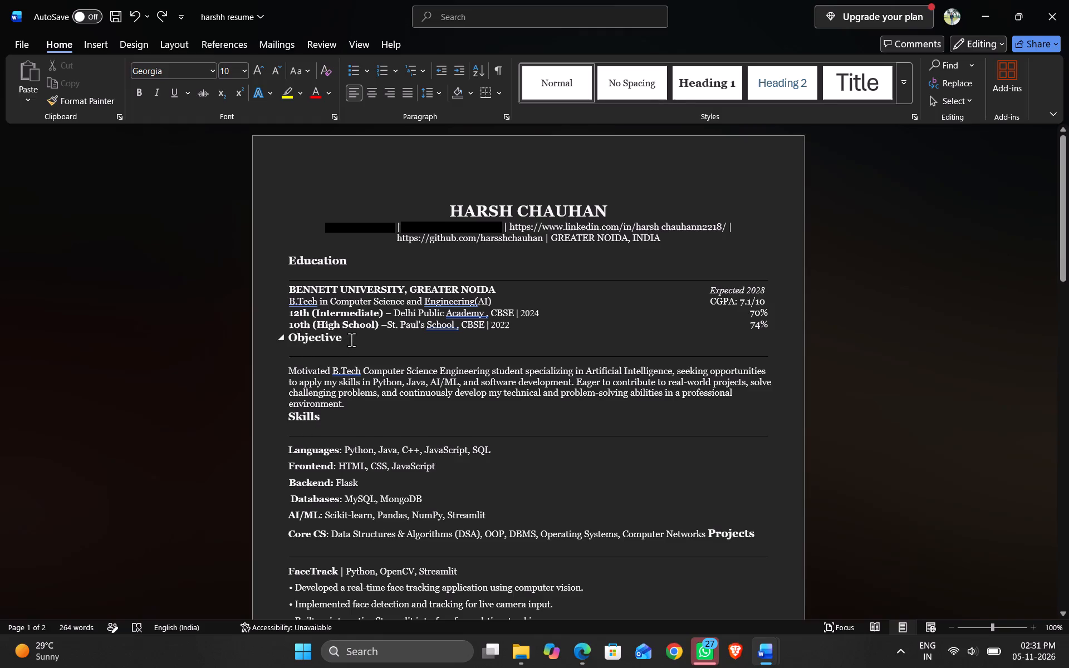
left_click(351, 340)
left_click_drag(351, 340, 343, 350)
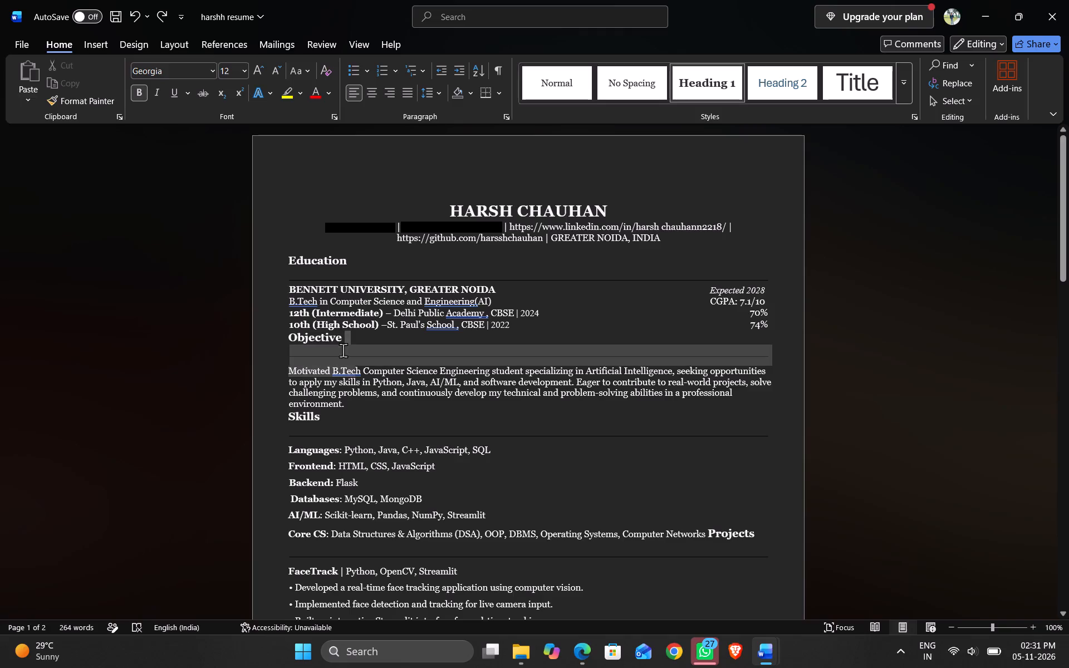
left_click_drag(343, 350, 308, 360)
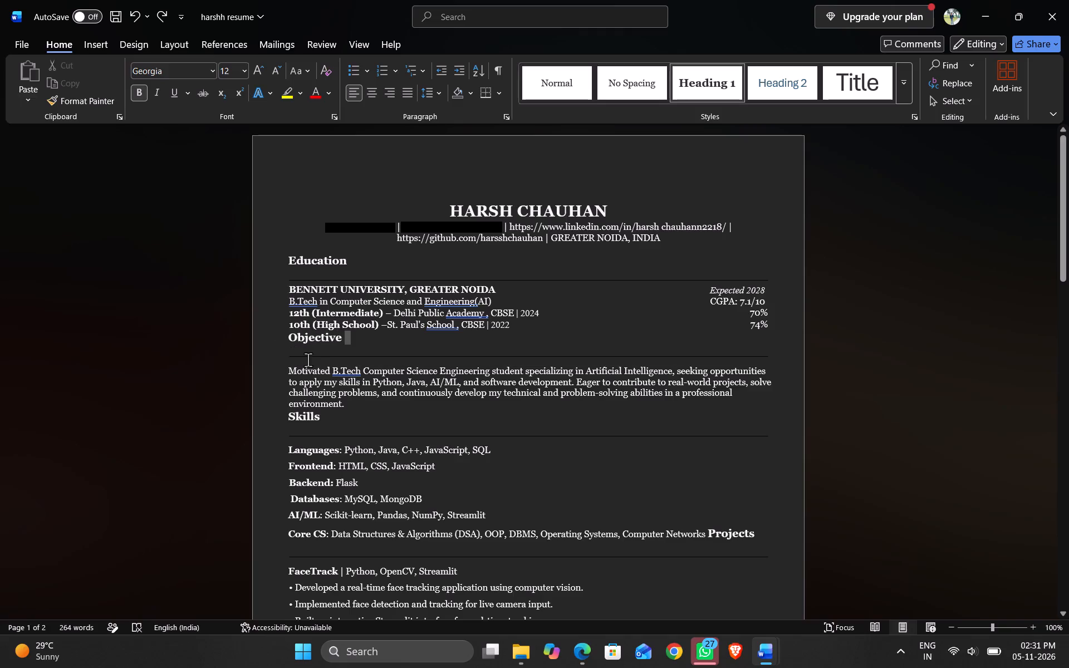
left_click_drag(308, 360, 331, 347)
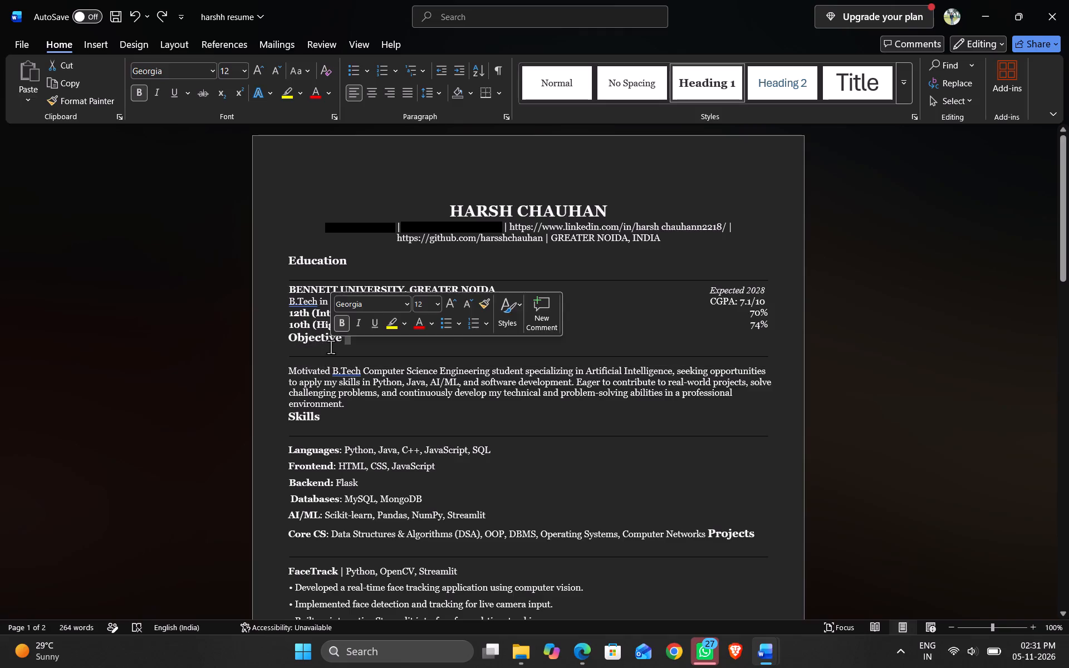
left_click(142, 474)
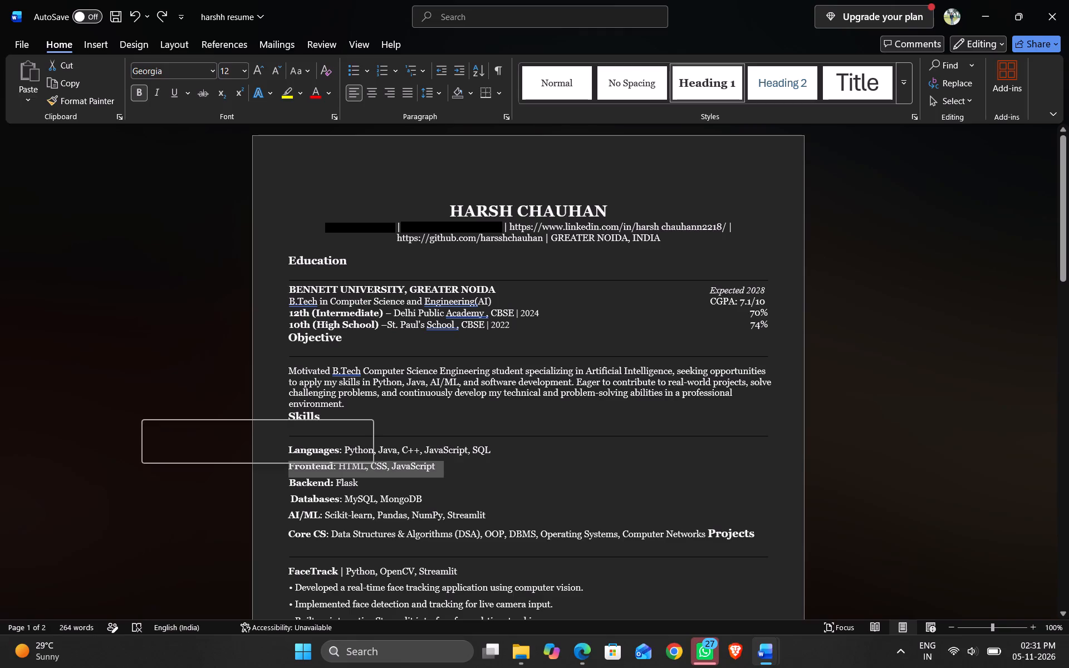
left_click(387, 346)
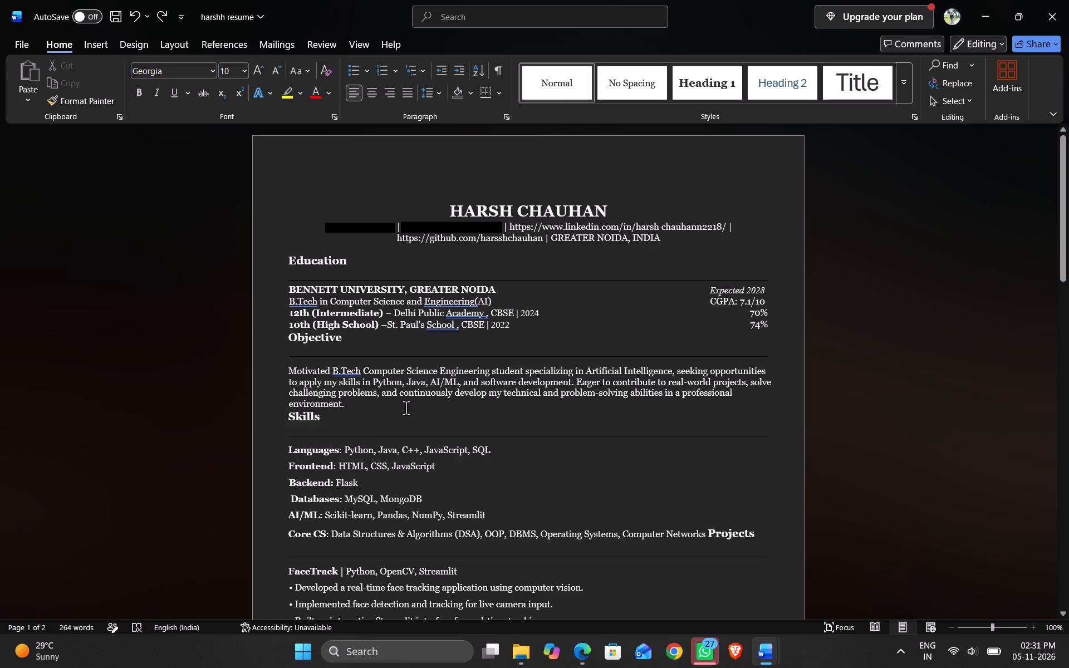
Put the Experience heading on its own line below the armEducation entry in the Certifications list.
scroll(406, 407, "down", 4)
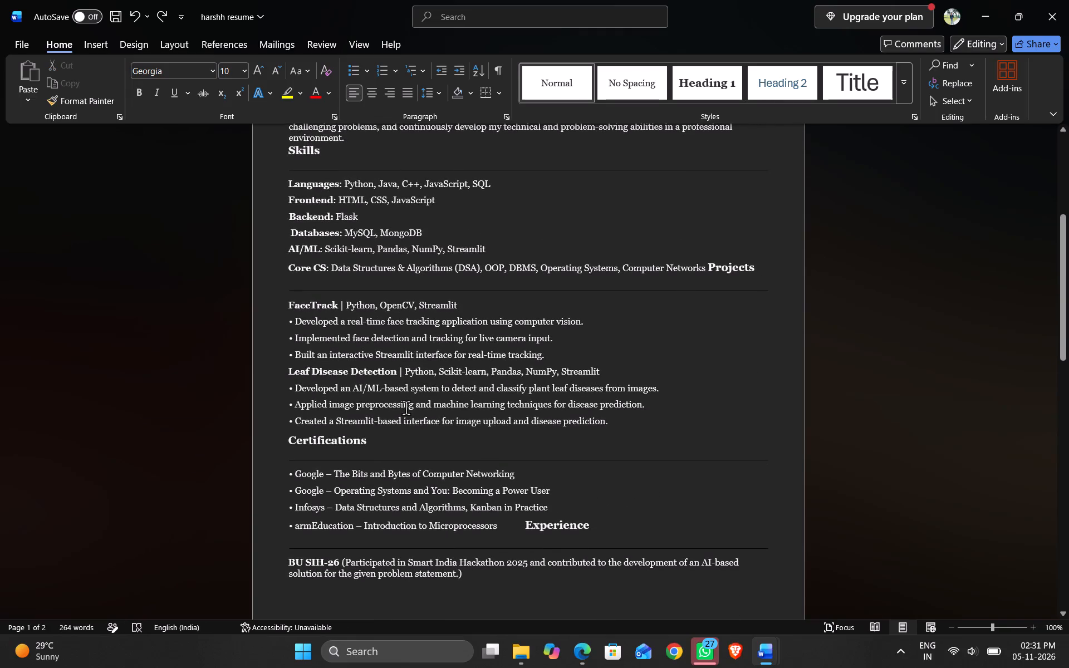
scroll(406, 407, "down", 3)
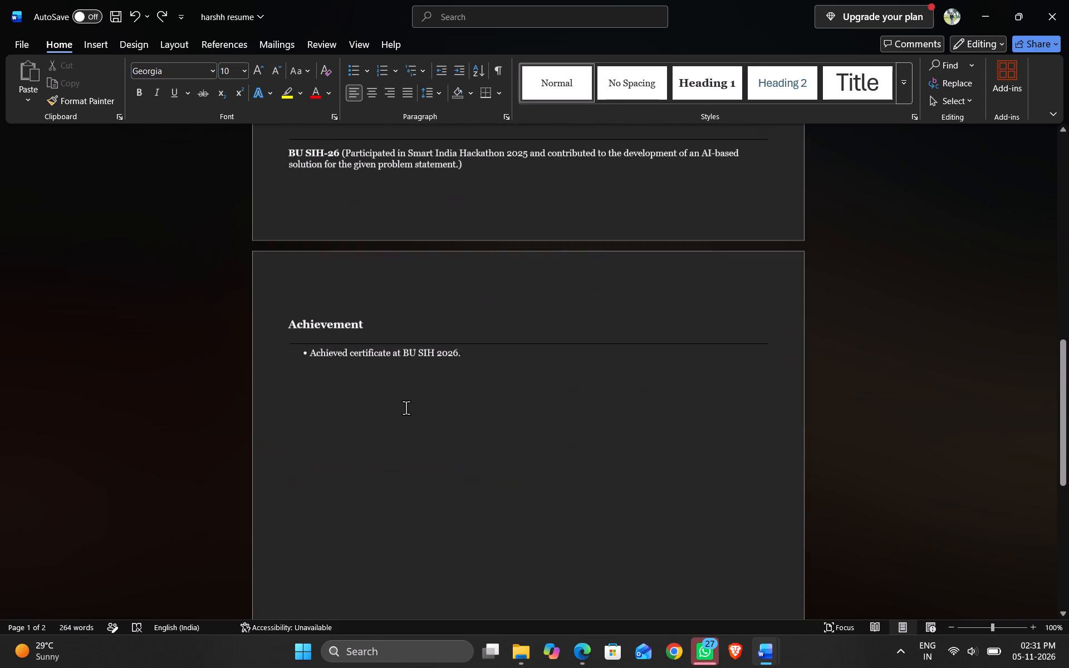
scroll(406, 407, "down", 1)
scroll(439, 343, "up", 1)
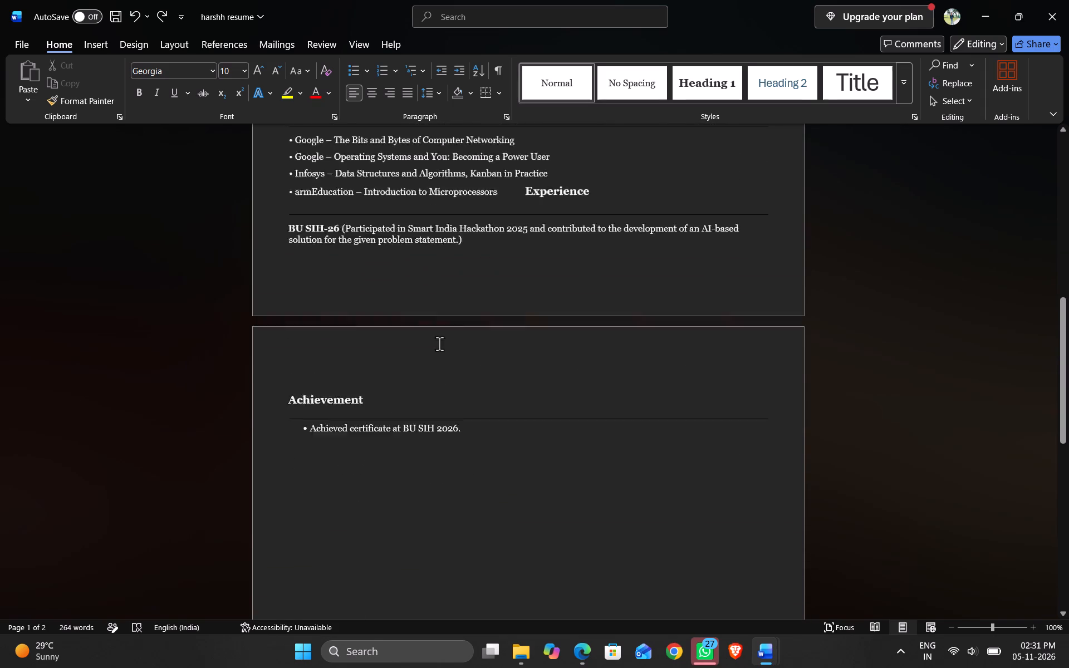
scroll(439, 343, "up", 2)
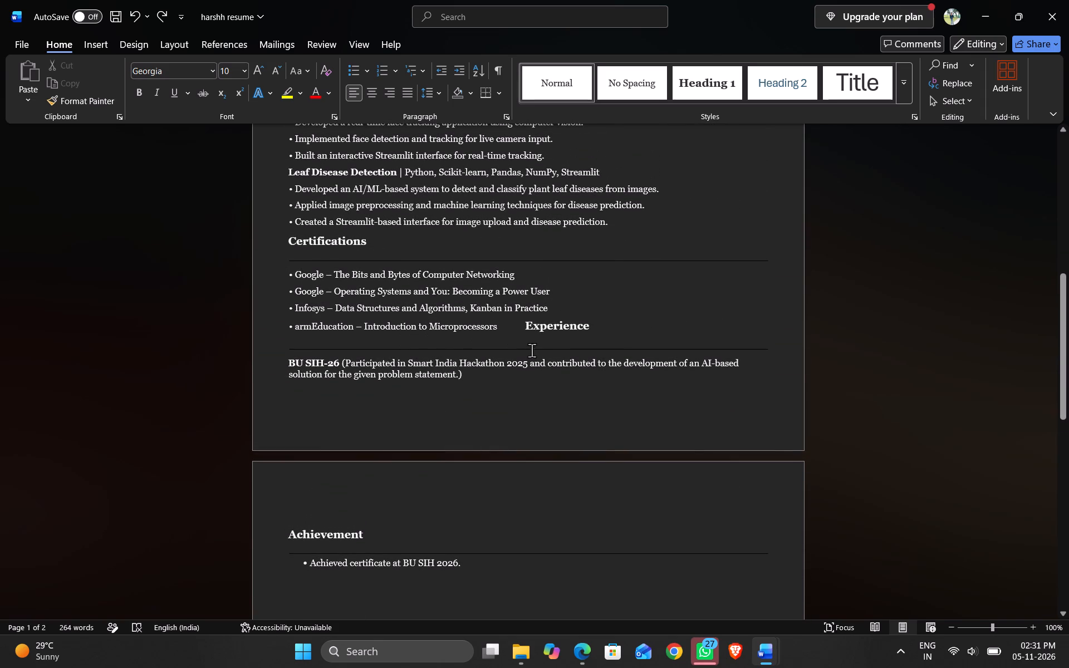
left_click(526, 332)
key("Return")
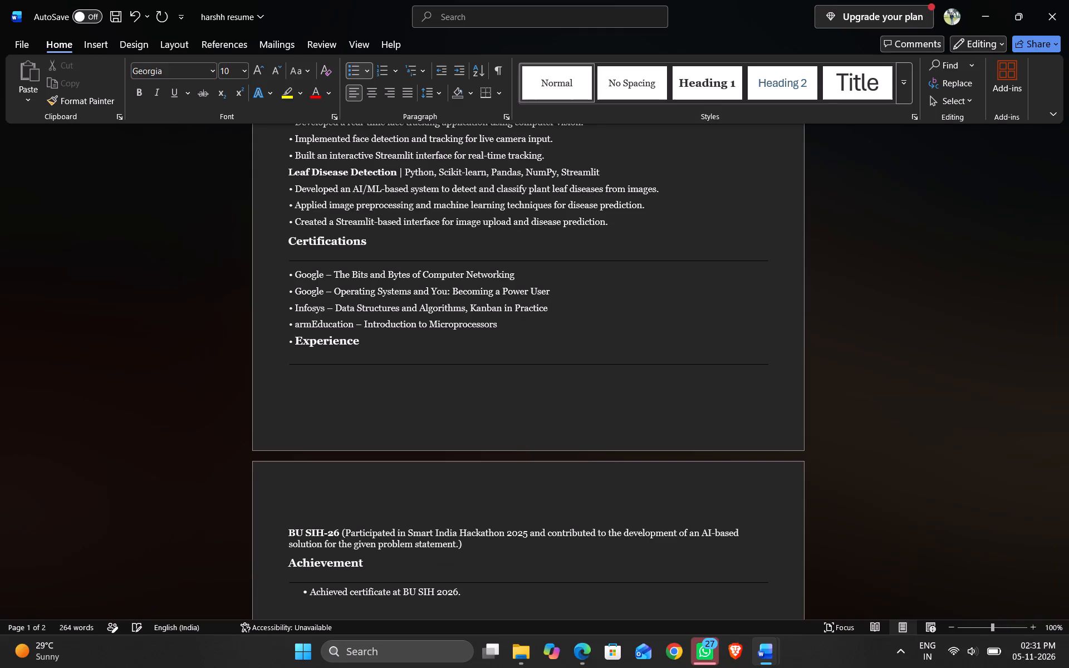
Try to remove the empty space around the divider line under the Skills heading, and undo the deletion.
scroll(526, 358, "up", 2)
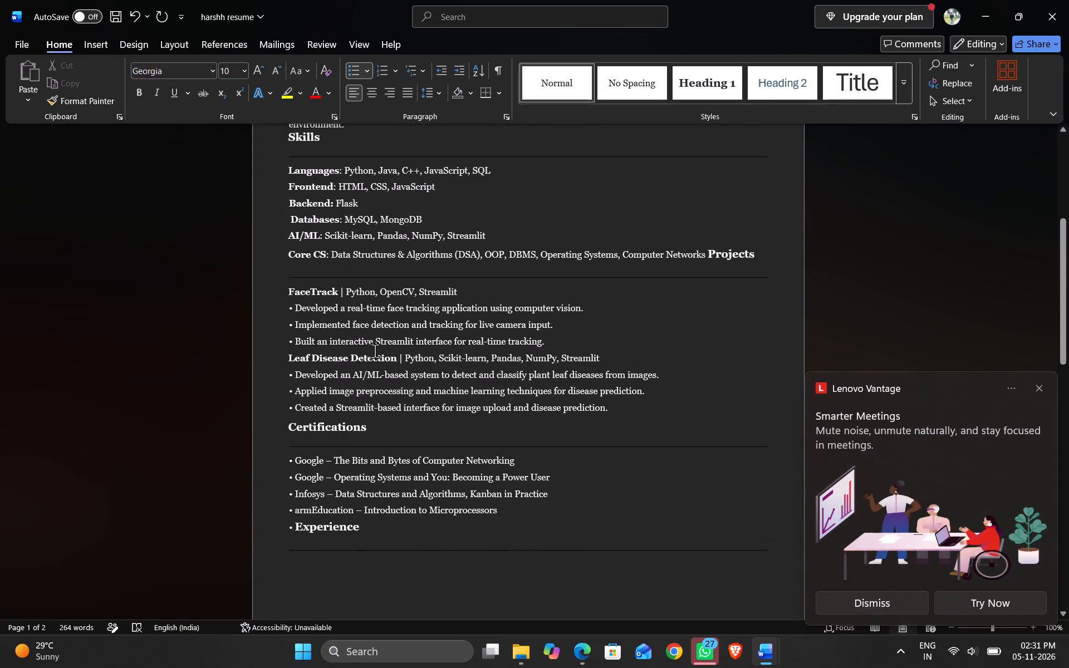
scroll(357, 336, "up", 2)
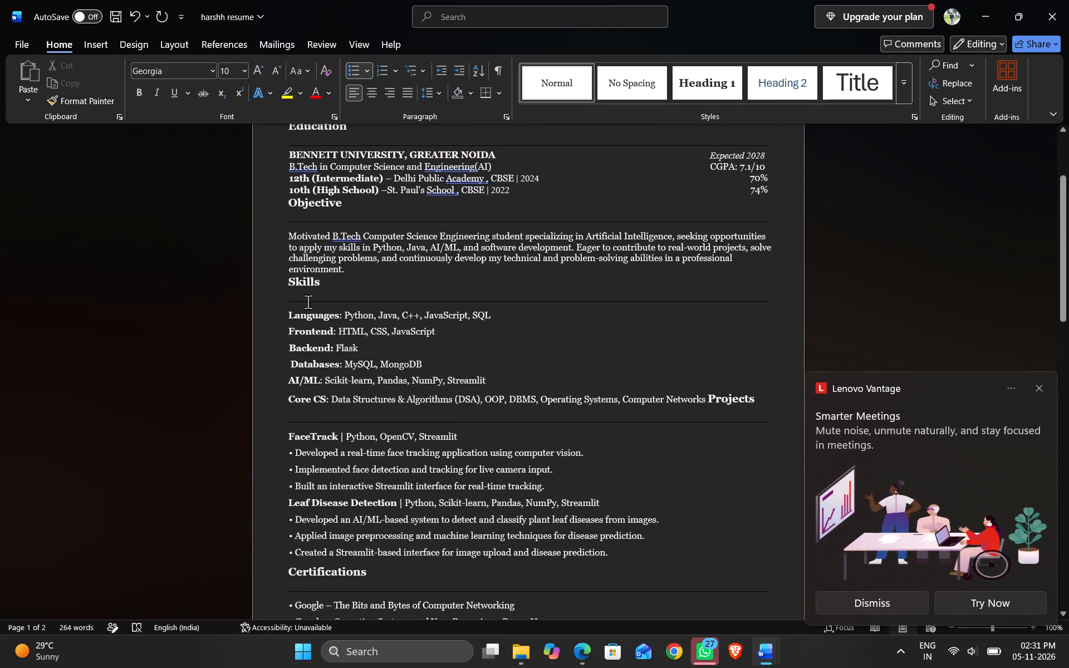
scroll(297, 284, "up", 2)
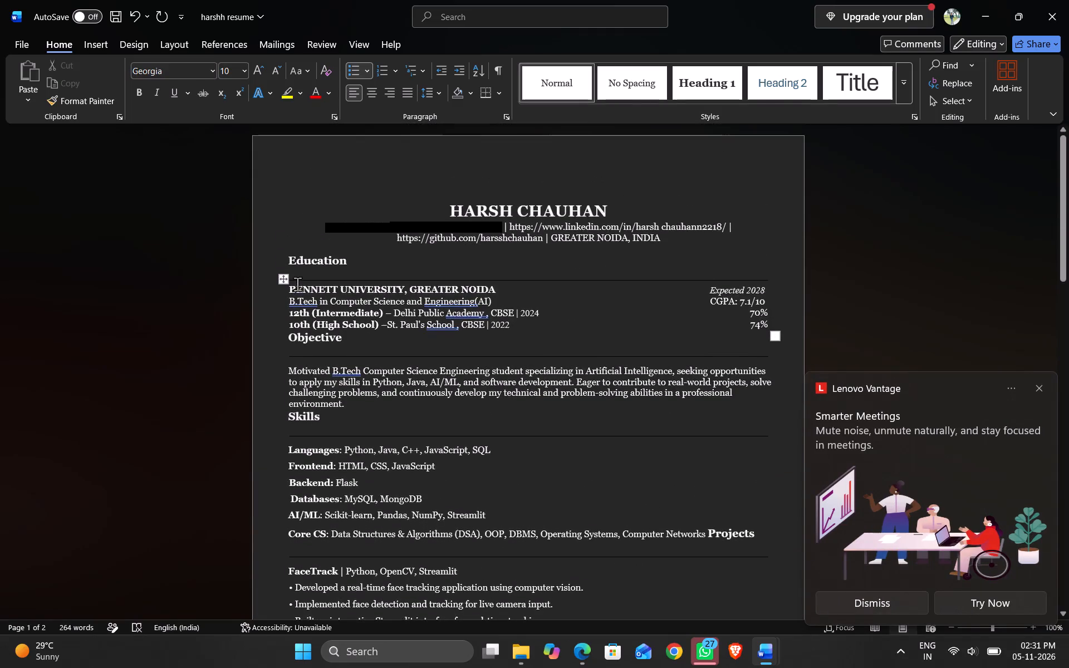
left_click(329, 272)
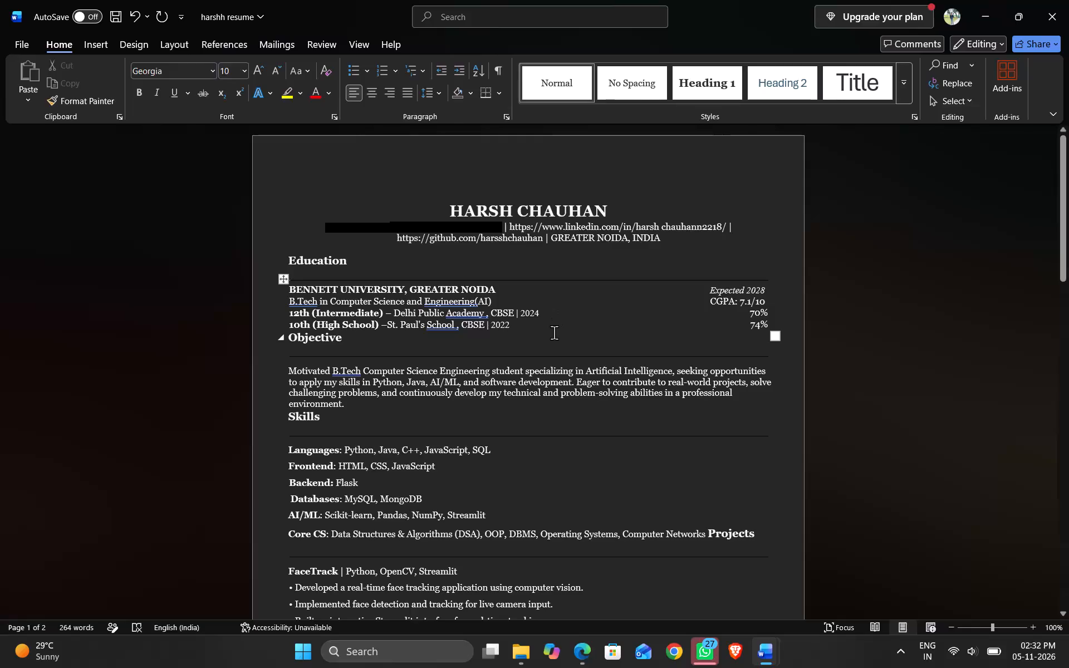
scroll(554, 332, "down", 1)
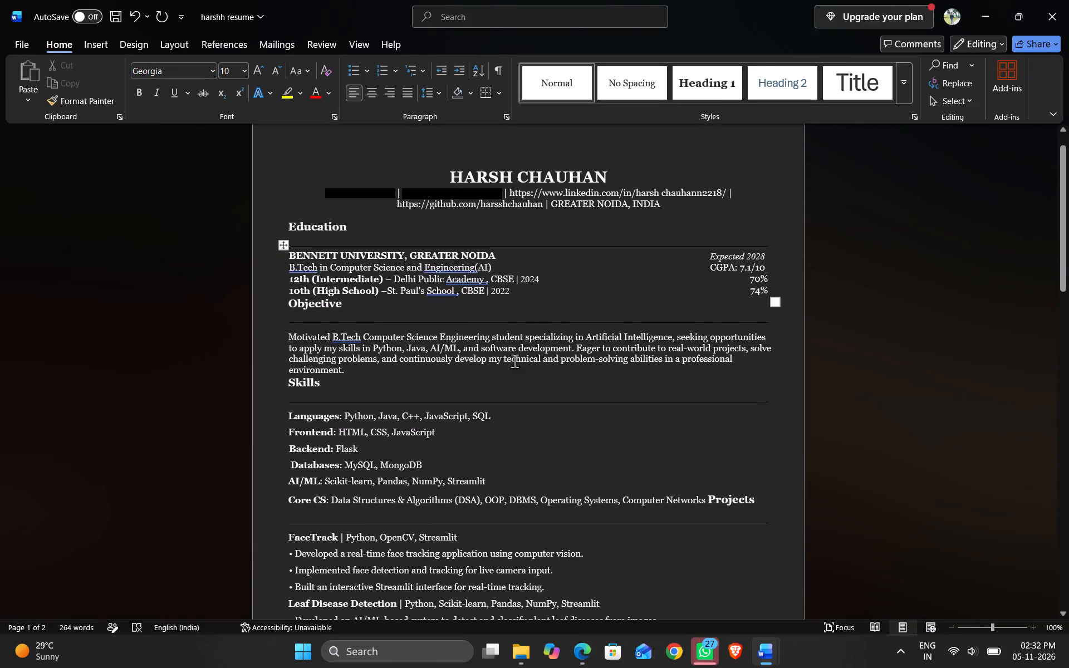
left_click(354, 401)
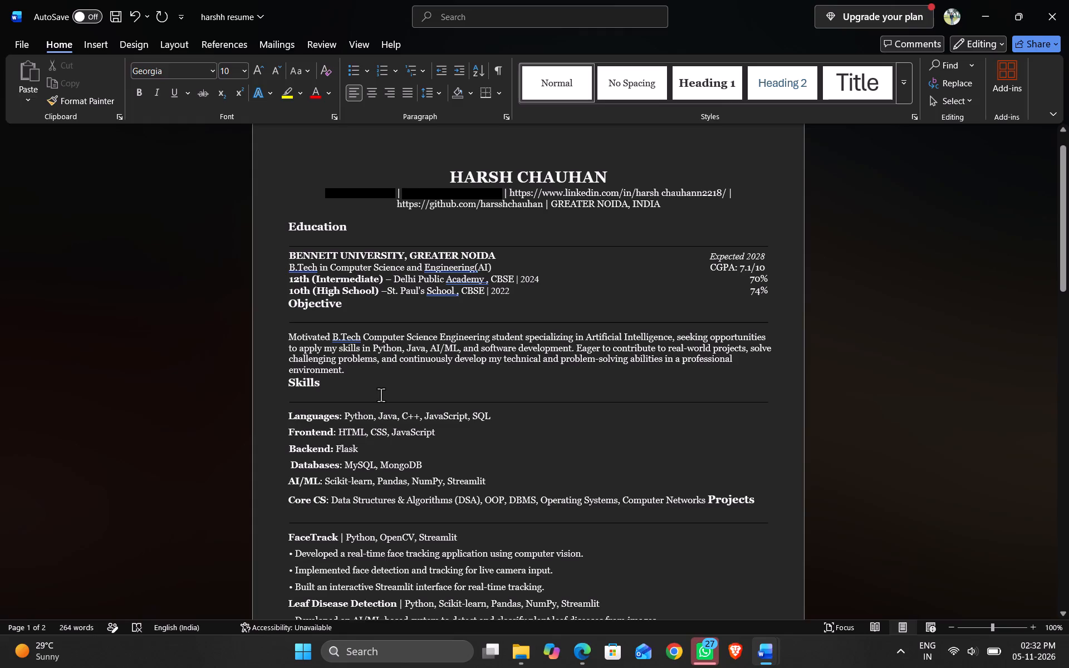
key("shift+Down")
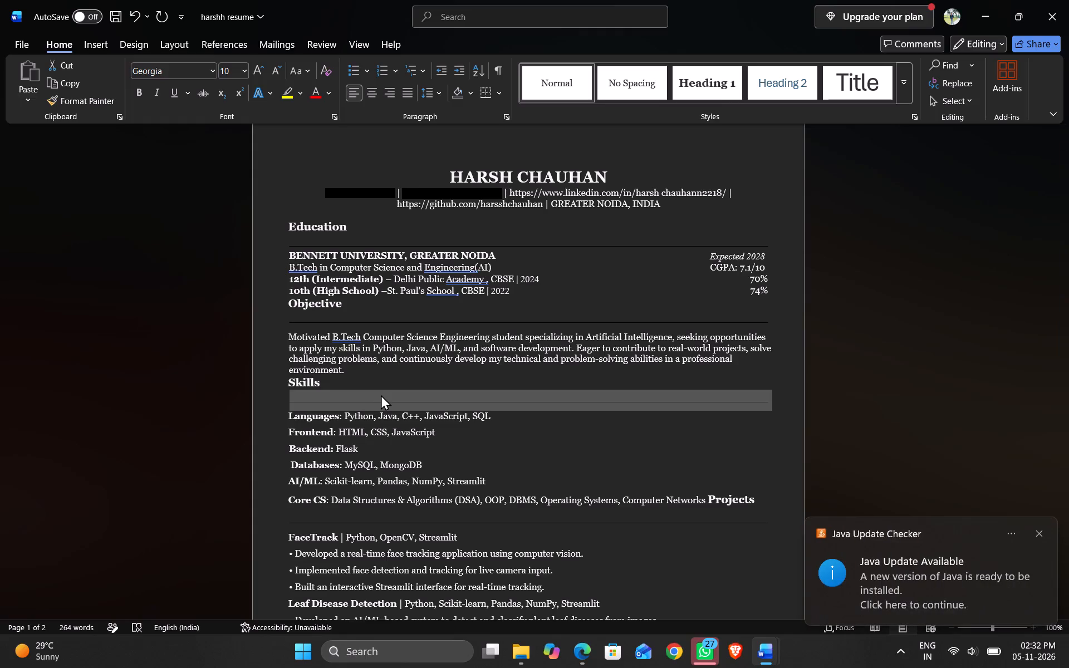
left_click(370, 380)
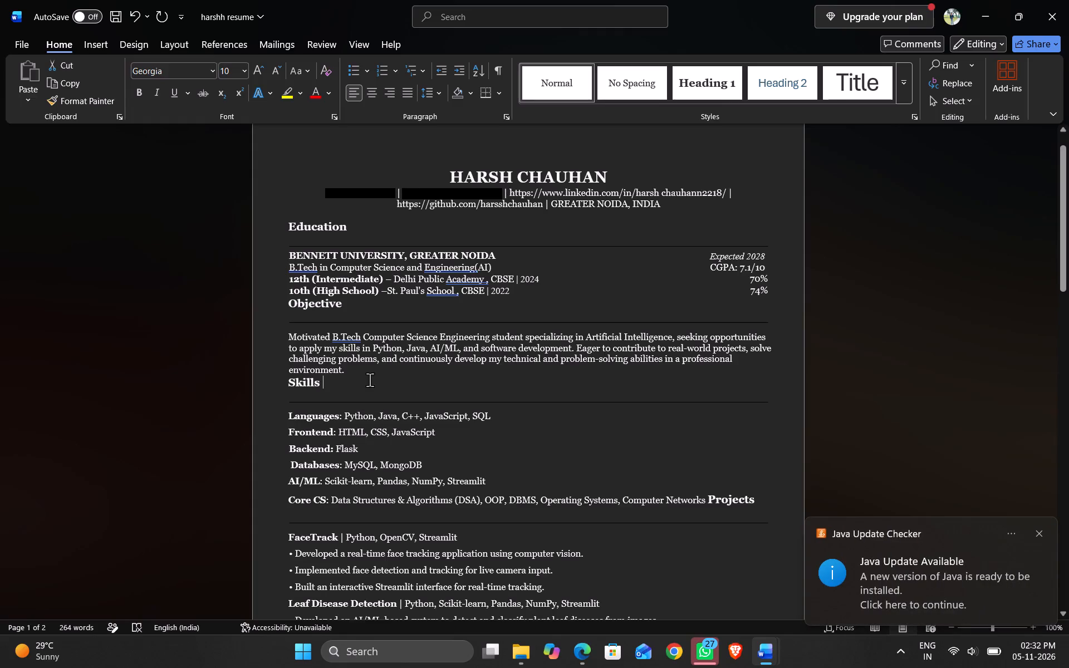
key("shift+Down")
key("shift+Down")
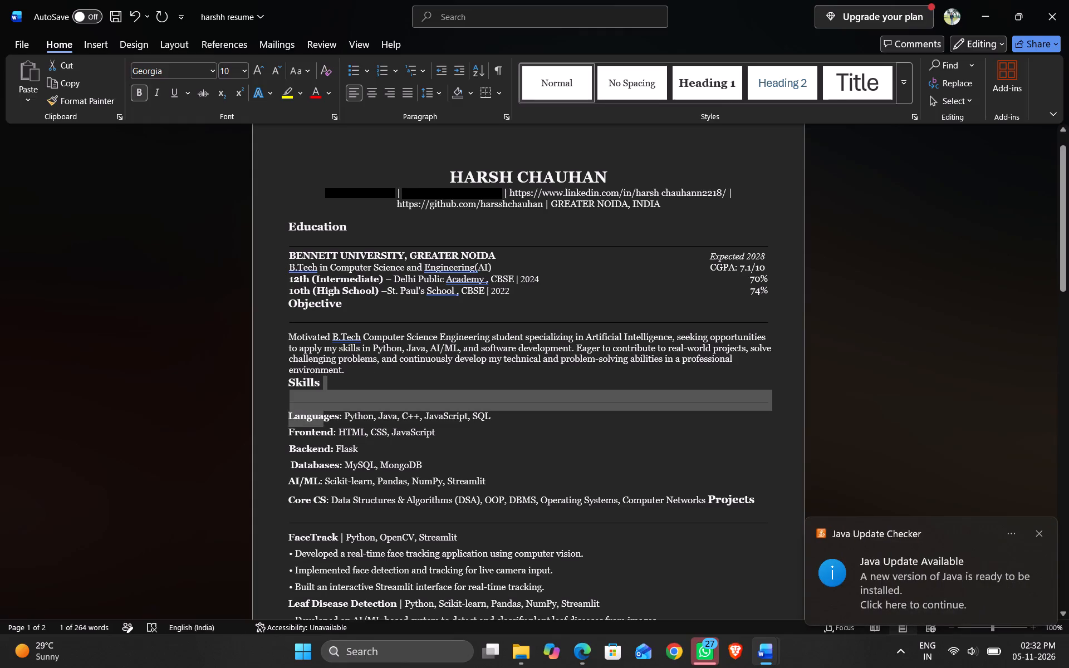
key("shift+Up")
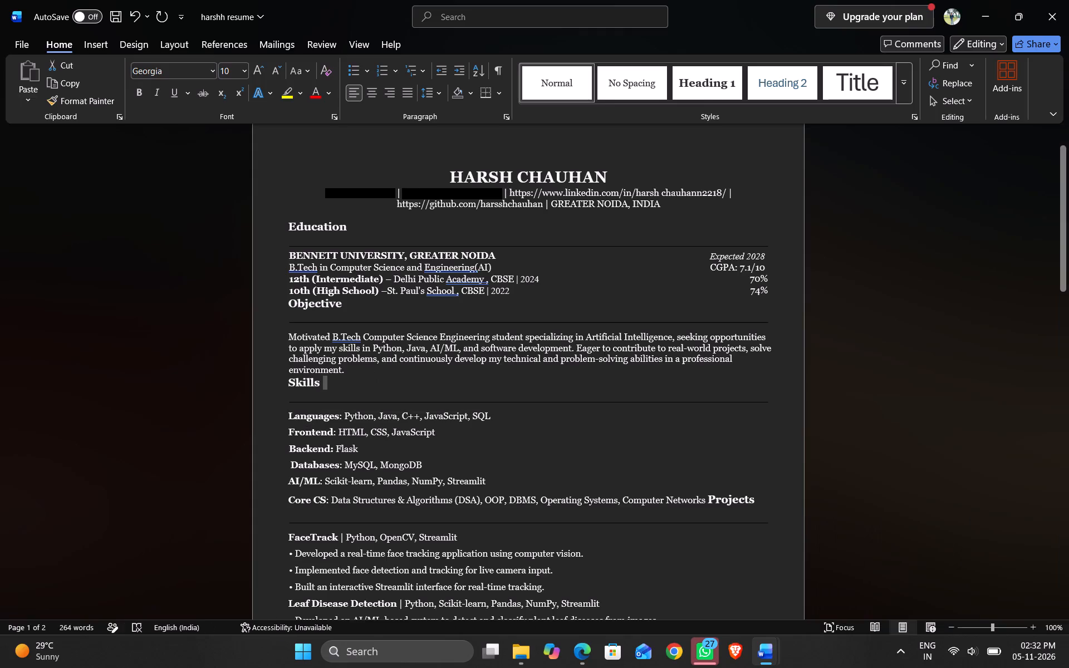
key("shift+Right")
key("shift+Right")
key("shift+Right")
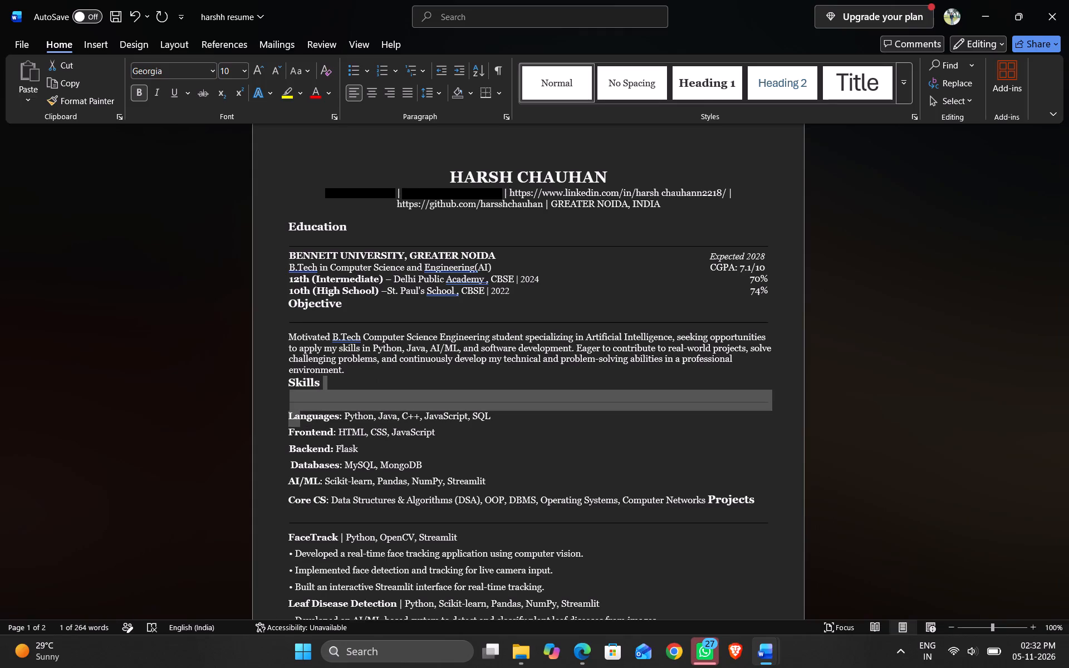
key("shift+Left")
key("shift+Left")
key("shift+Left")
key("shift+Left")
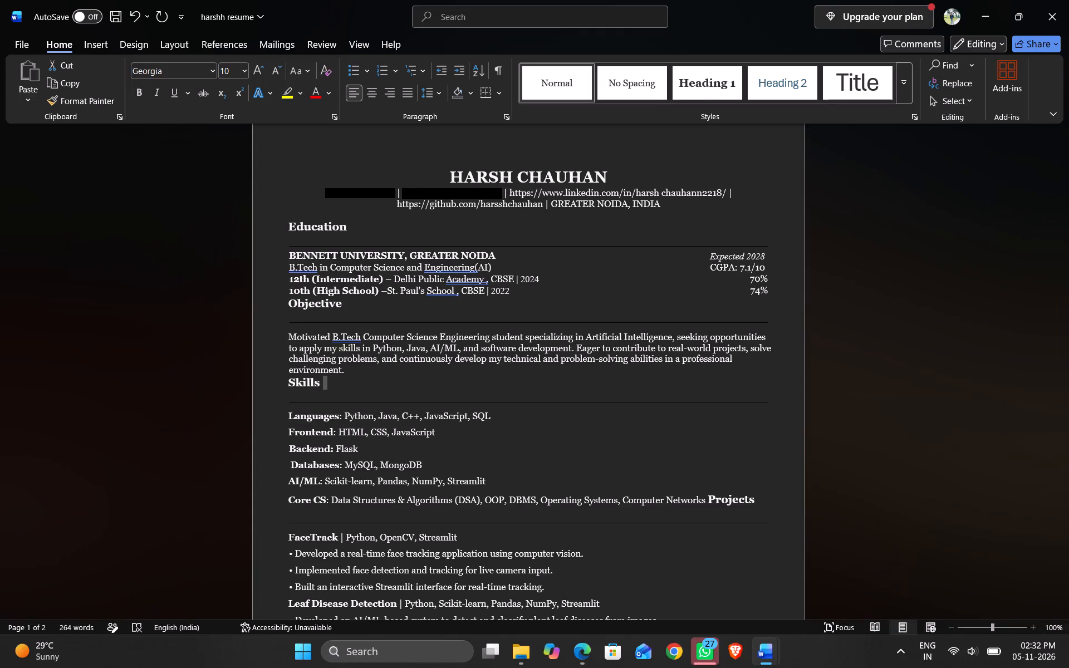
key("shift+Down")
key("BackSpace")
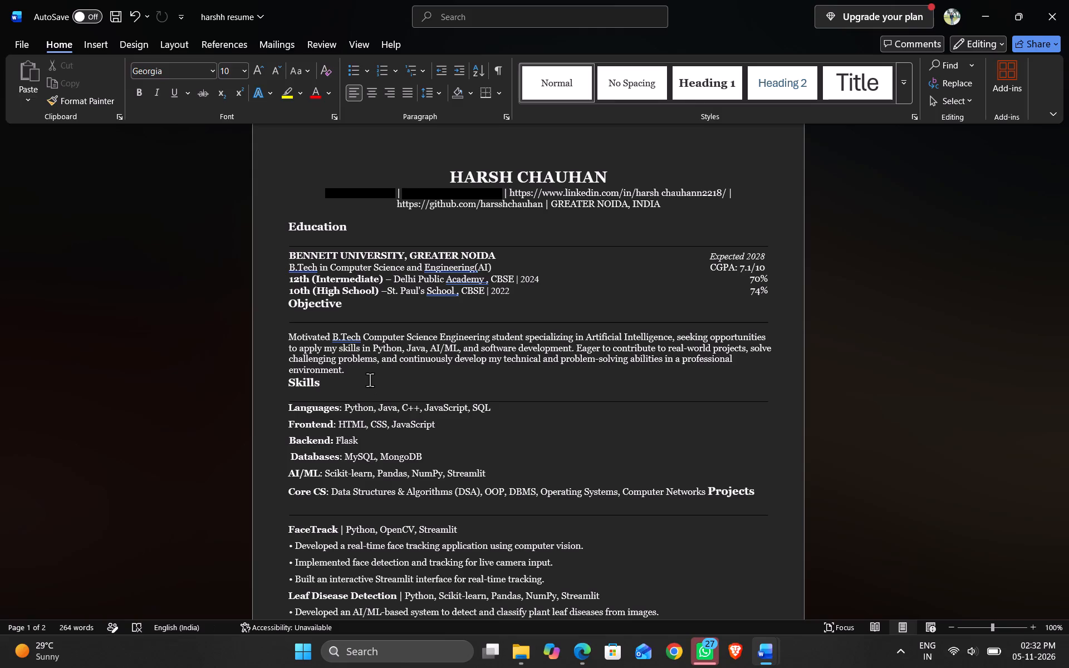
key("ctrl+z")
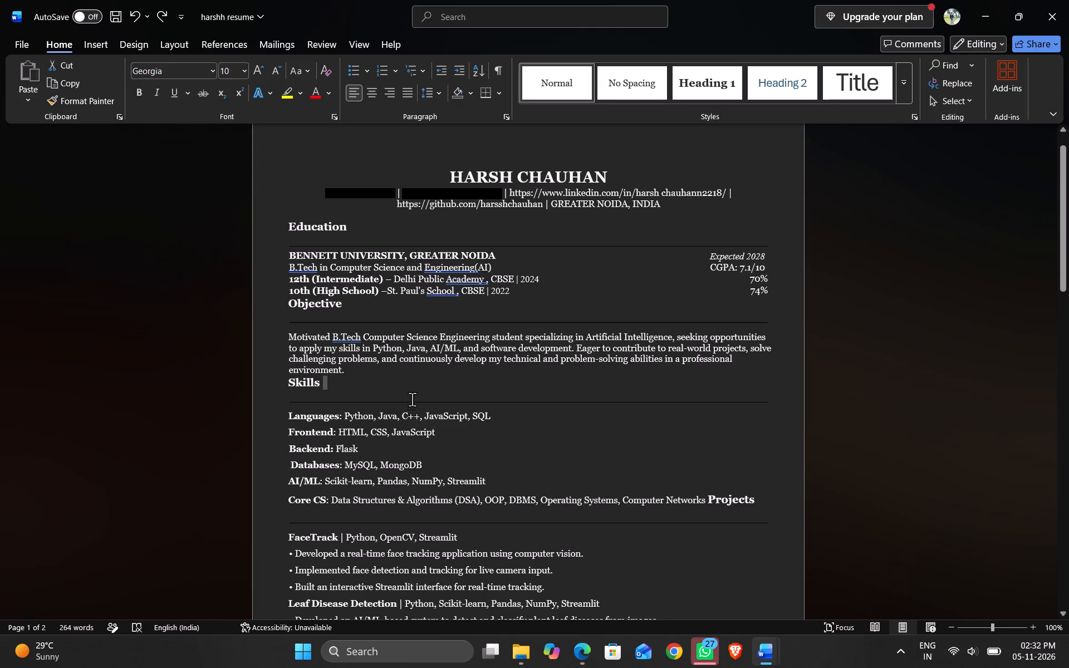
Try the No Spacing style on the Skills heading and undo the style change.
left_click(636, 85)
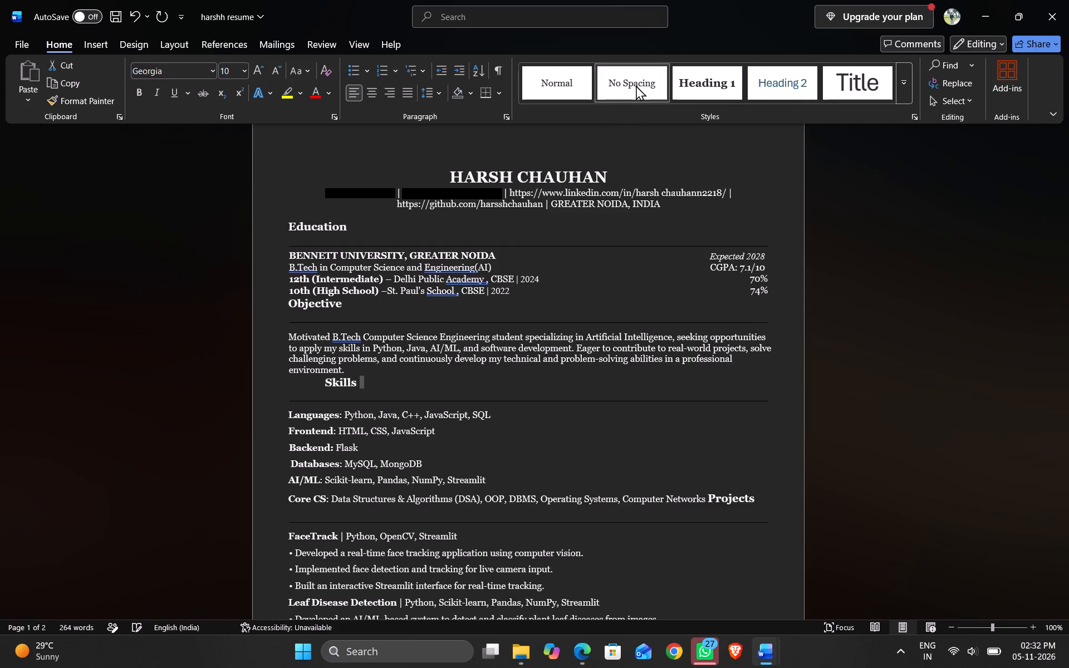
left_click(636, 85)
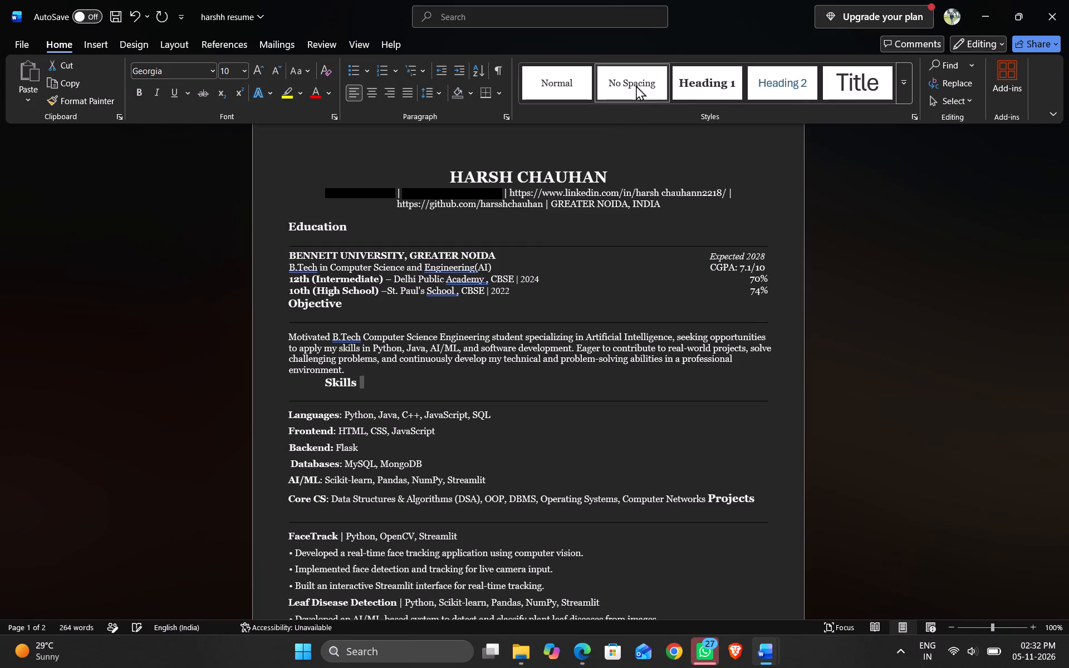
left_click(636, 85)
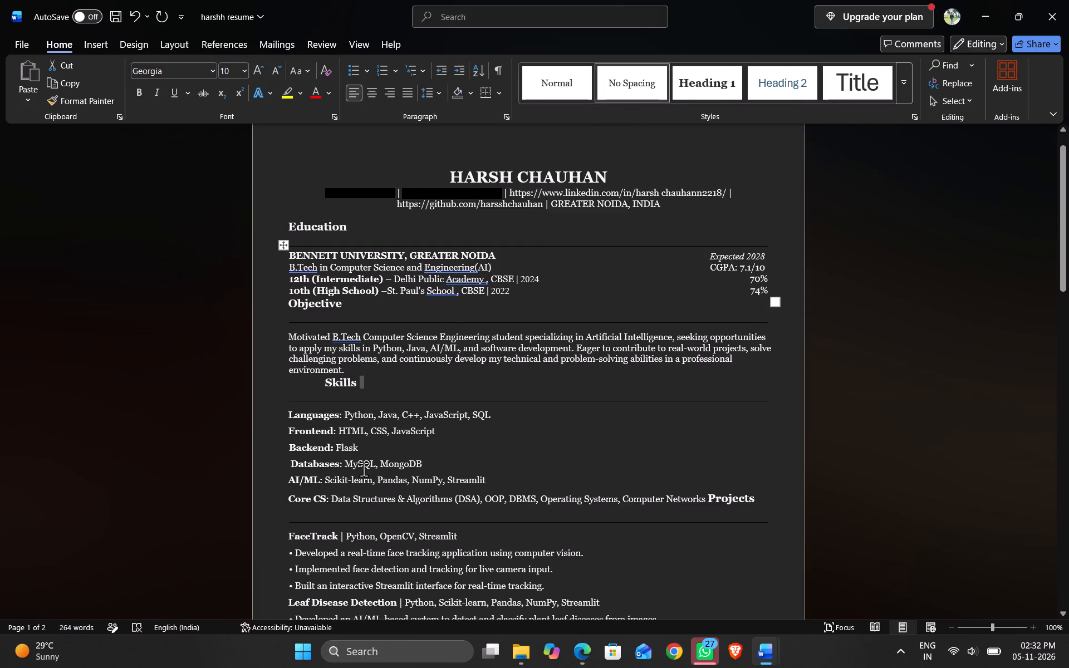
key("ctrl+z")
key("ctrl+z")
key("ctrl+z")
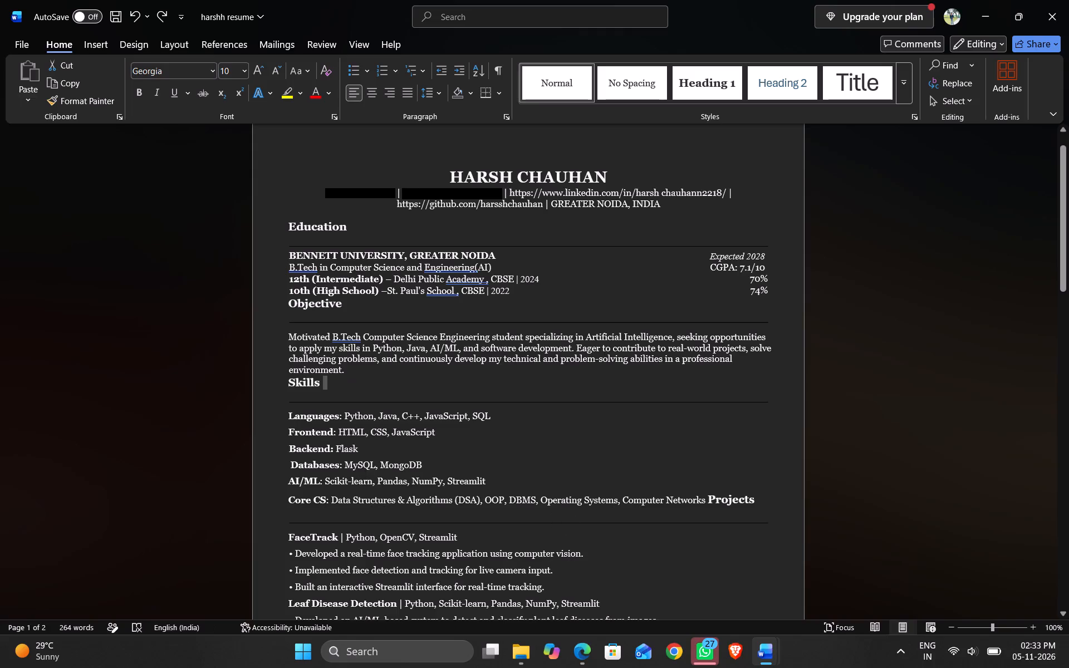
Compare the section headings, divider spacing and page length of the Word resume with the original harshh resume PDF in Edge.
scroll(571, 525, "down", 2)
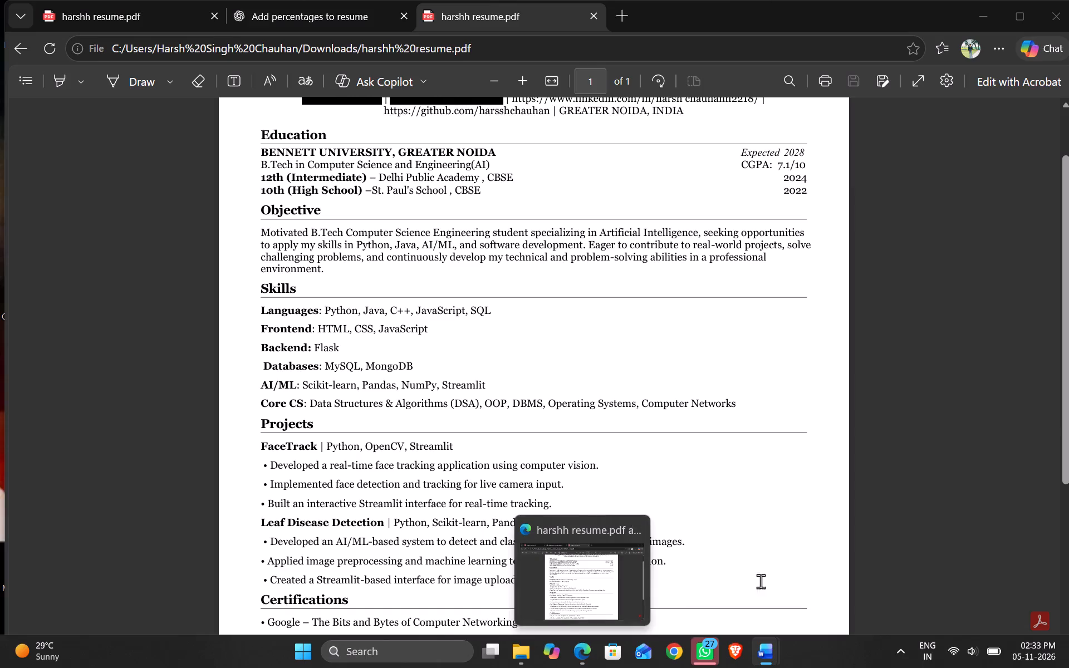
scroll(591, 411, "up", 2)
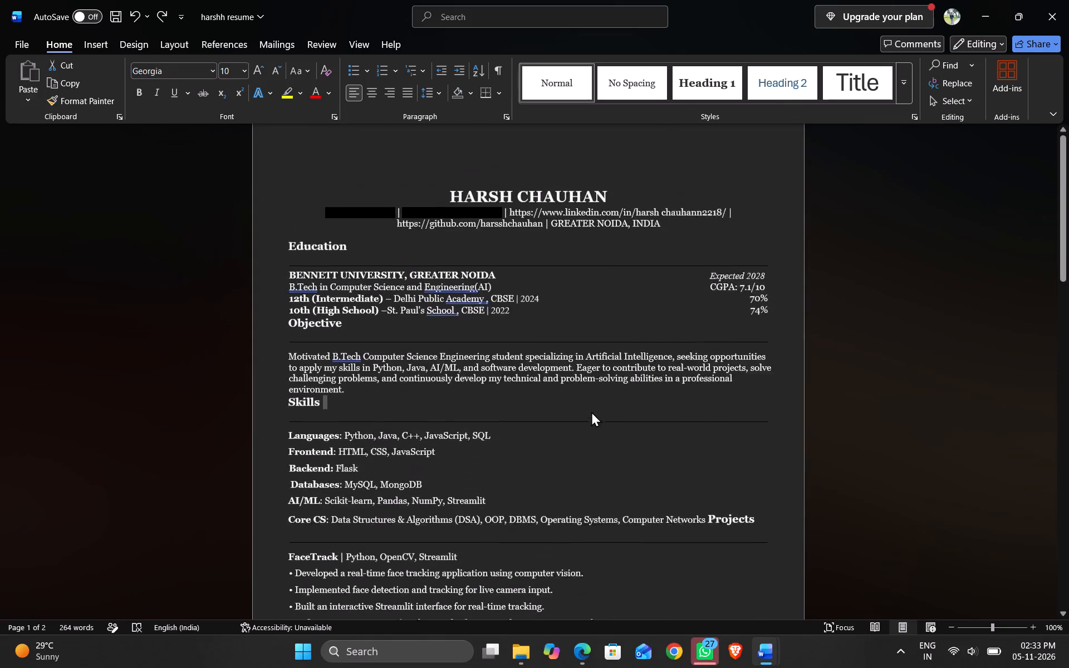
scroll(591, 411, "up", 1)
scroll(591, 411, "down", 6)
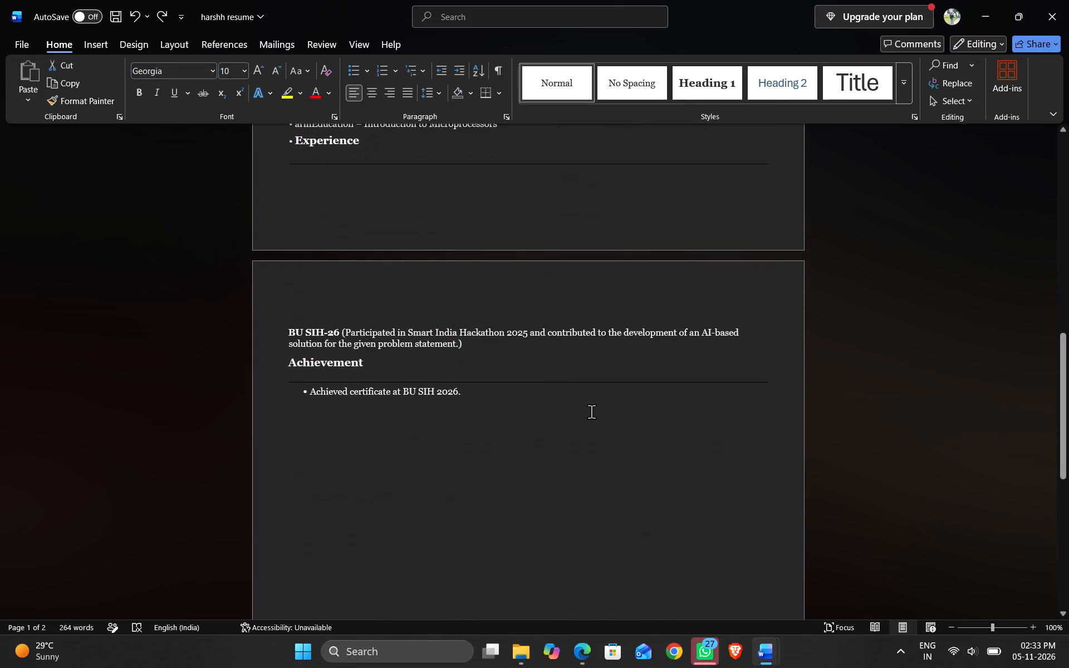
scroll(571, 409, "up", 3)
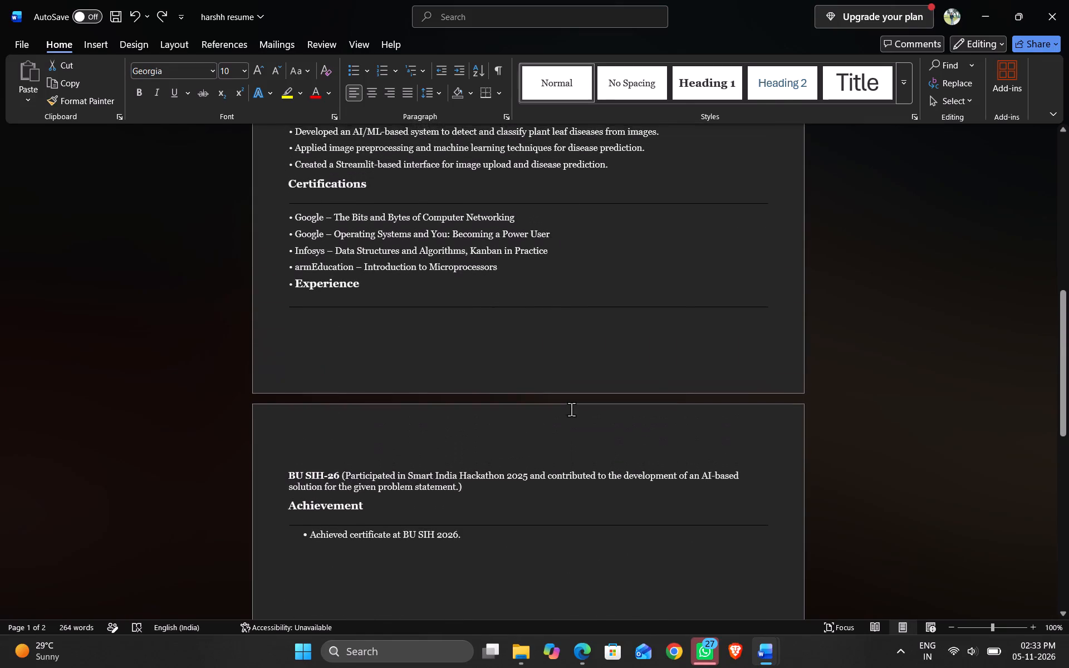
scroll(571, 409, "up", 1)
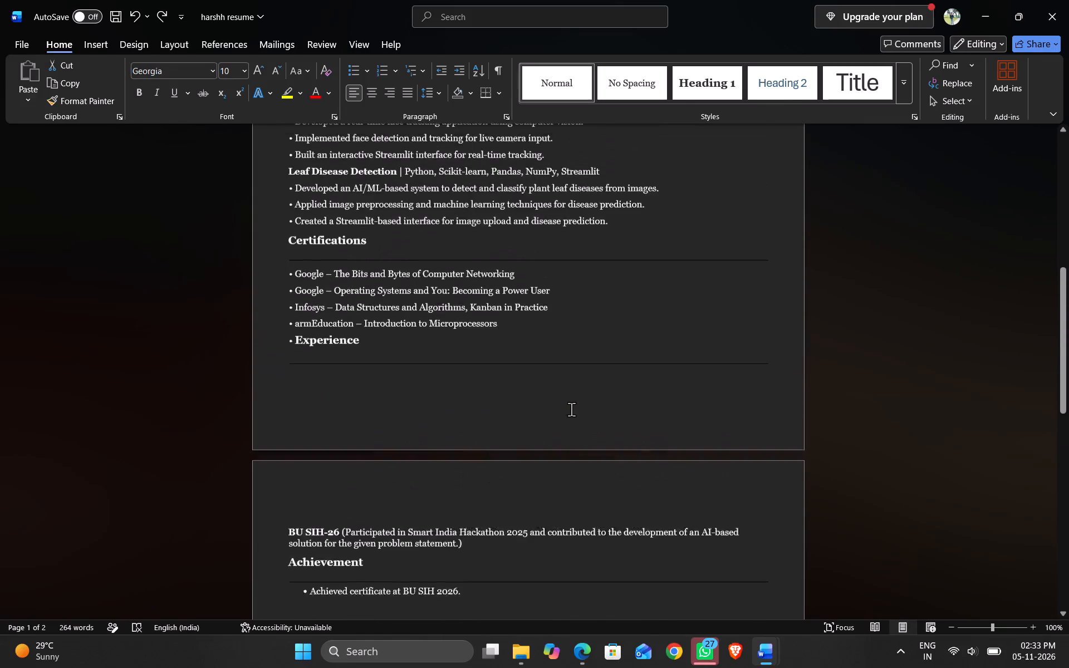
scroll(571, 409, "up", 3)
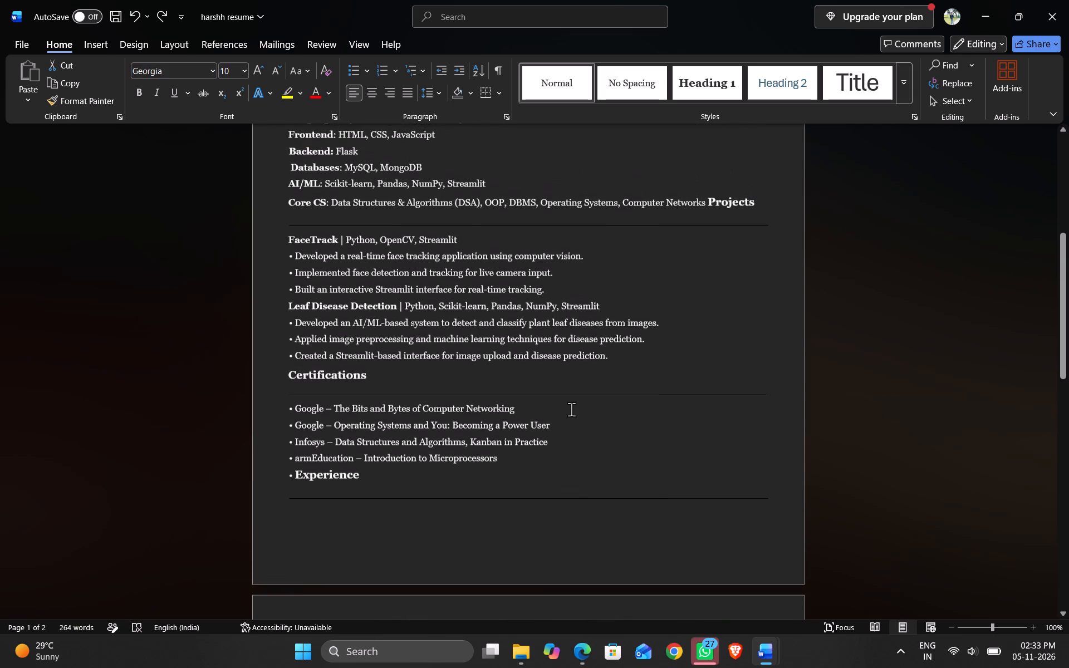
left_click(459, 391)
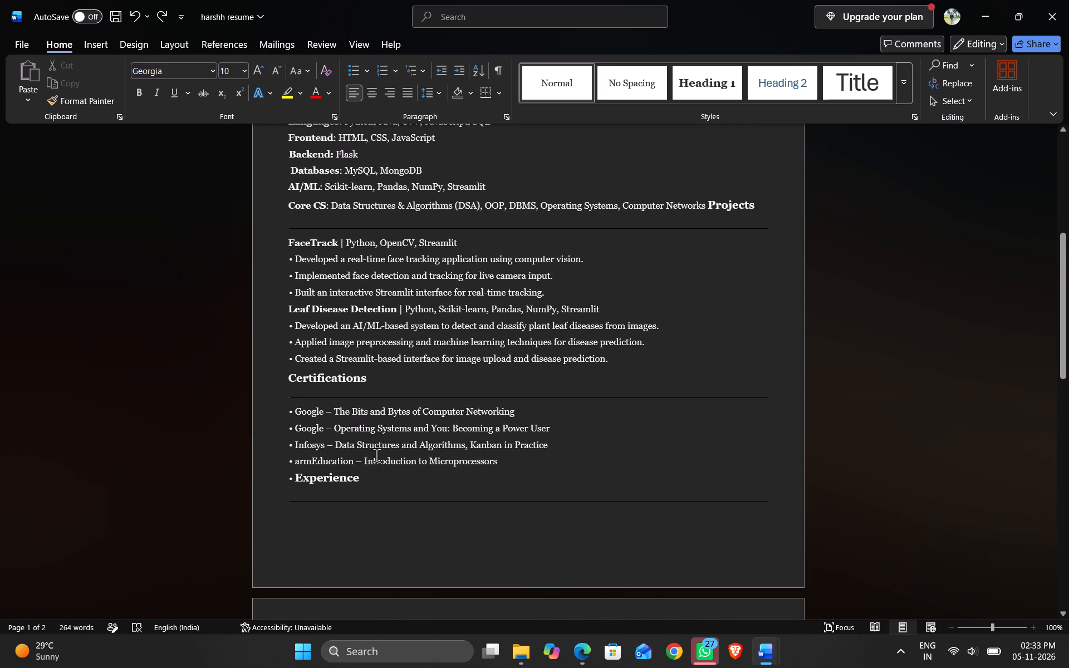
scroll(376, 480, "up", 1)
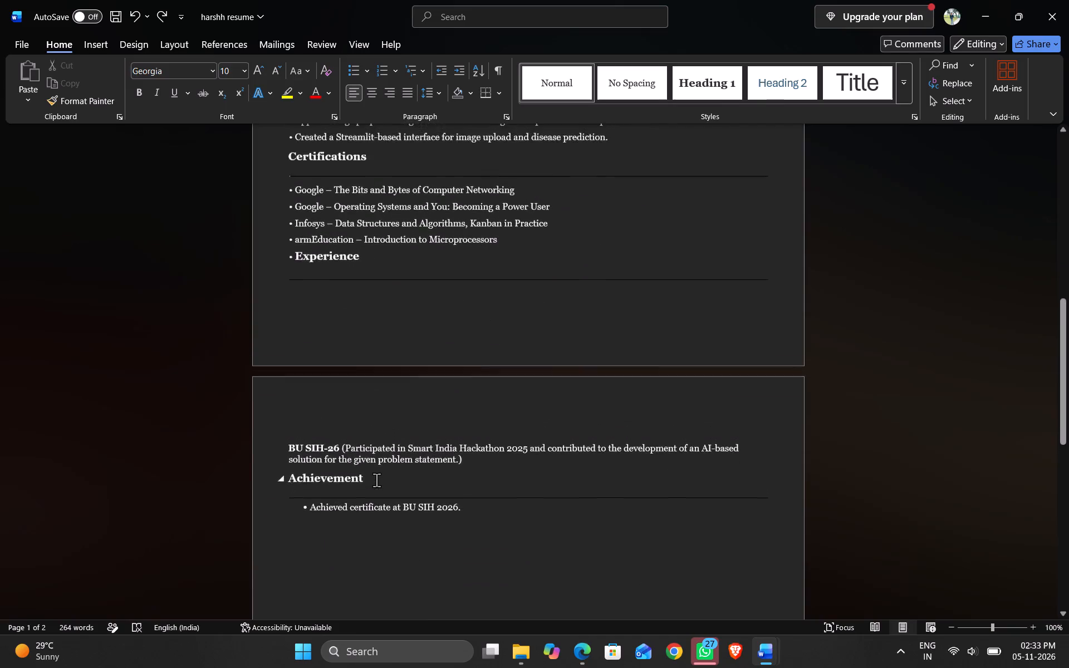
scroll(376, 480, "up", 1)
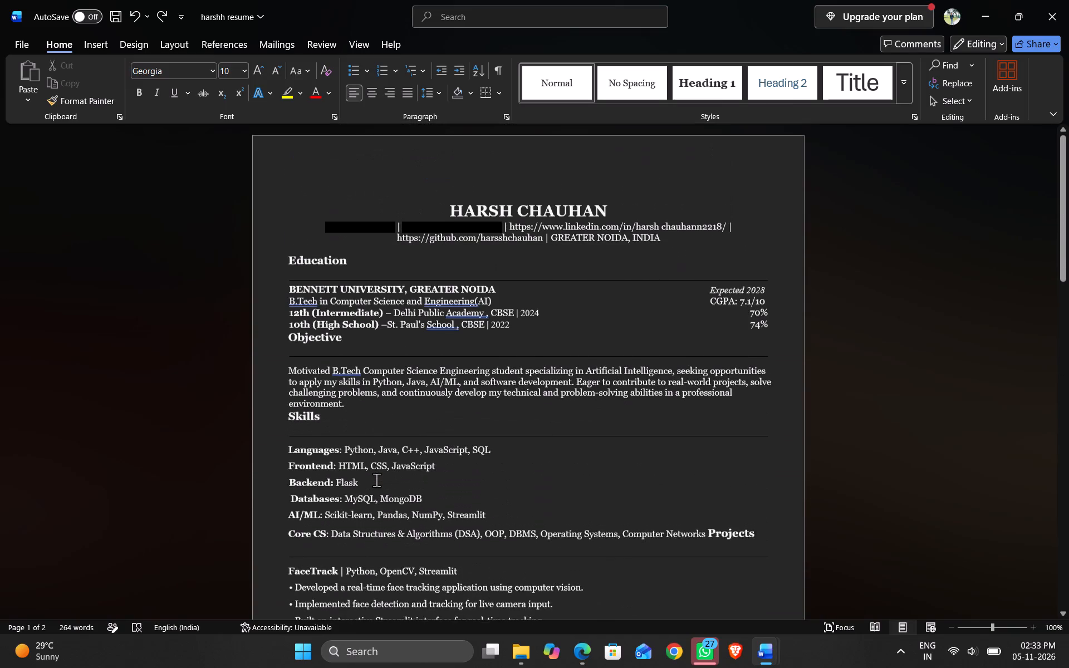
scroll(376, 480, "down", 3)
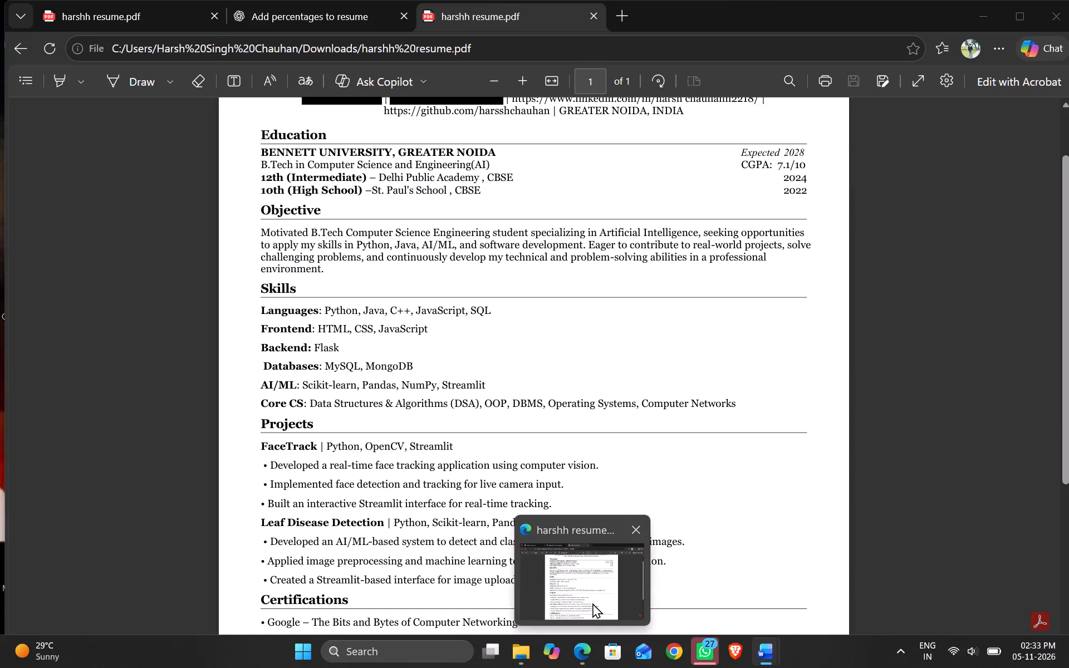
left_click(592, 603)
scroll(507, 516, "down", 3)
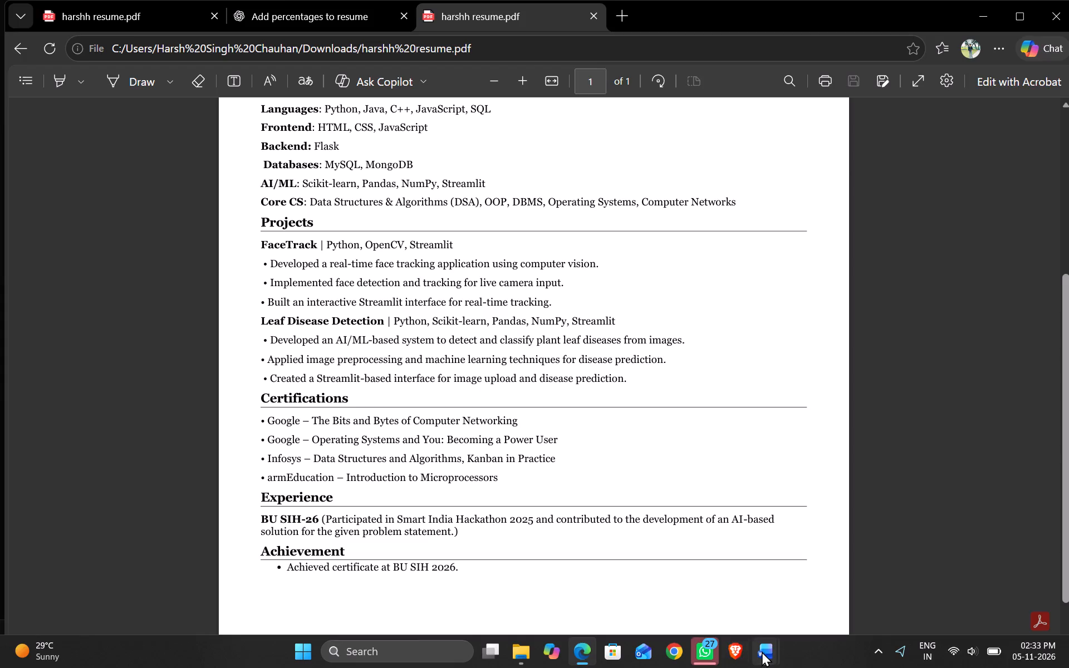
left_click(791, 568)
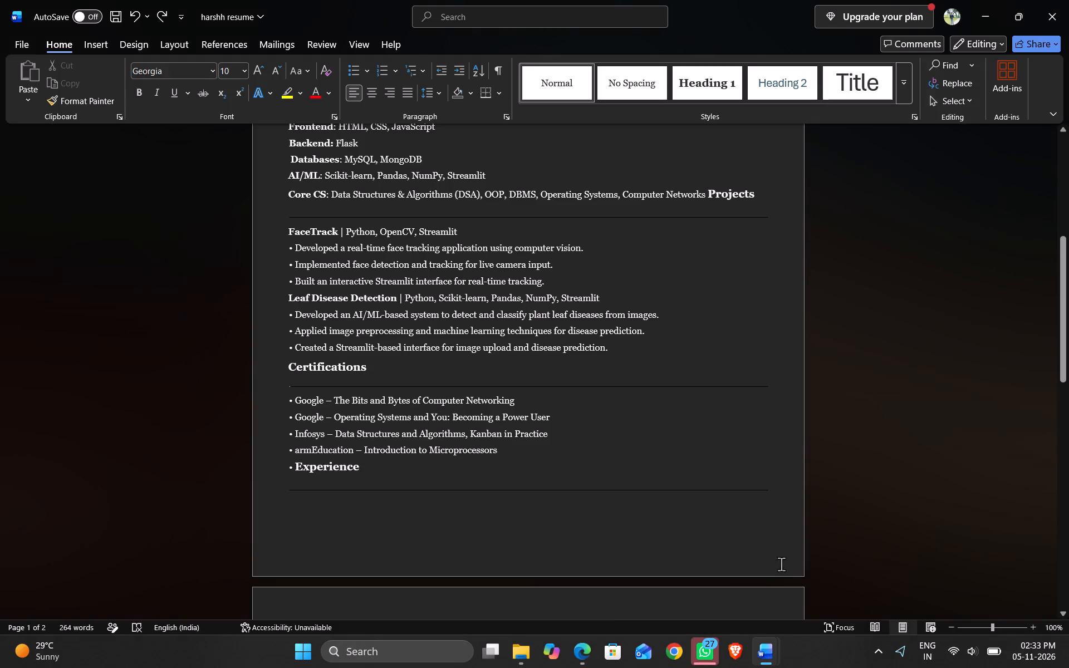
scroll(617, 500, "up", 1)
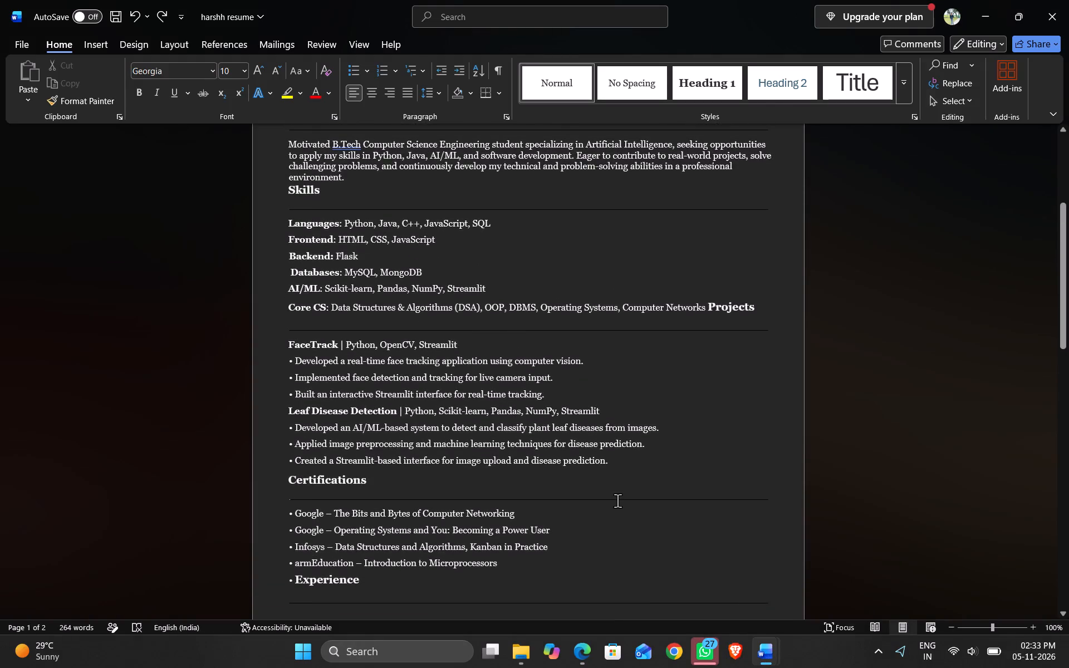
scroll(617, 500, "up", 3)
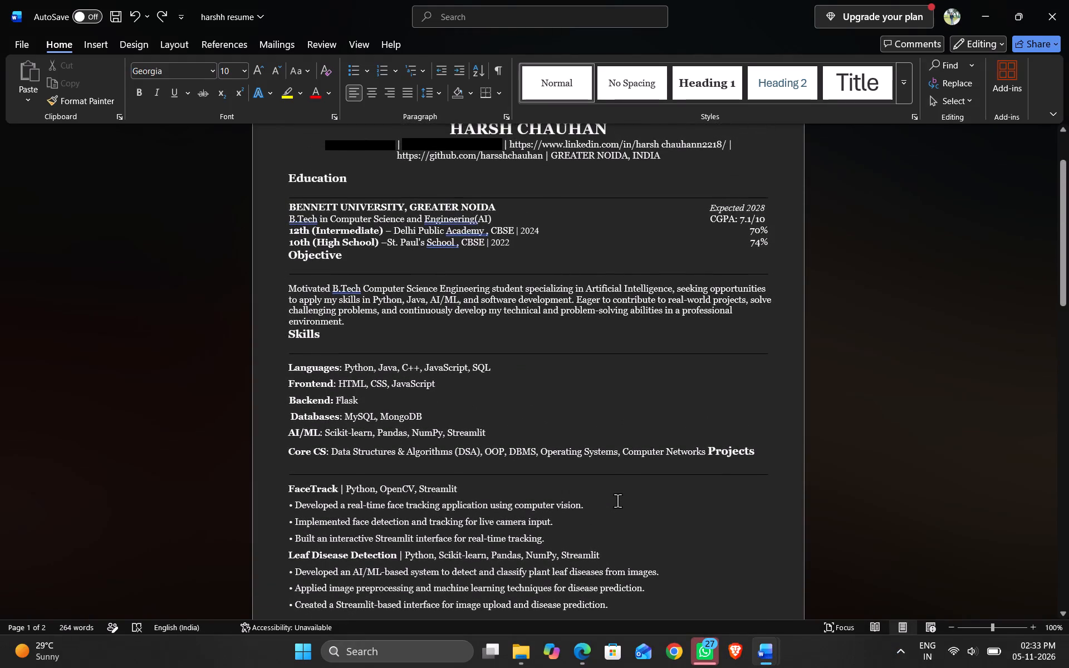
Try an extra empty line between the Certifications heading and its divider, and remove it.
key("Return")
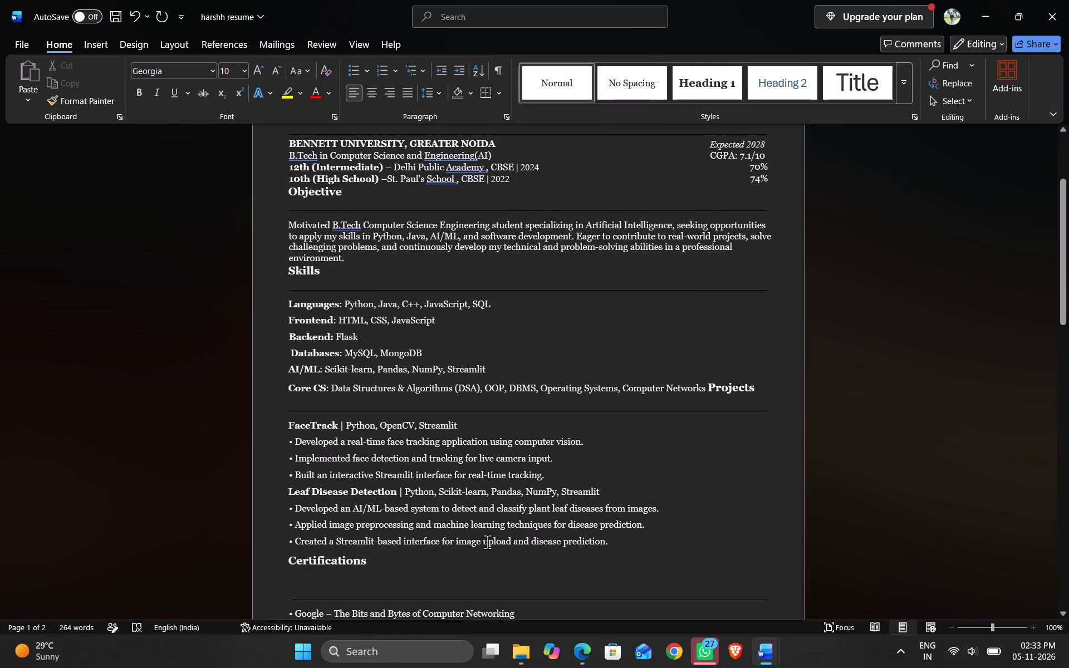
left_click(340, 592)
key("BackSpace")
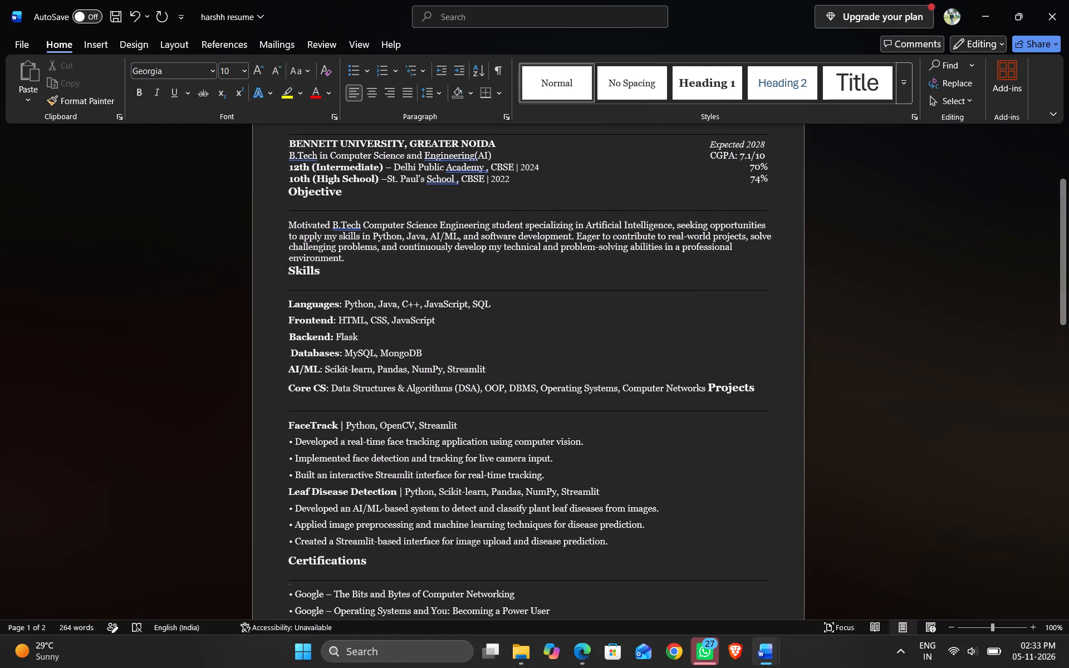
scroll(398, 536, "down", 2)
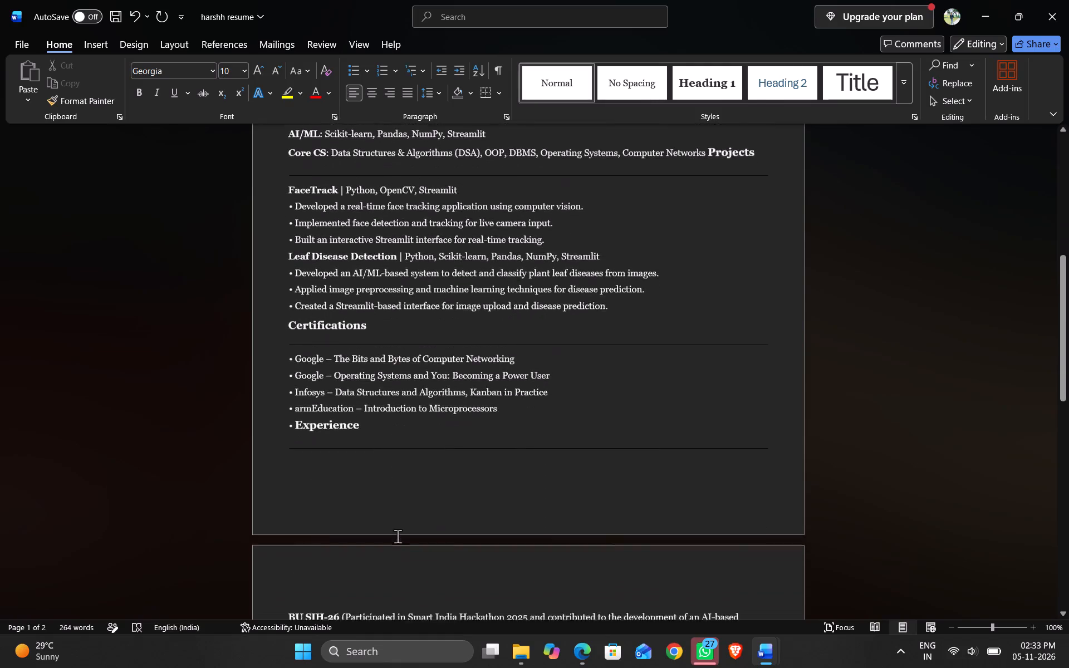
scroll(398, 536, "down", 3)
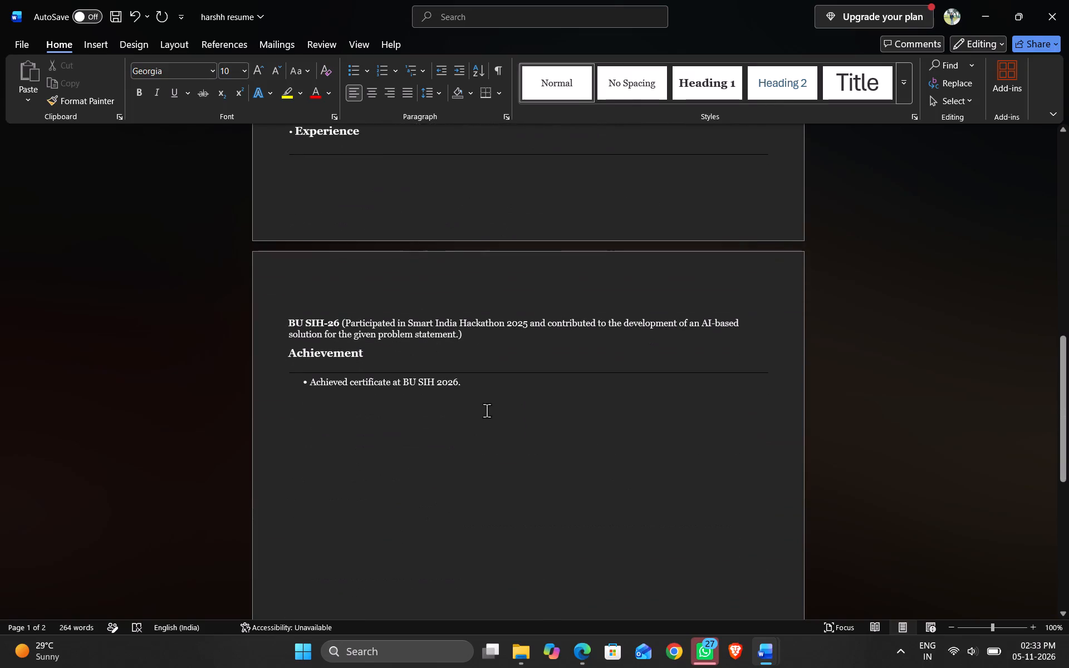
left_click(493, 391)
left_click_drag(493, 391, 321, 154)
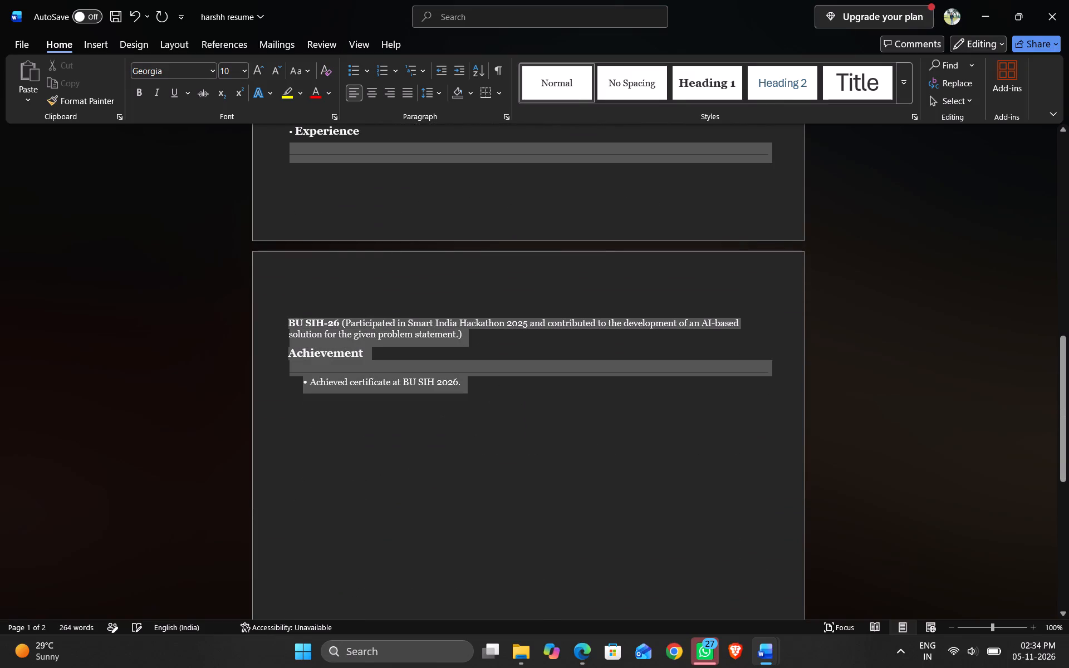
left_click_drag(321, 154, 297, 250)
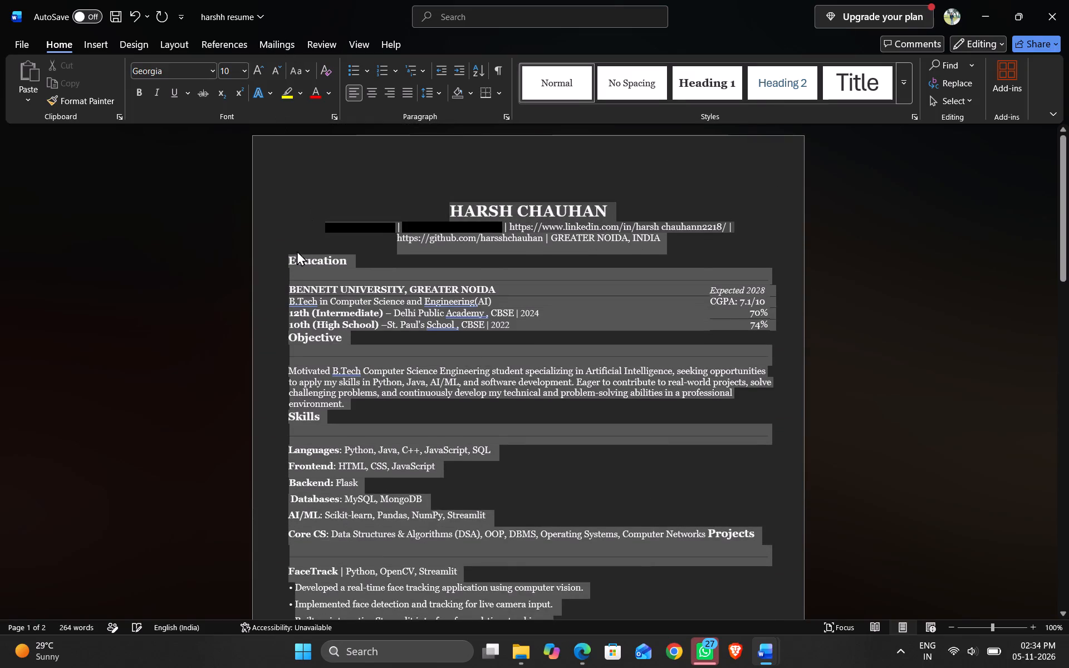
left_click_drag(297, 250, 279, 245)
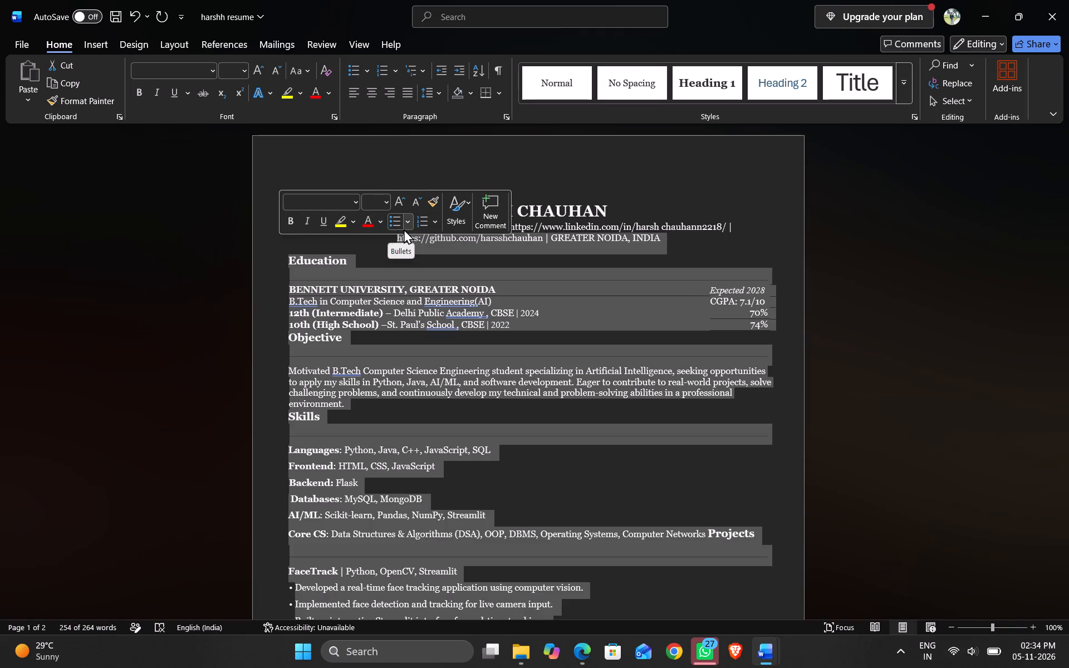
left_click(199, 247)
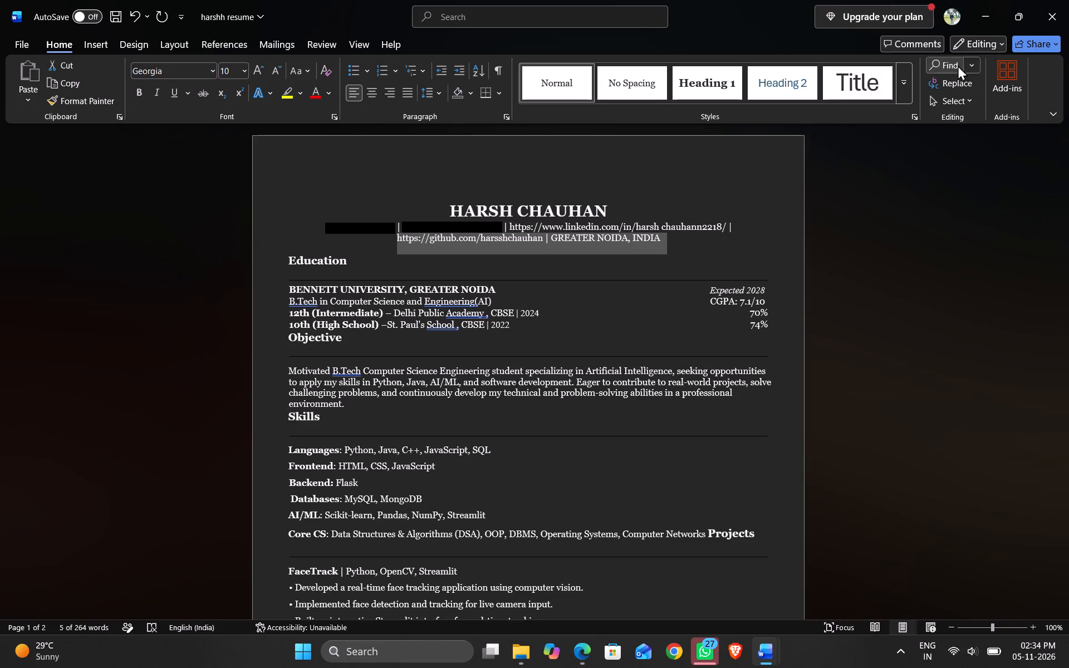
Close the converted harshh resume document without saving its changes, and close the HARSH RESUME document as well.
left_click(1047, 30)
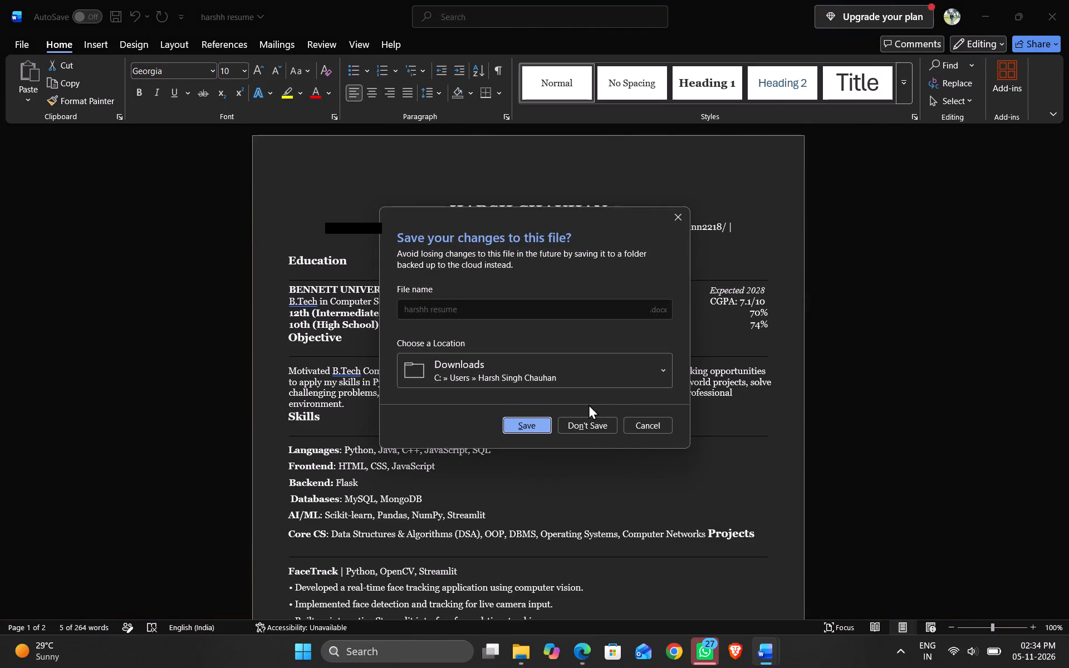
left_click(578, 423)
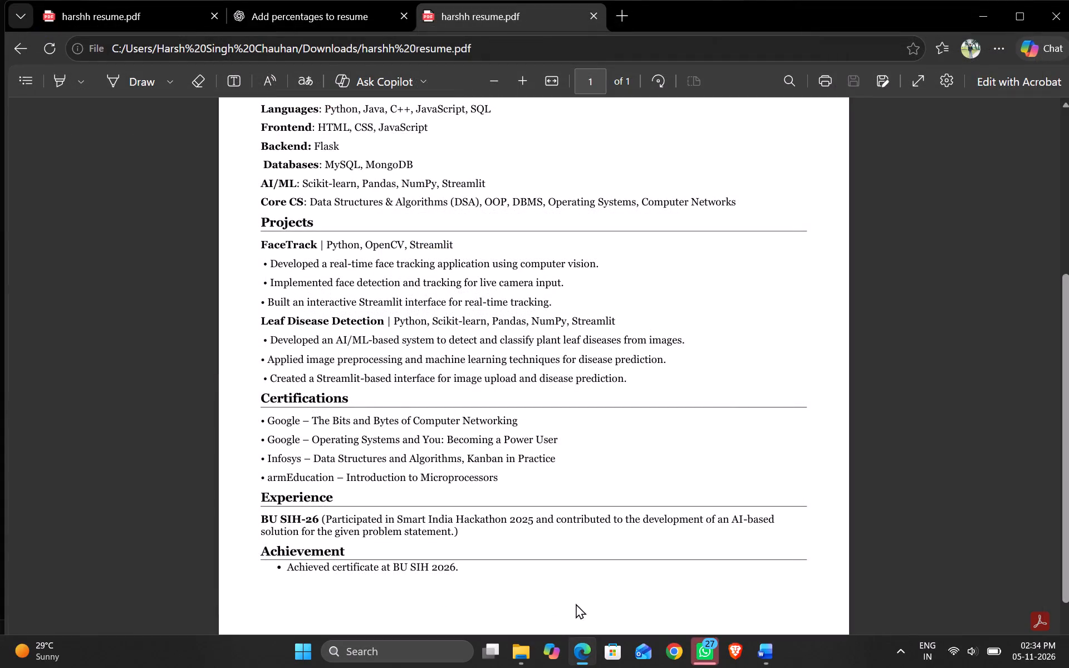
left_click(762, 657)
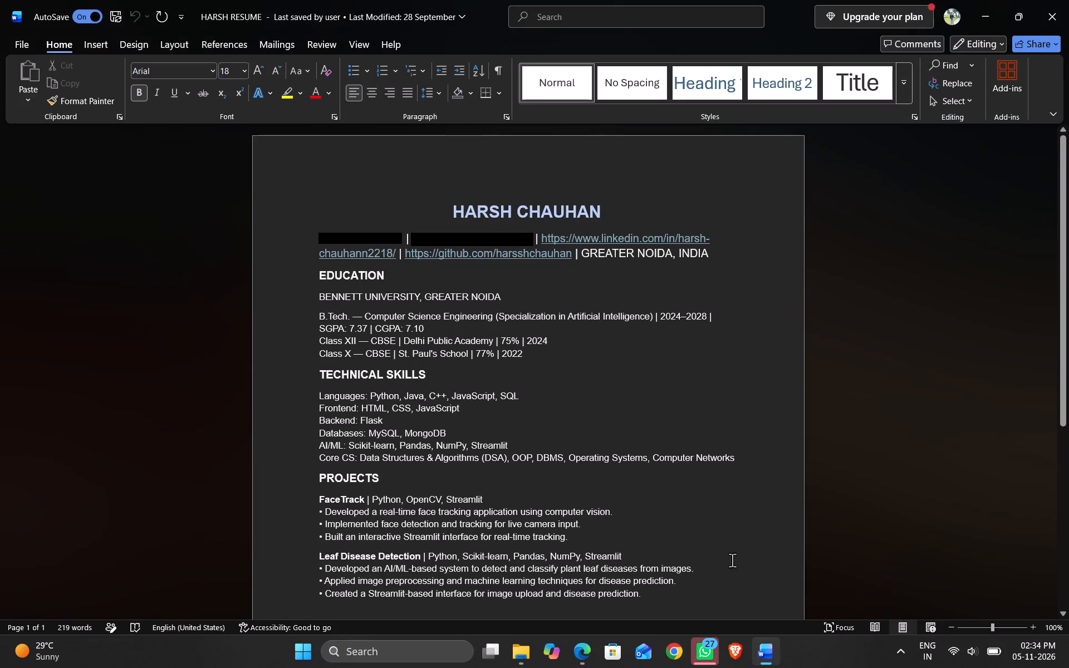
left_click(1053, 30)
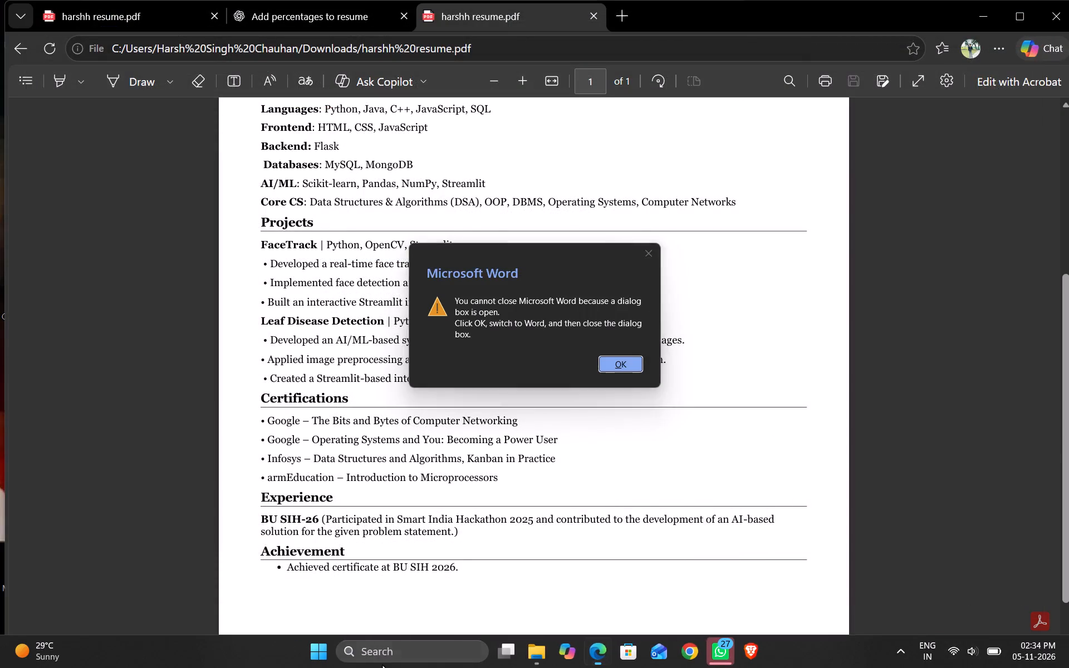
Find Word through the system search and launch it again.
left_click(417, 649)
type("wo")
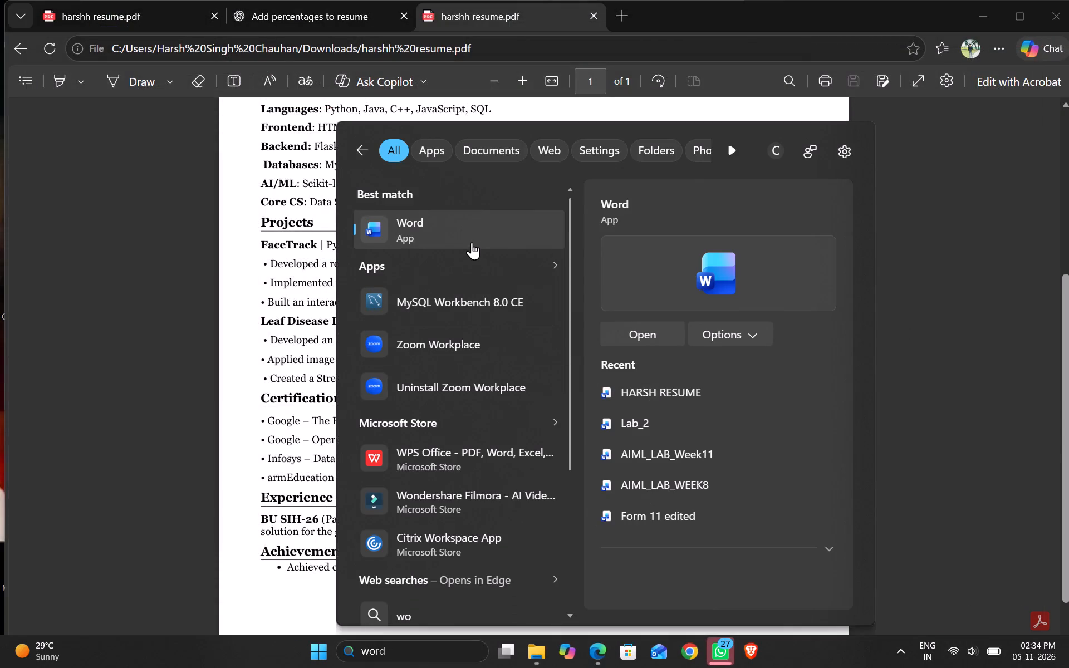
left_click(472, 228)
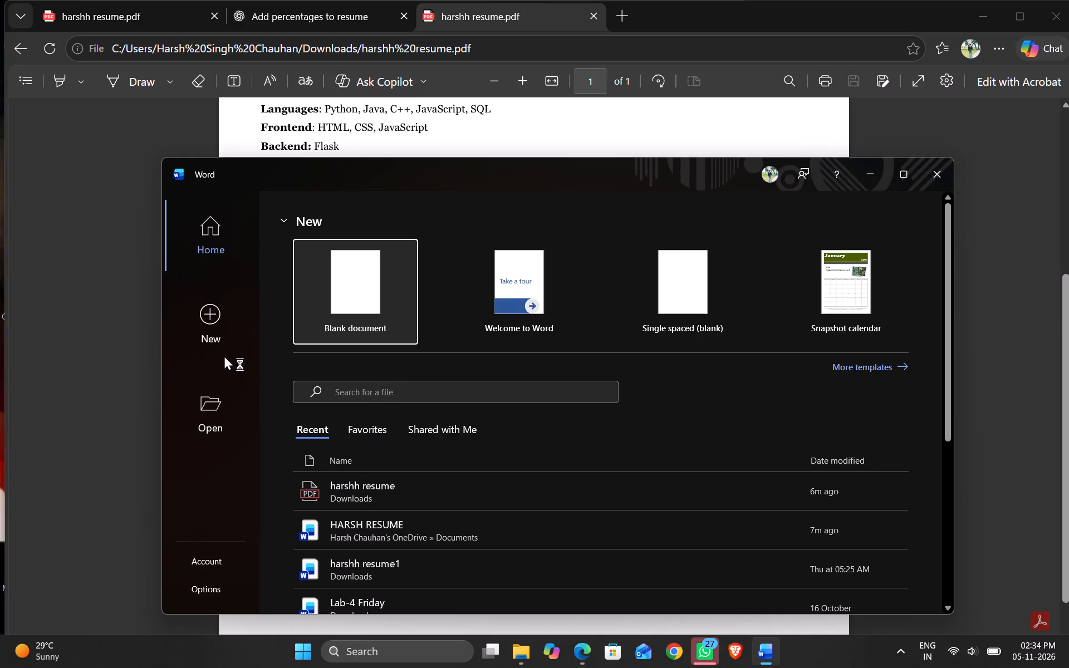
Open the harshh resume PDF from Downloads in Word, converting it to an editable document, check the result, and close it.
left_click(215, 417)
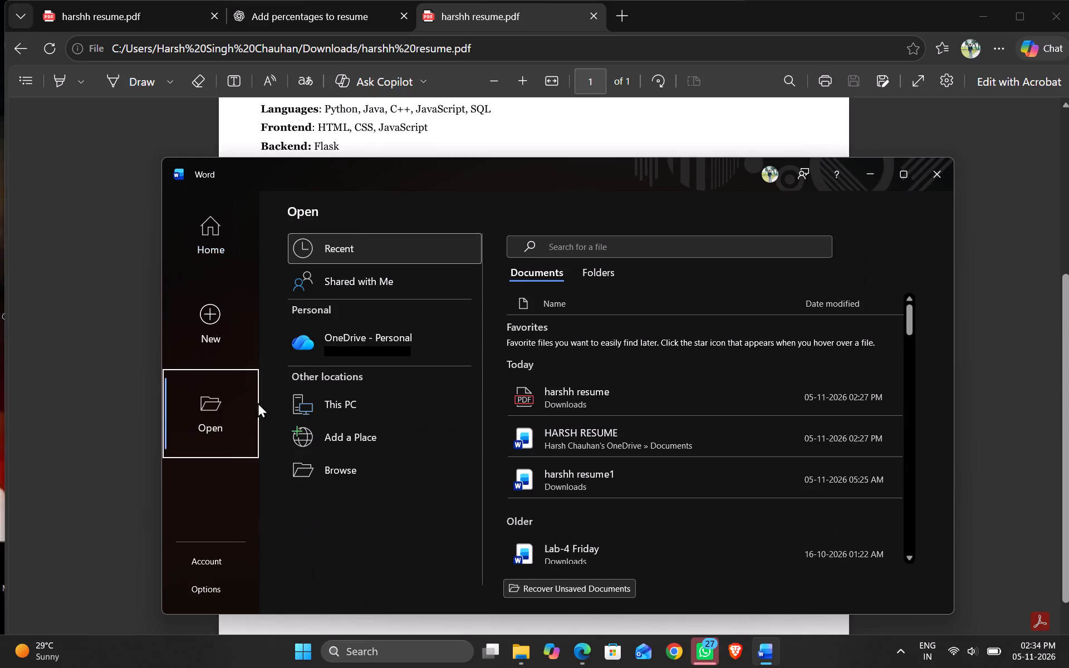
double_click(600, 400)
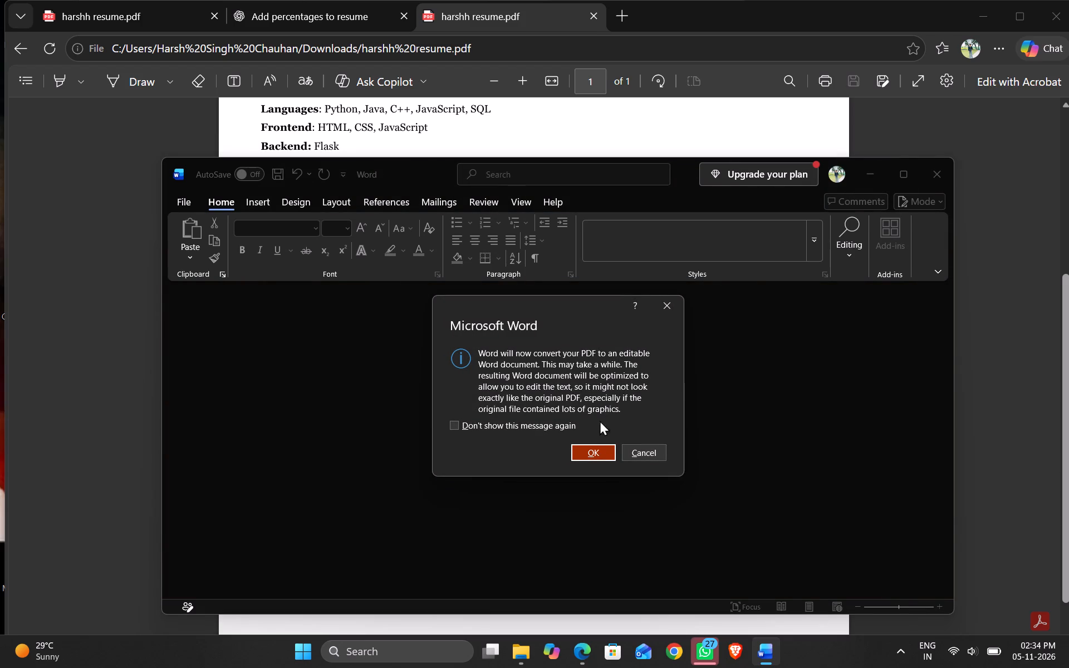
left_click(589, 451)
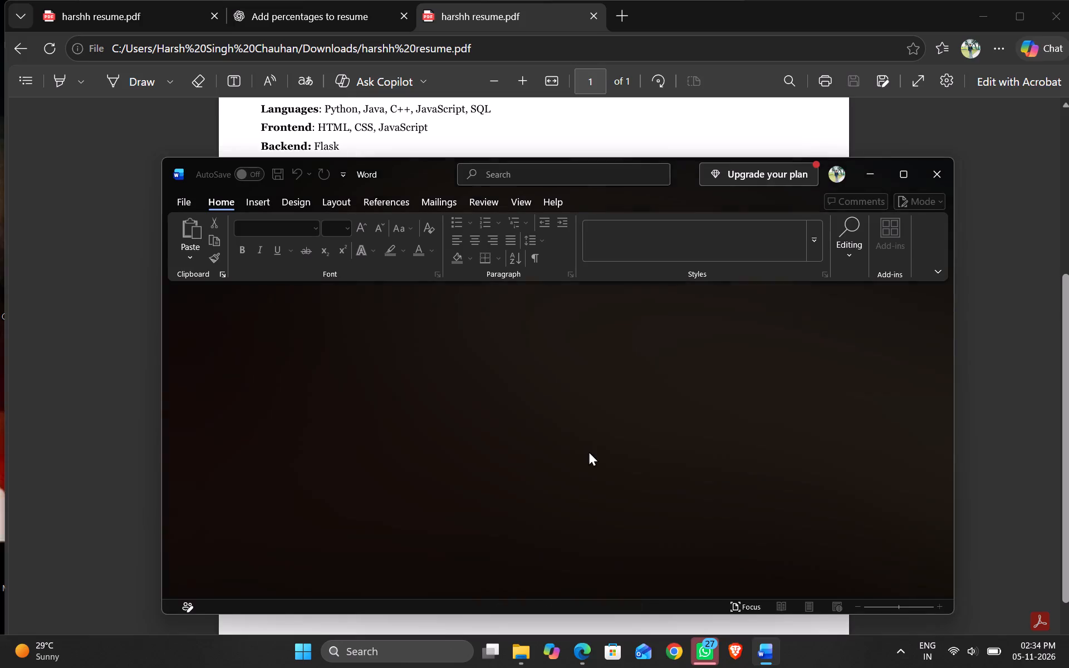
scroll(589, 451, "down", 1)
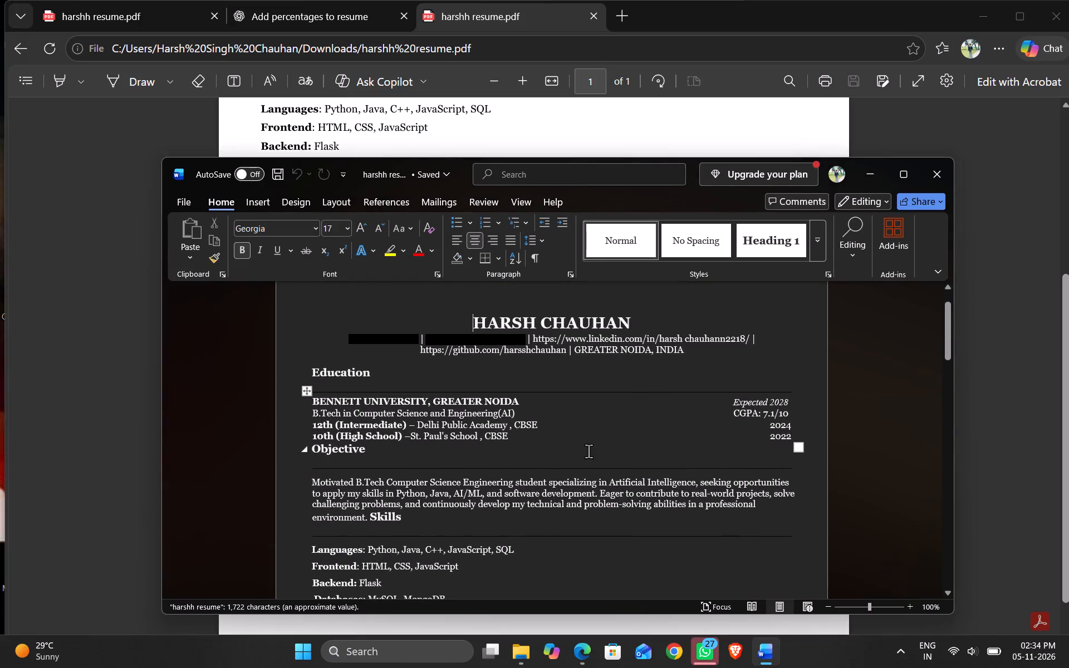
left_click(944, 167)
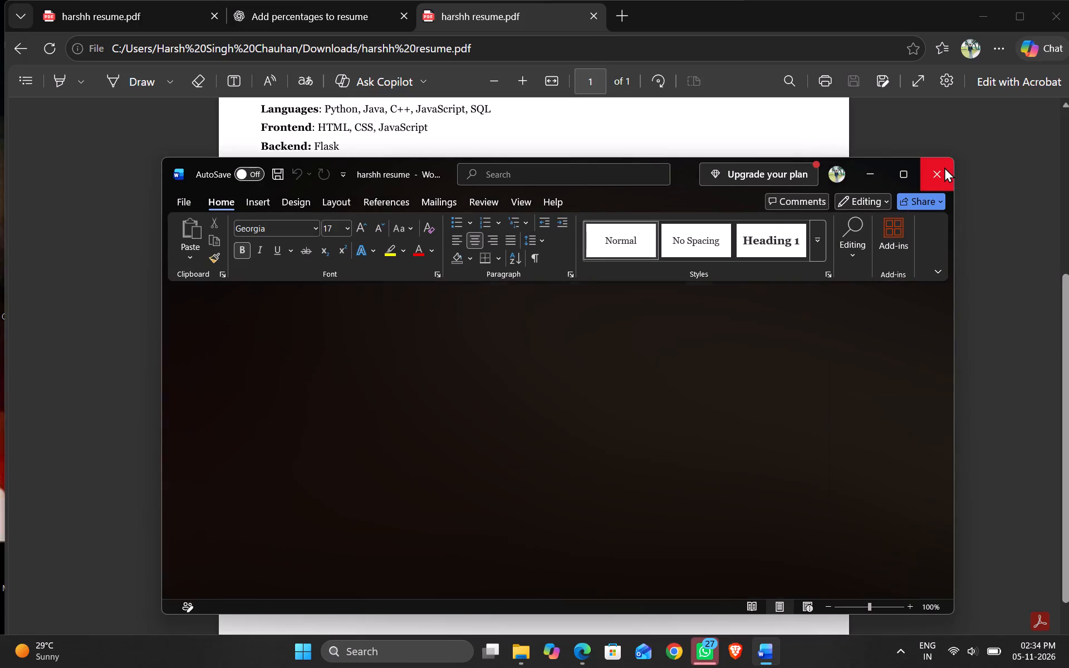
Relaunch Word from the recent system searches.
left_click(446, 654)
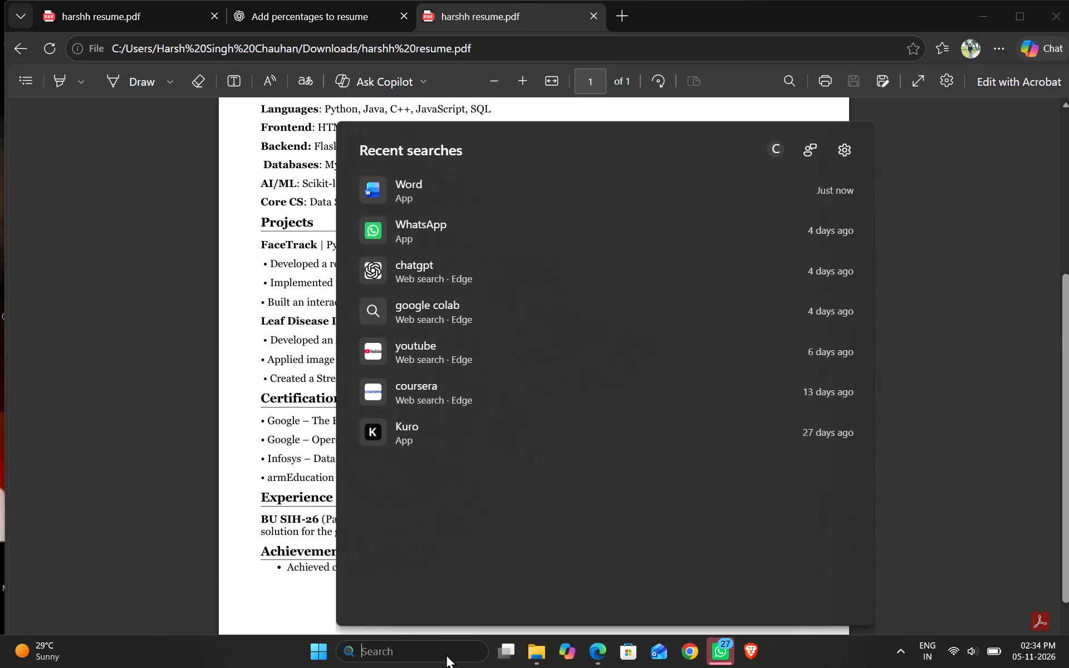
left_click(446, 654)
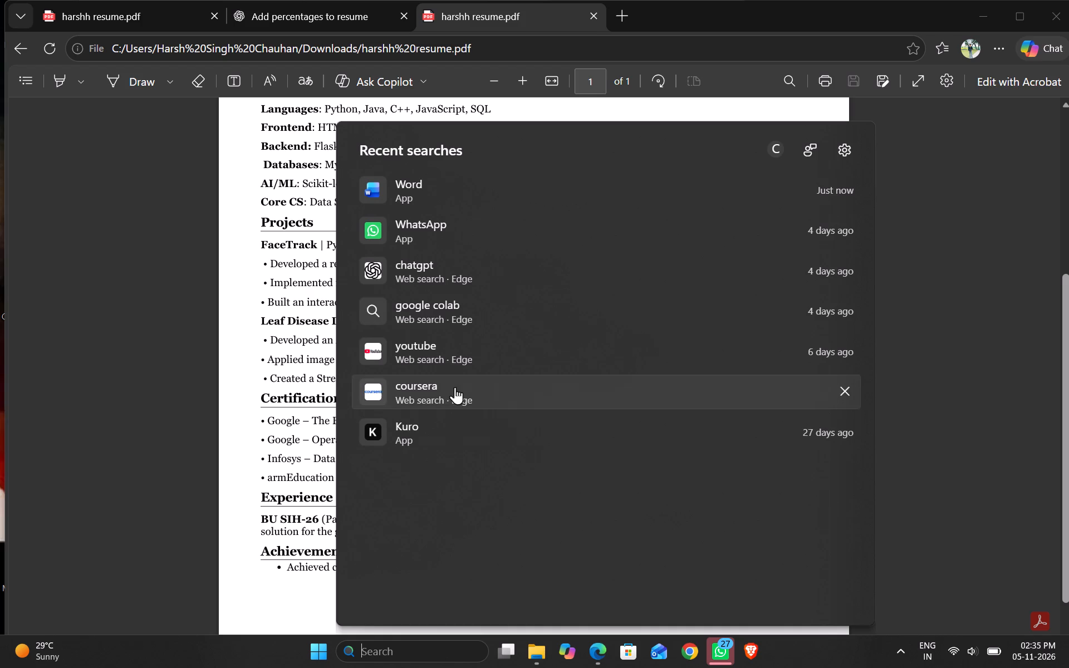
left_click(454, 187)
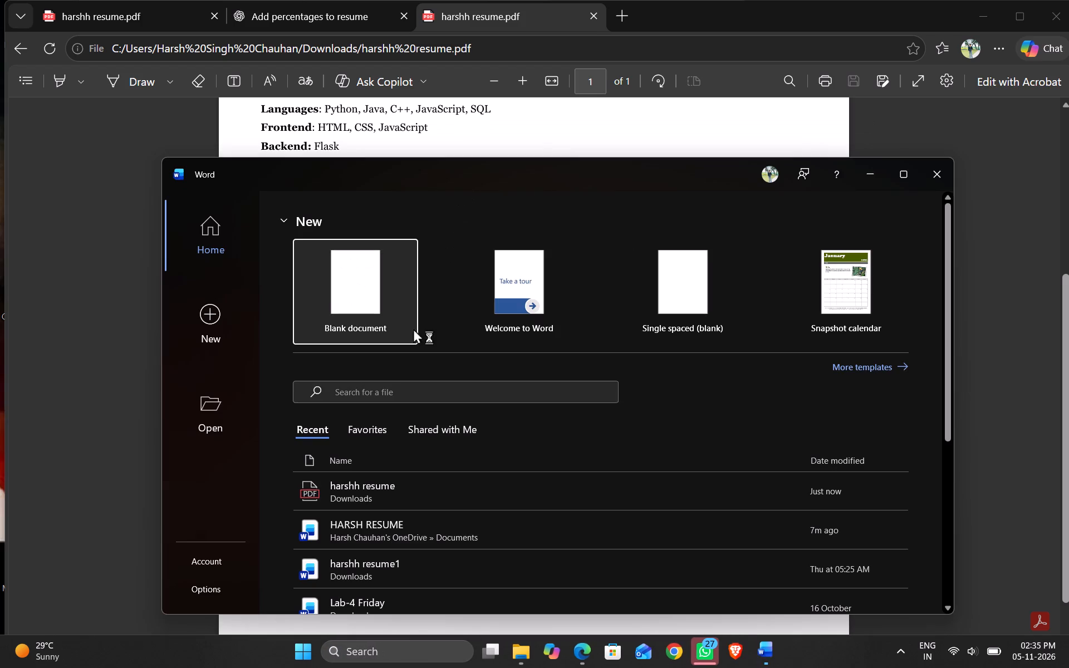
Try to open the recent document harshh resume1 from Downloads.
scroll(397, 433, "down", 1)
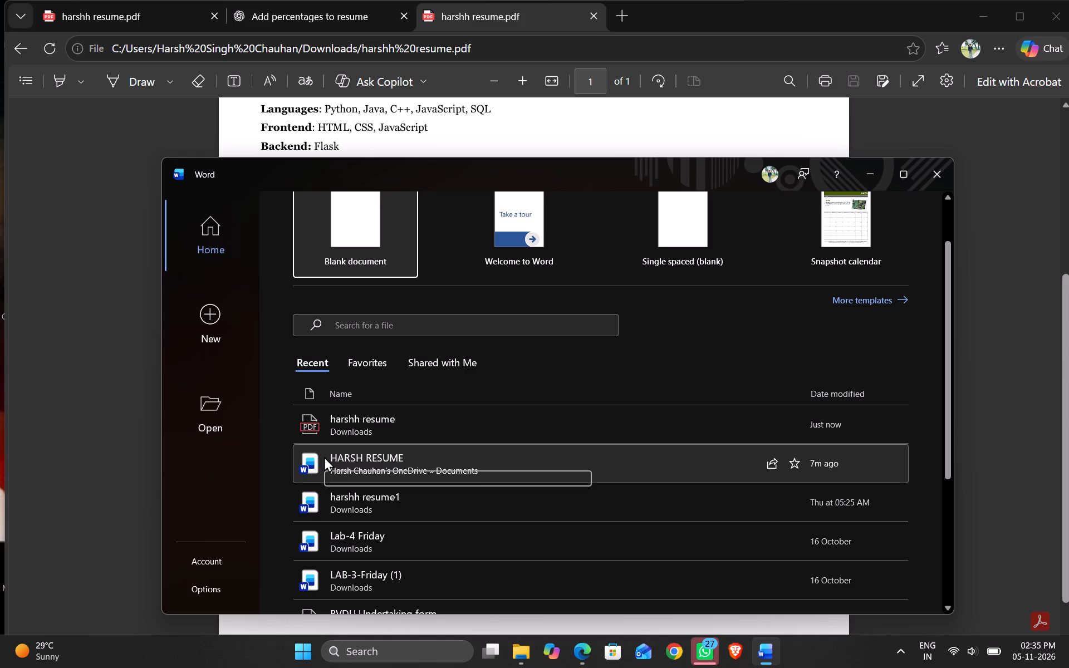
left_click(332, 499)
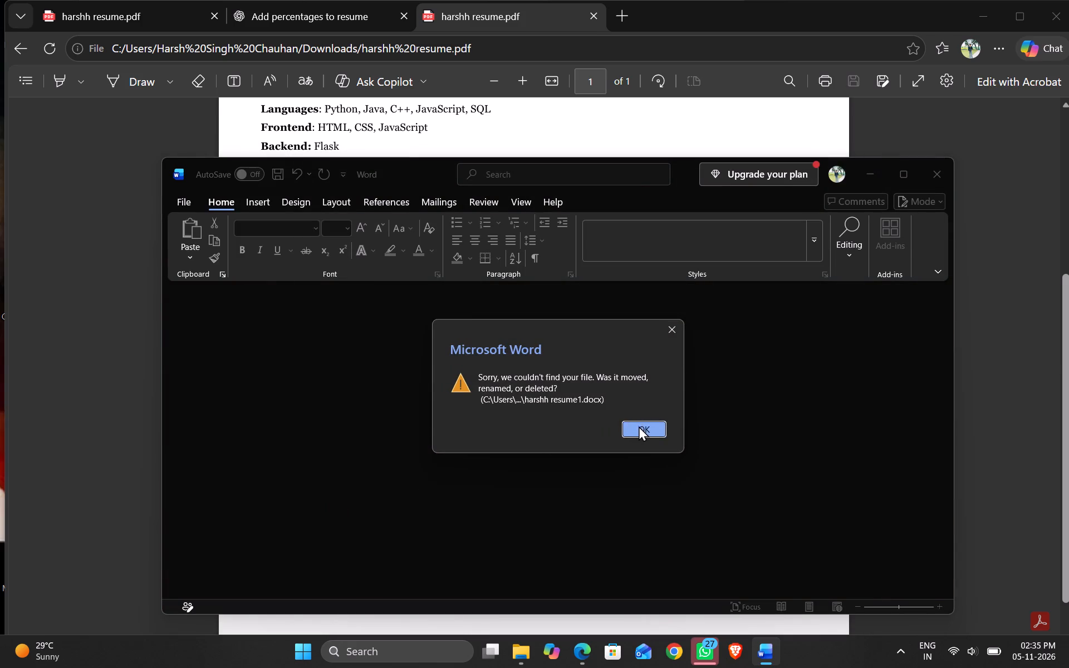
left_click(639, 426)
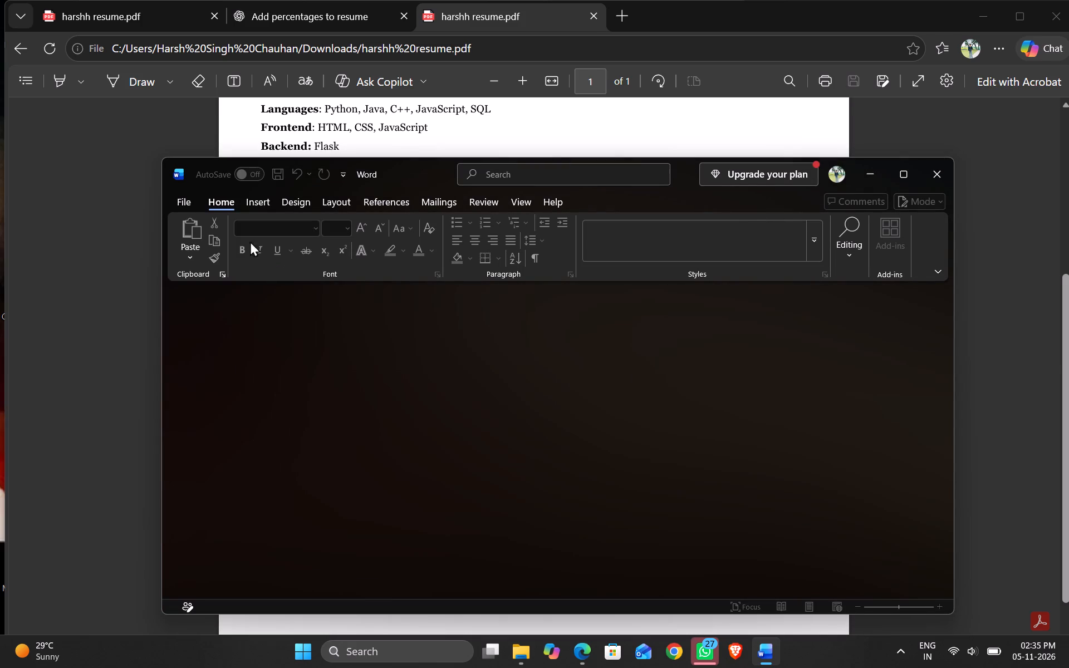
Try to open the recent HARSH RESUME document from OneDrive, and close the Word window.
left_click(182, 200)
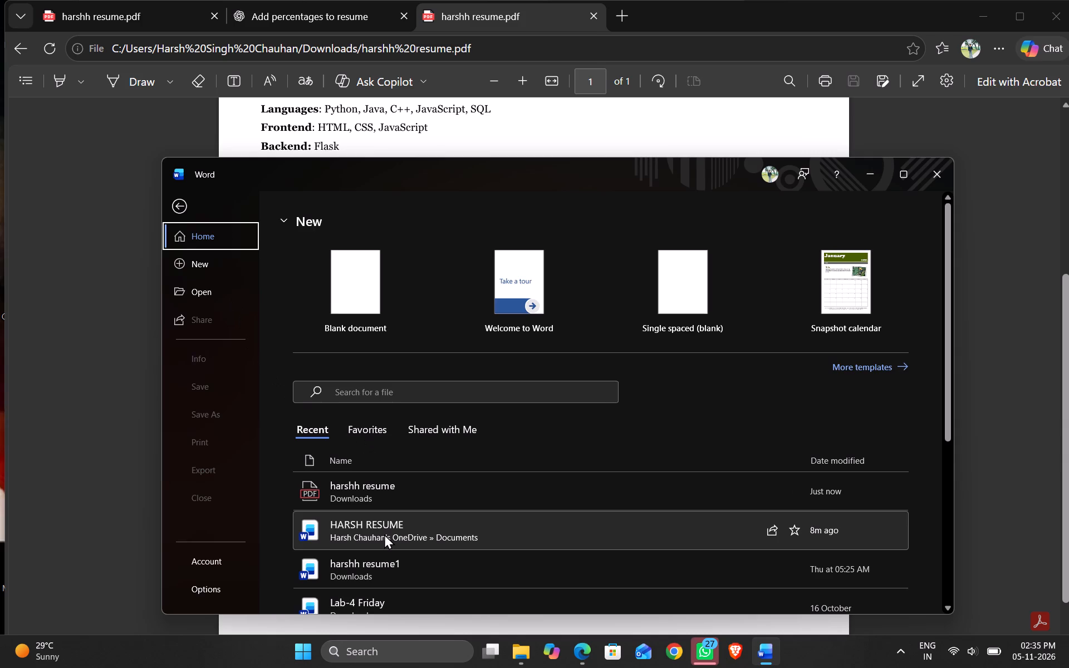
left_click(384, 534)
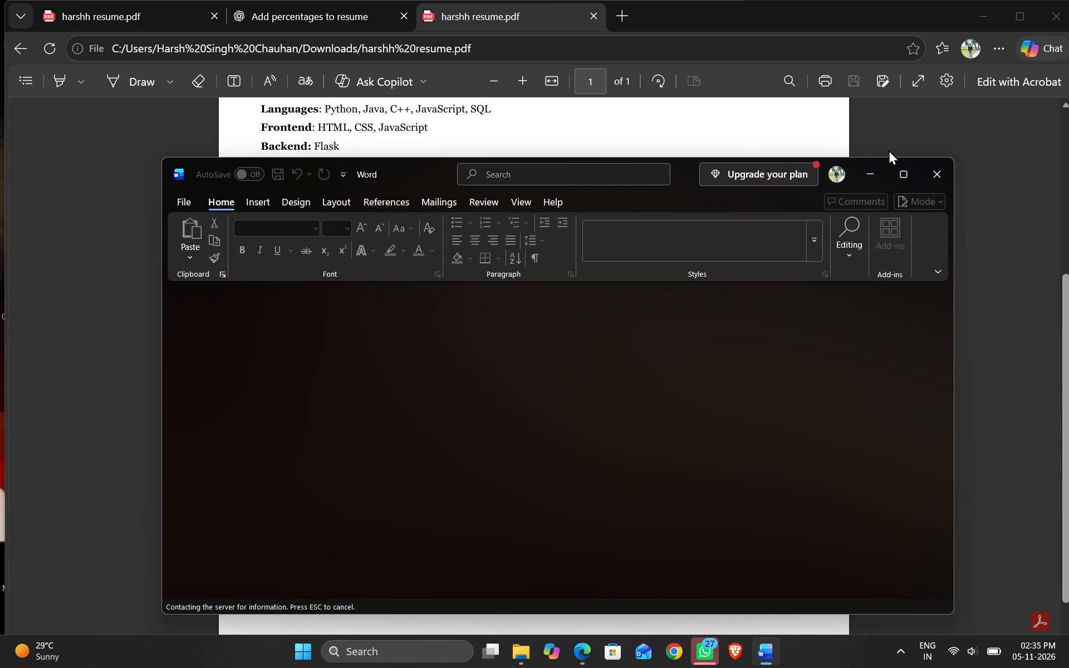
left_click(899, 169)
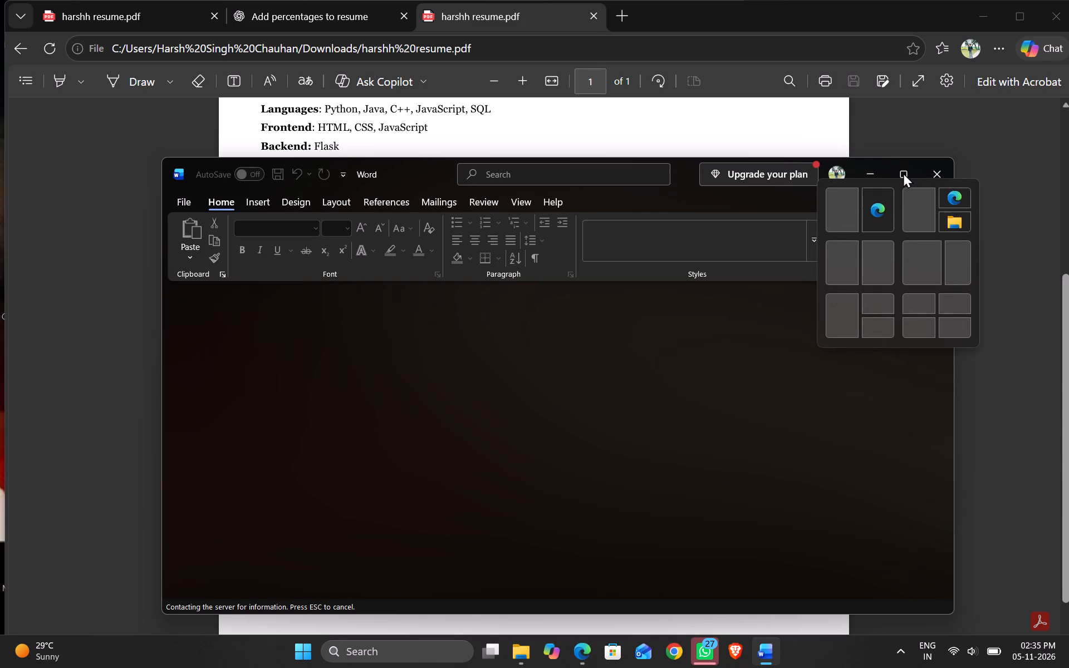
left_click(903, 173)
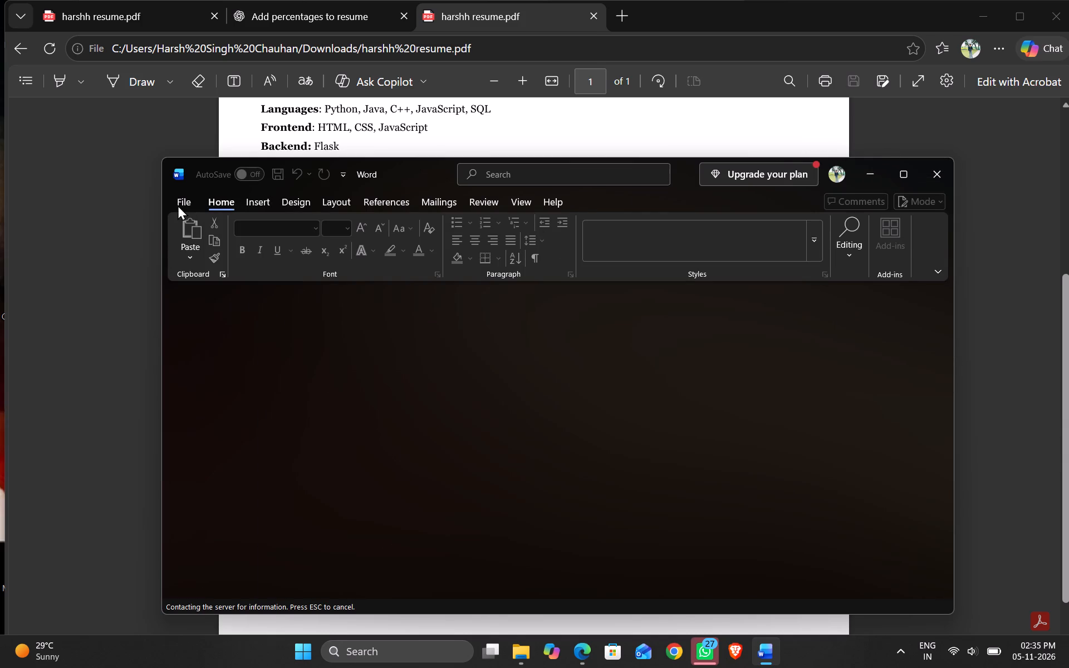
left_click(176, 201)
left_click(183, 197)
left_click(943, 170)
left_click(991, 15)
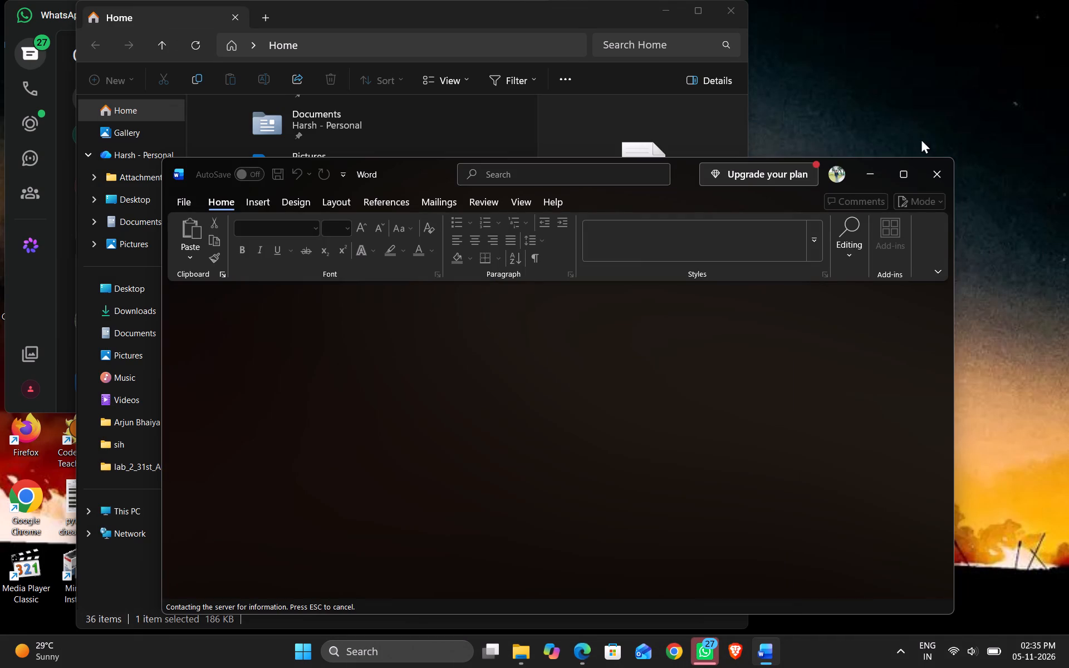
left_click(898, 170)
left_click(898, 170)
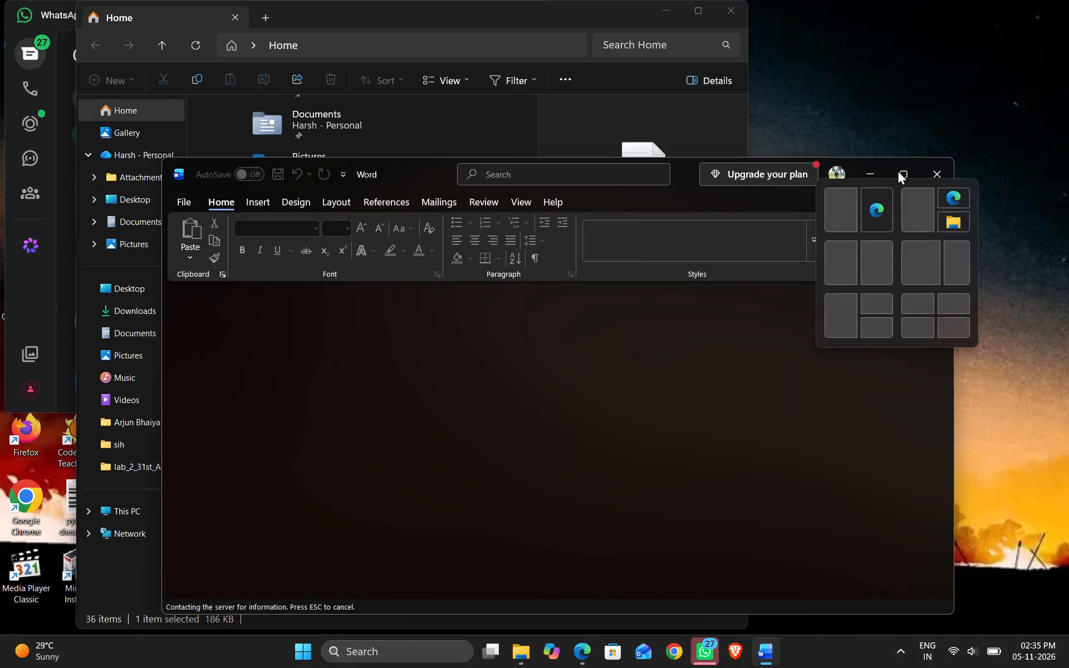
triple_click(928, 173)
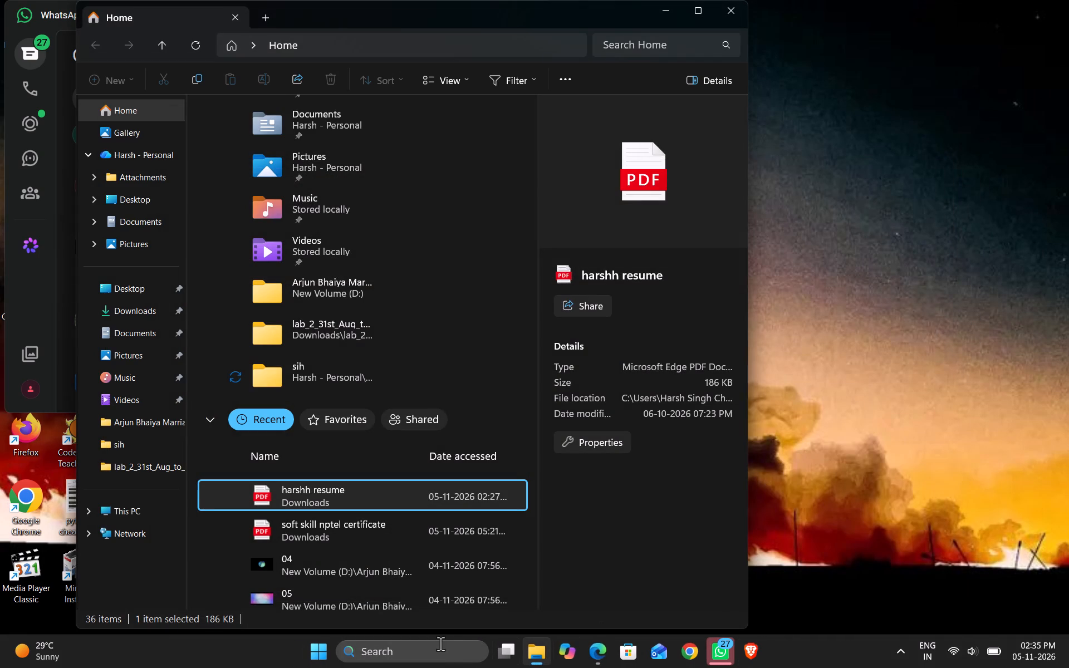
Find Word through the system search and launch it again.
left_click(440, 644)
key("w")
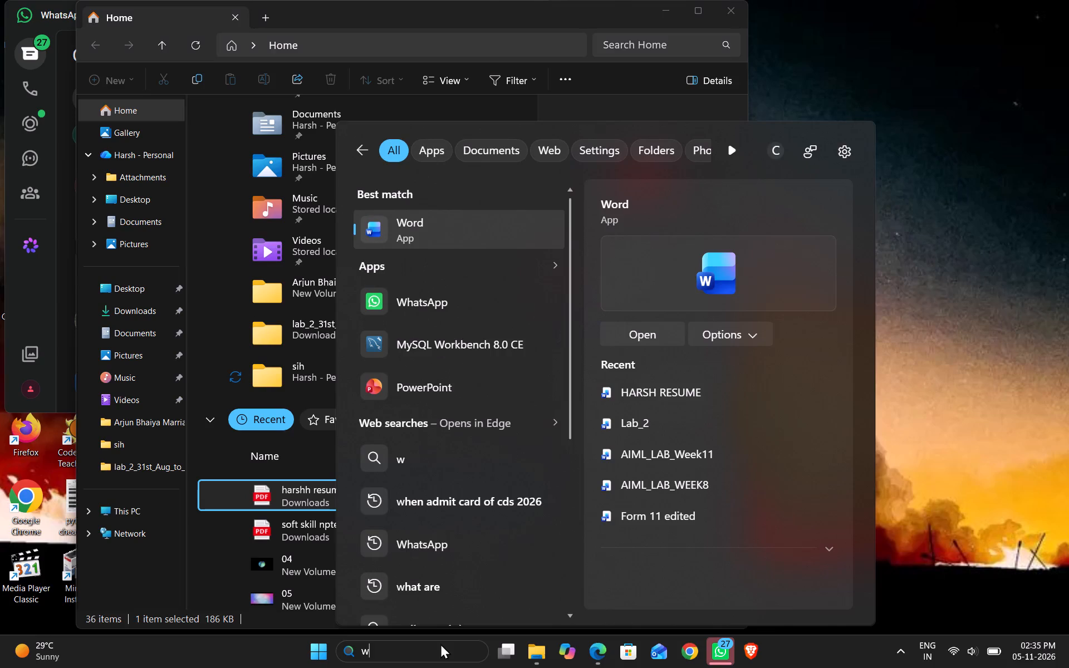
left_click(509, 235)
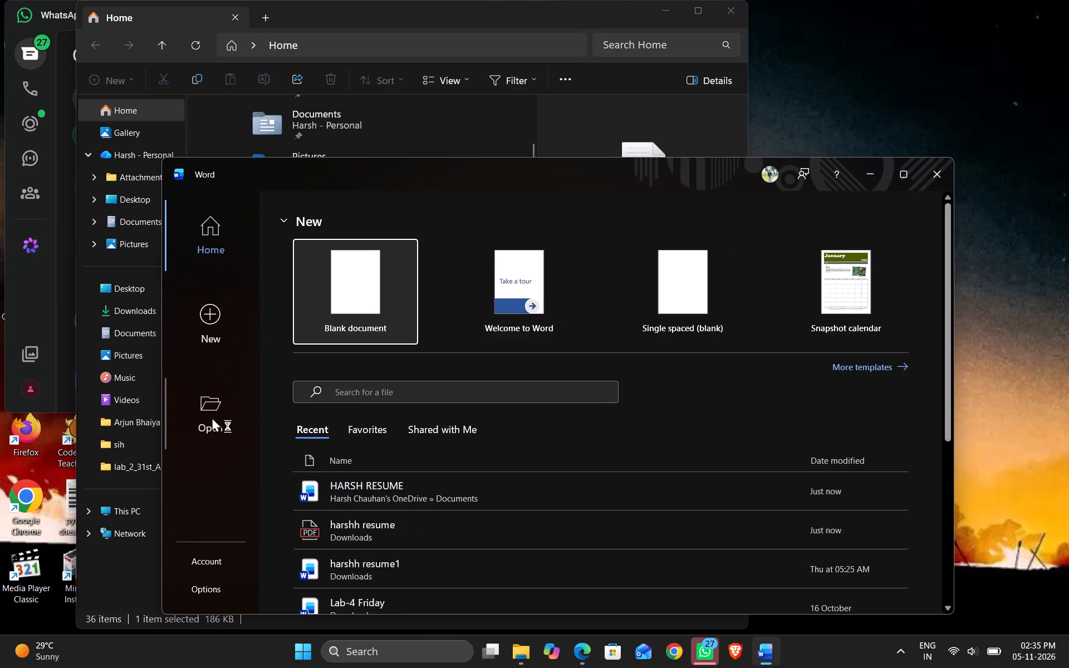
Open the harshh resume PDF from Downloads in Word, accept its conversion to an editable document, and maximize the window.
left_click(212, 417)
left_click(311, 468)
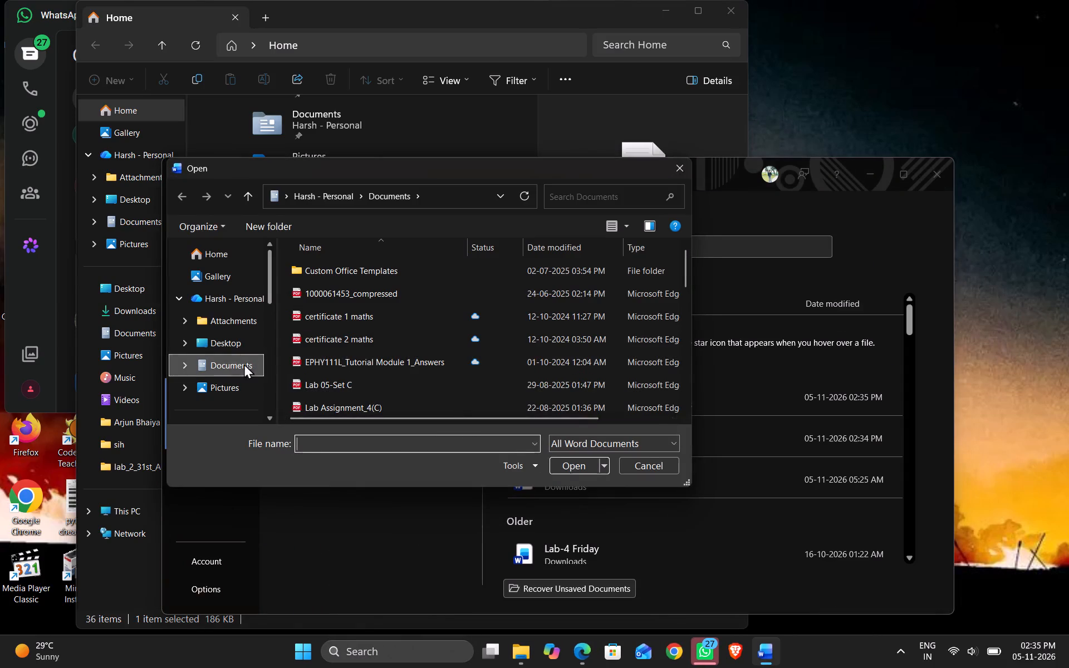
scroll(239, 365, "down", 1)
left_click(239, 321)
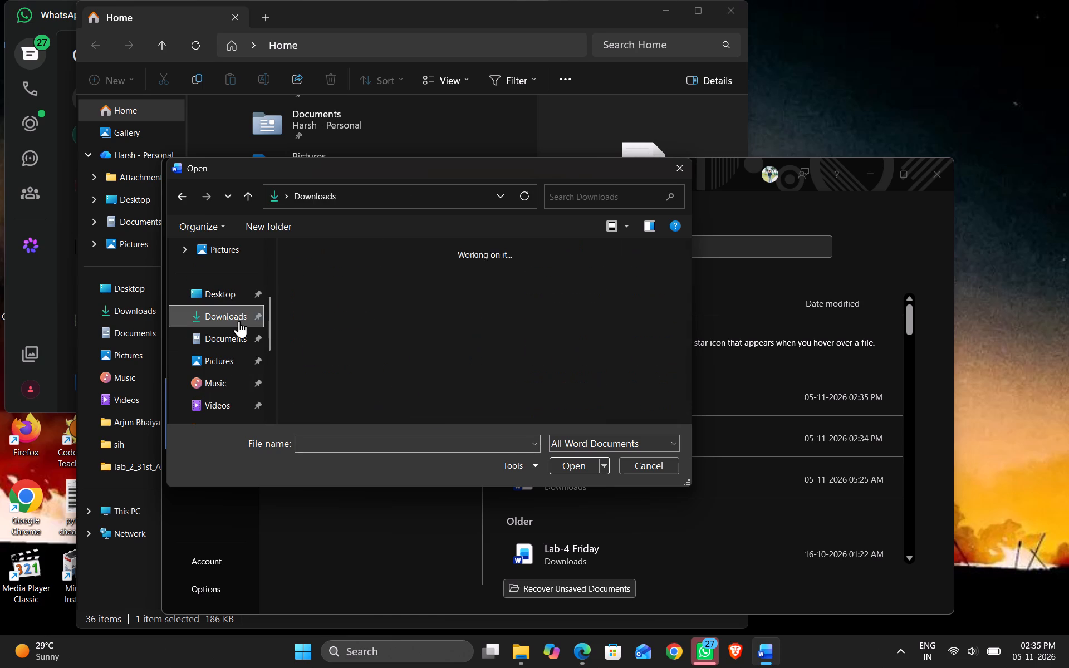
scroll(333, 323, "down", 1)
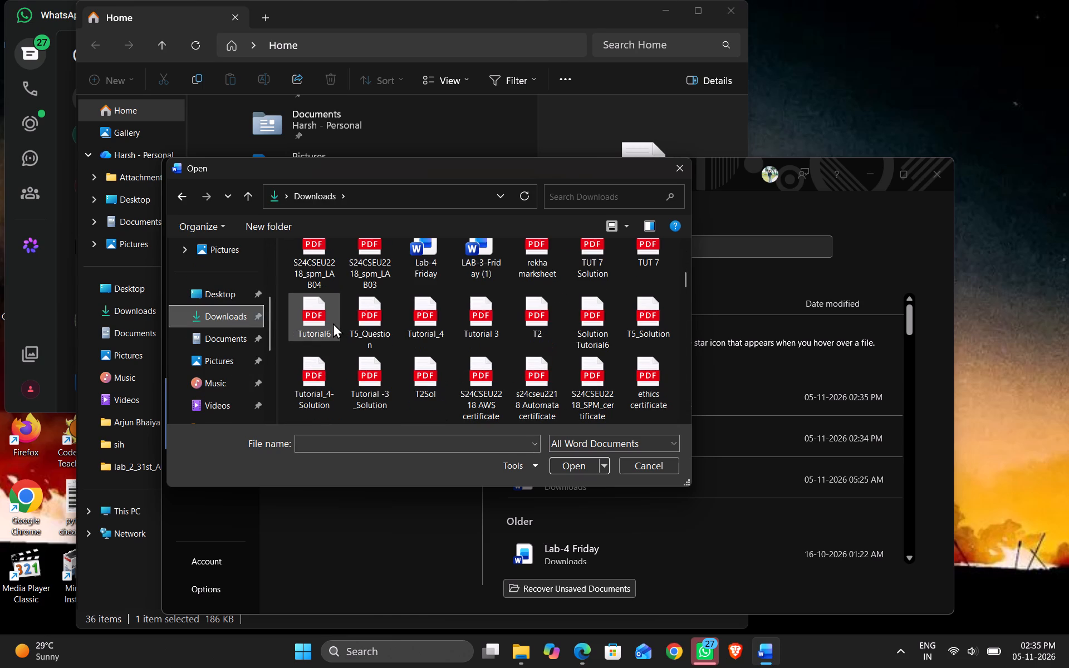
scroll(333, 323, "down", 1)
scroll(438, 337, "down", 1)
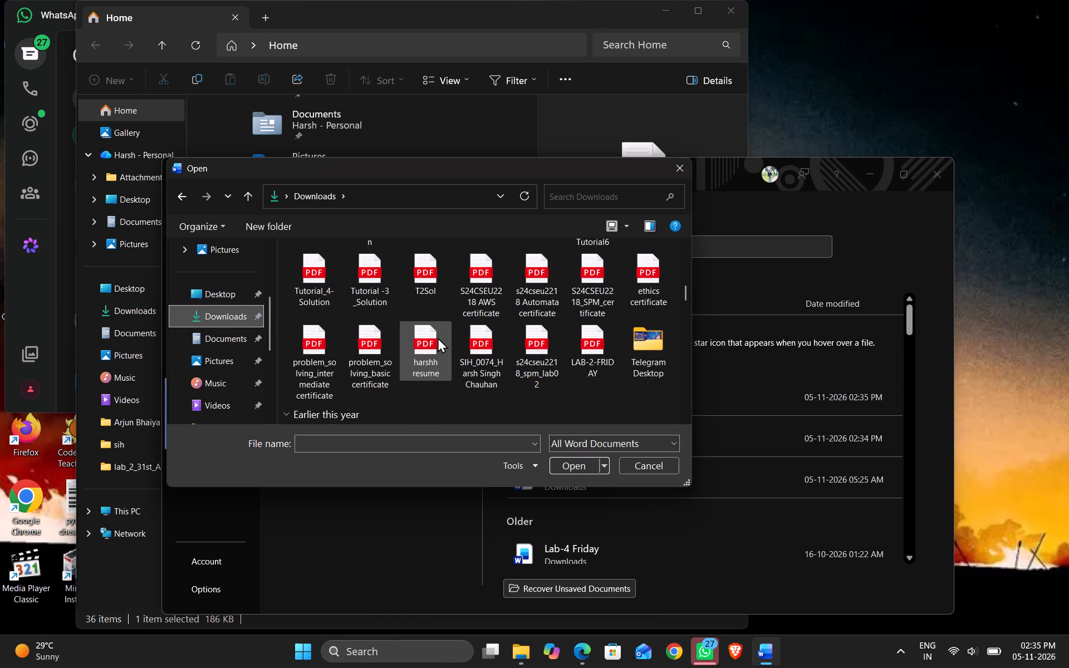
left_click(431, 347)
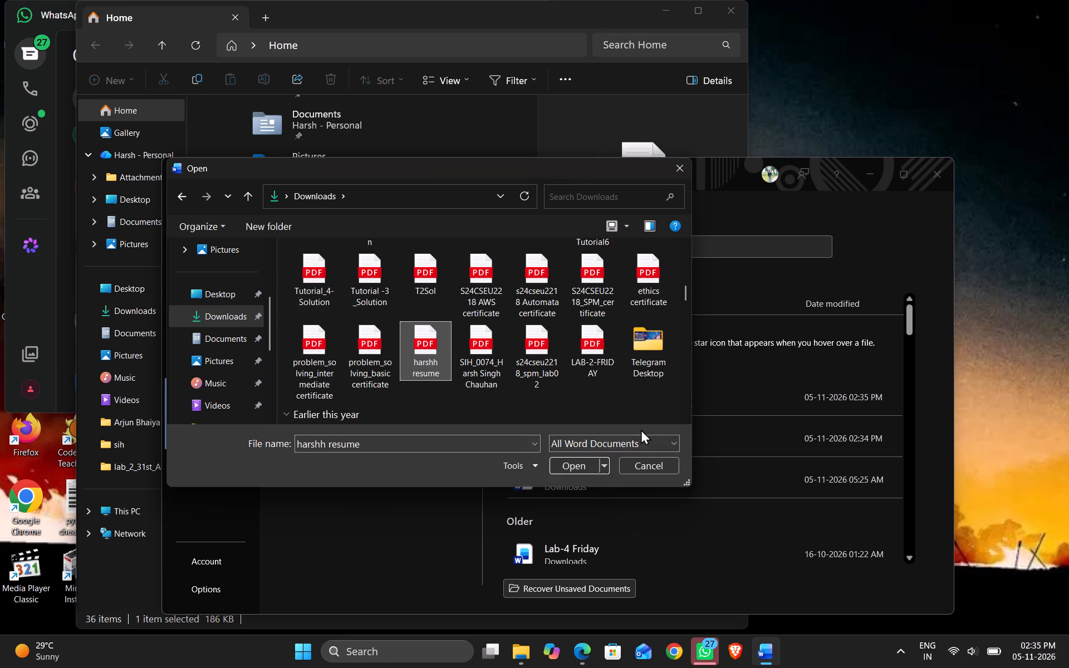
left_click(638, 443)
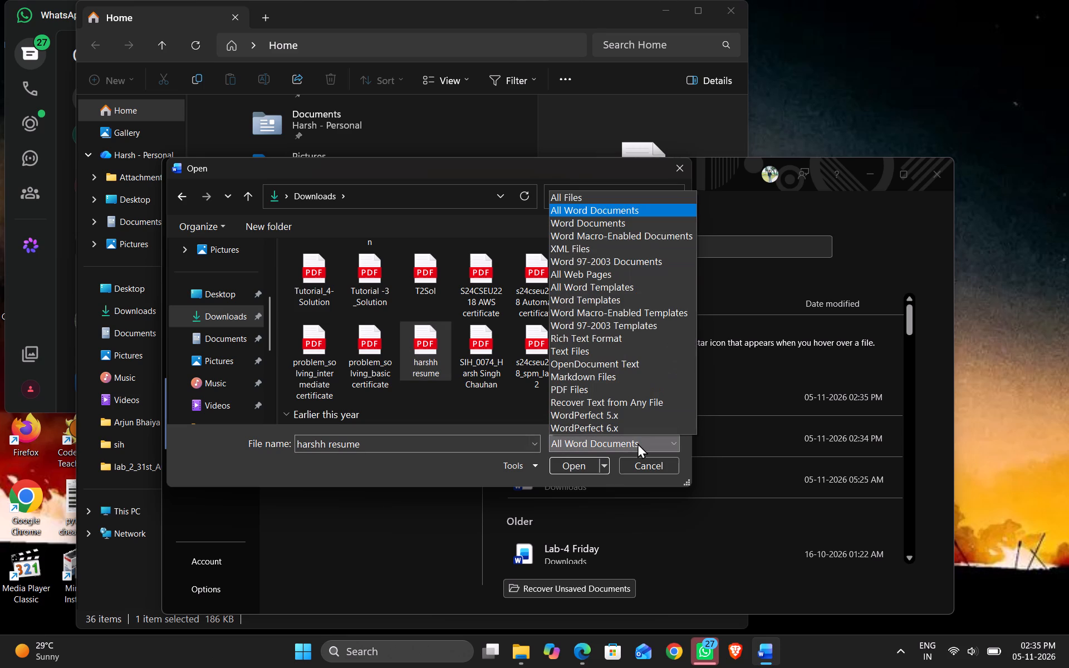
left_click(563, 466)
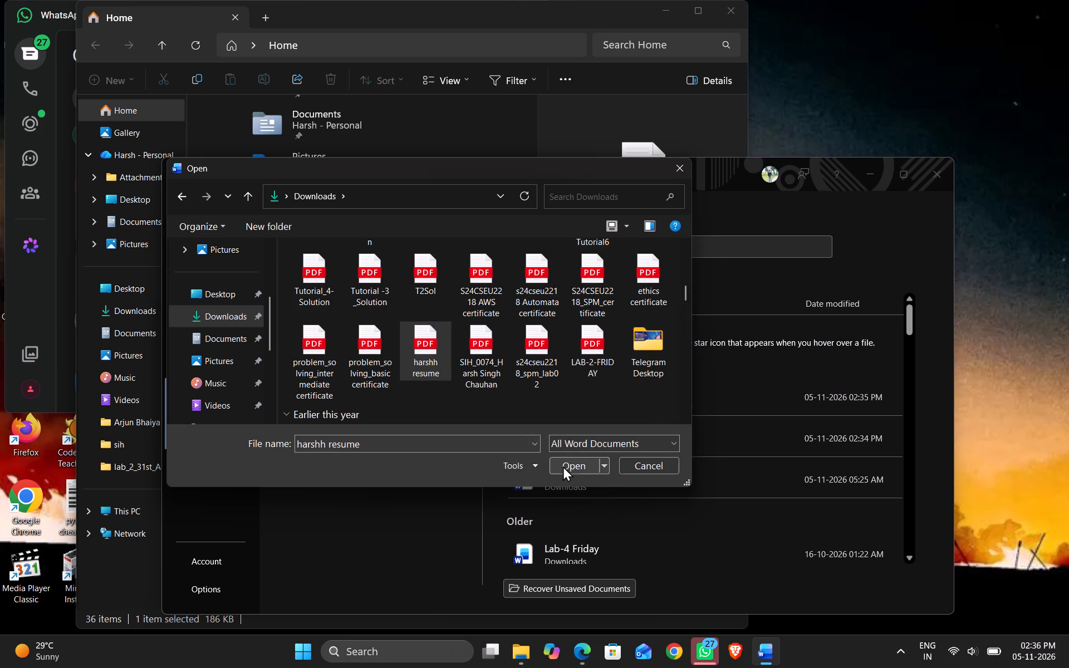
left_click(627, 440)
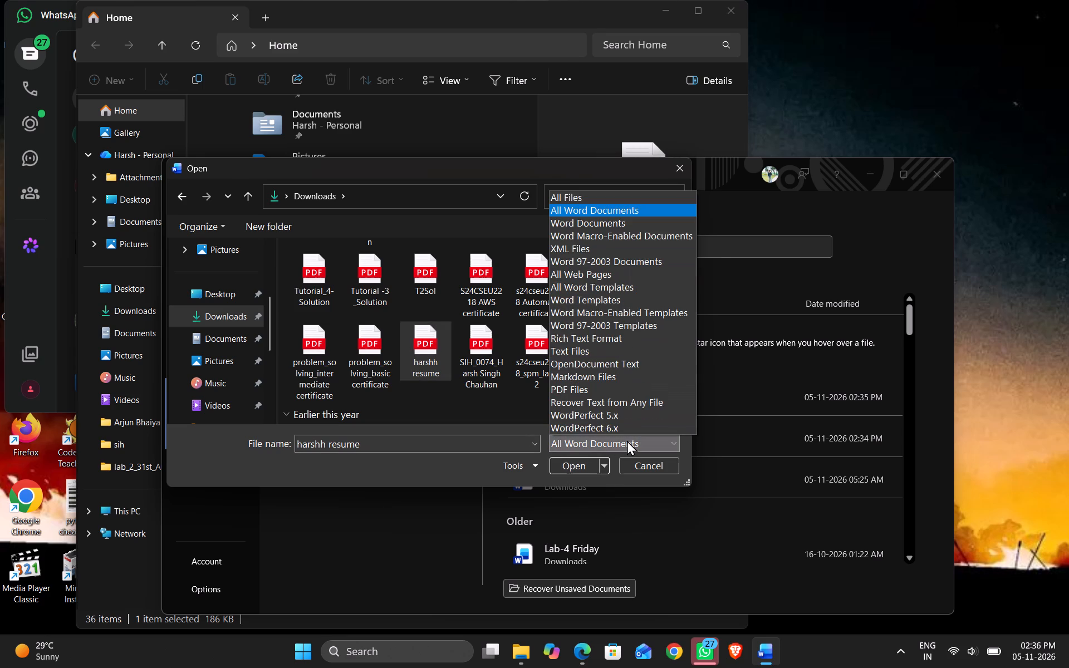
scroll(627, 362, "down", 1)
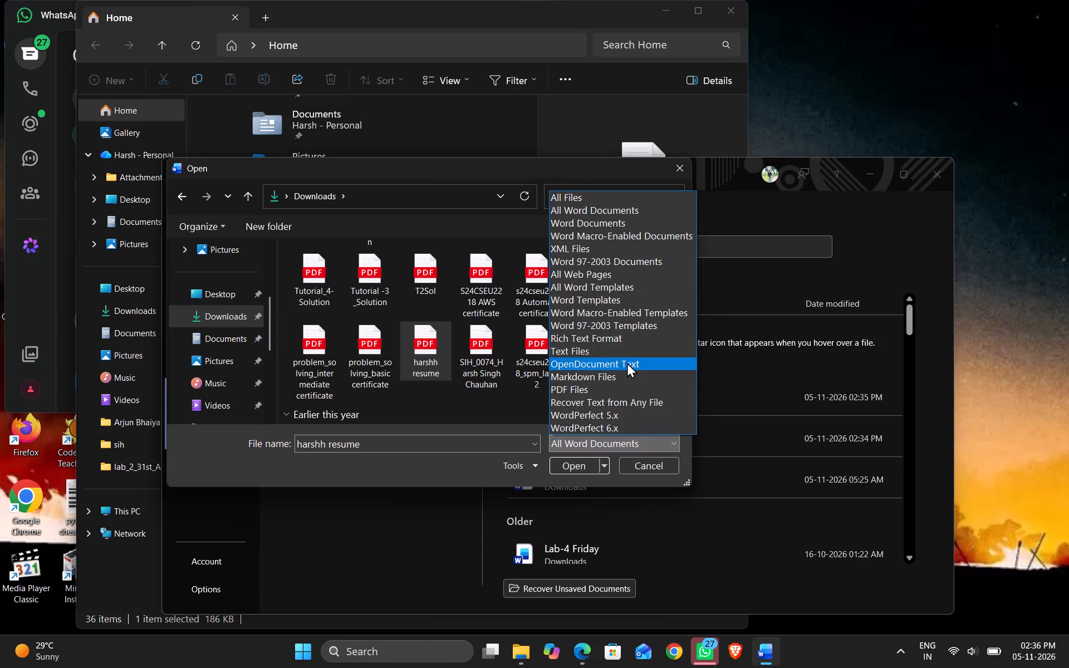
scroll(627, 362, "down", 1)
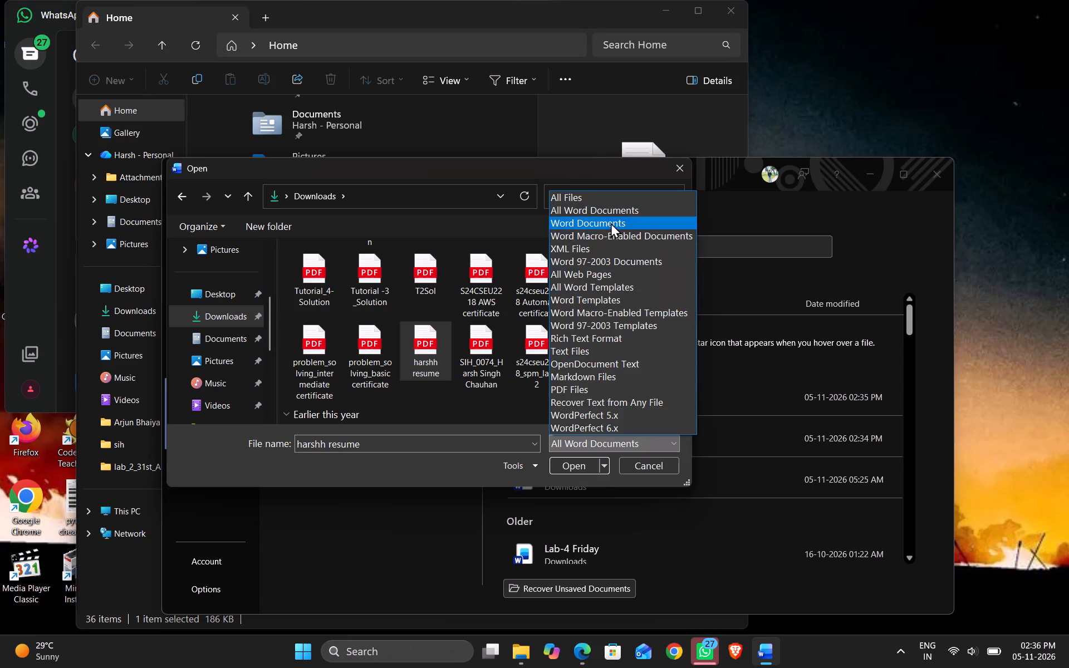
left_click(570, 460)
left_click(570, 460)
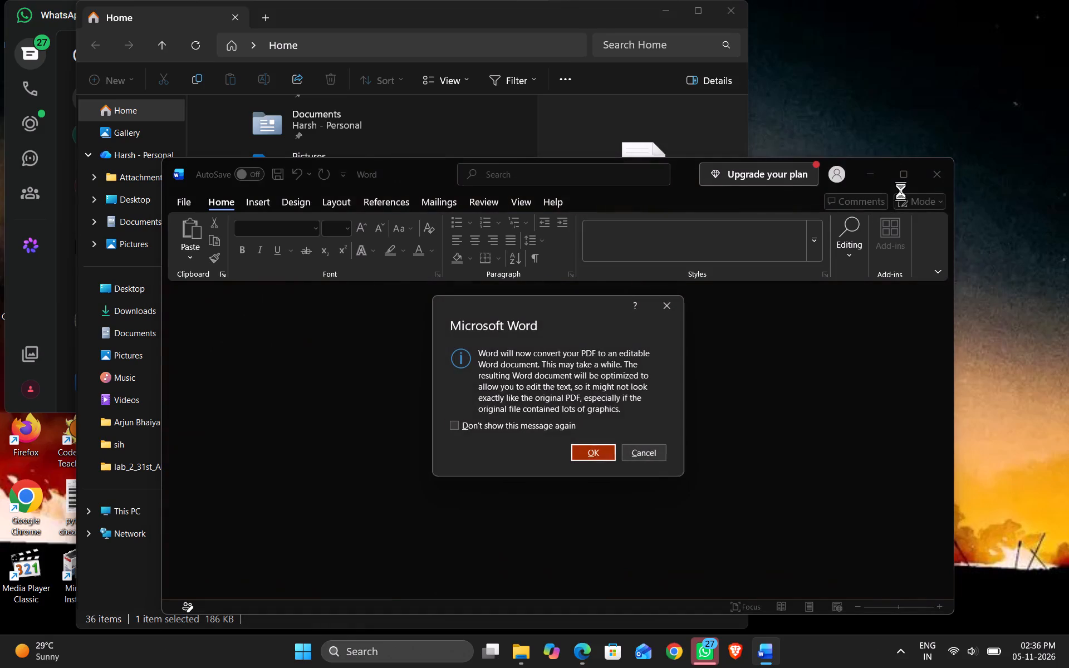
left_click(544, 424)
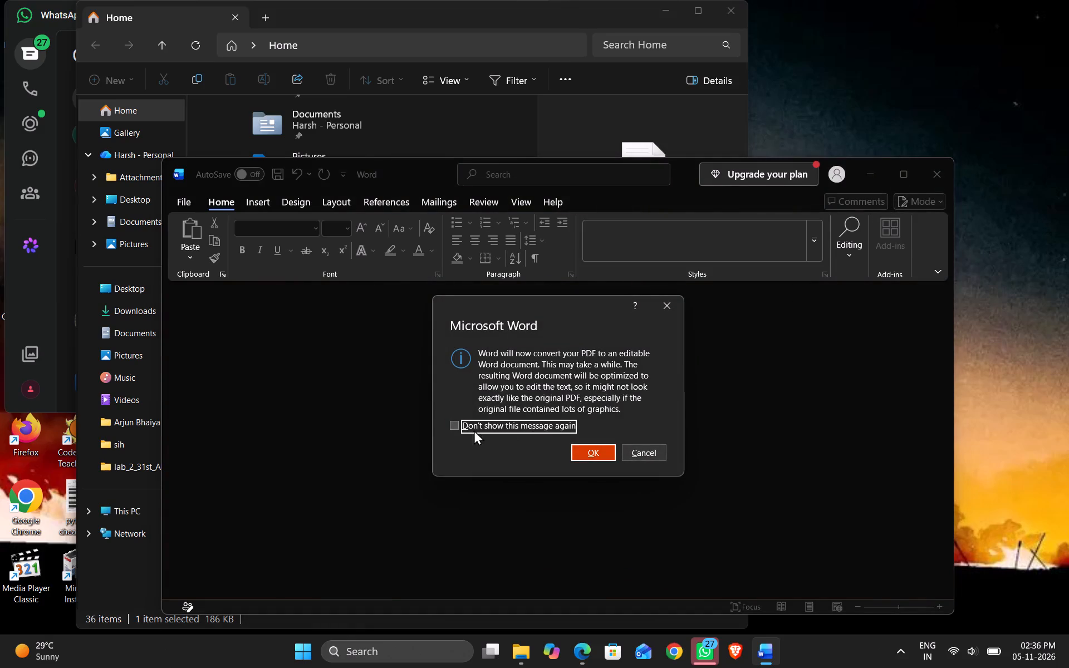
left_click(603, 460)
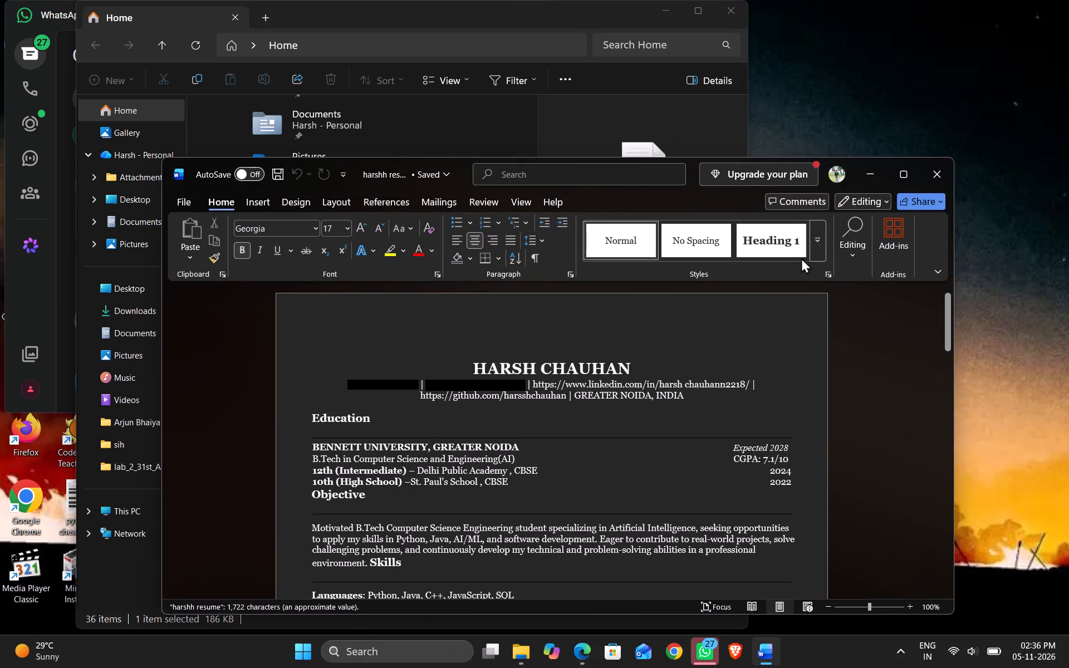
left_click(909, 179)
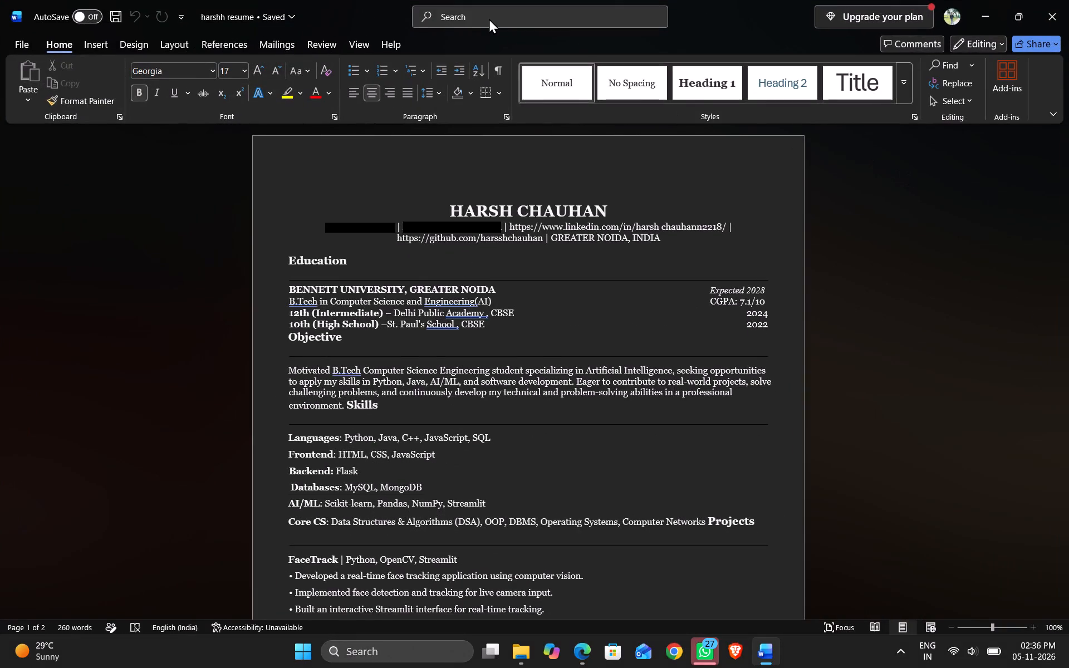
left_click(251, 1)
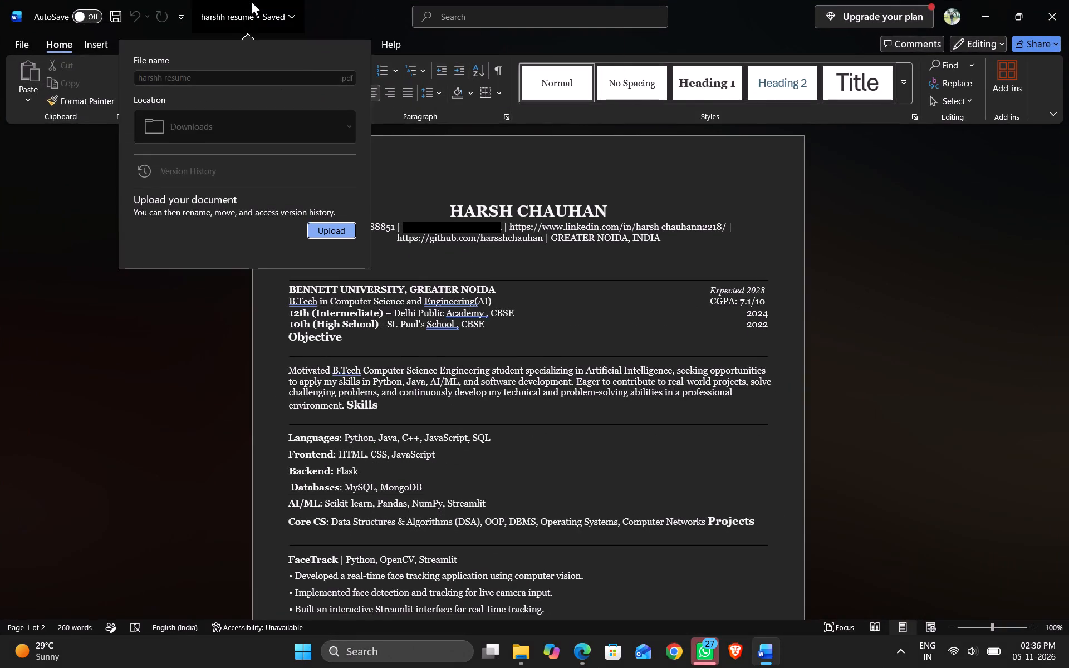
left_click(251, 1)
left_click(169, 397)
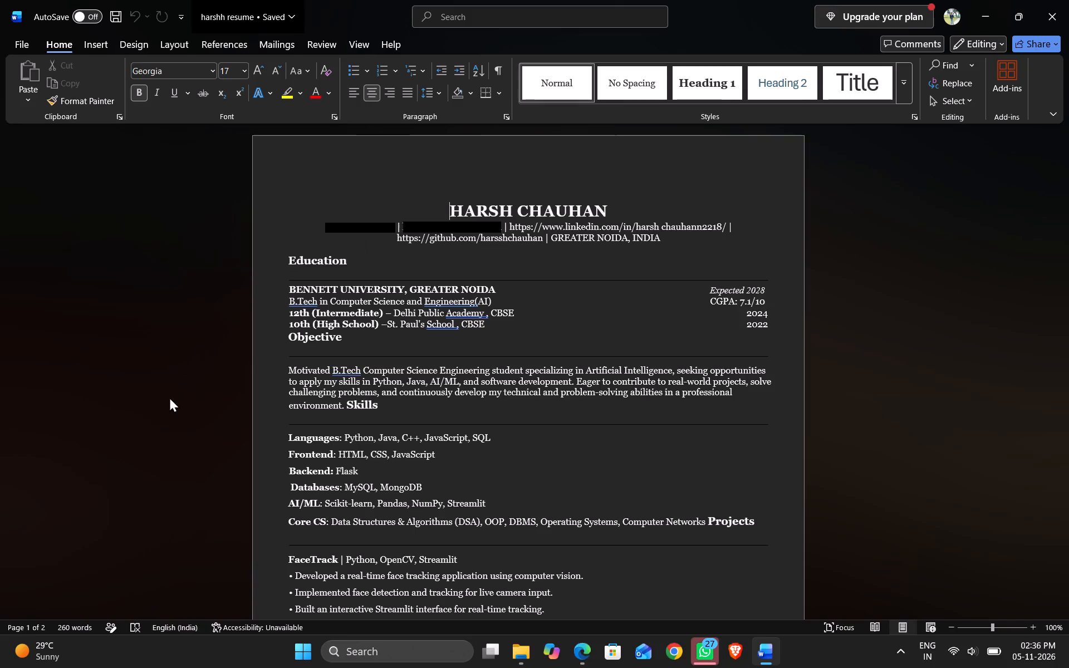
Remove the extra spacing around the divider line between the Skills heading and the Languages entry.
left_click(339, 416)
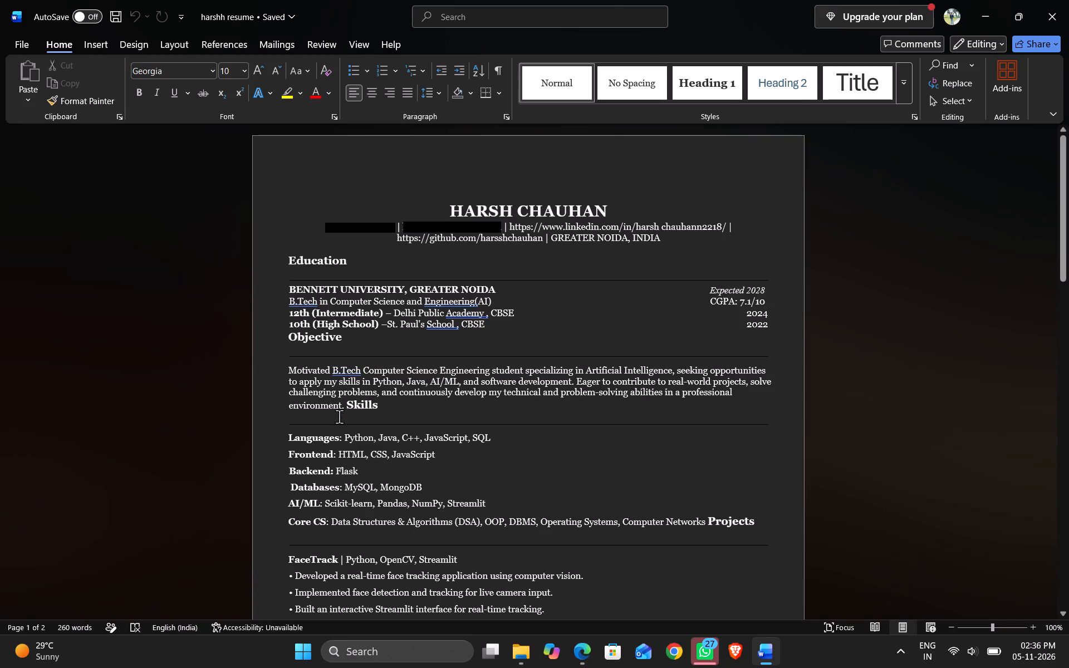
key("BackSpace")
key("BackSpace")
key("BackSpace")
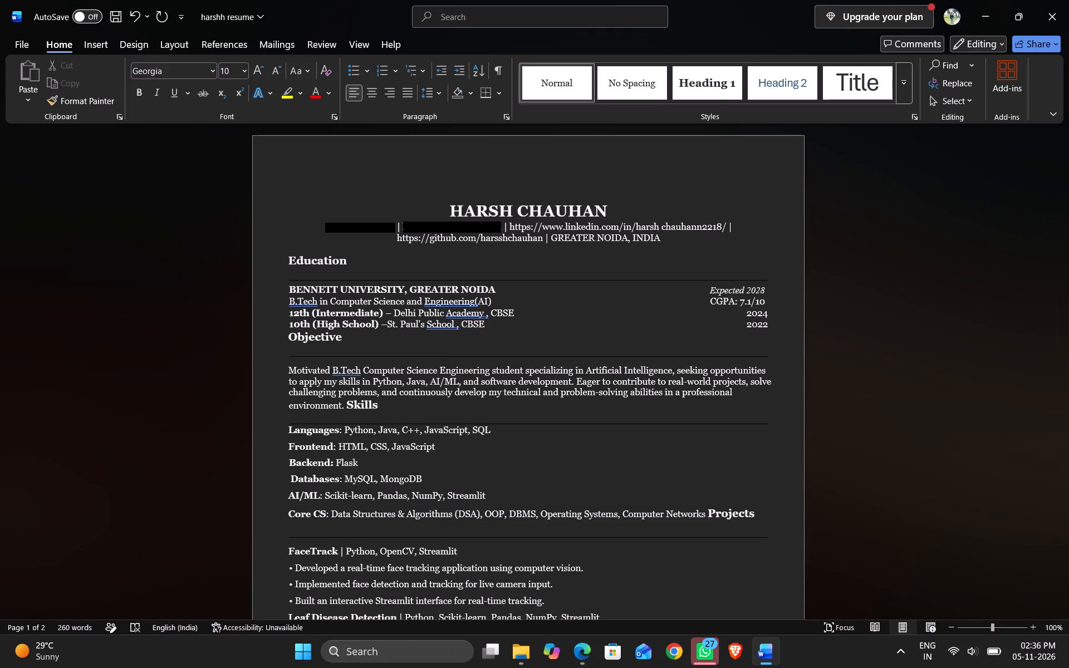
Examine the converted resume's layout across both pages, from the Objective section to Certifications, Experience and Achievement.
left_click(349, 355)
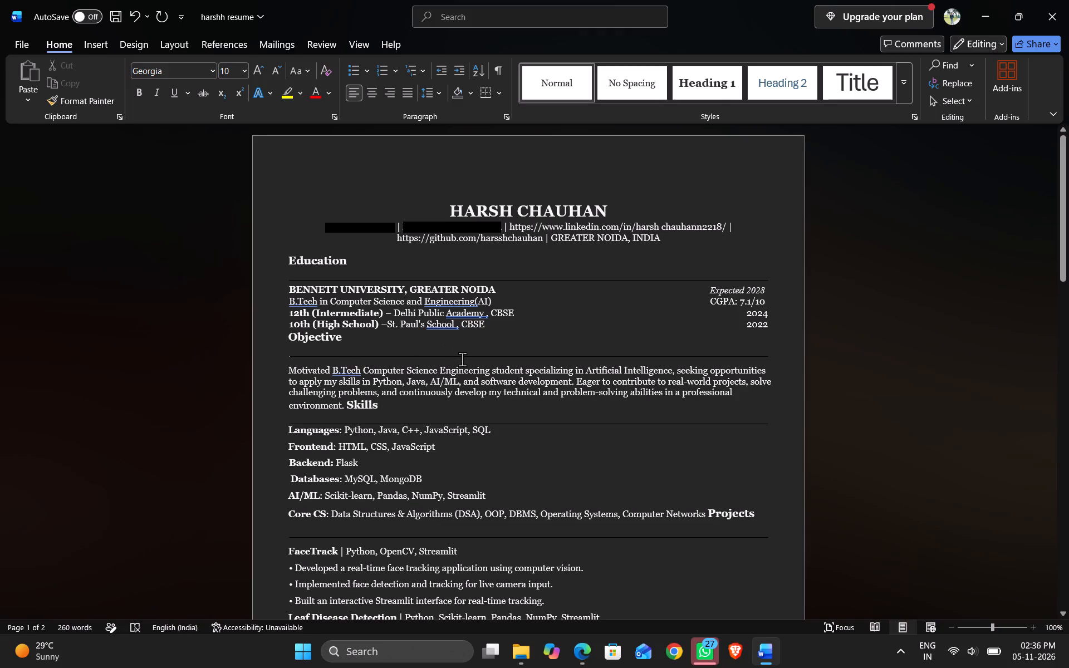
scroll(462, 359, "down", 3)
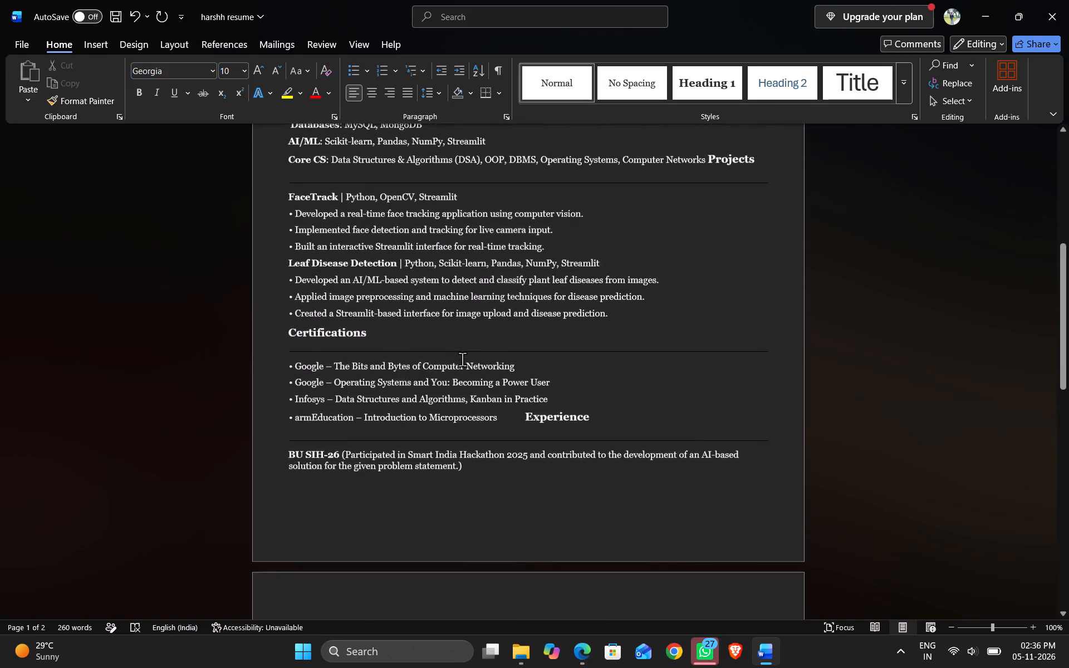
scroll(462, 359, "down", 1)
scroll(462, 359, "right", 1)
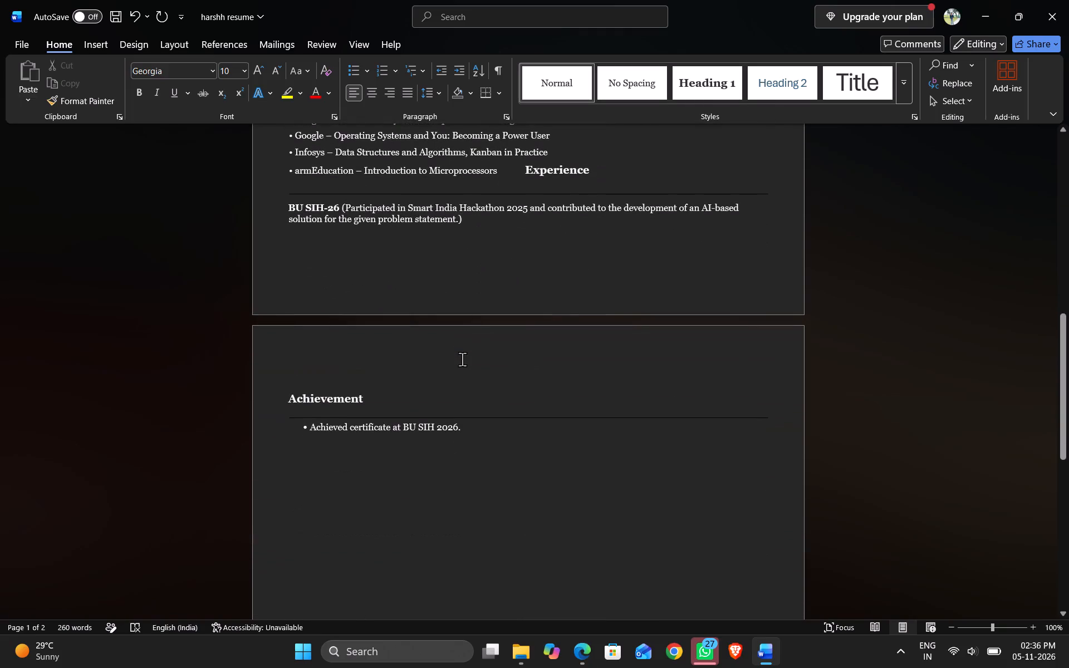
scroll(462, 359, "right", 1)
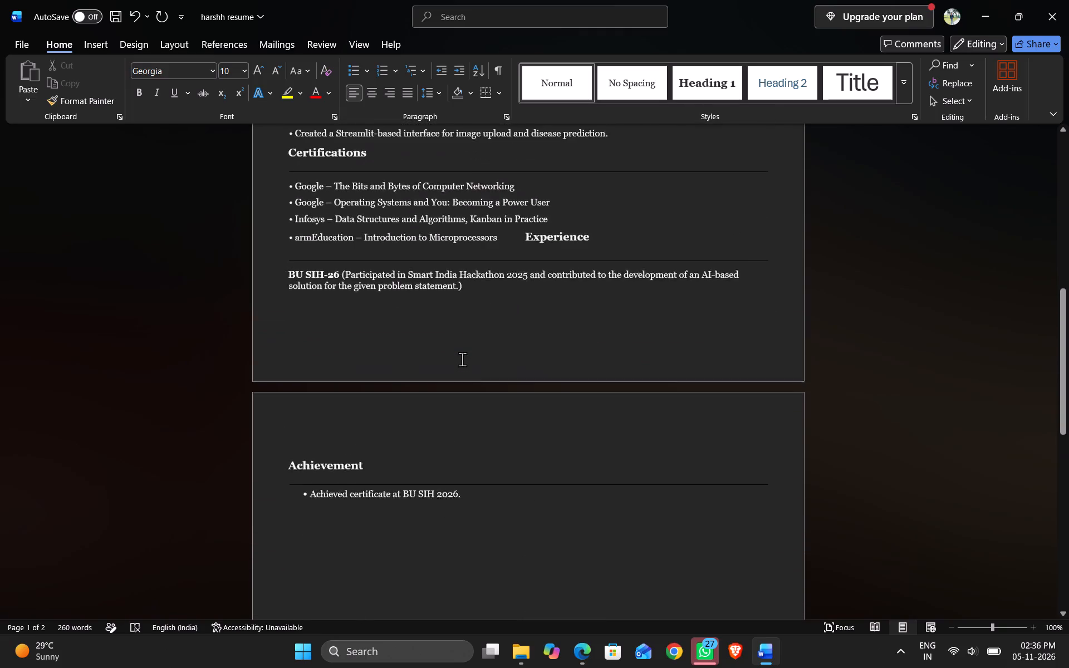
scroll(462, 359, "right", 1)
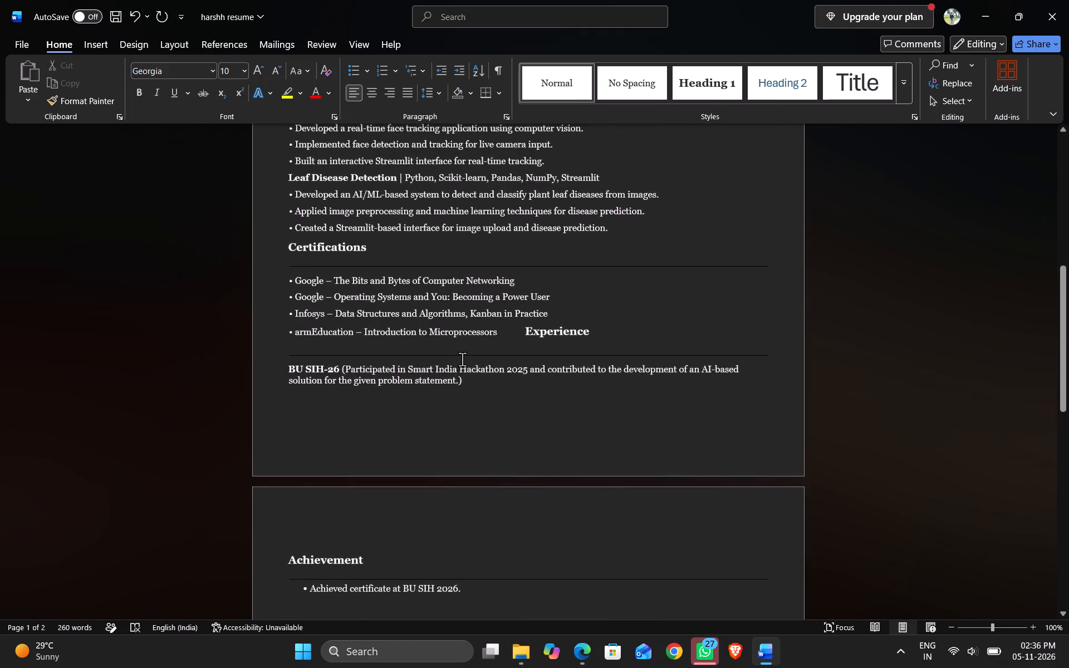
Move the Experience heading onto its own line below the armEducation certification, without a bullet and with its indent reduced.
scroll(462, 359, "up", 3)
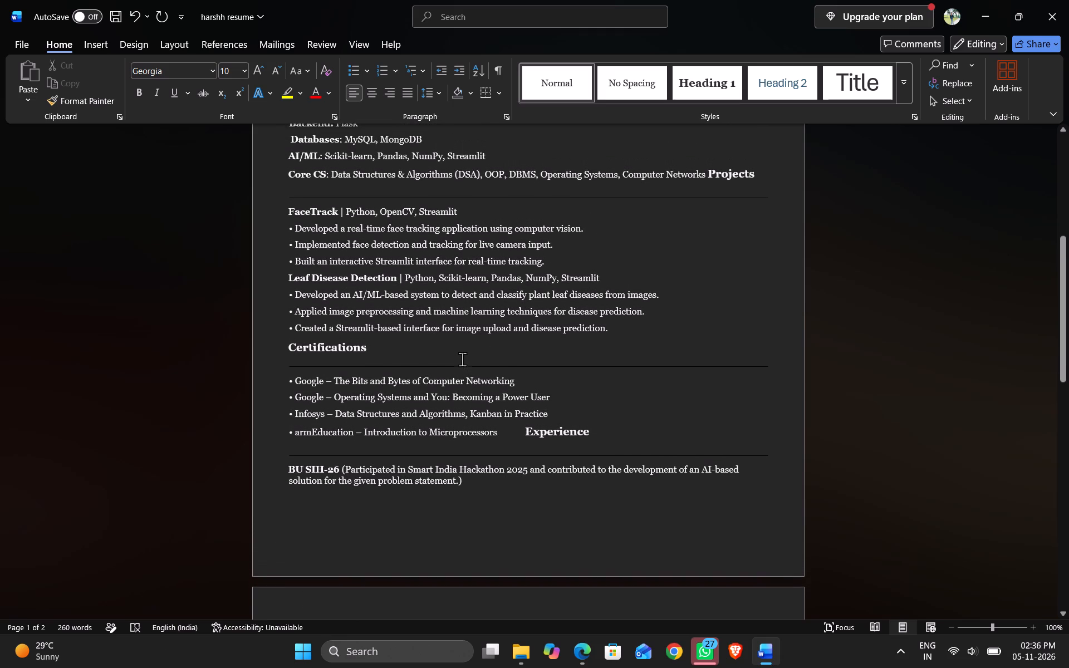
scroll(462, 359, "up", 2)
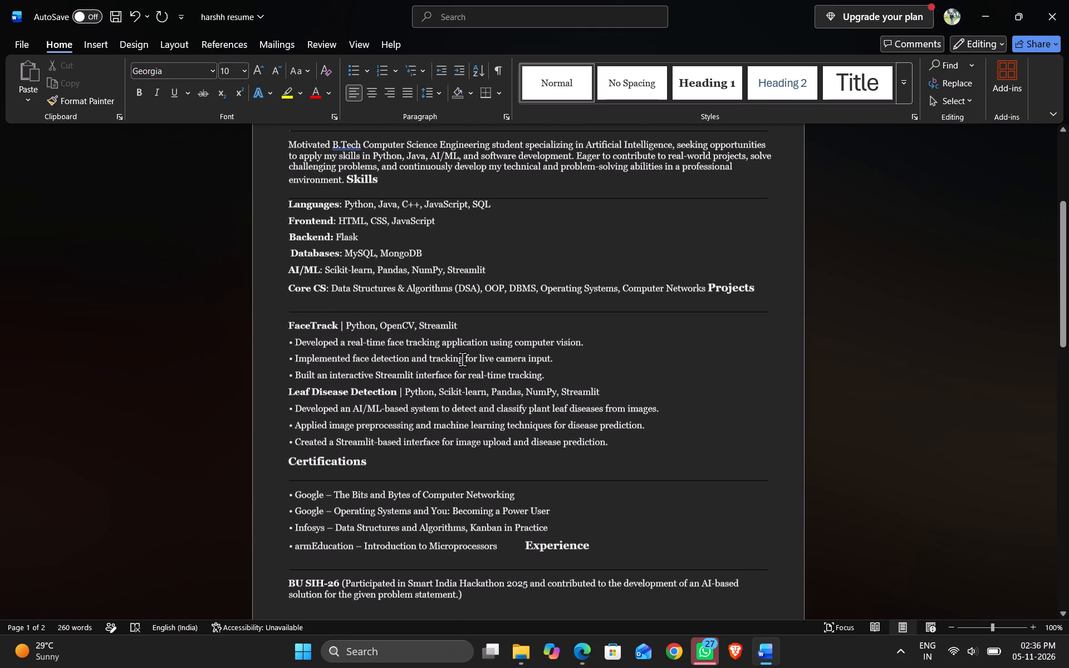
scroll(462, 359, "up", 1)
left_click(514, 561)
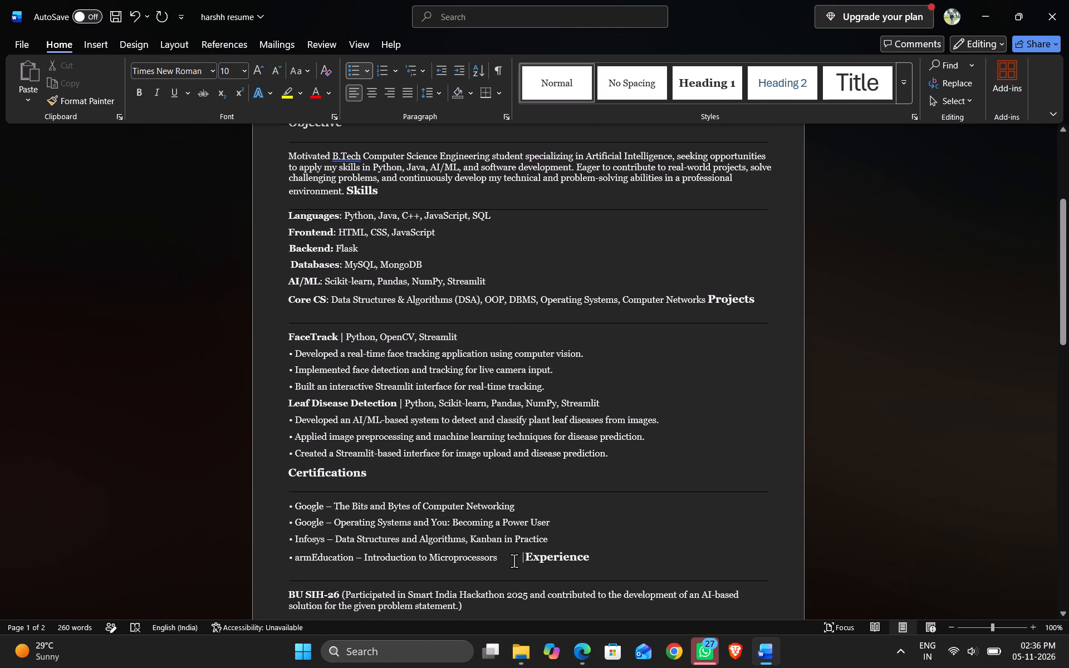
key("Return")
scroll(522, 559, "down", 1)
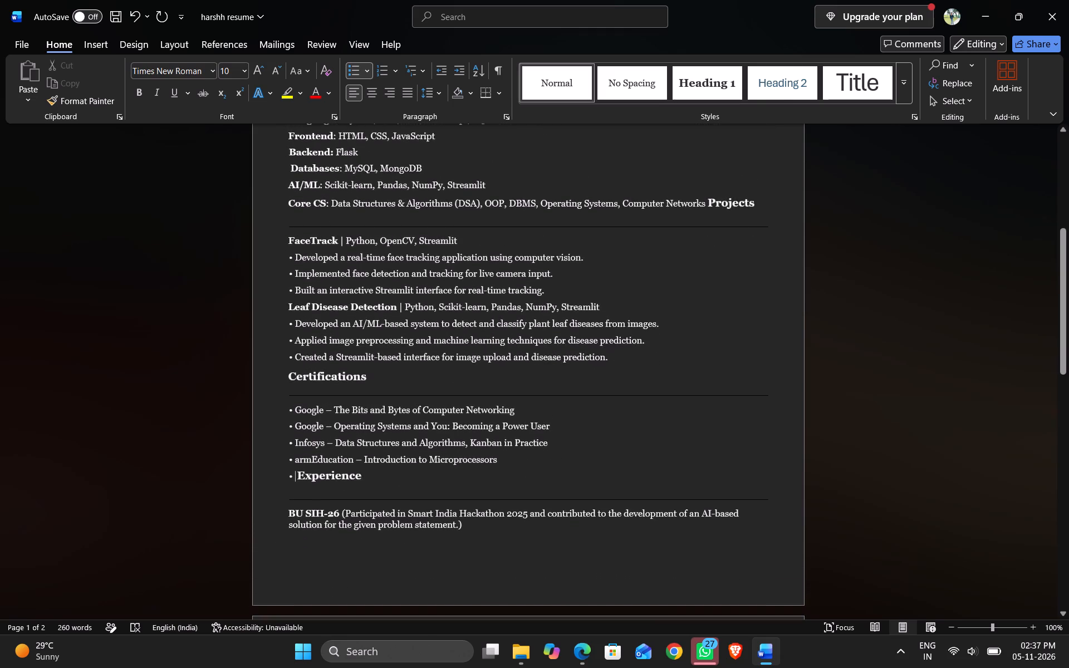
key("BackSpace")
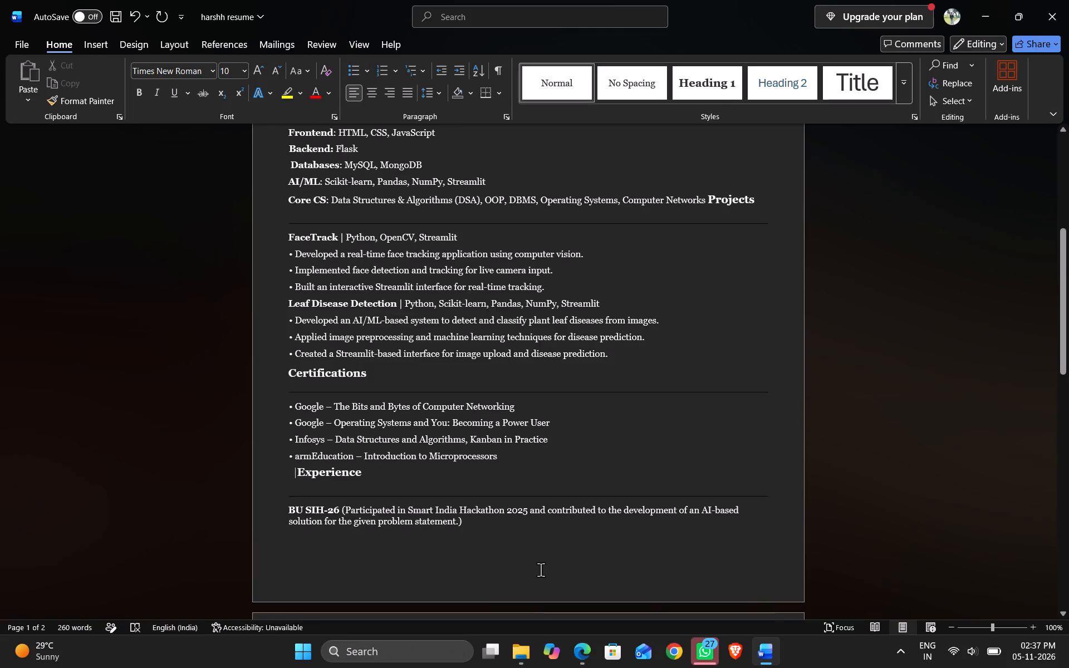
key("BackSpace")
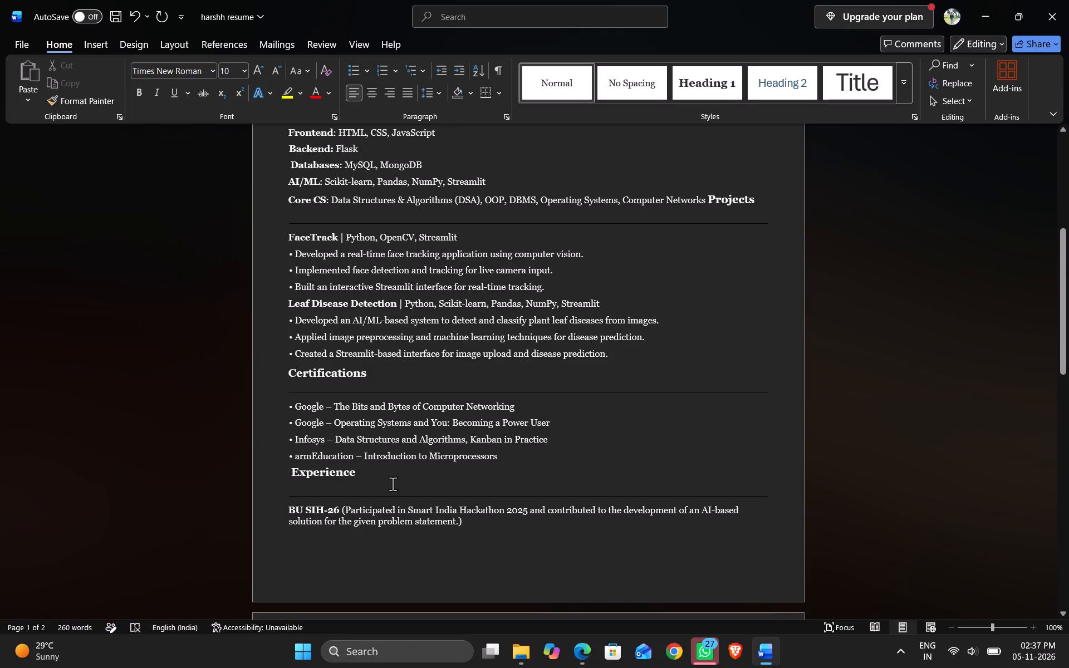
left_click(393, 484)
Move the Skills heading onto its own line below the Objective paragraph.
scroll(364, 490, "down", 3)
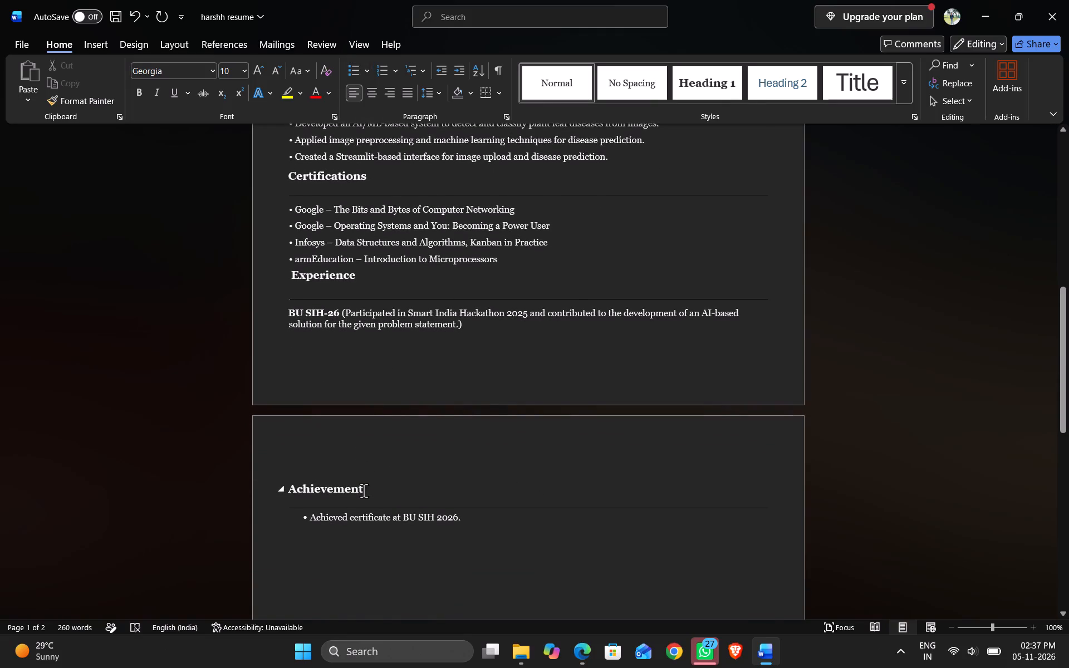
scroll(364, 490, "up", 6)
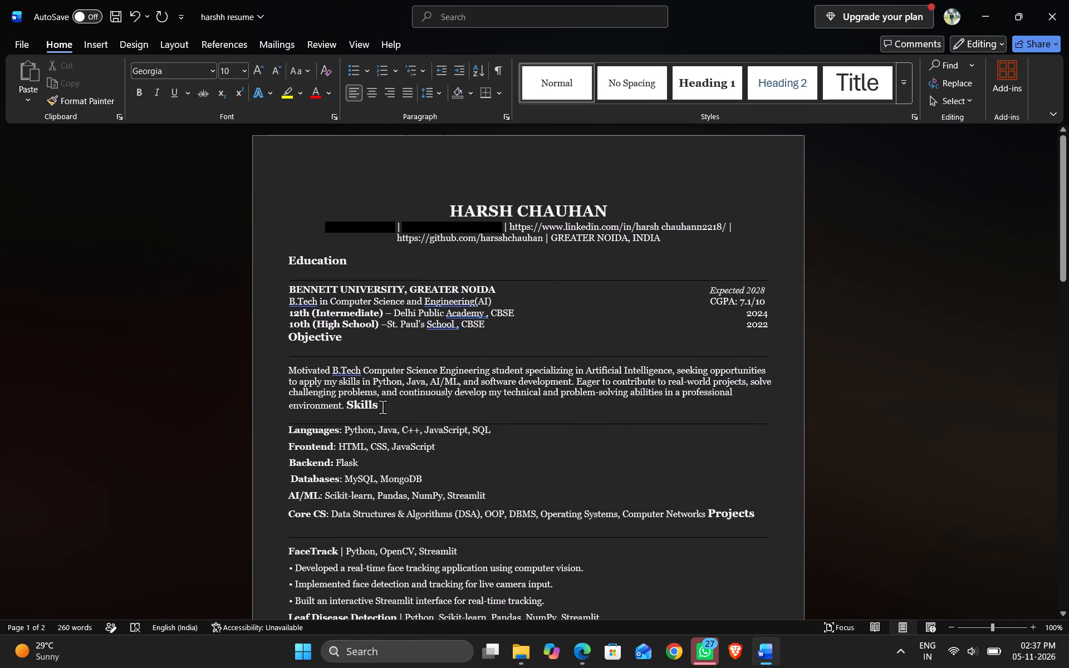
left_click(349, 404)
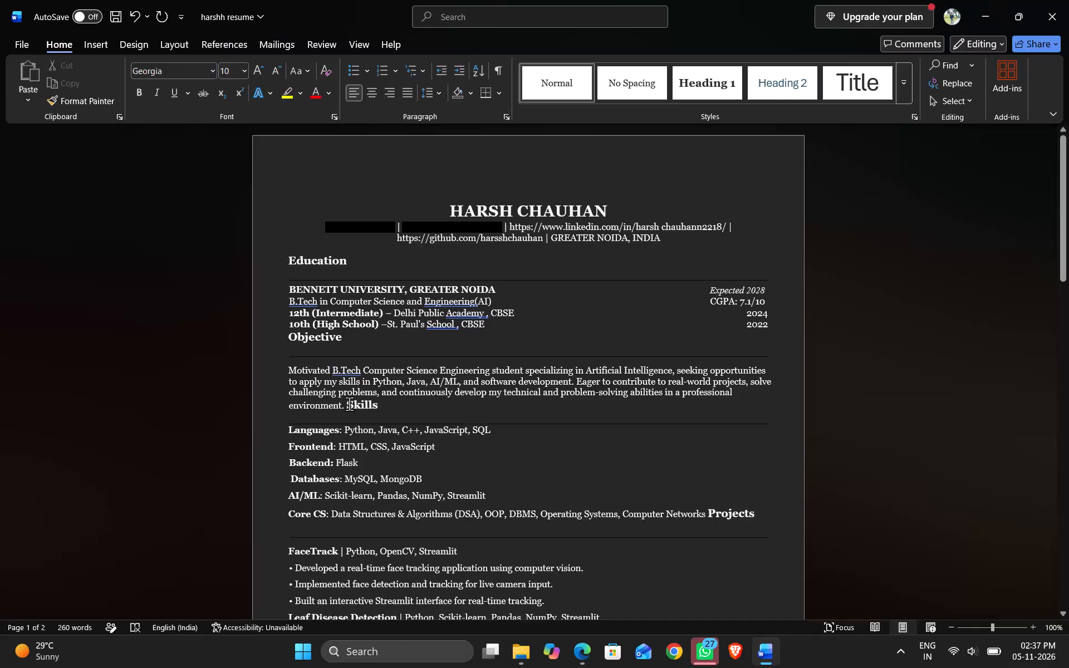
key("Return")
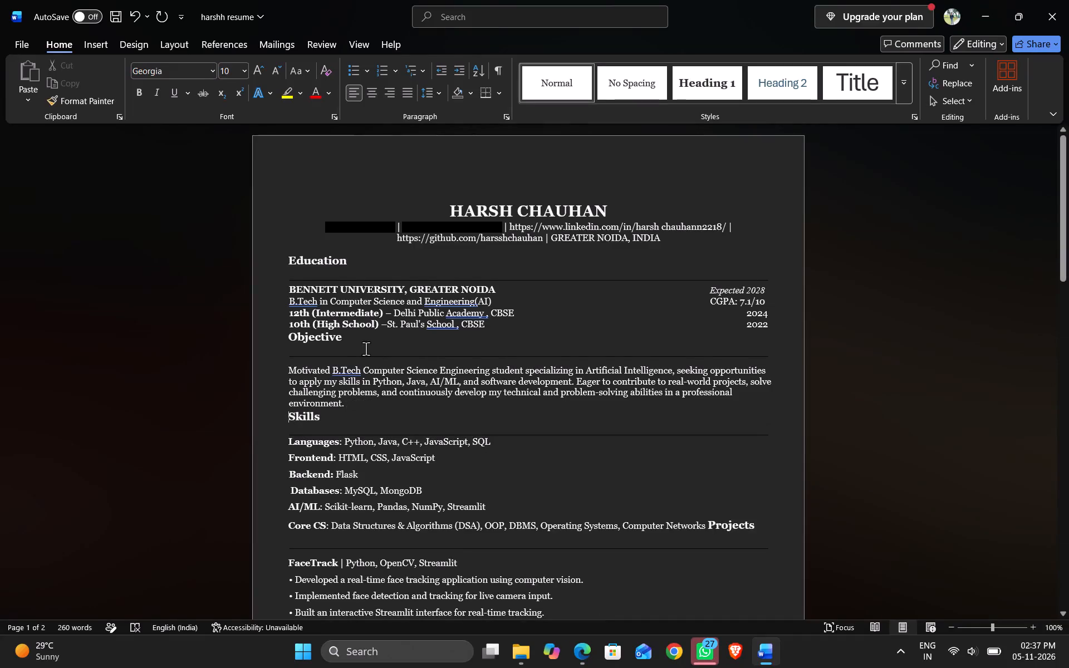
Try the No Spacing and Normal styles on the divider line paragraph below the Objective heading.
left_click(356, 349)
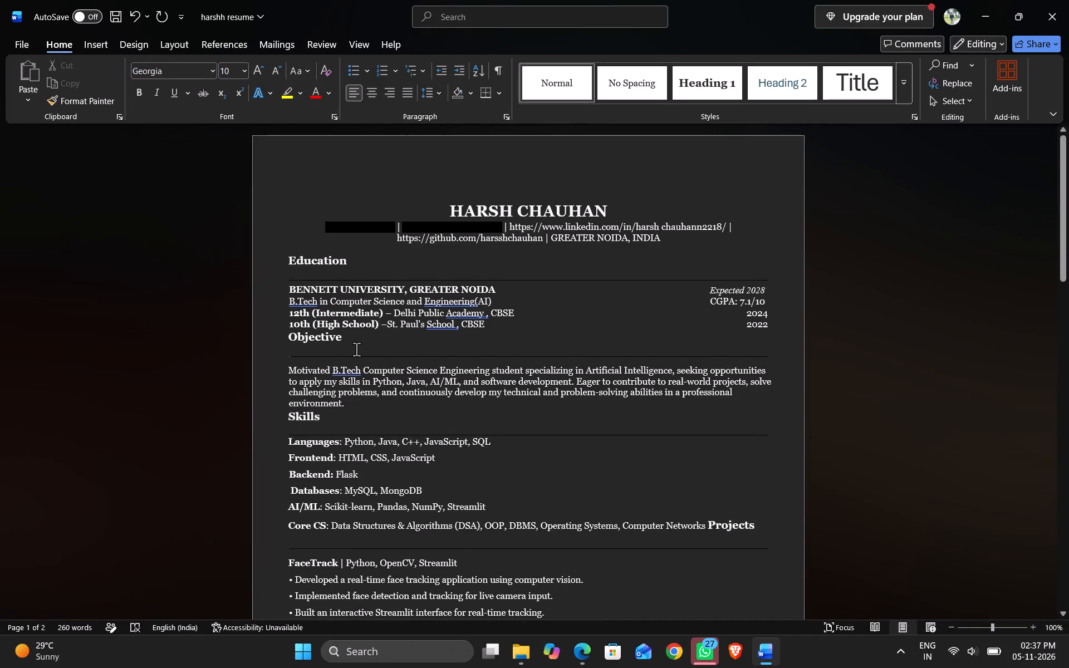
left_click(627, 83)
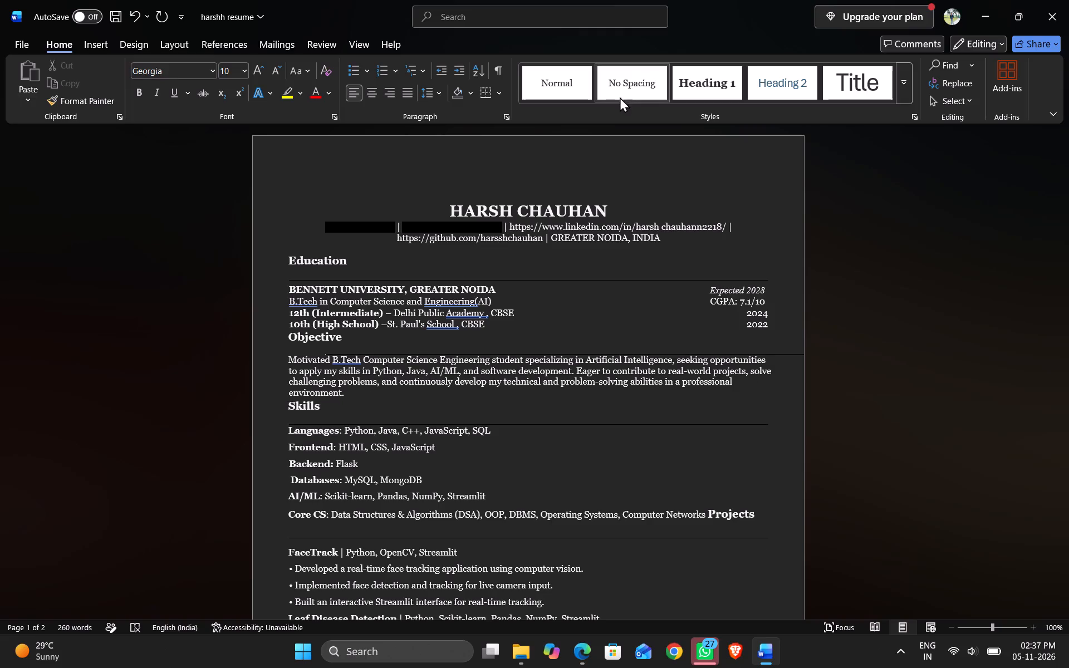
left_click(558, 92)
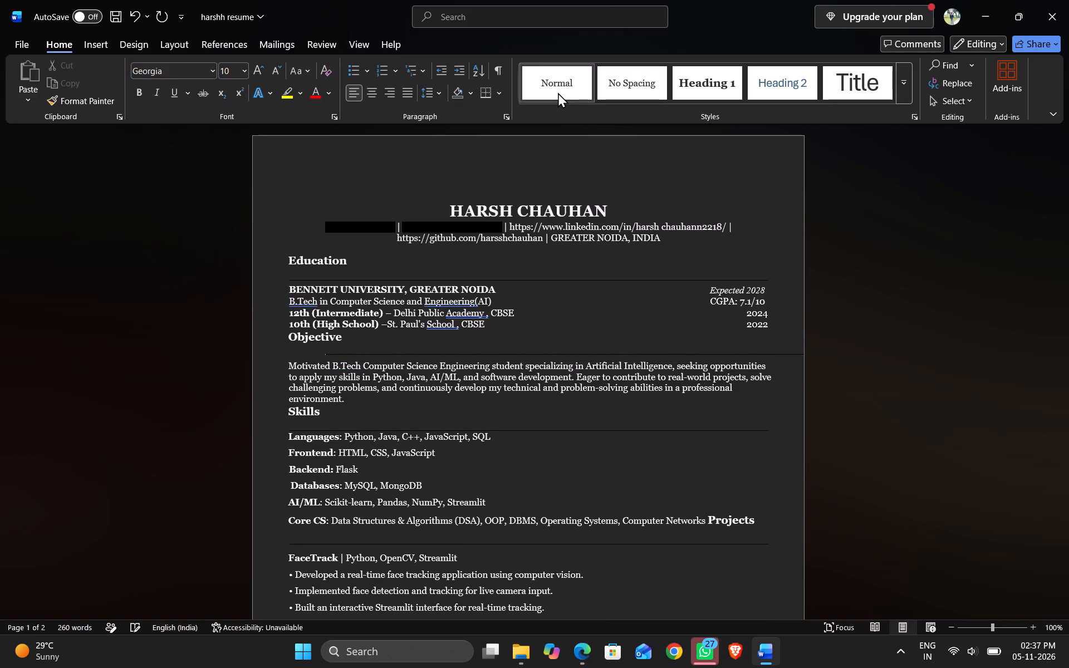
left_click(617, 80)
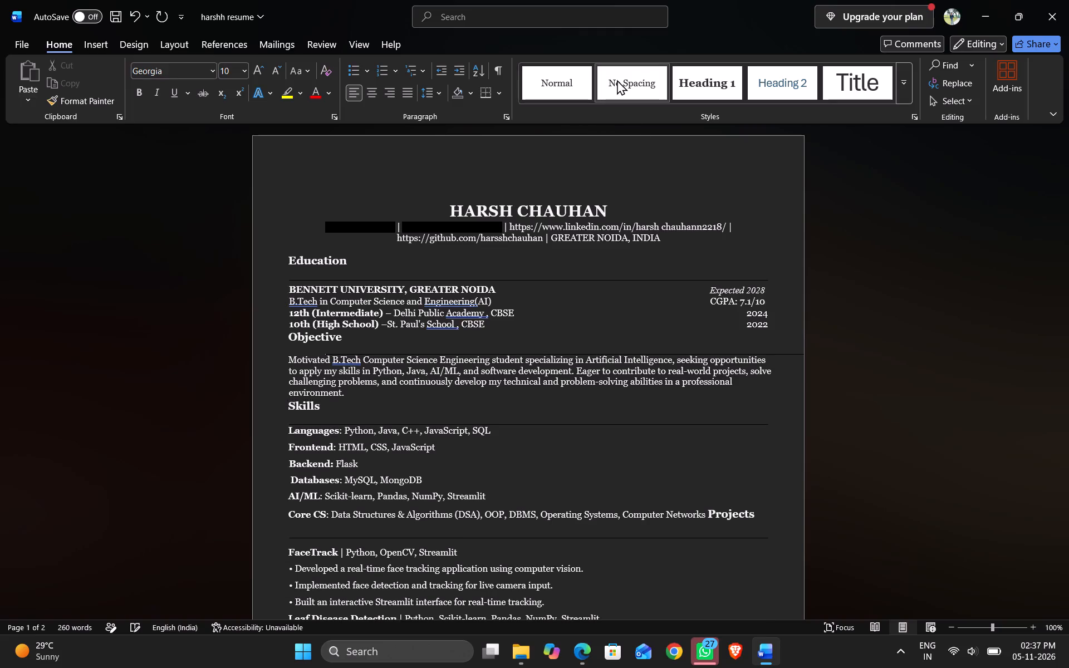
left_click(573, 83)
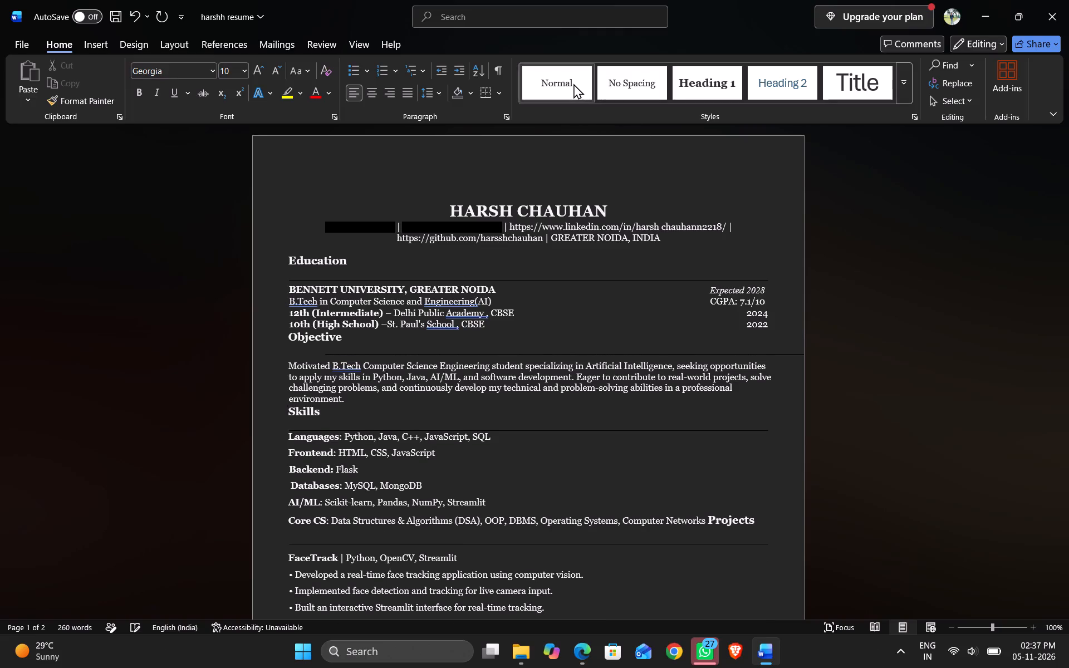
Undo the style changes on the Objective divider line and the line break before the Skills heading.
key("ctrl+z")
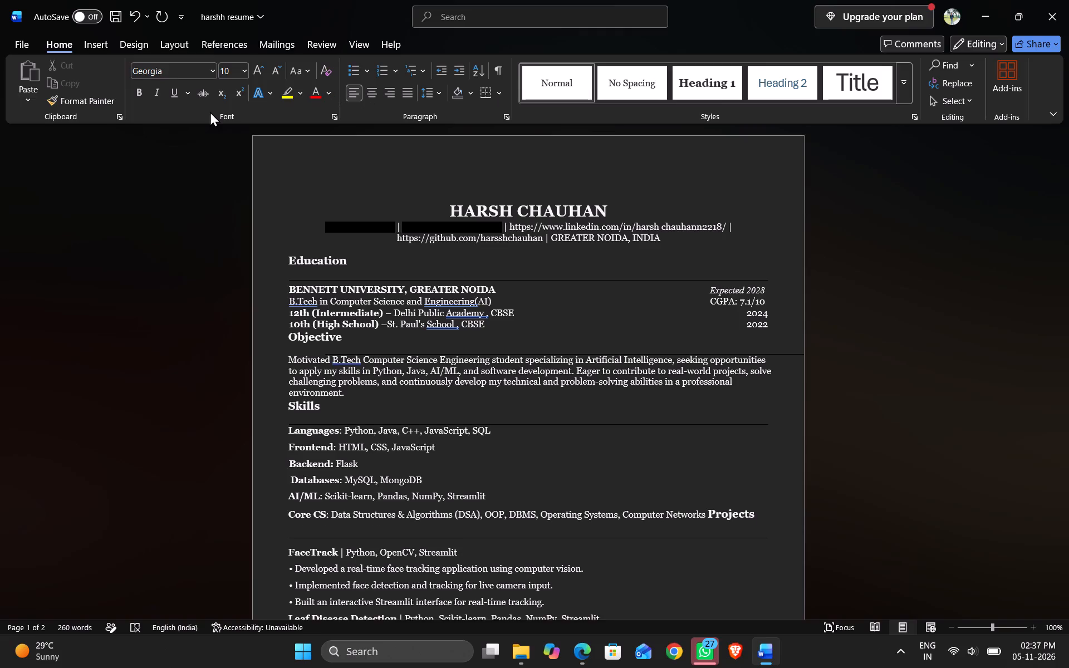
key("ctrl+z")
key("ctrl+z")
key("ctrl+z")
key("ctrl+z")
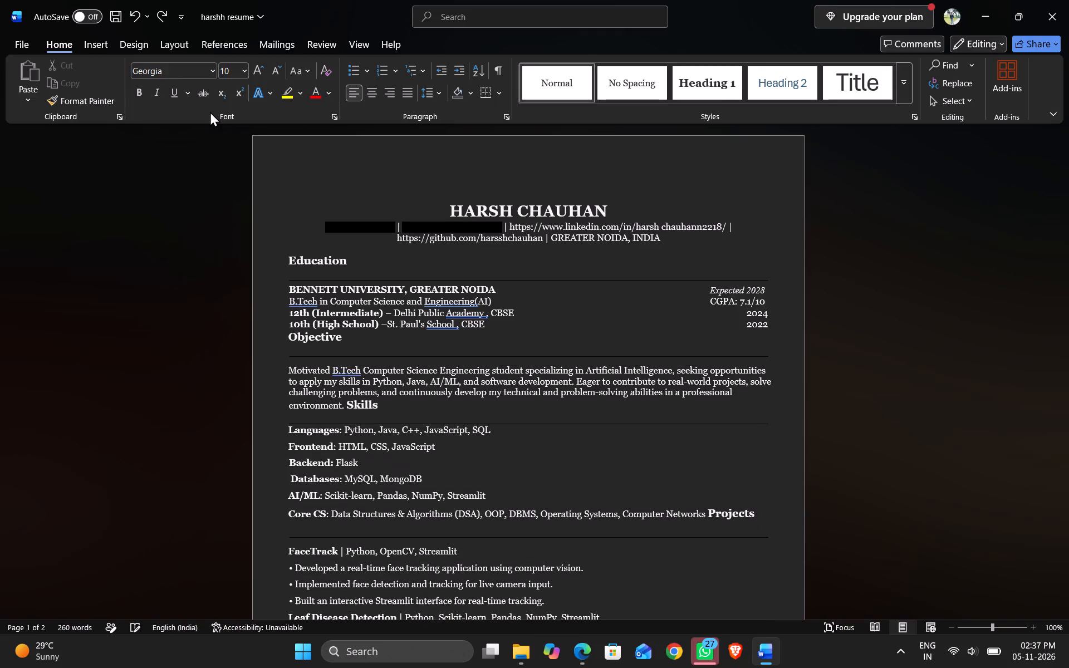
Put the Skills heading on its own line below the Objective paragraph again.
key("Return")
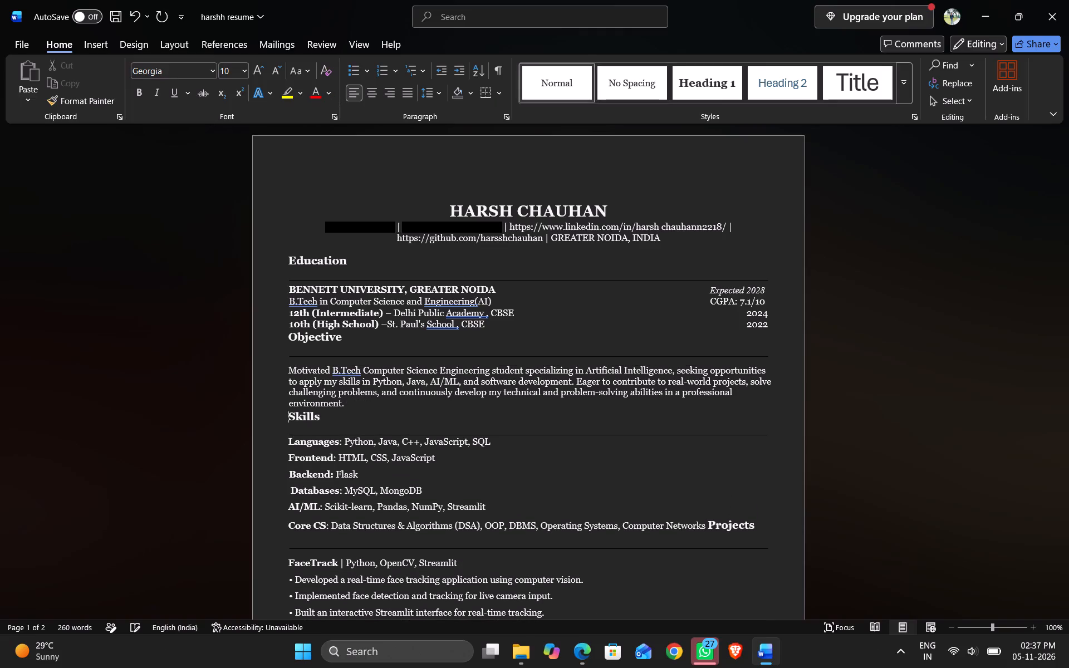
Append "| 2024" after CBSE in the 12th (Intermediate) entry of the Education section.
left_click(523, 314)
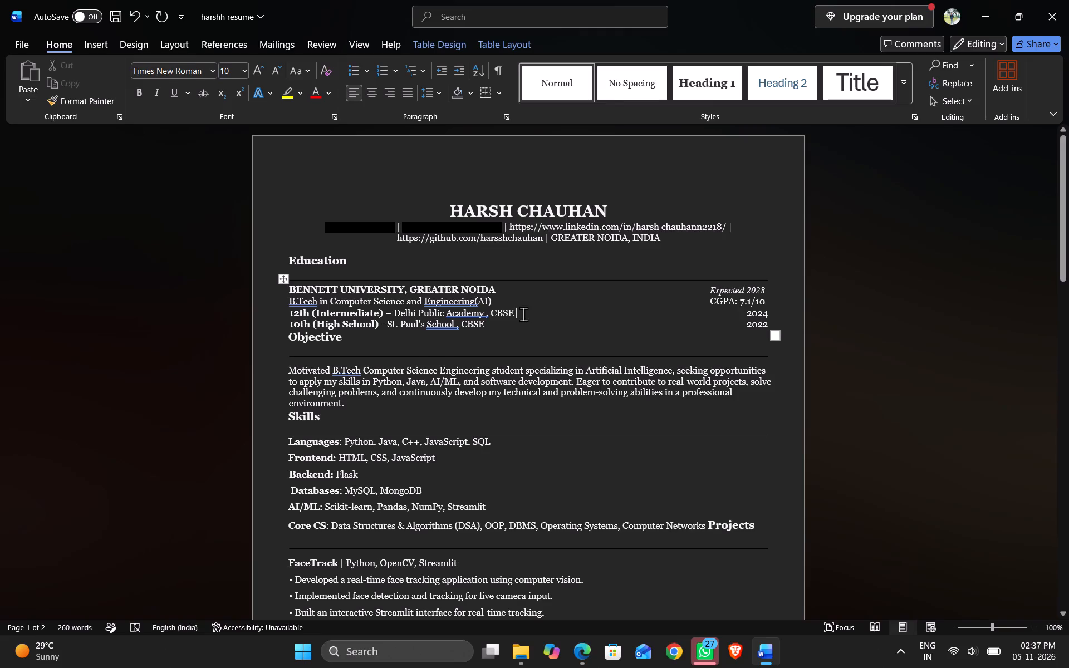
key("shift+bar")
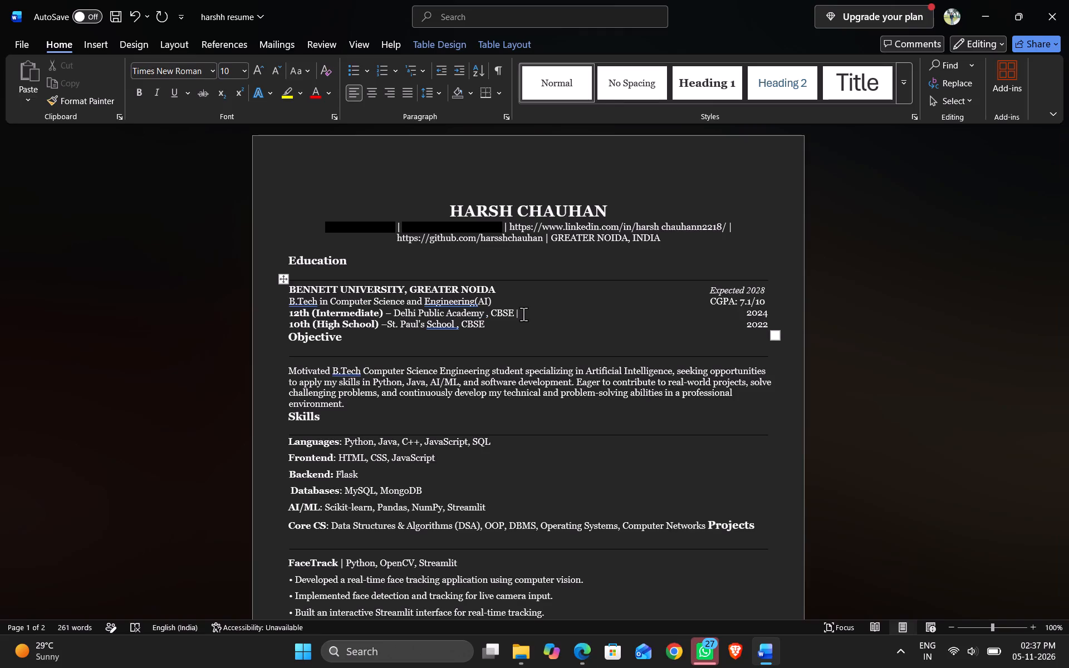
key("space")
key("7")
key("0")
key("shift+percent")
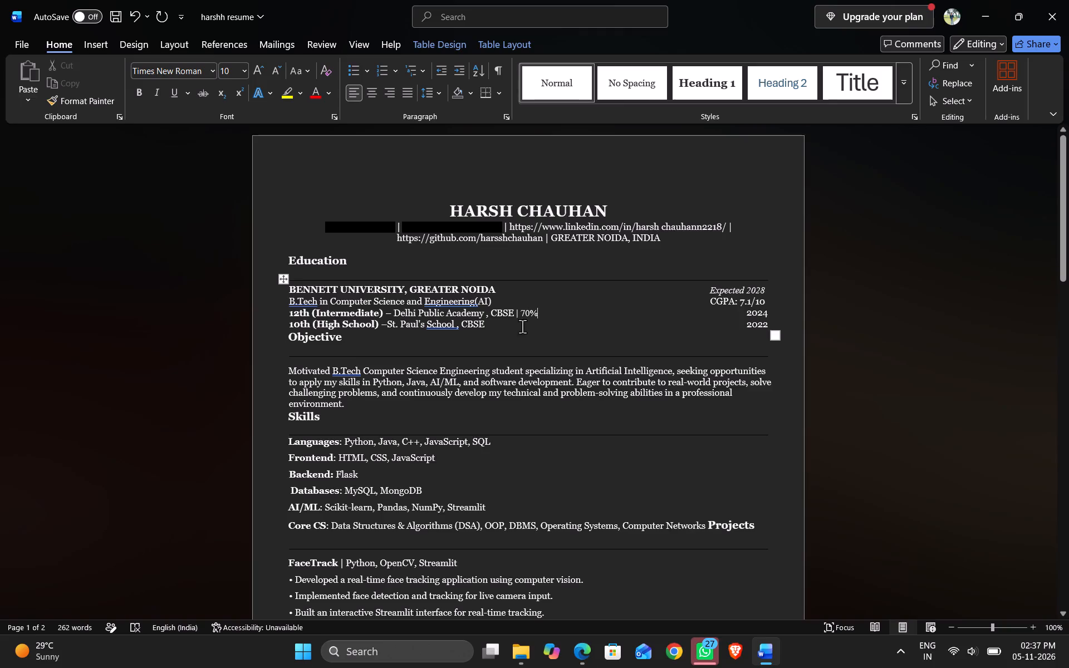
left_click(522, 321)
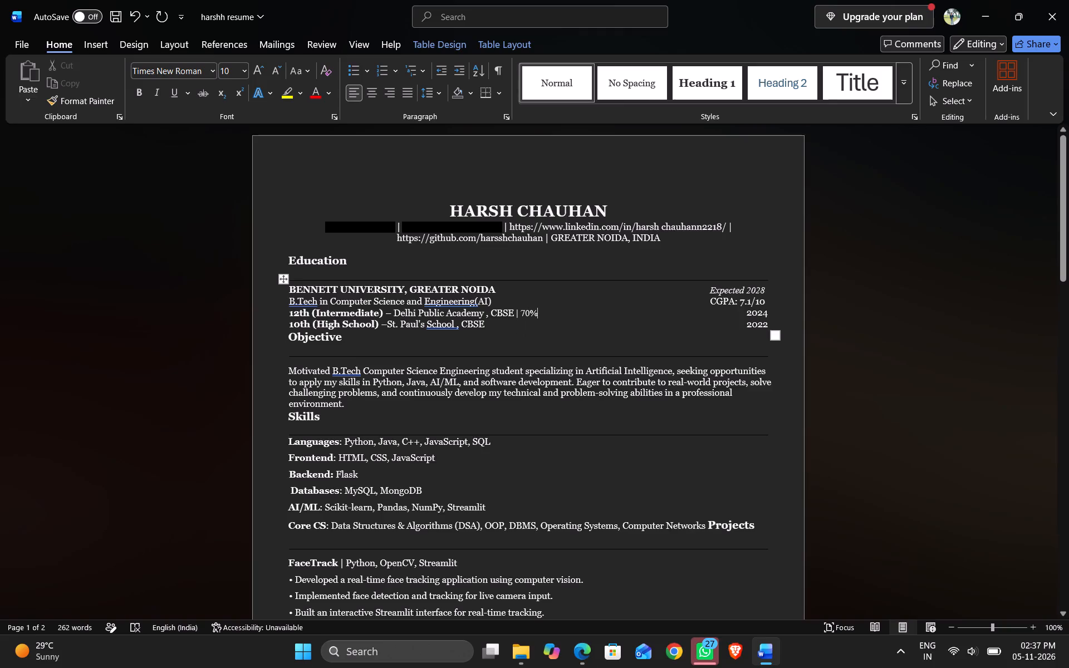
key("BackSpace")
key("BackSpace")
key("BackSpace")
type("2024")
Append "|2022" after CBSE in the 10th (High School) entry.
left_click(522, 331)
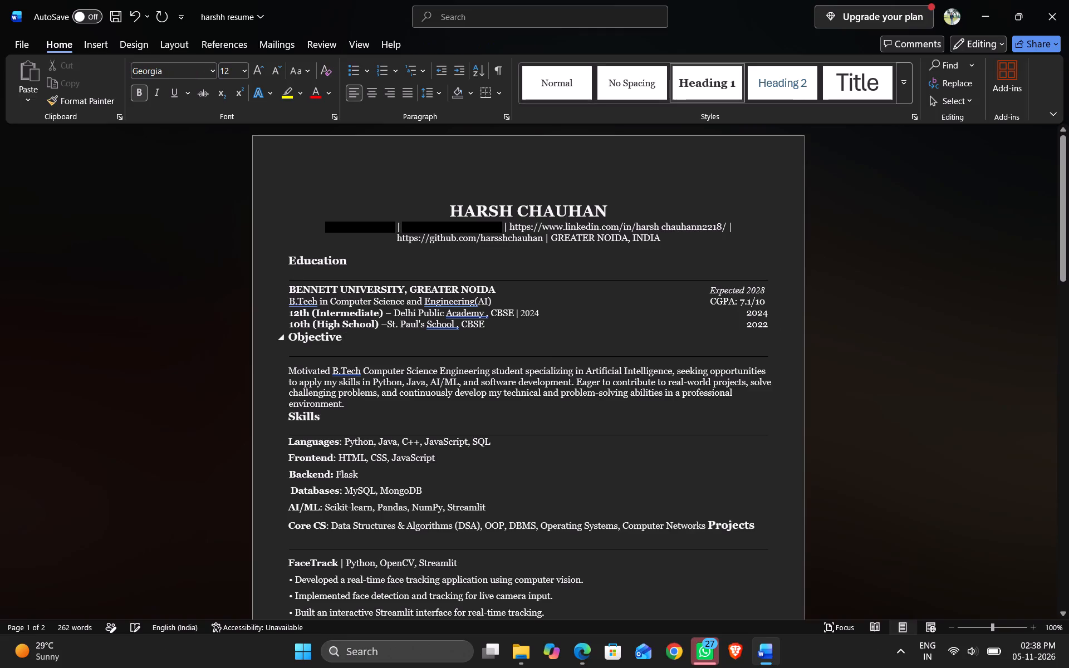
left_click(498, 327)
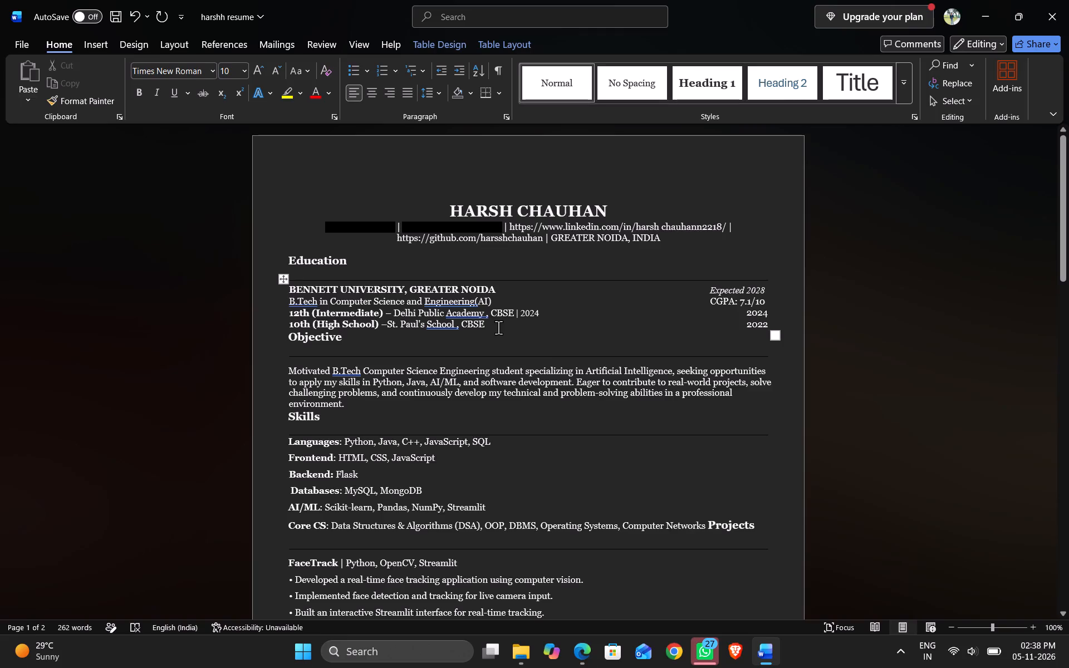
type("|2022")
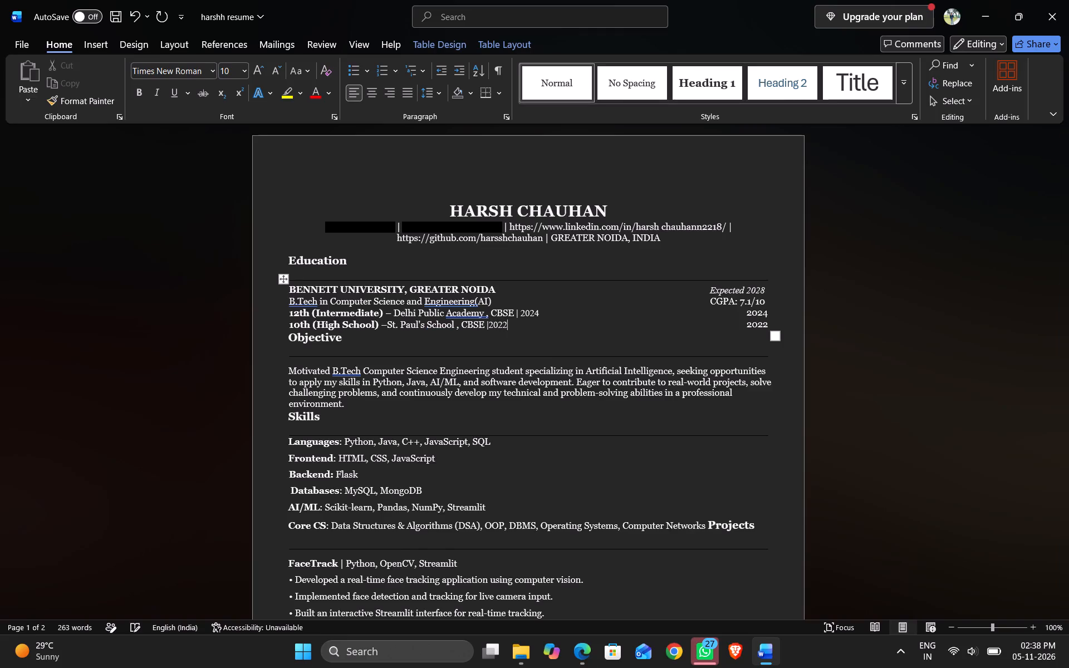
Replace the year in the right-hand column of the 12th (Intermediate) row with 70%.
left_click(770, 313)
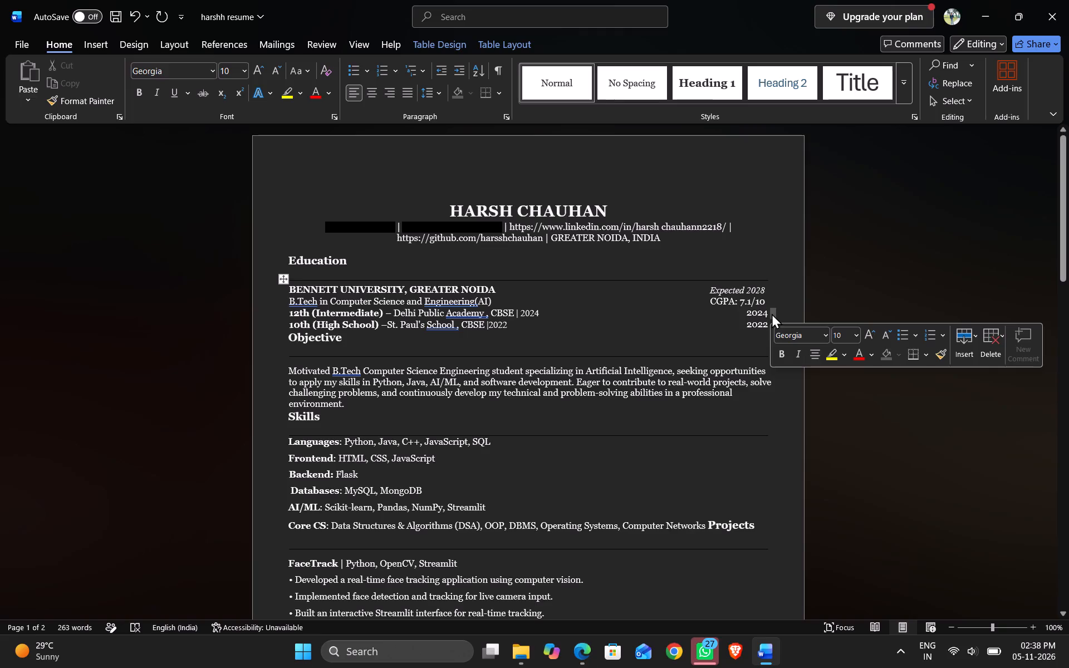
left_click(767, 313)
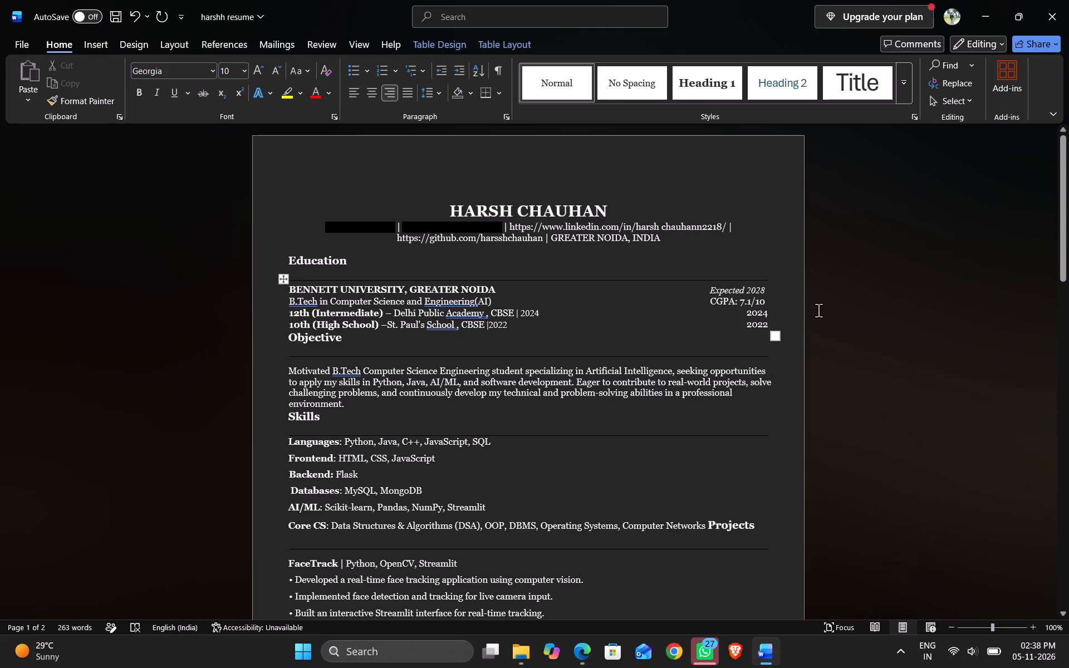
key("BackSpace")
key("BackSpace")
key("BackSpace")
key("BackSpace")
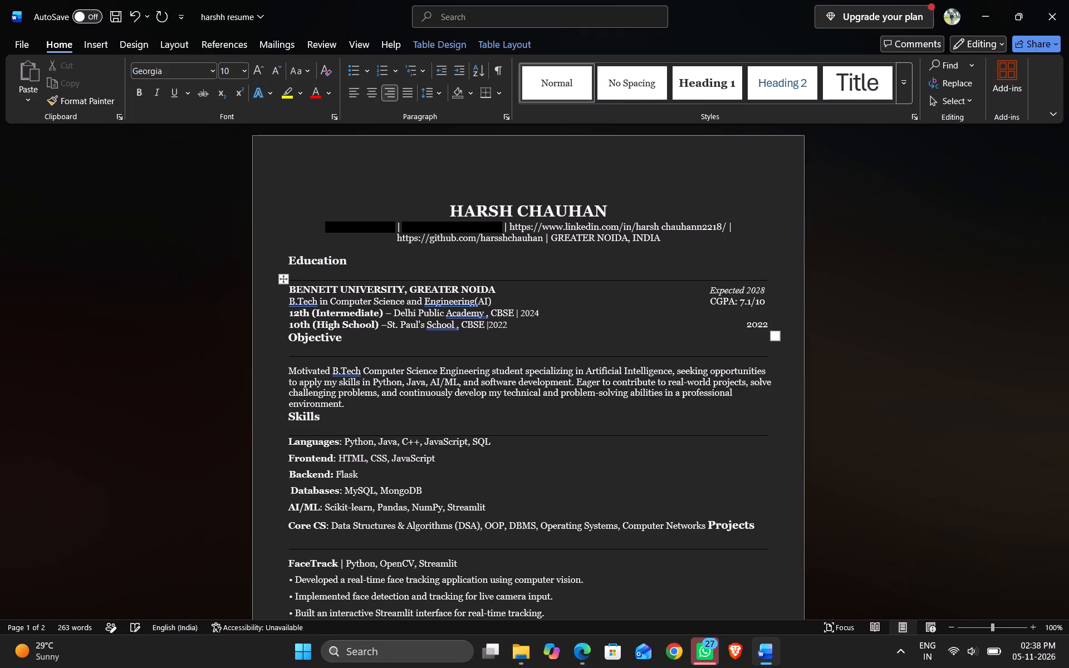
type("70")
key("shift+percent")
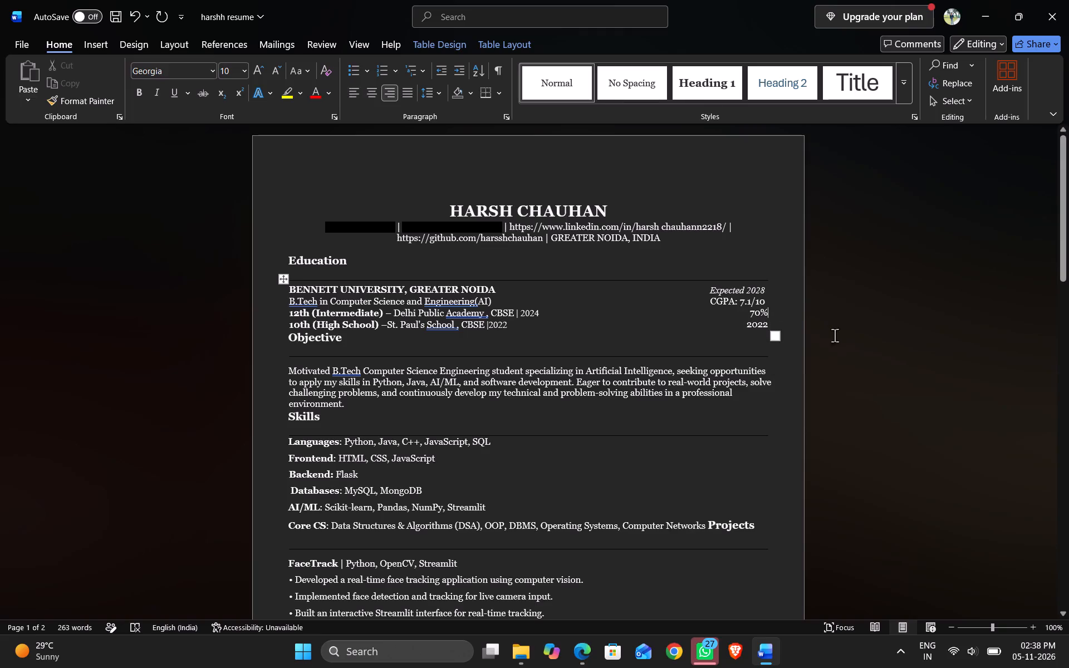
Replace the year in the right-hand column of the 10th (High School) row with 74%.
left_click(776, 324)
key("Left")
key("Left")
key("BackSpace")
key("BackSpace")
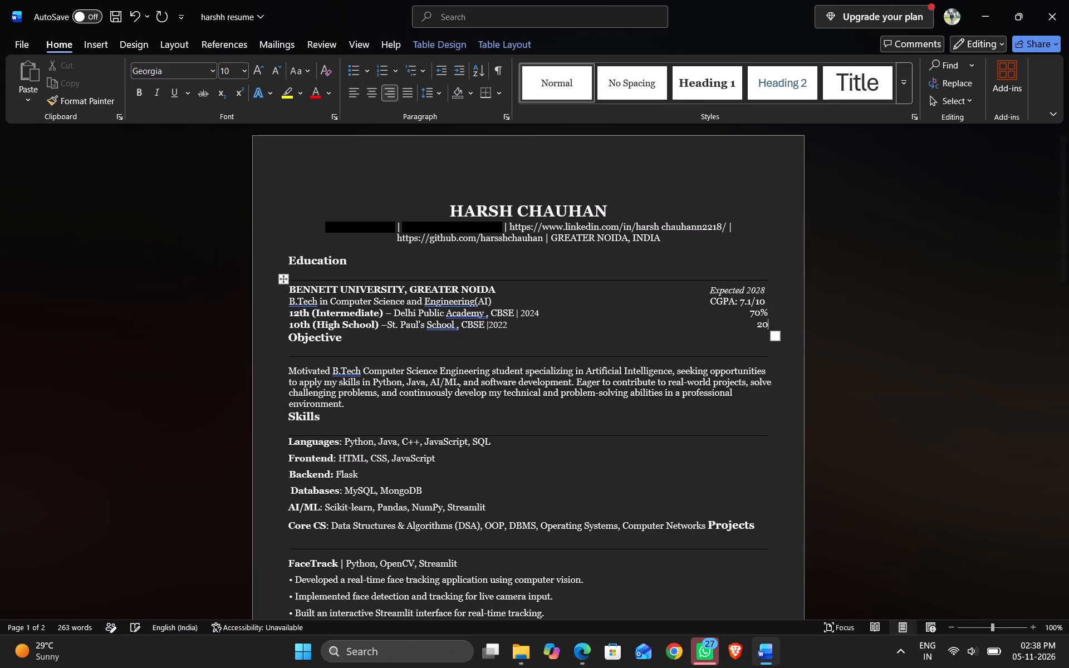
key("BackSpace")
key("BackSpace")
type("74")
key("shift+percent")
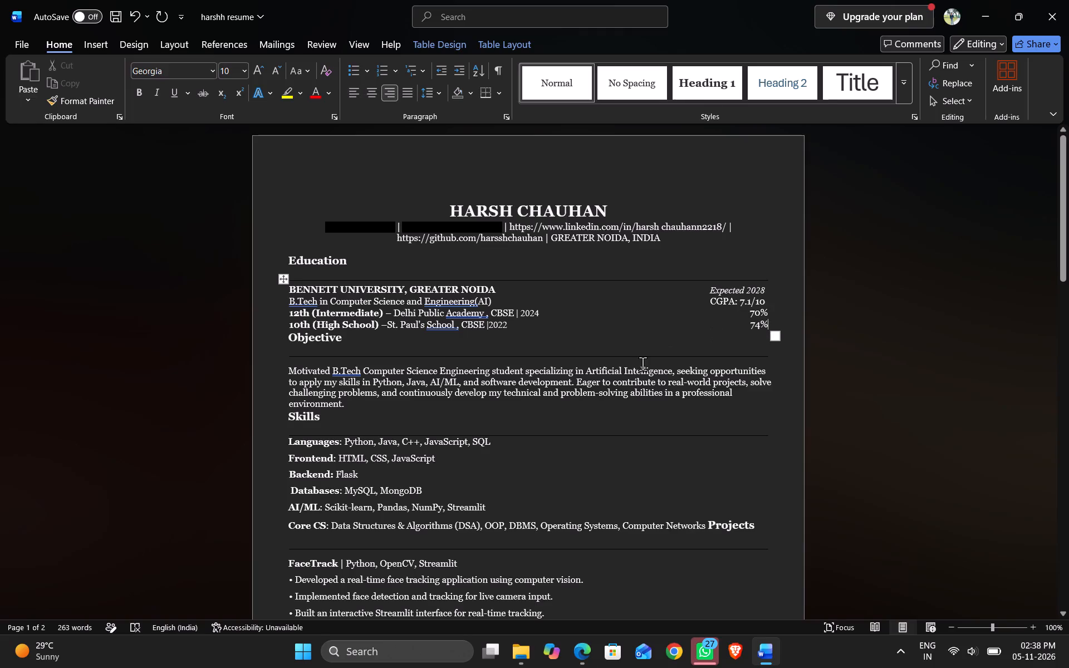
Add an empty bullet below the armEducation entry in the Certifications list.
scroll(643, 364, "down", 3)
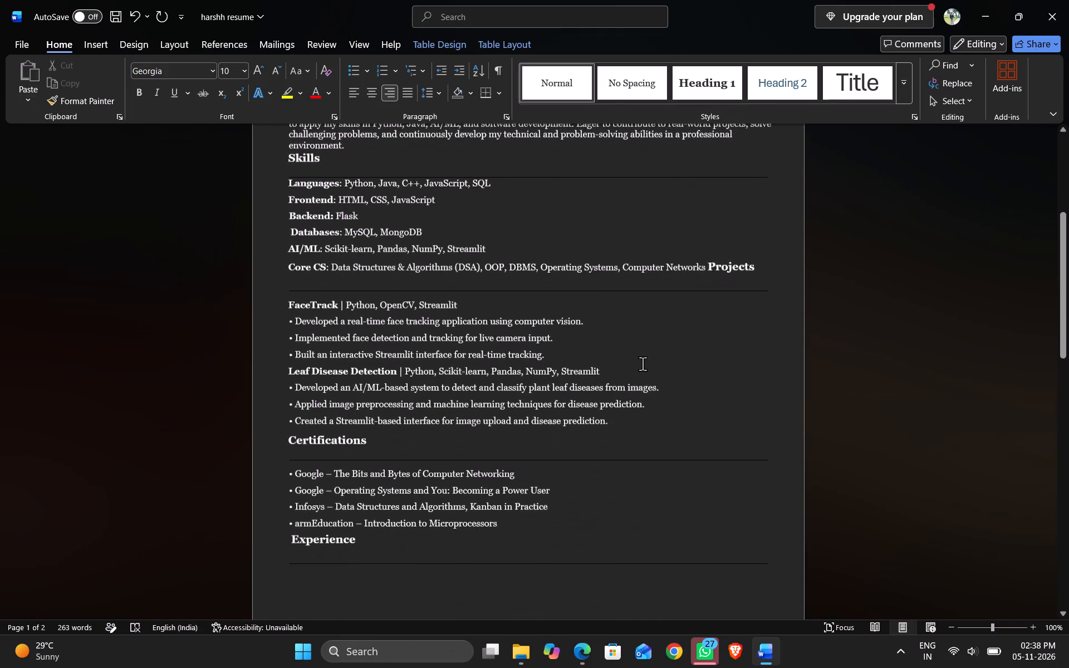
scroll(457, 416, "down", 1)
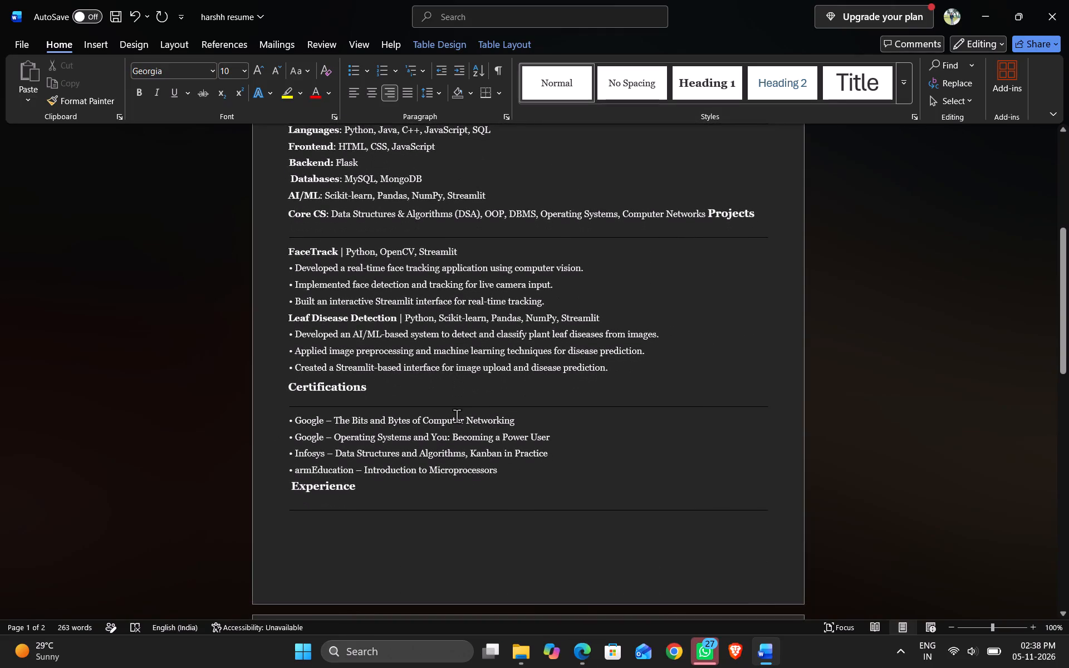
scroll(457, 416, "down", 1)
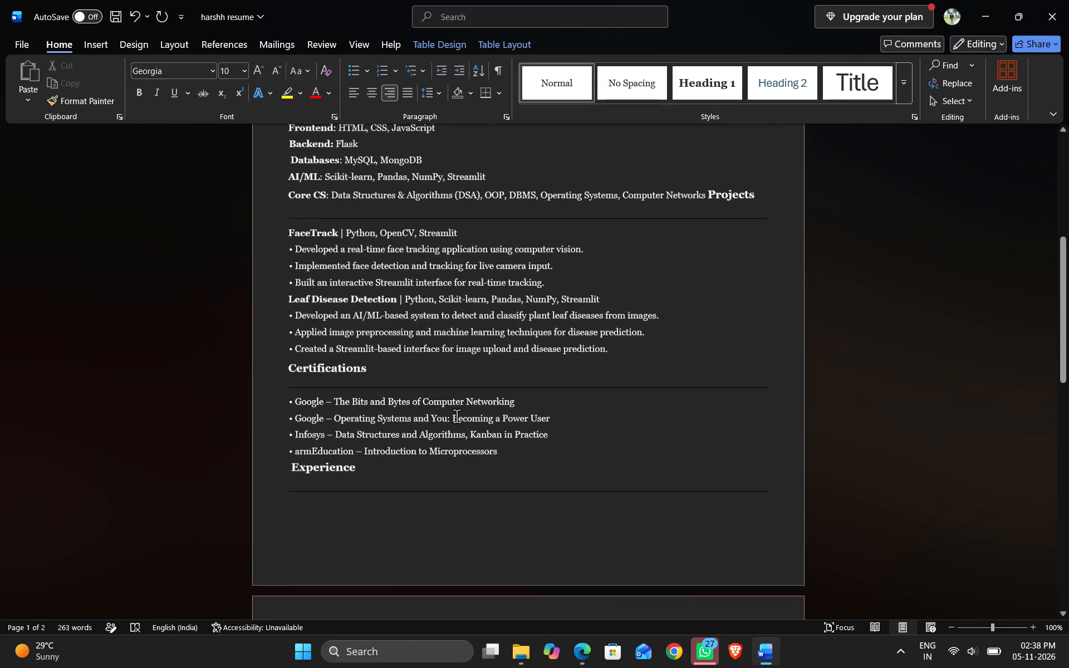
scroll(457, 416, "down", 1)
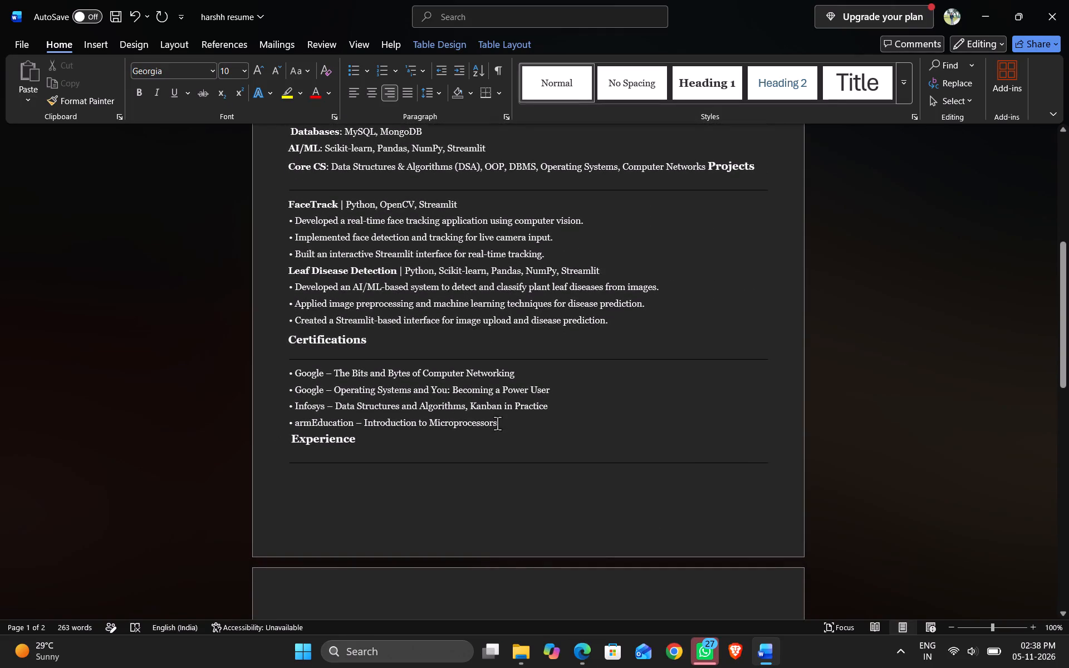
left_click(504, 425)
key("Return")
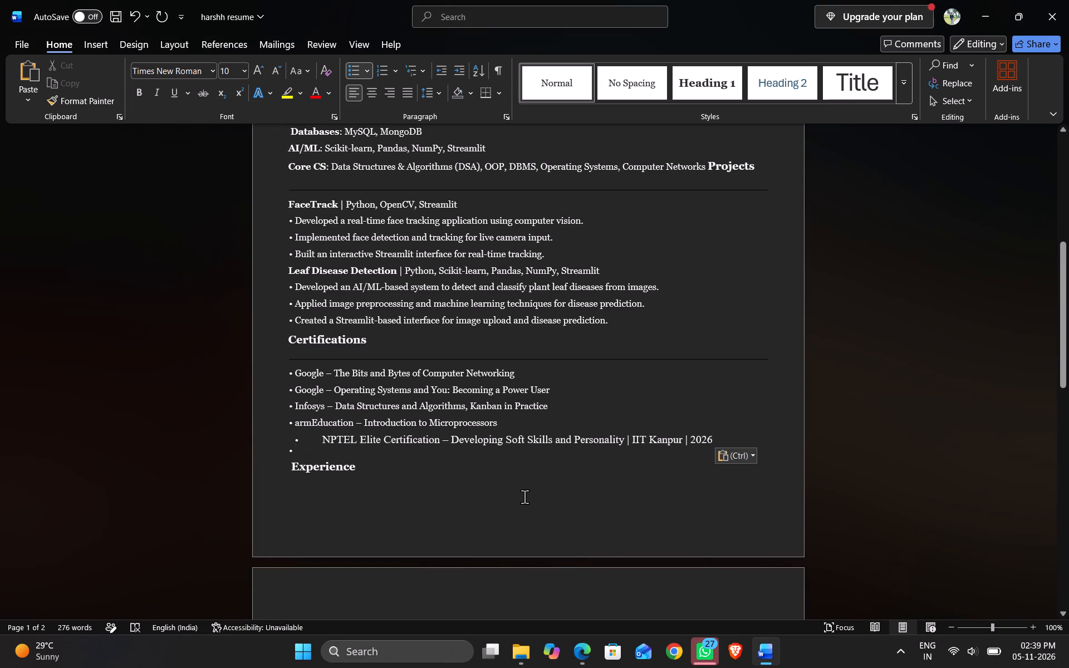
key("BackSpace")
key("BackSpace")
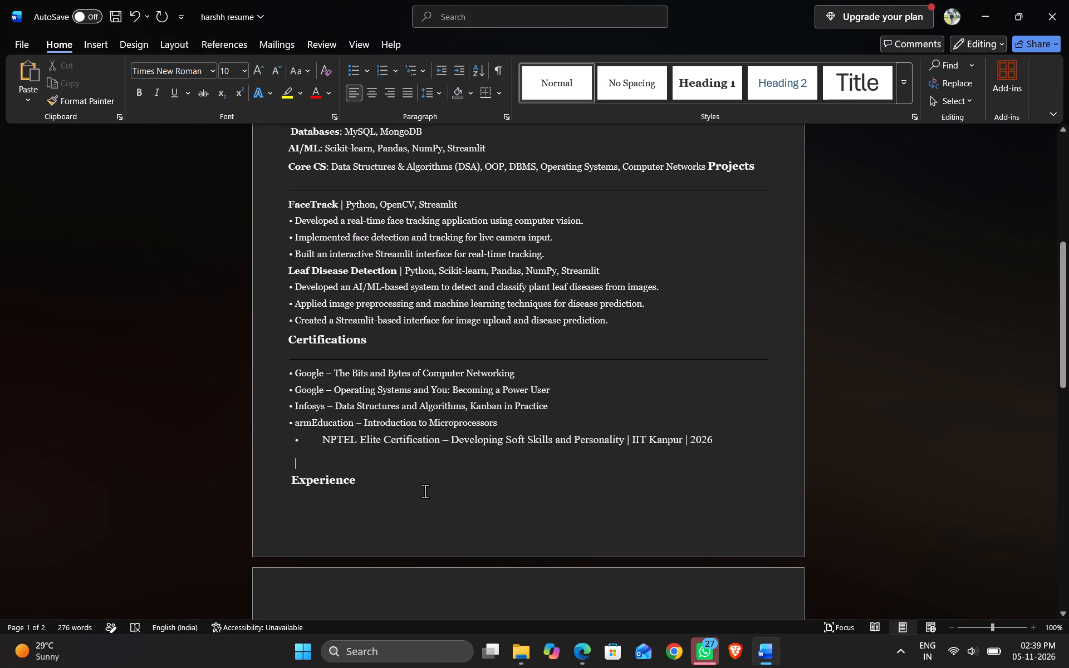
key("BackSpace")
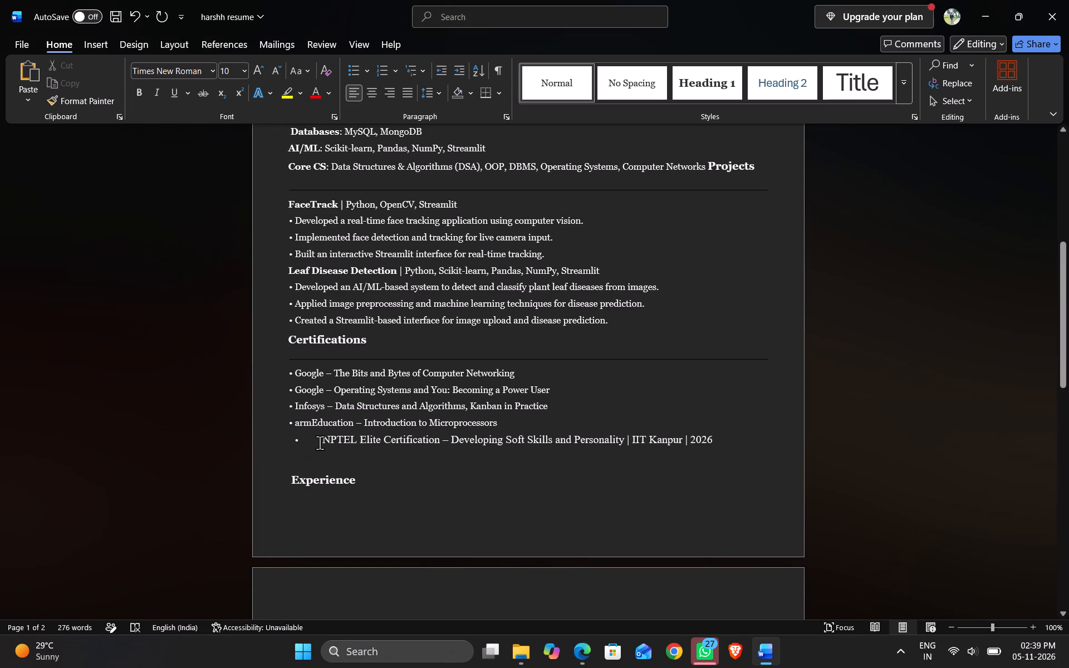
left_click(320, 443)
key("BackSpace")
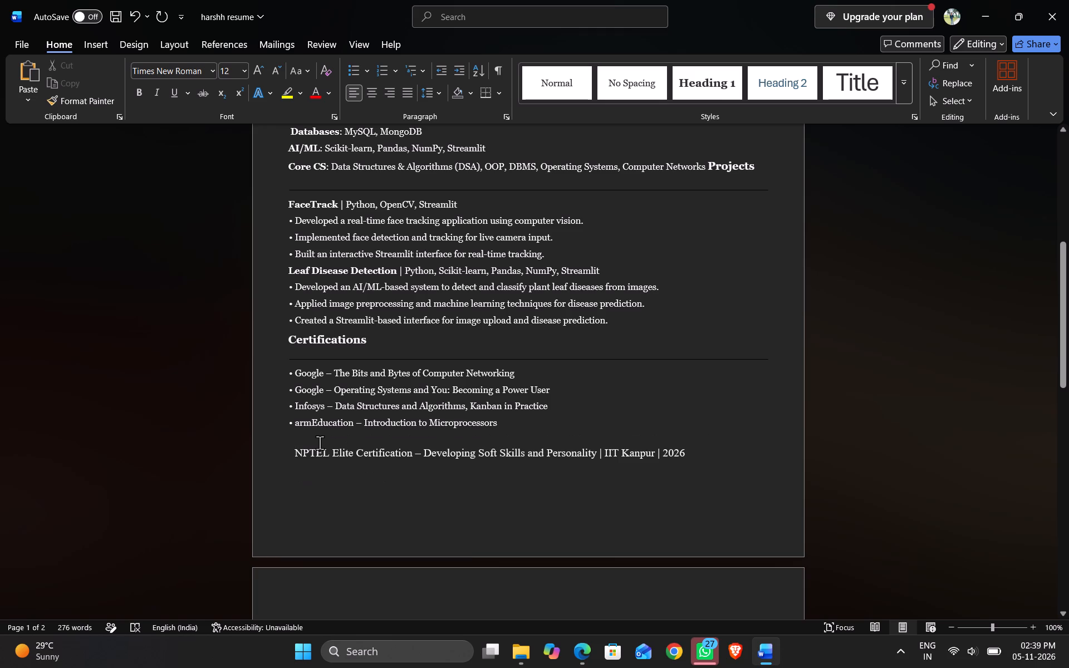
key("BackSpace")
key("BackSpace")
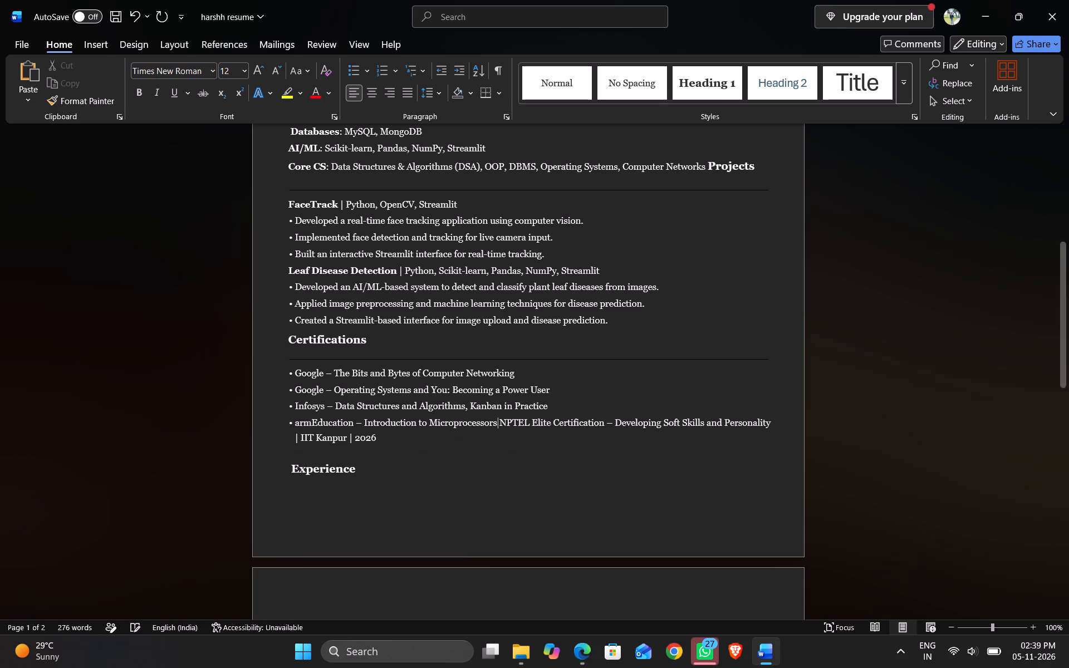
key("Return")
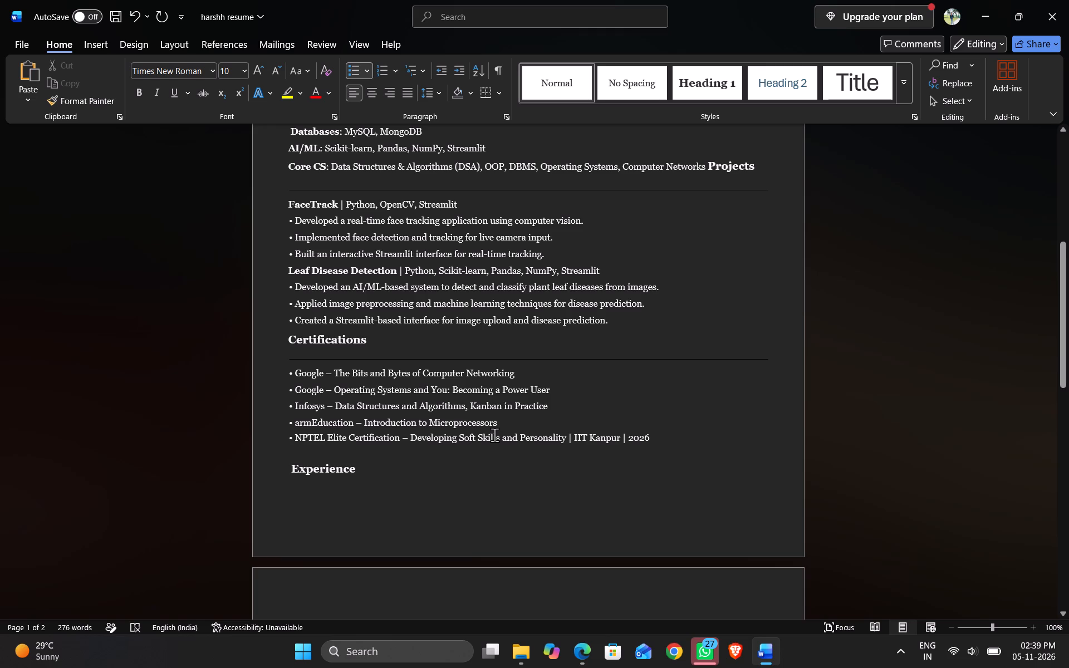
Copy the Achievement bullet's text into a new Certifications bullet between armEducation and NPTEL, without the final period: "Achieved certificate at BU SIH 2026".
scroll(494, 435, "down", 1)
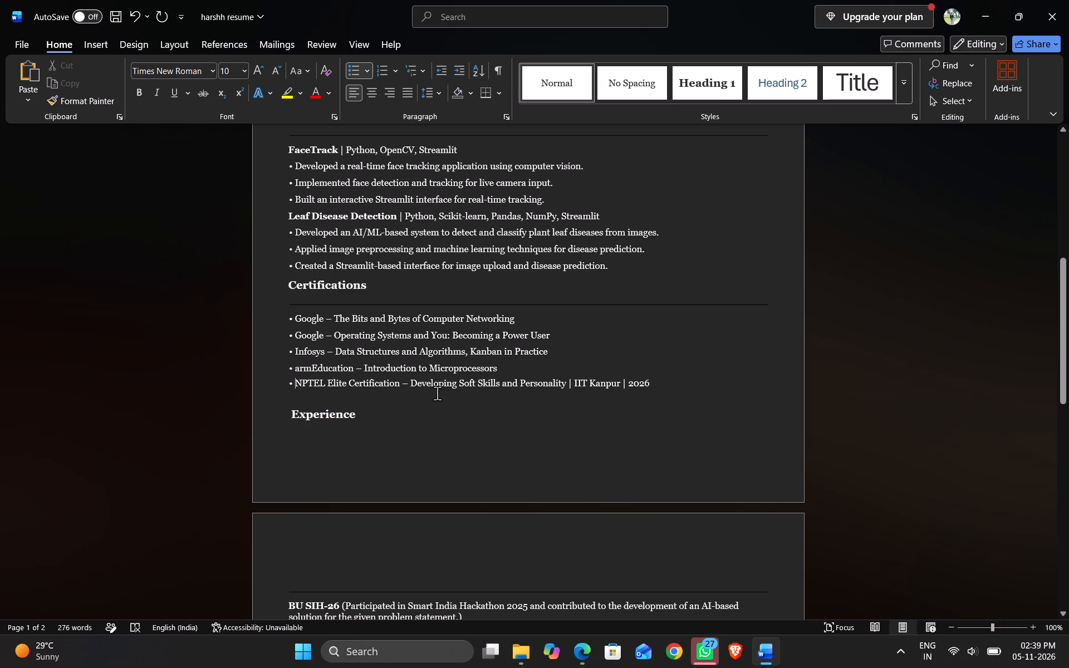
scroll(453, 411, "down", 2)
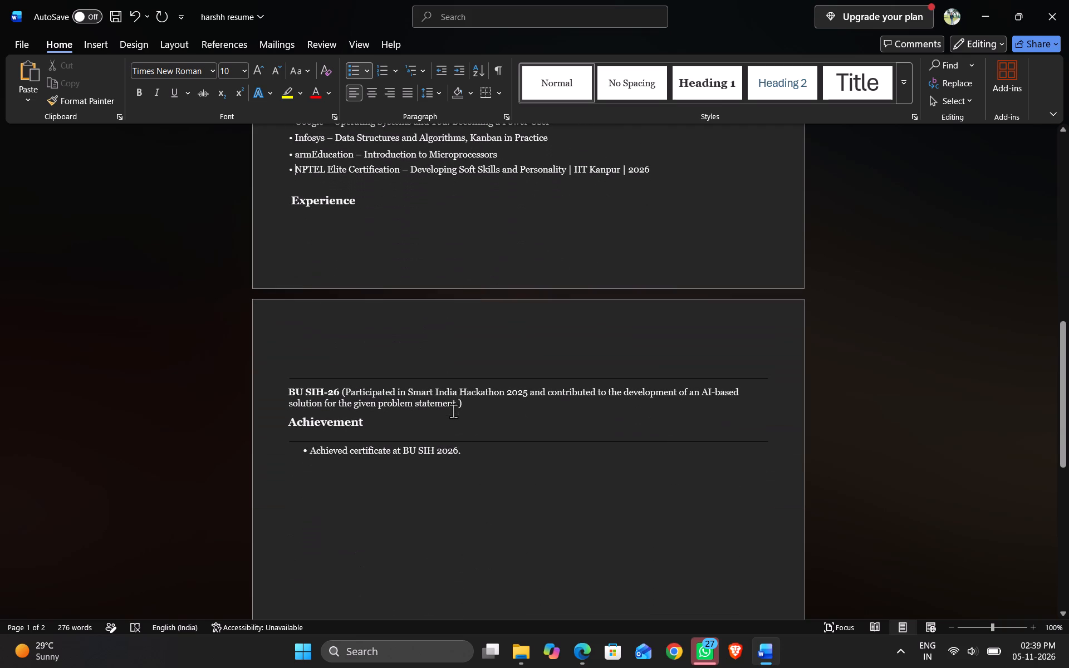
scroll(453, 411, "up", 1)
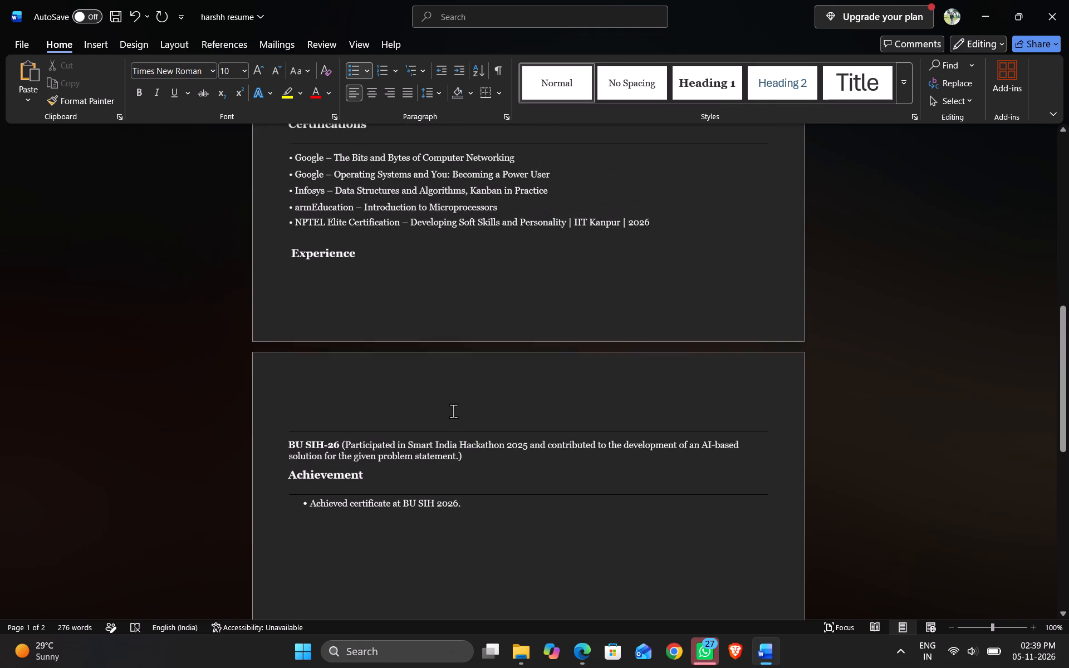
scroll(453, 411, "up", 1)
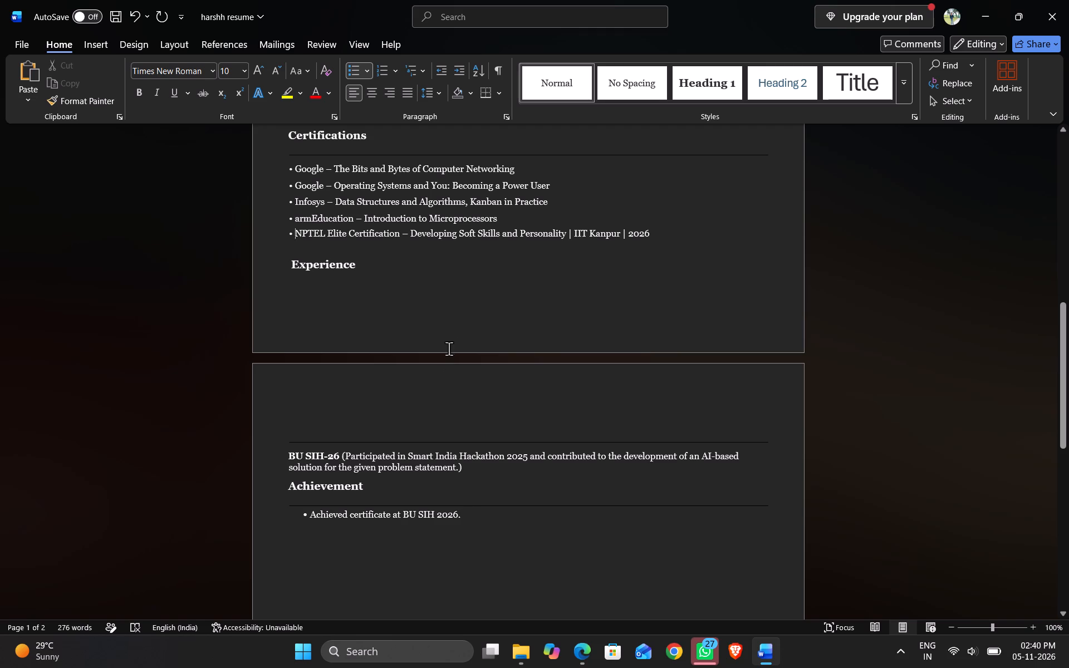
left_click(532, 220)
scroll(532, 220, "up", 1)
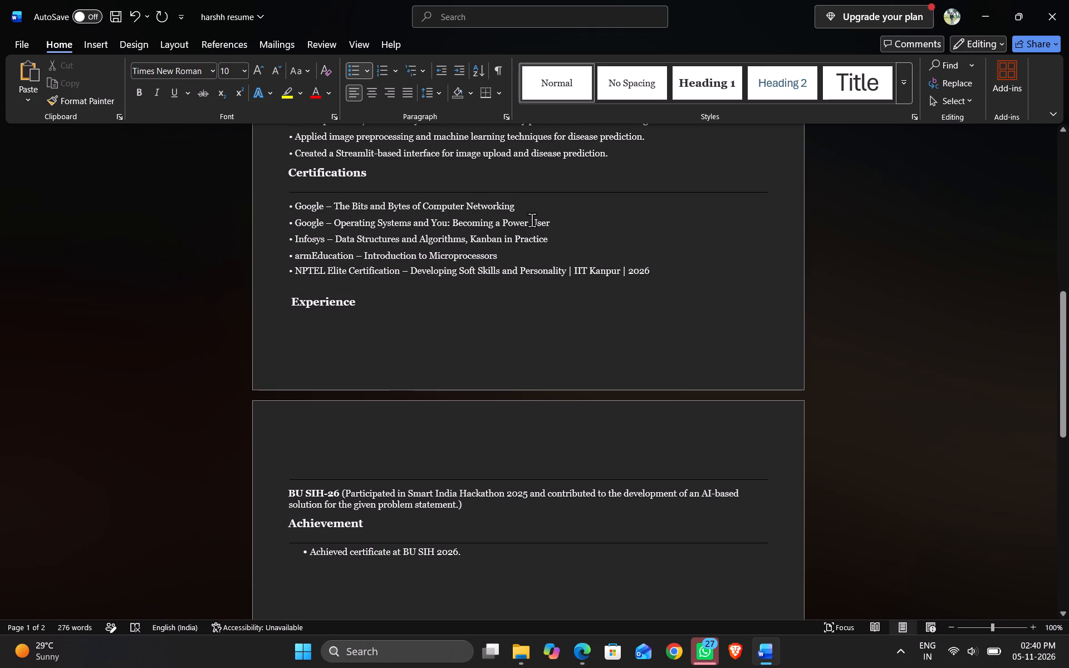
key("Return")
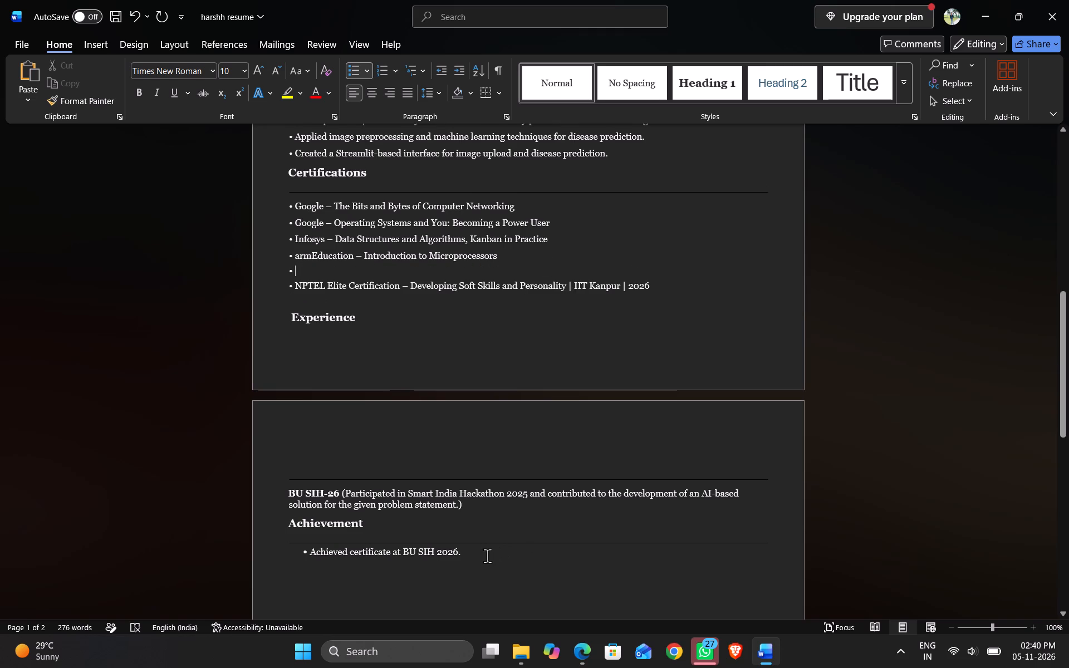
left_click_drag(468, 556, 419, 551)
left_click_drag(419, 551, 342, 561)
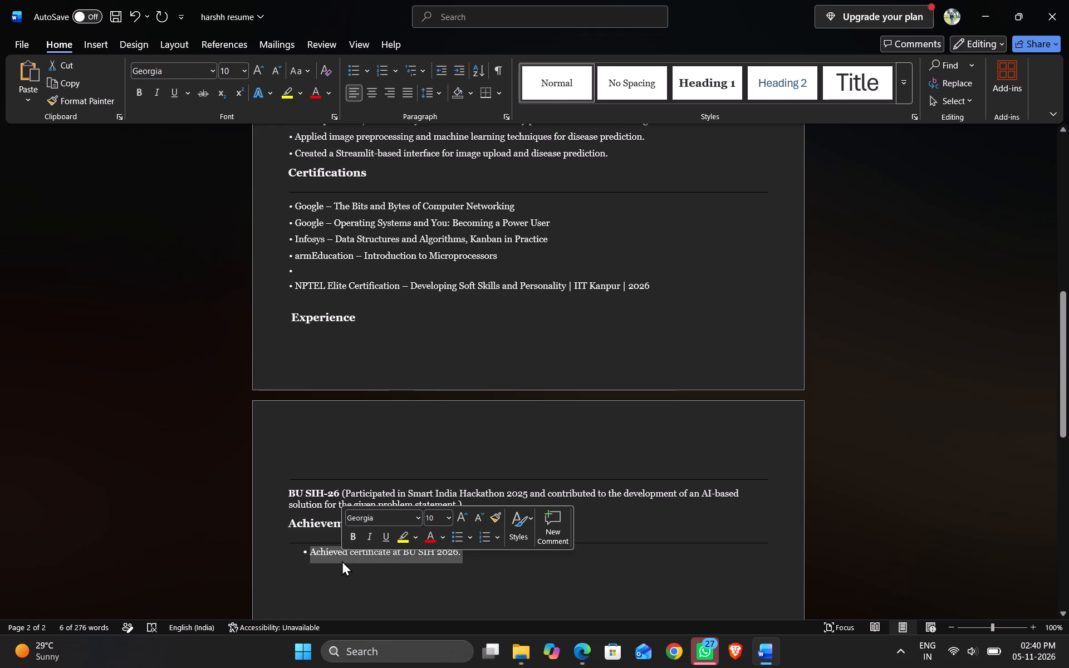
key("ctrl+c")
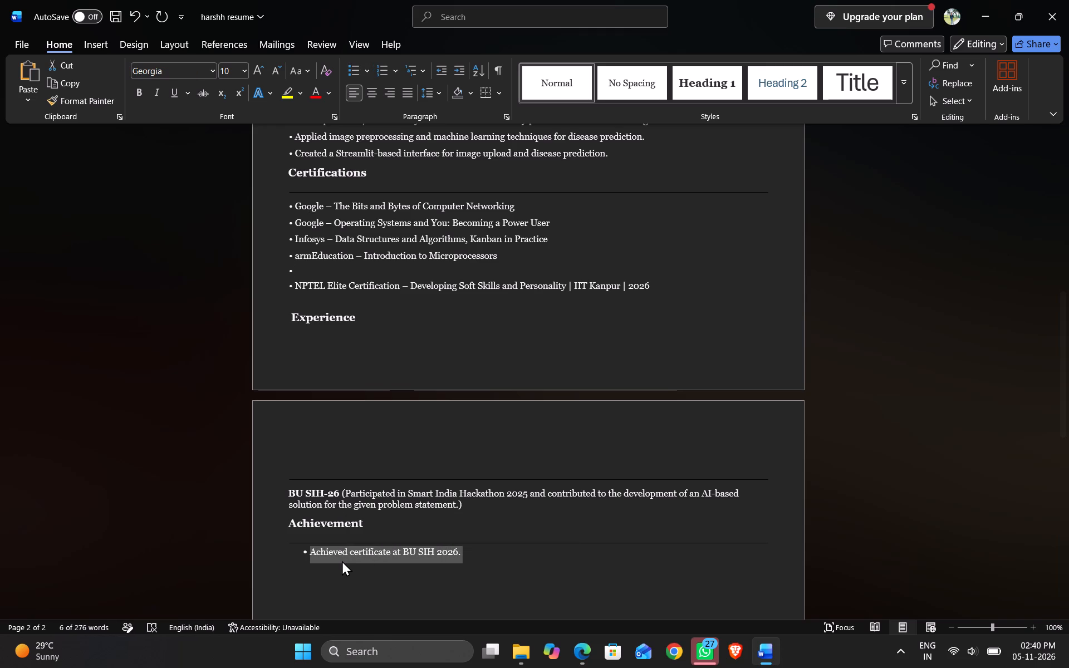
left_click(328, 266)
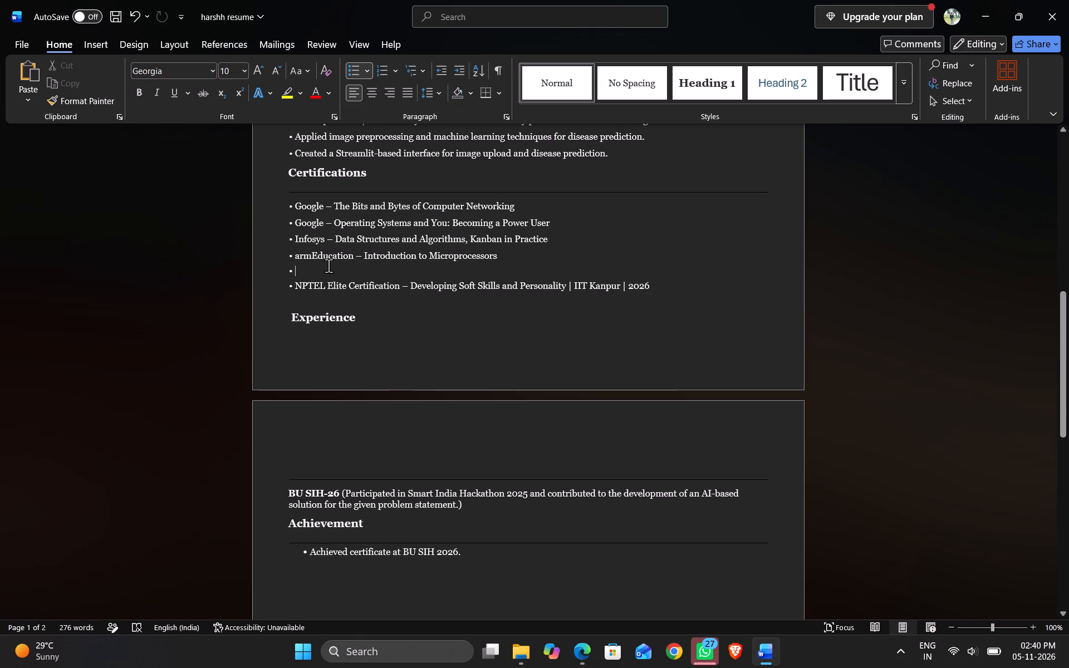
key("ctrl+v")
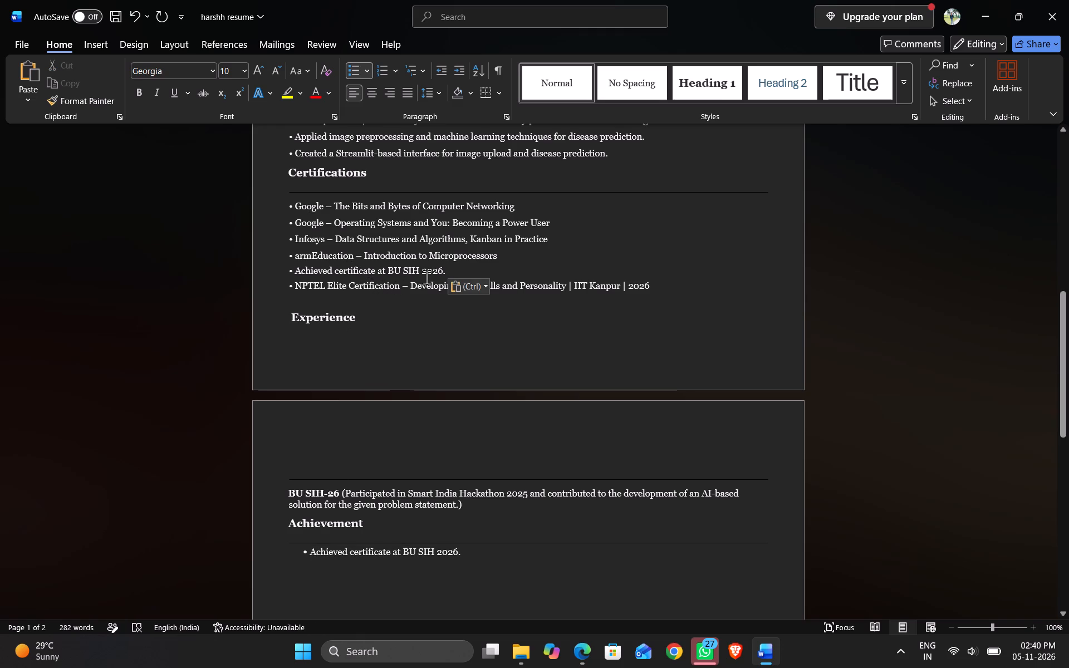
key("BackSpace")
Delete the "Achieved certificate at BU SIH 2026." bullet from under the Achievement heading on page 2.
left_click(473, 553)
left_click_drag(473, 553, 307, 564)
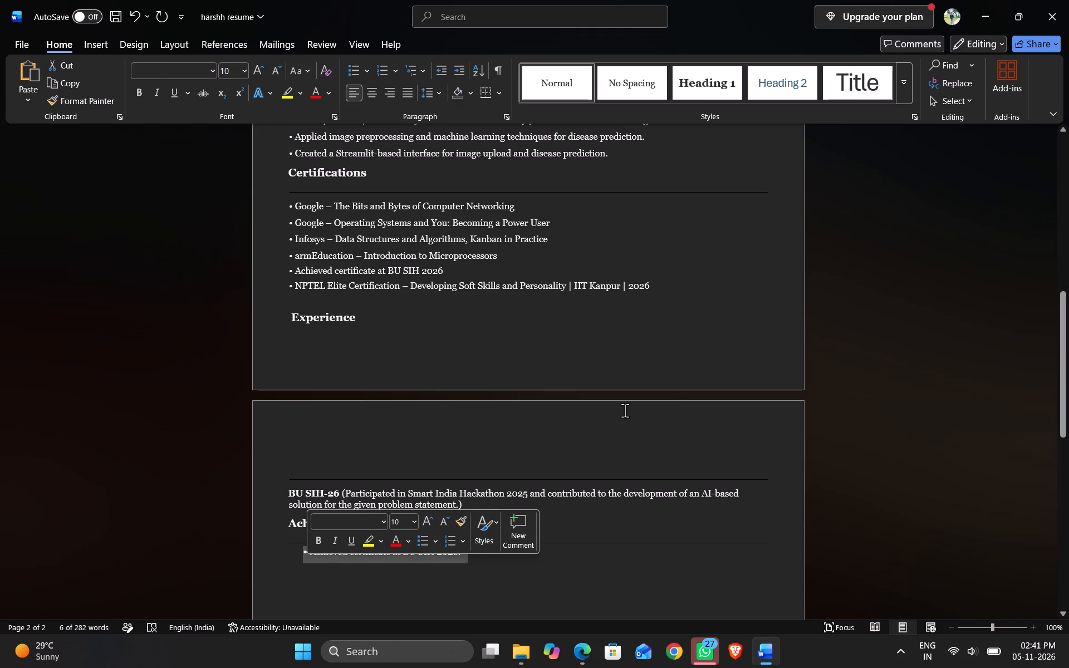
key("BackSpace")
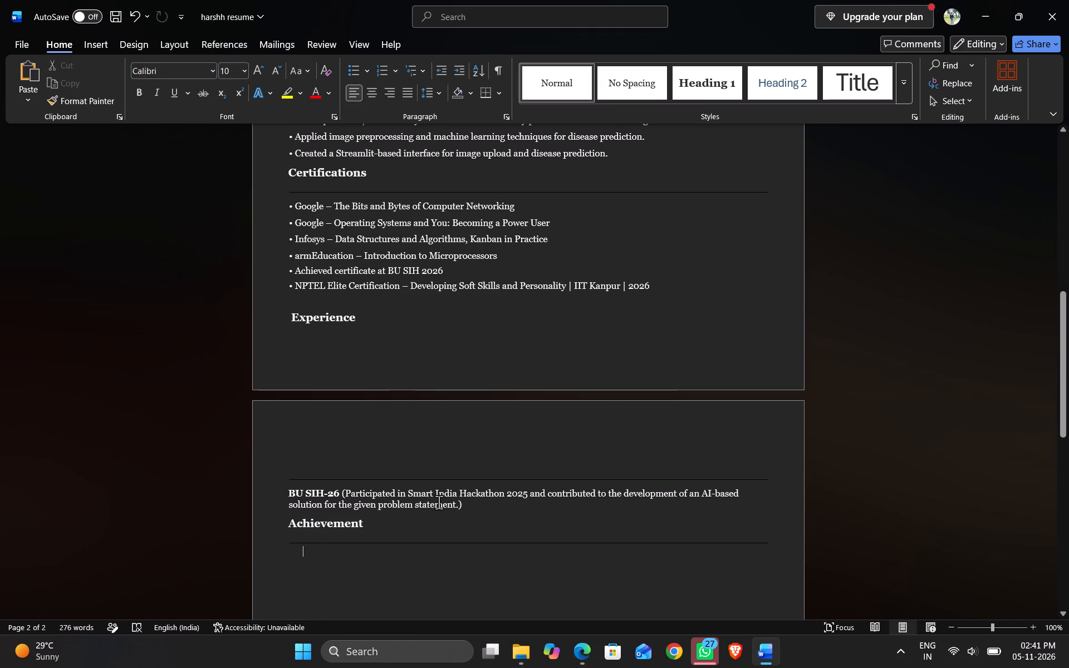
key("BackSpace")
key("BackSpace")
Copy the horizontal divider line under the Achievement heading.
key("BackSpace")
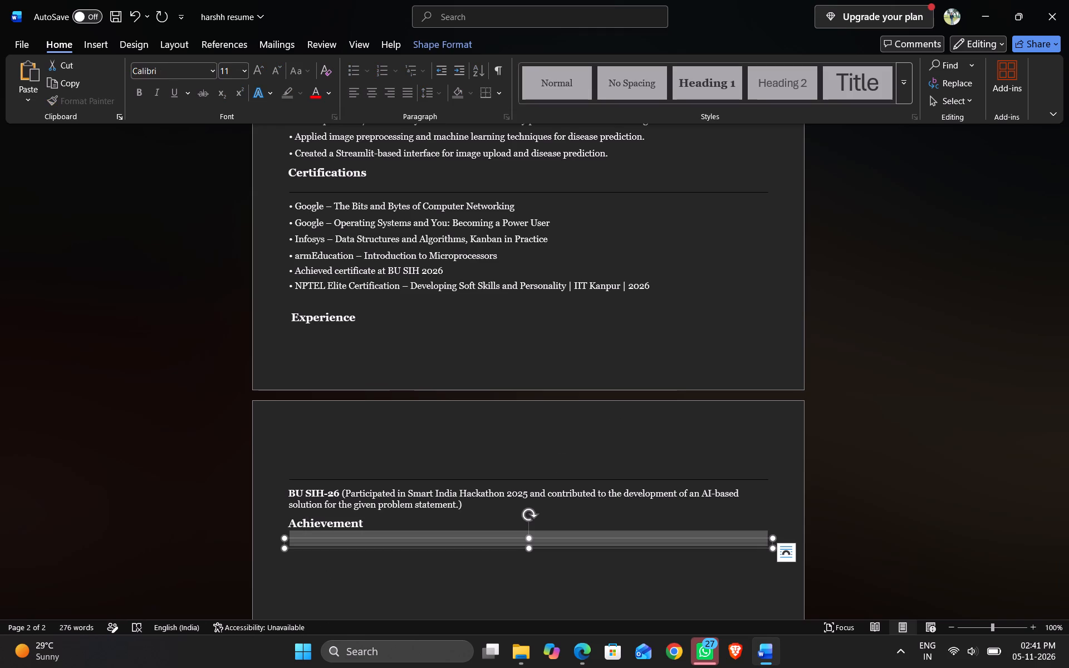
key("ctrl+c")
Delete the Achievement heading together with its divider line and the leftover empty space below it.
left_click(449, 581)
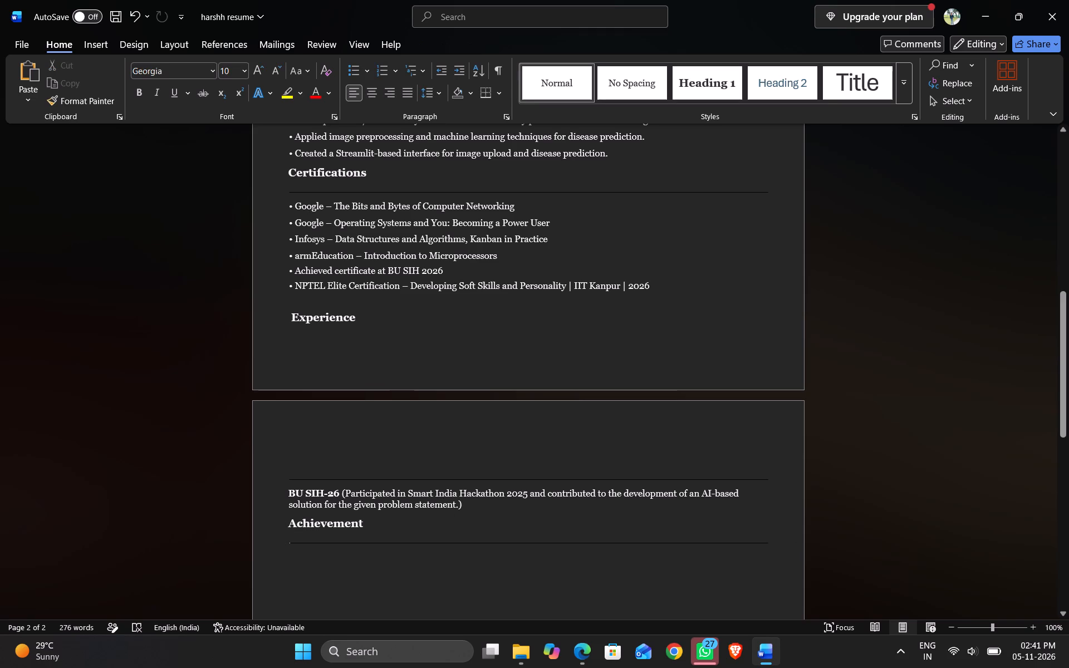
key("BackSpace")
key("BackSpace")
key("BackSpace")
left_click(398, 565)
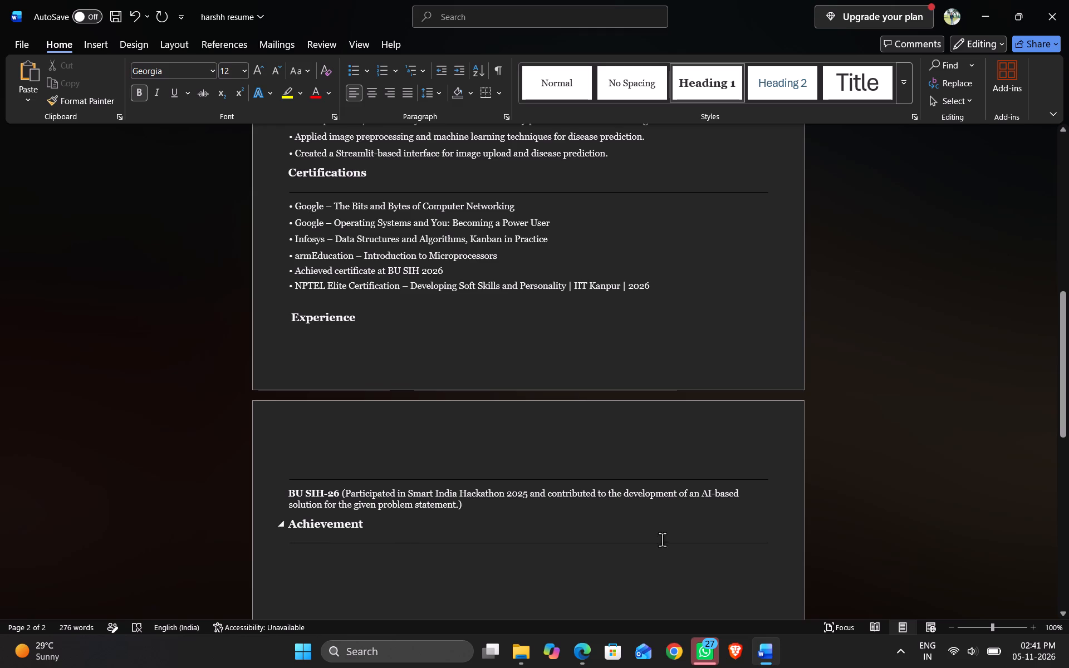
left_click(780, 546)
left_click_drag(780, 546, 563, 533)
left_click_drag(563, 533, 322, 518)
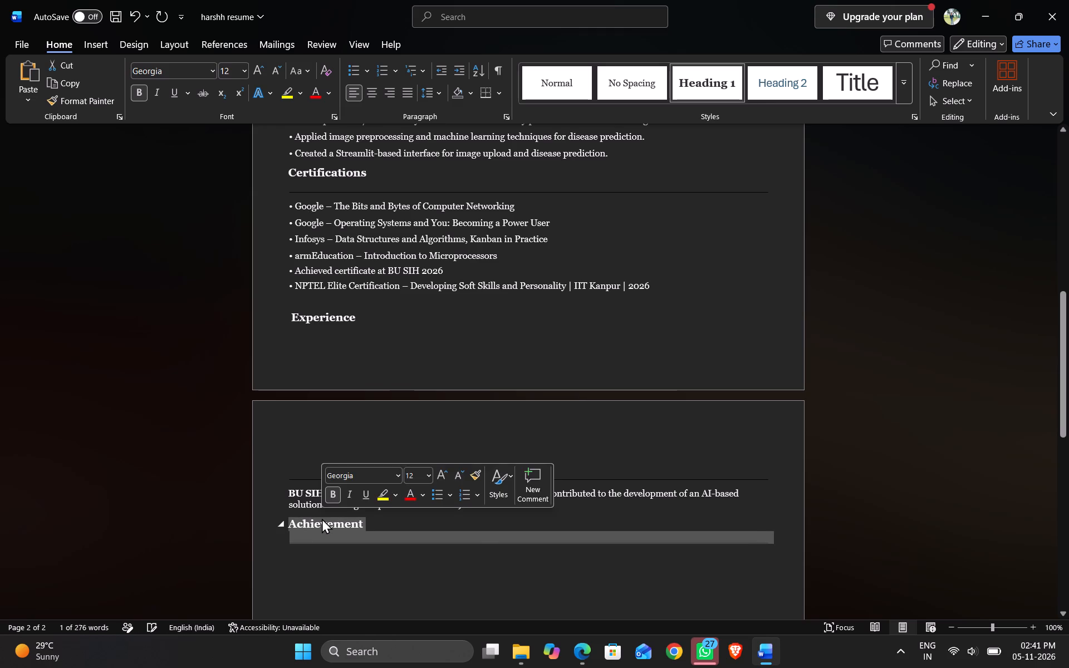
key("Delete")
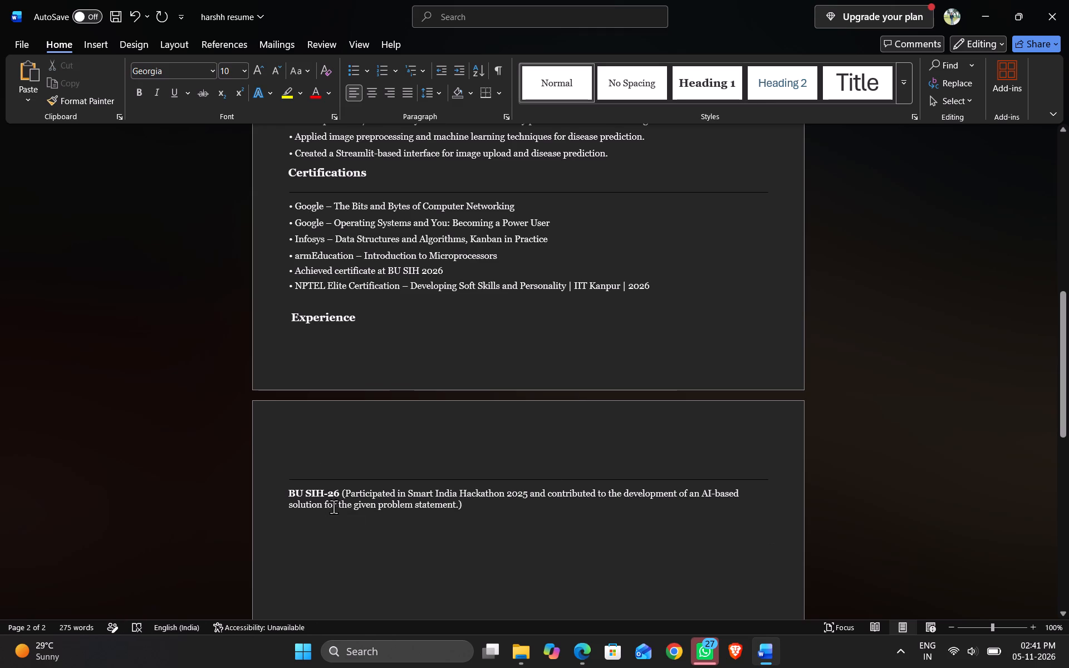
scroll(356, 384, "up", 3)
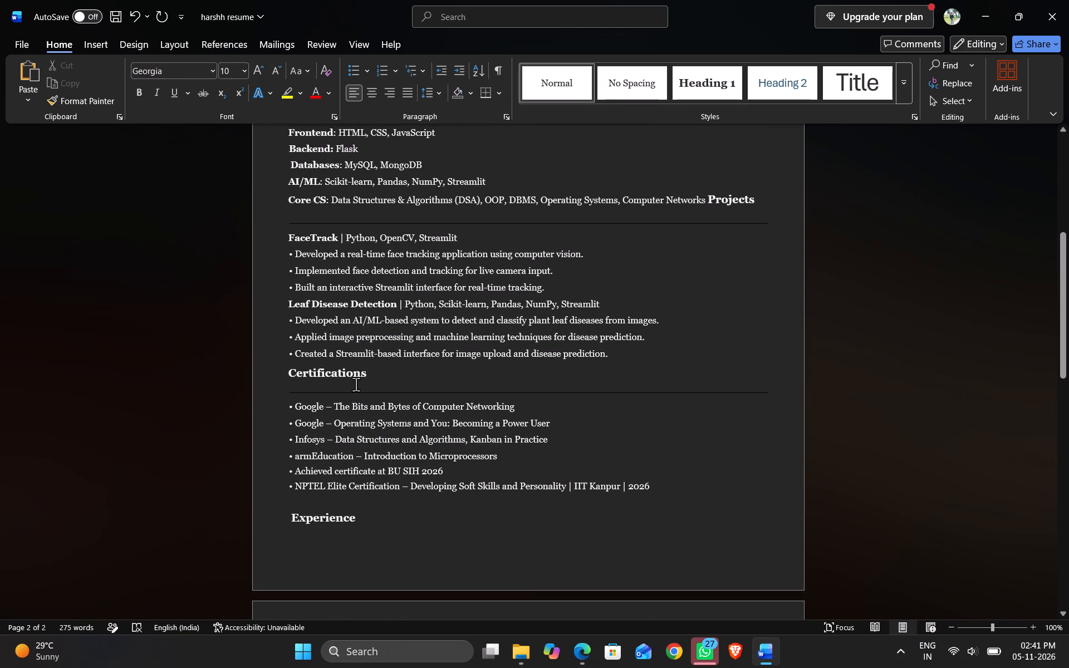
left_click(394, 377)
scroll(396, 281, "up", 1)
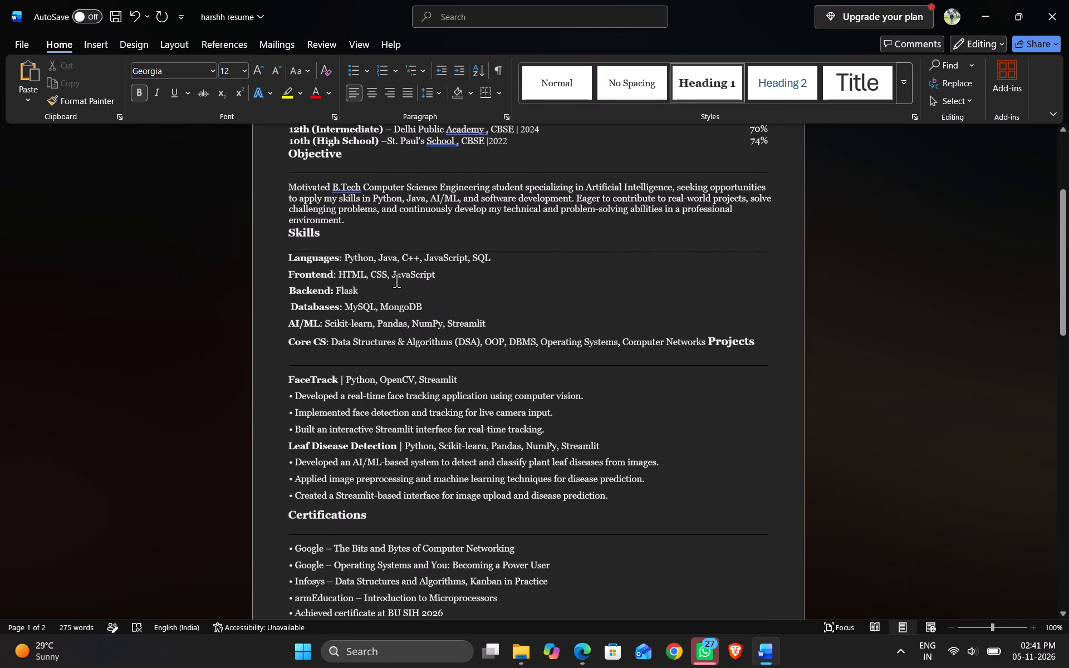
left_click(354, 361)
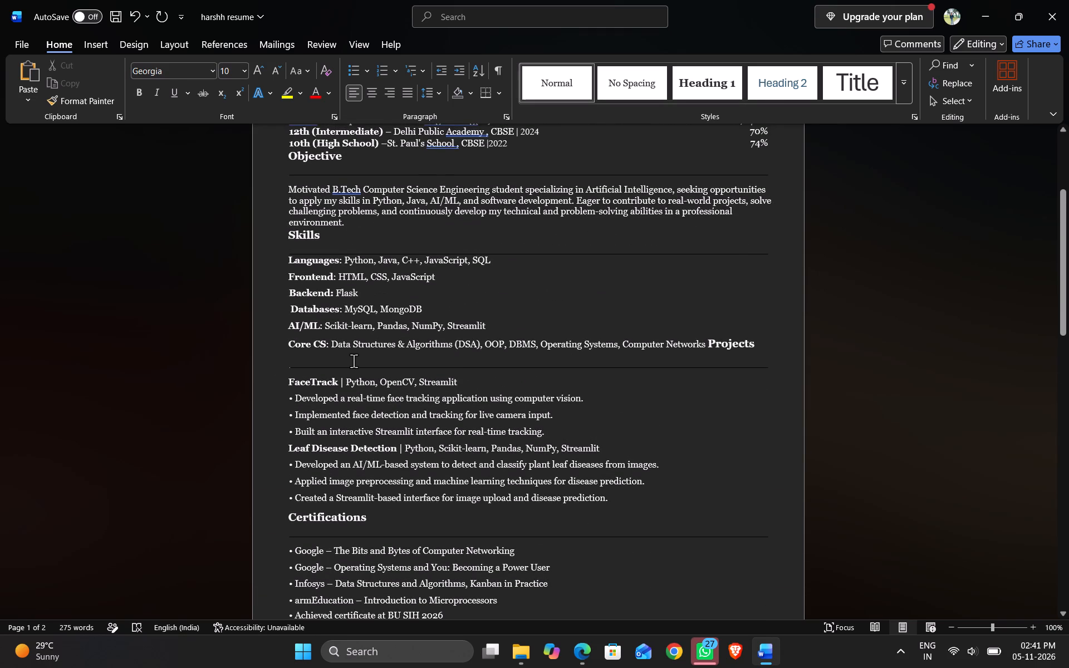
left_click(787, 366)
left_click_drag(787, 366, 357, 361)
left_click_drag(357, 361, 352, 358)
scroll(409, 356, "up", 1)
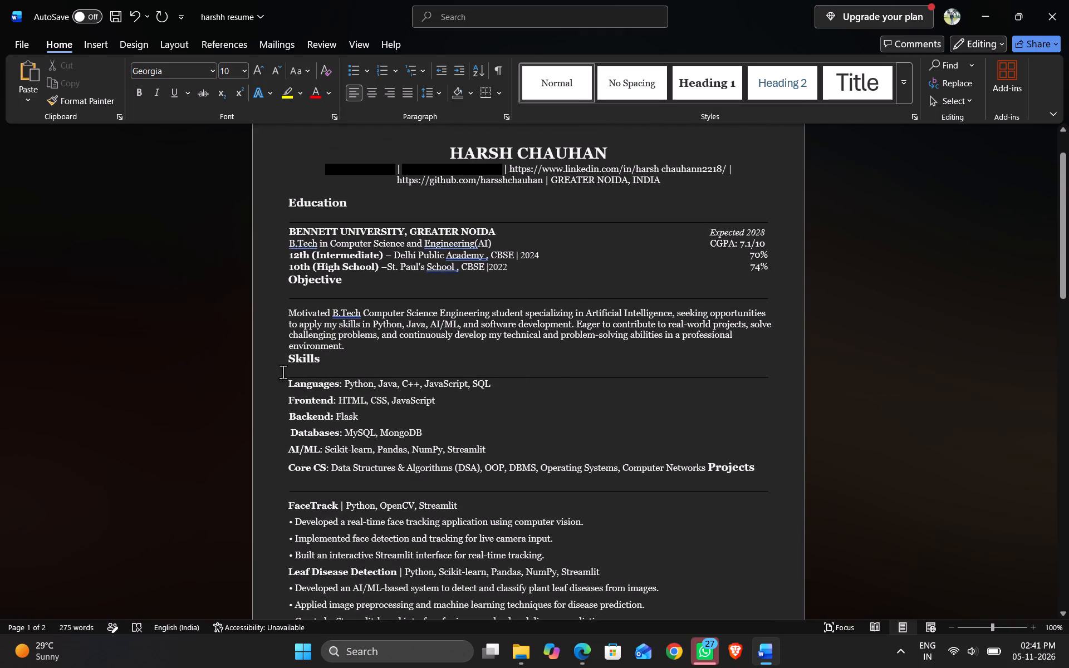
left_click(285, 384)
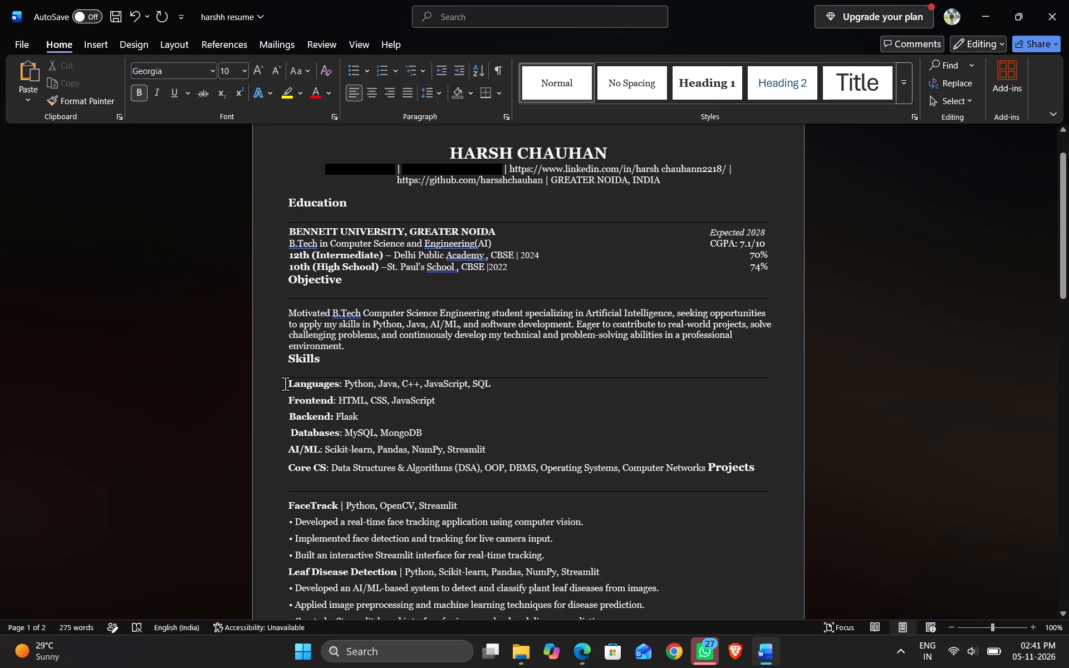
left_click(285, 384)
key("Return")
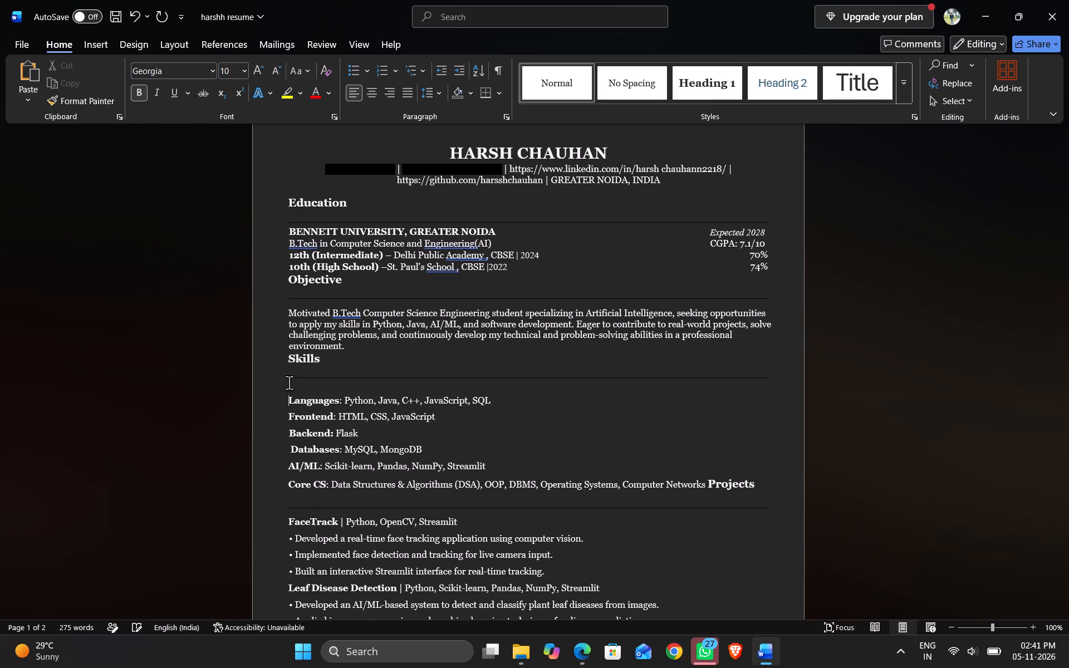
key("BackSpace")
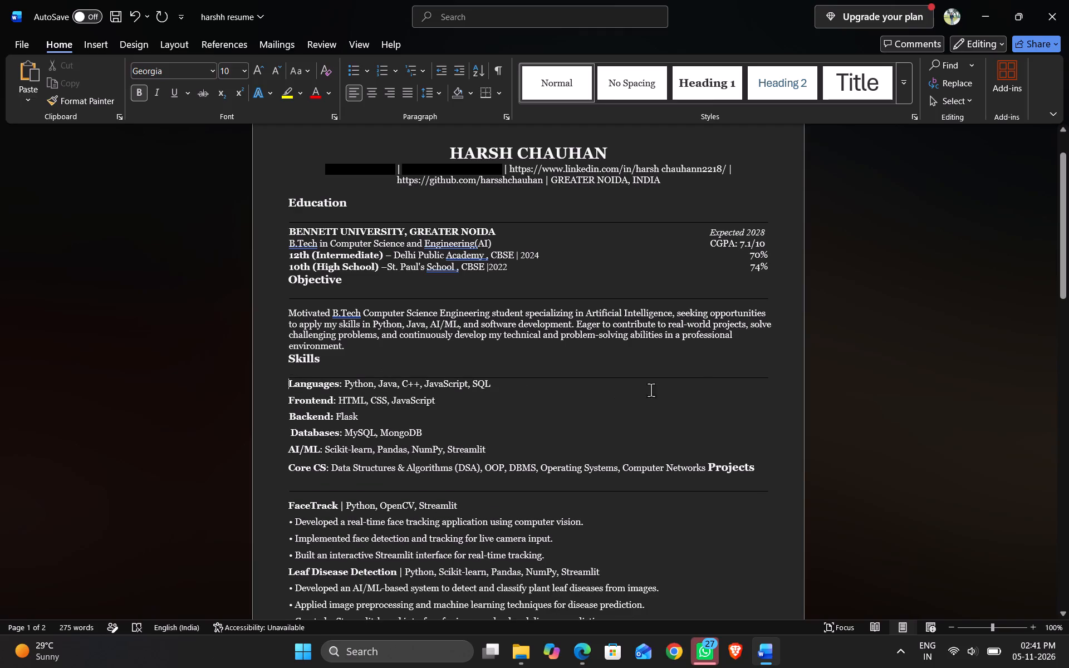
Replace the Skills divider line with the copied one, pasted after the Skills heading with an empty line added before Languages.
left_click(780, 375)
left_click_drag(780, 375, 479, 380)
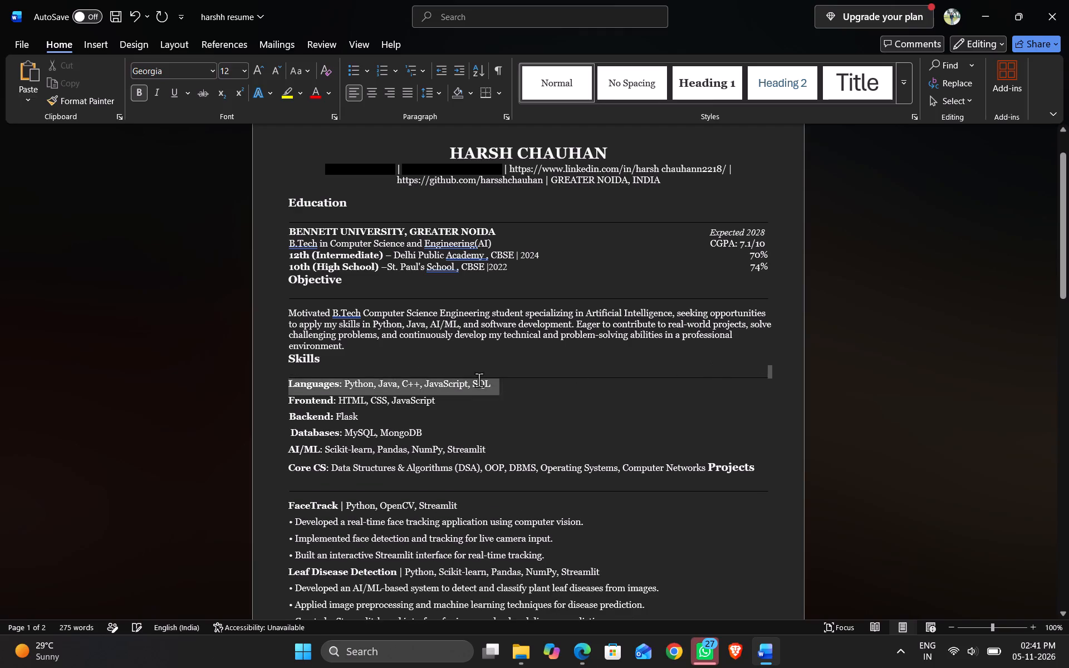
left_click_drag(479, 380, 312, 374)
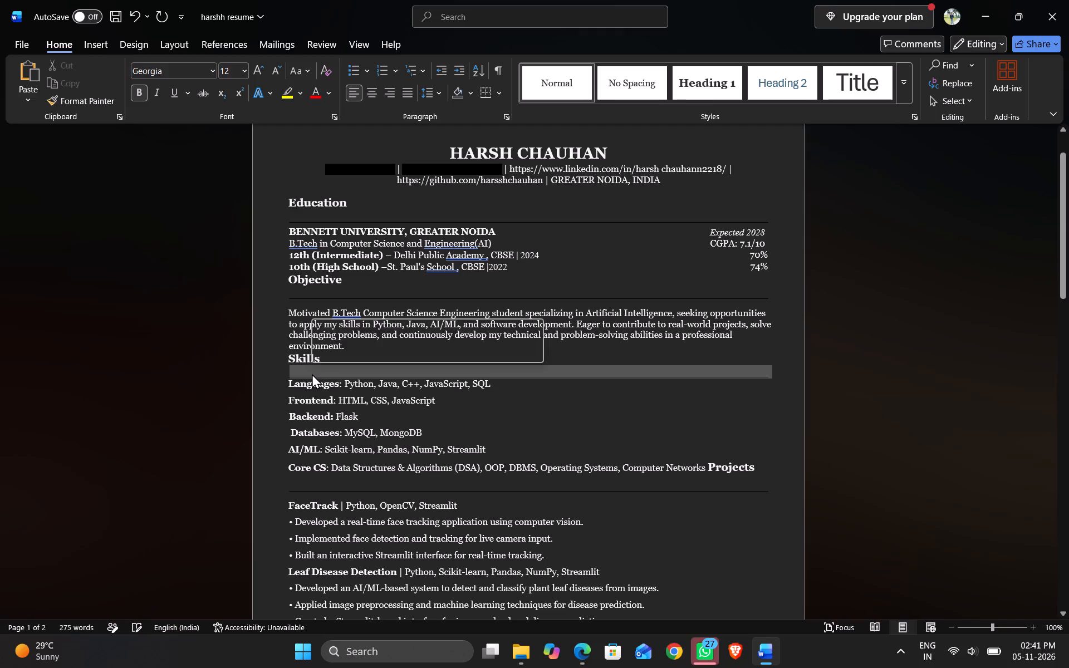
key("Delete")
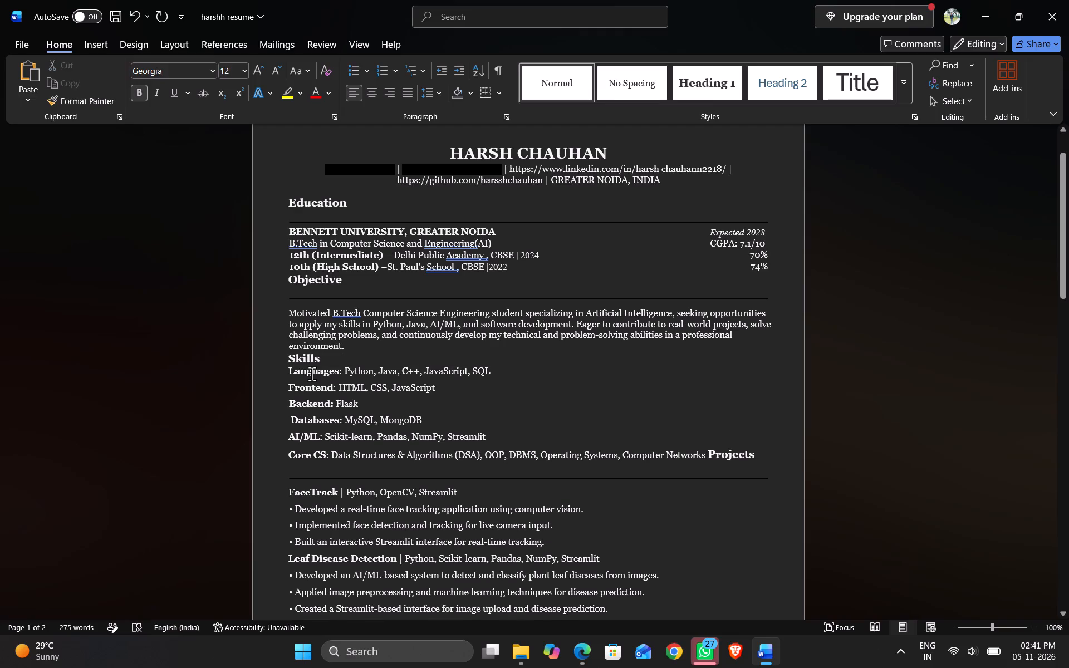
key("Return")
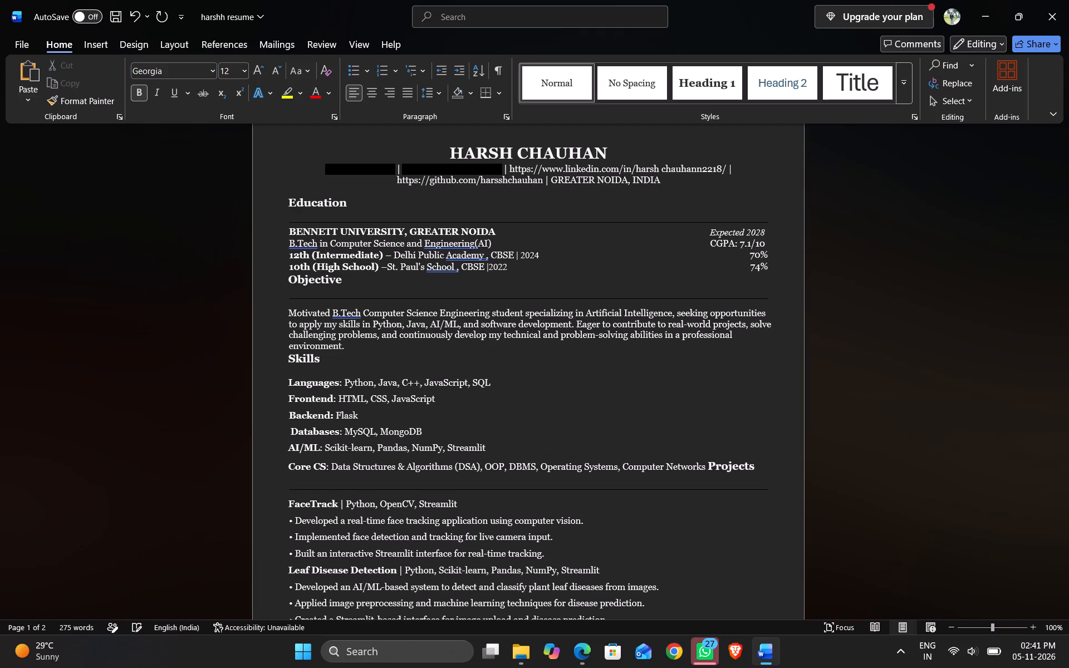
key("ctrl+v")
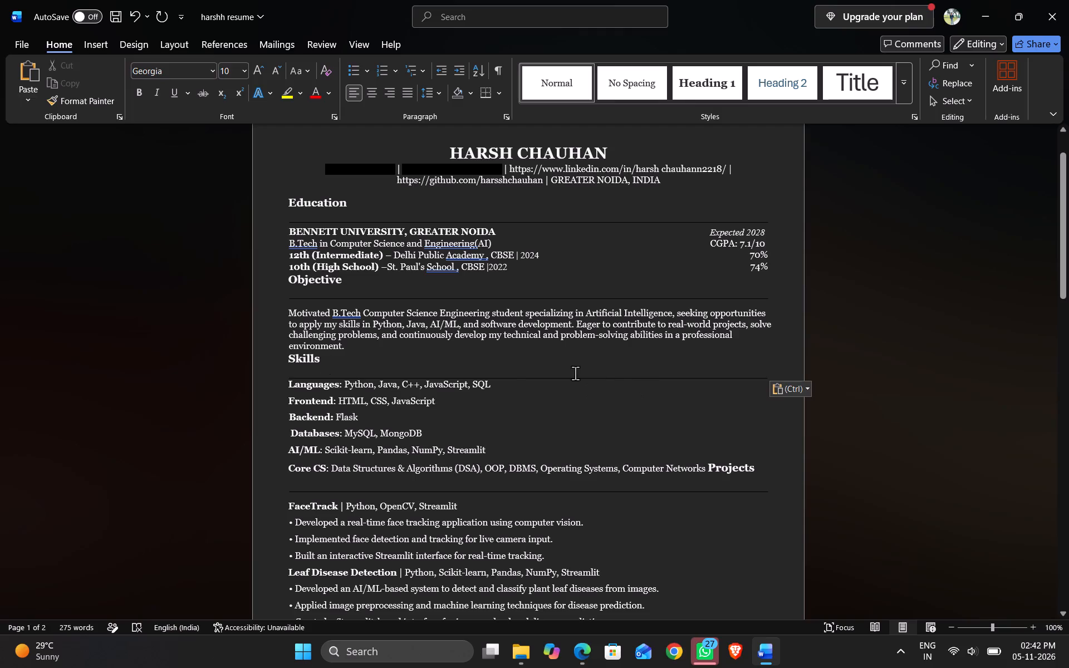
key("ctrl+z")
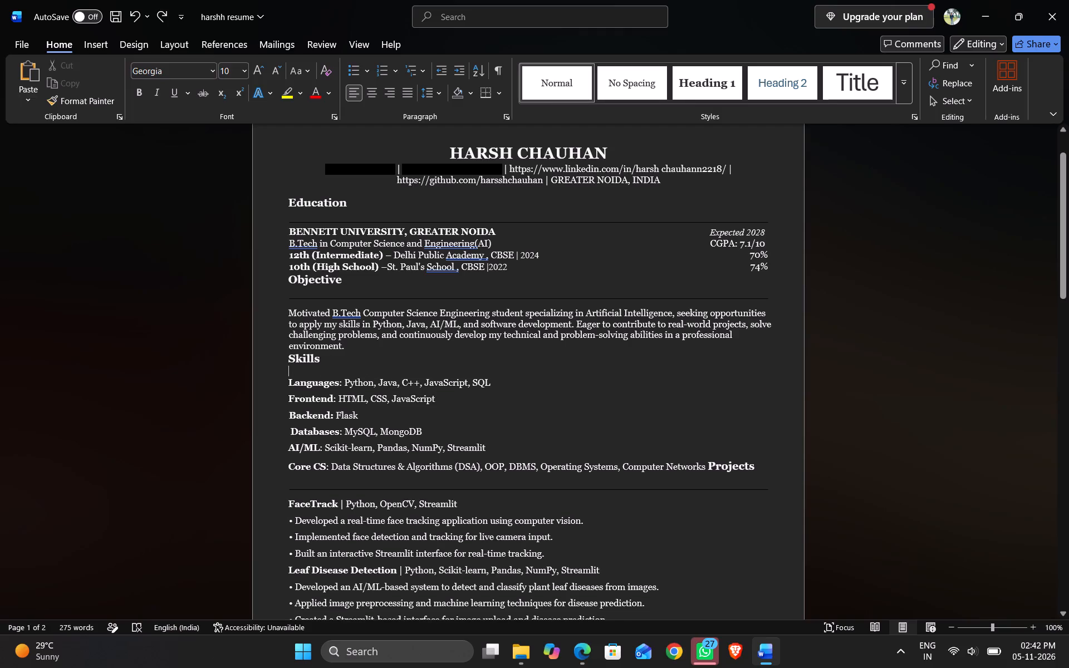
left_click(352, 361)
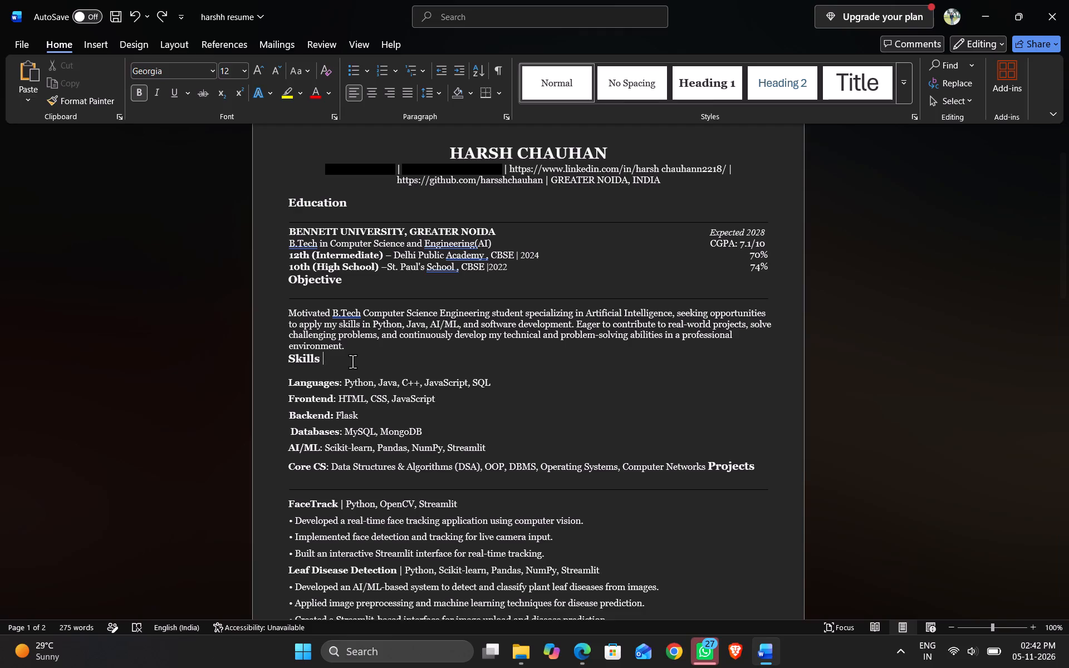
key("ctrl+v")
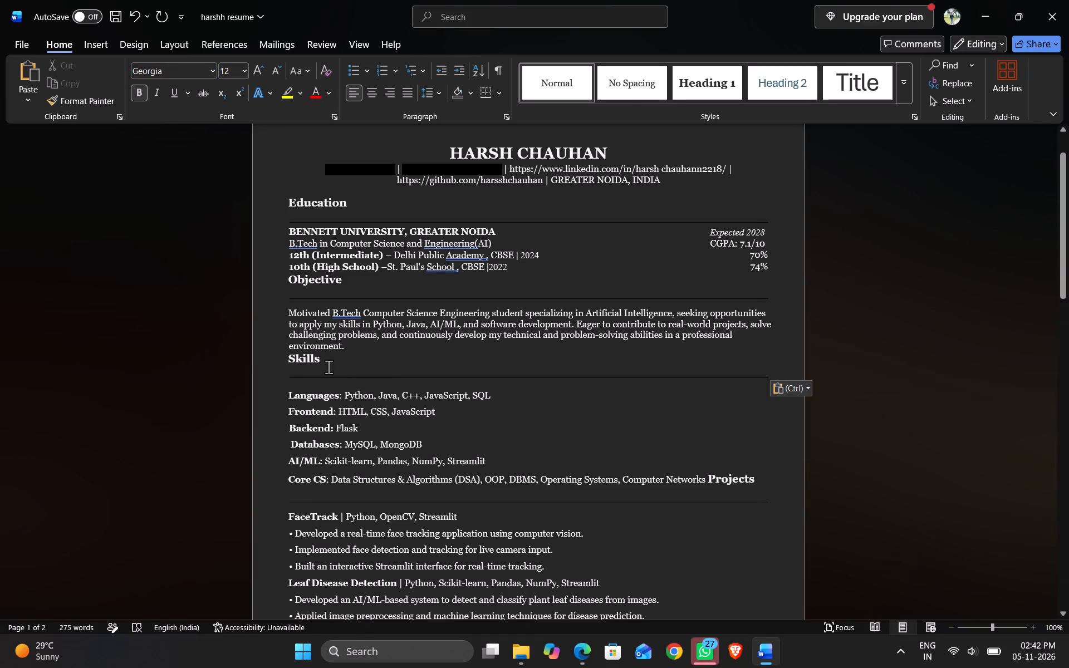
Move the Projects heading off the end of the Core CS entry onto its own line.
scroll(322, 376, "down", 1)
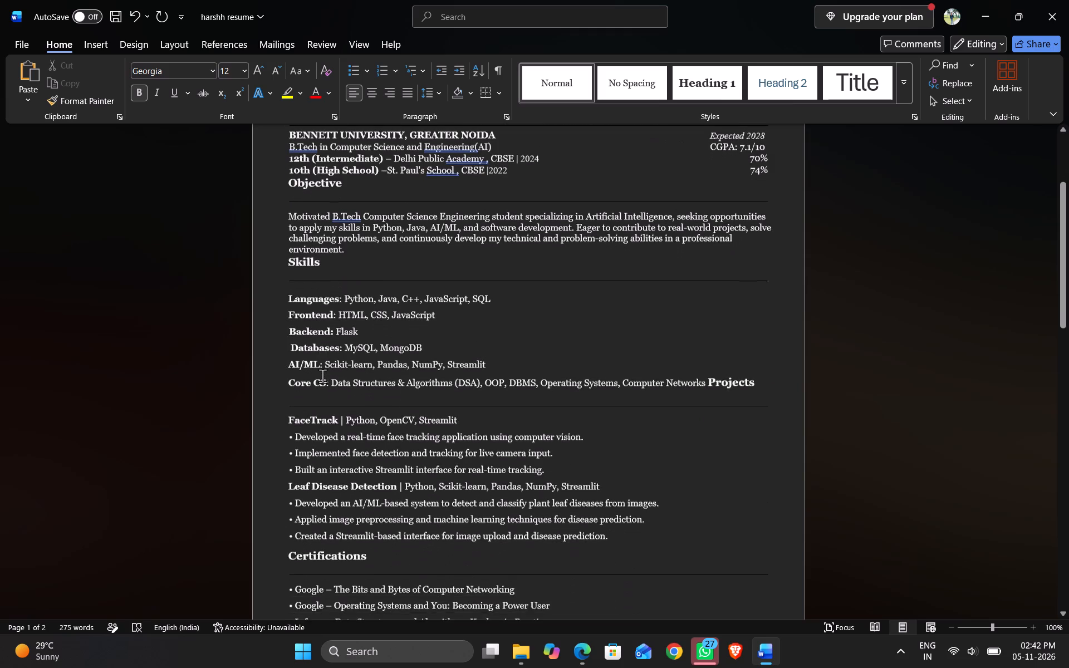
scroll(322, 376, "down", 1)
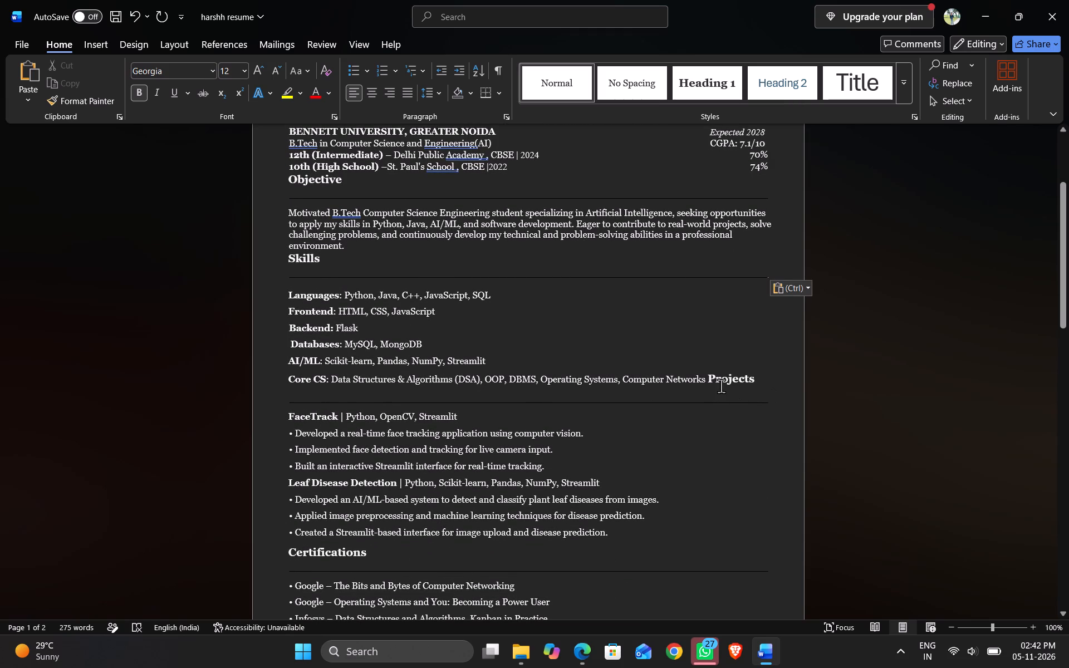
left_click(704, 382)
key("Return")
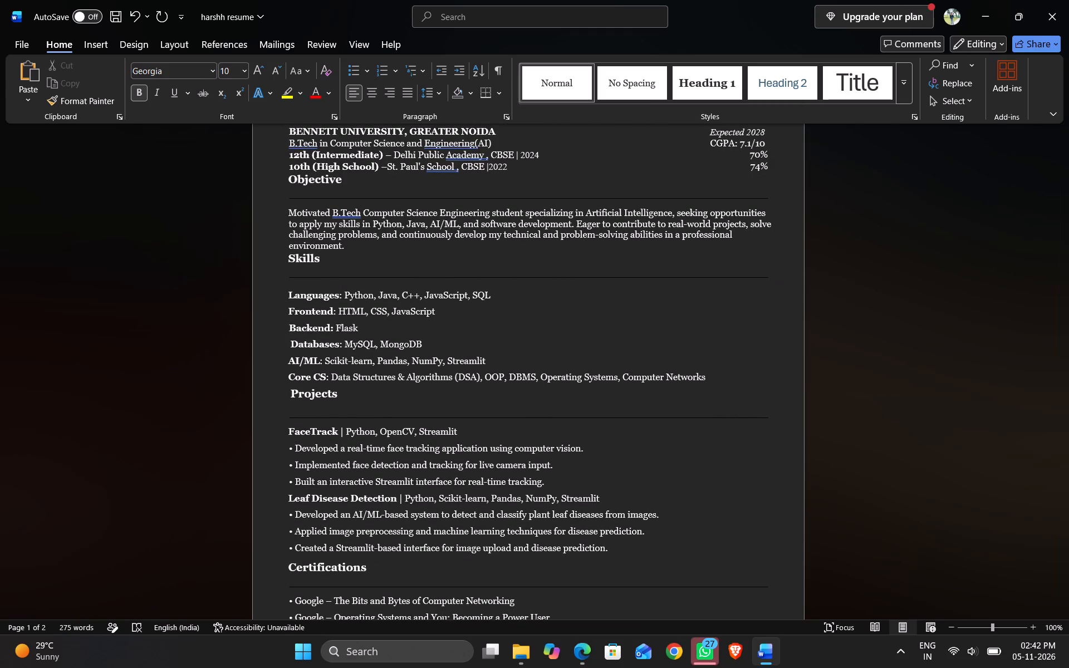
key("BackSpace")
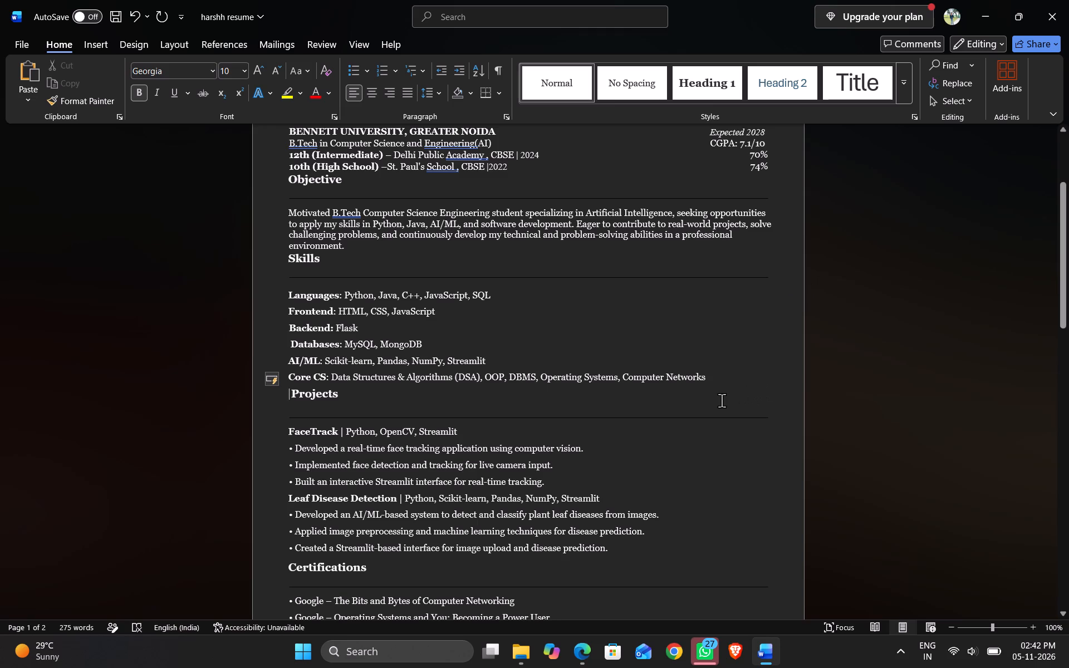
key("BackSpace")
key("Return")
Delete the divider line under the Objective heading.
scroll(572, 409, "up", 2)
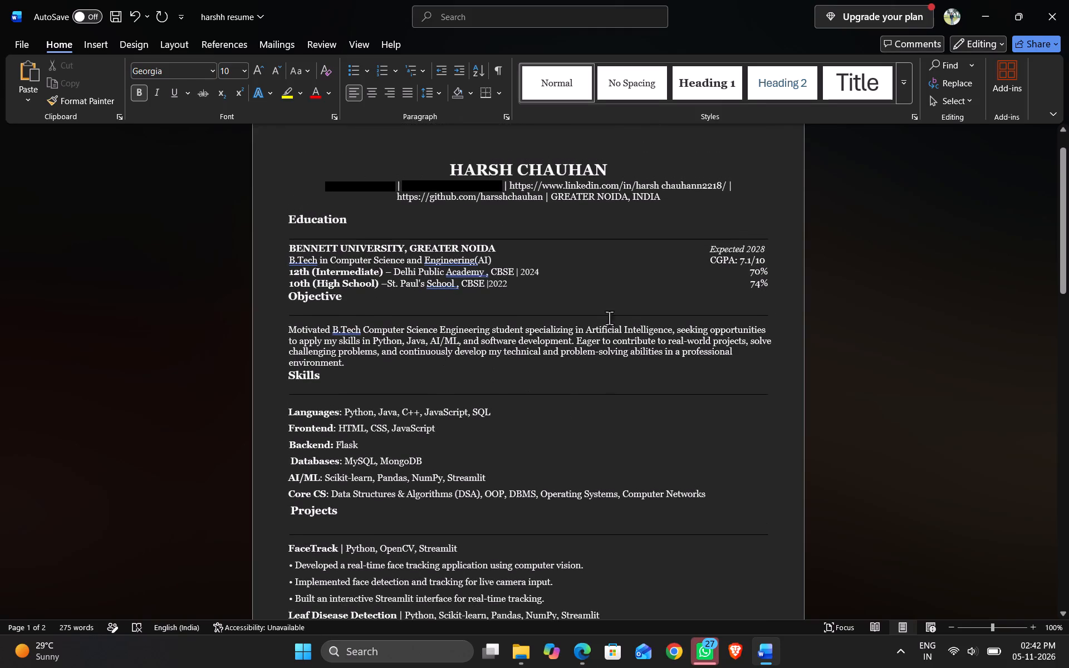
left_click(776, 317)
left_click_drag(776, 317, 546, 302)
left_click_drag(546, 302, 351, 307)
key("Delete")
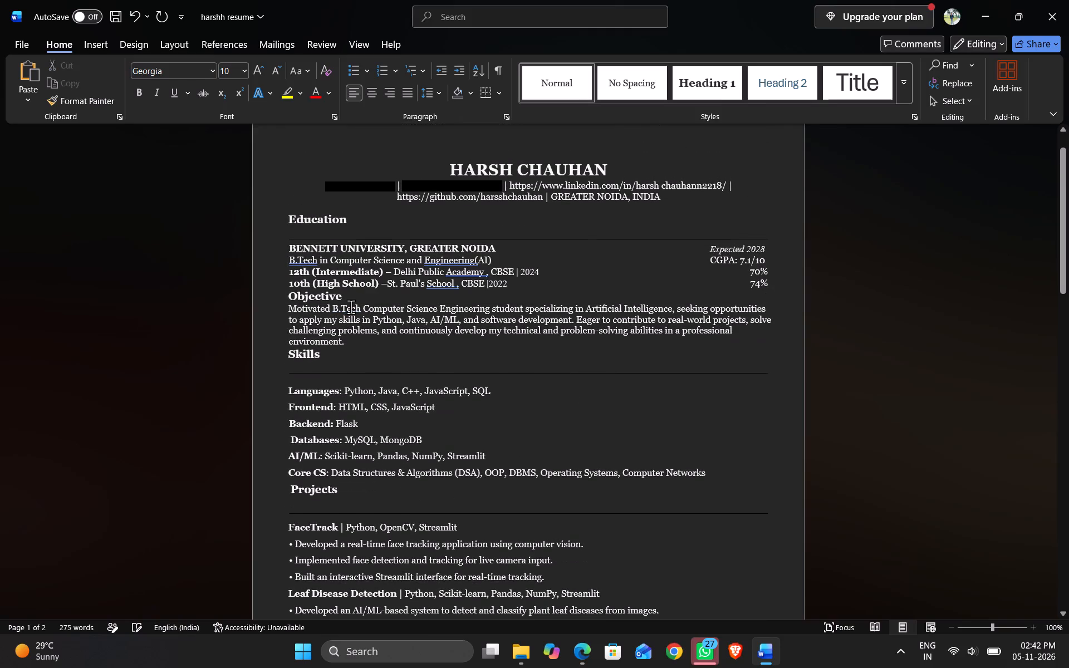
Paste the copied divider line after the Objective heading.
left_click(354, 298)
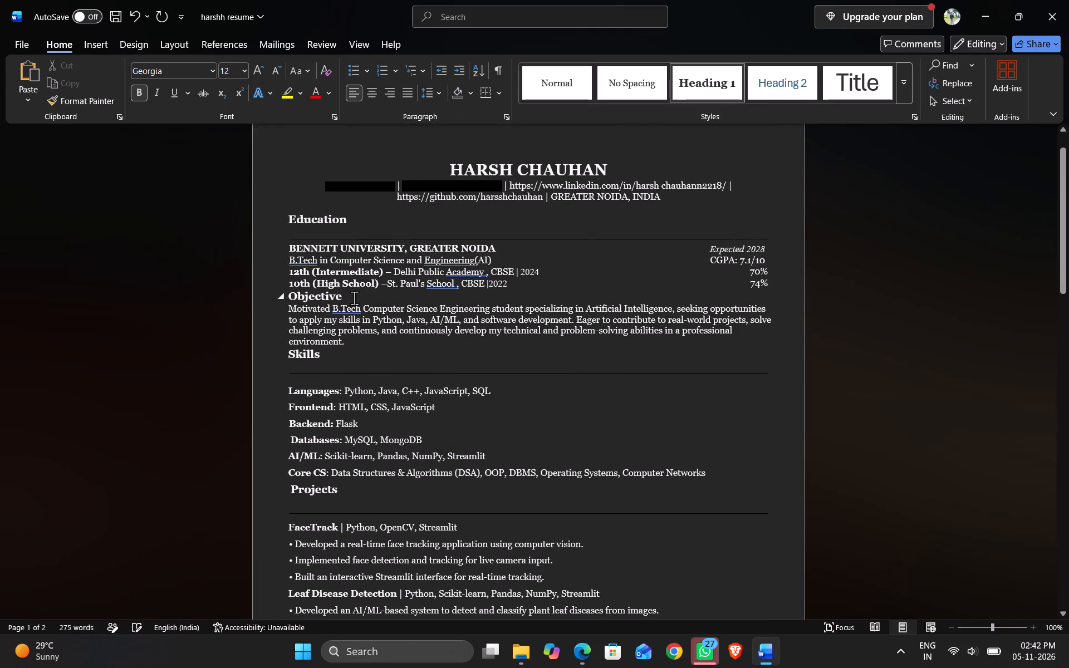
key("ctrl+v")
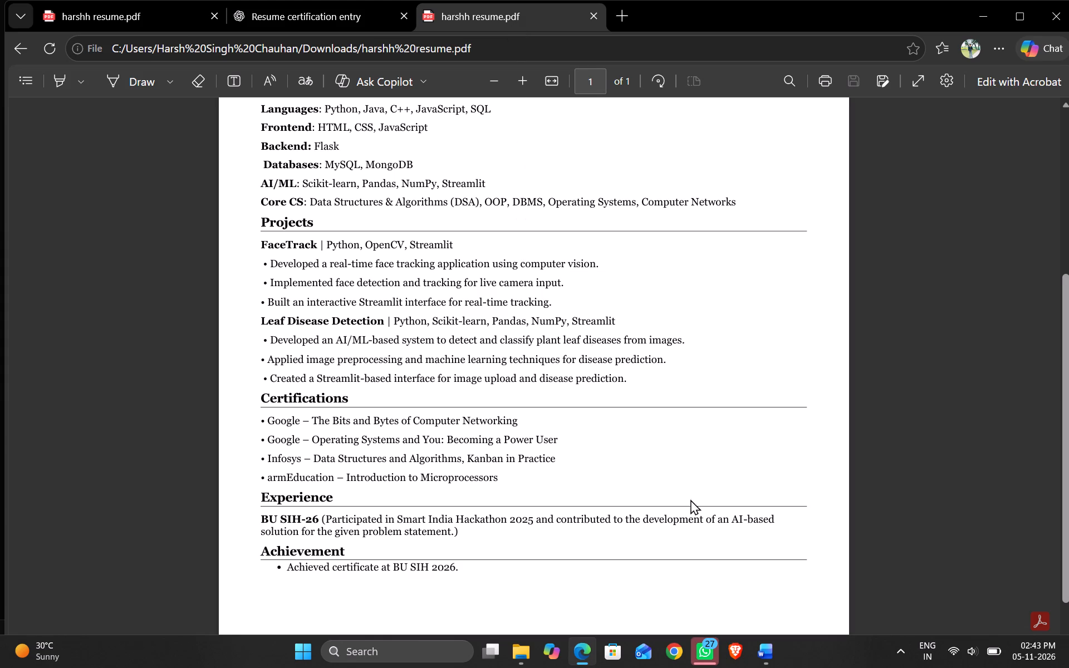
left_click(795, 572)
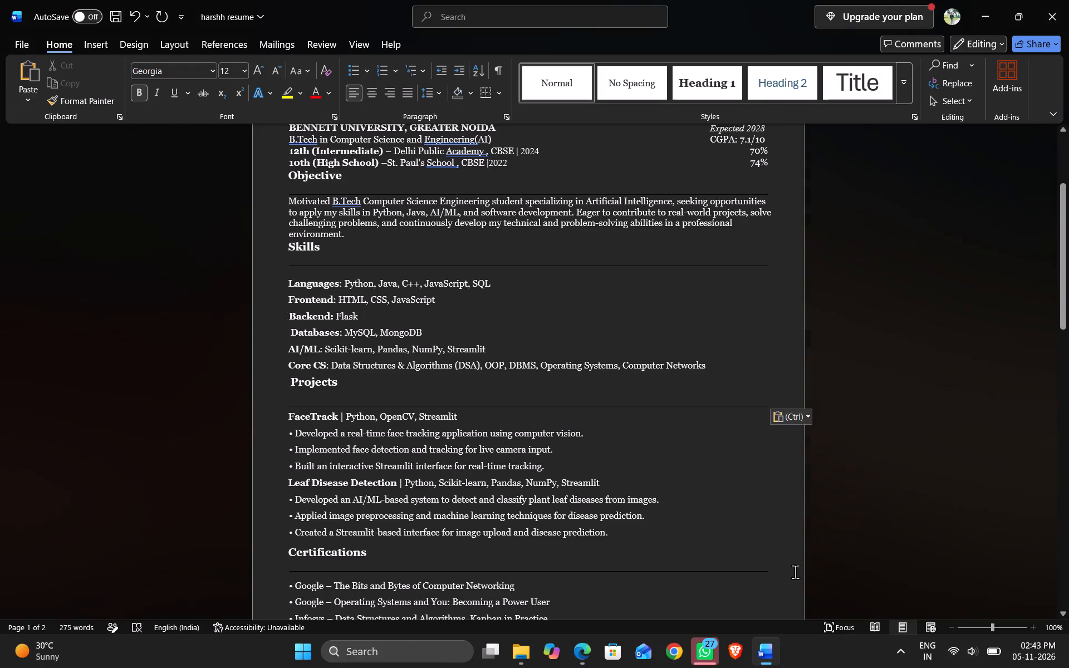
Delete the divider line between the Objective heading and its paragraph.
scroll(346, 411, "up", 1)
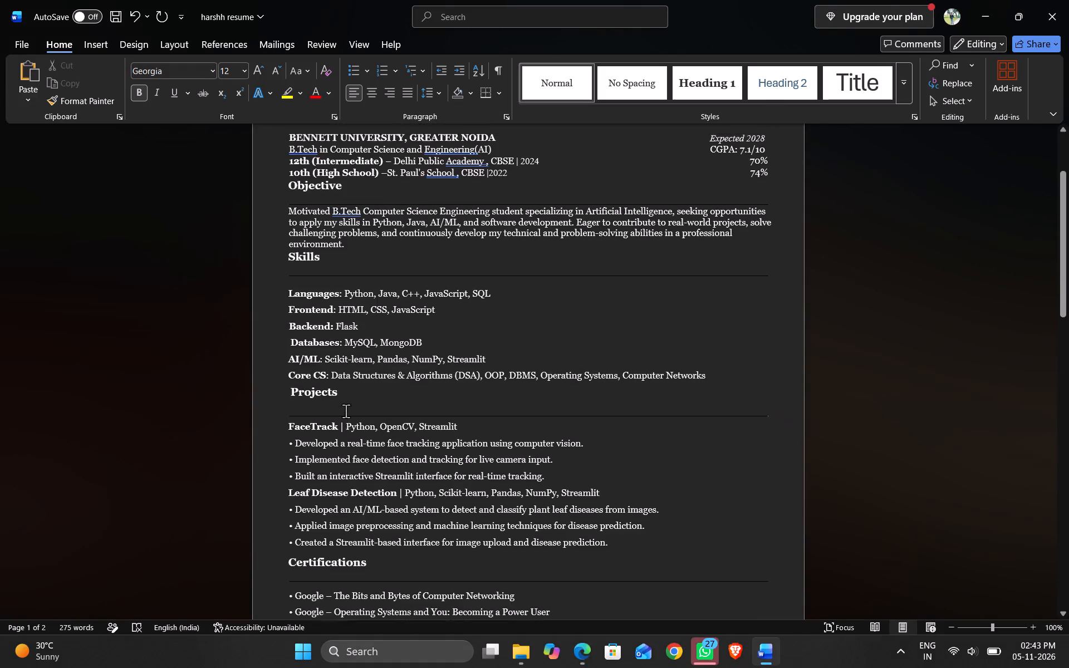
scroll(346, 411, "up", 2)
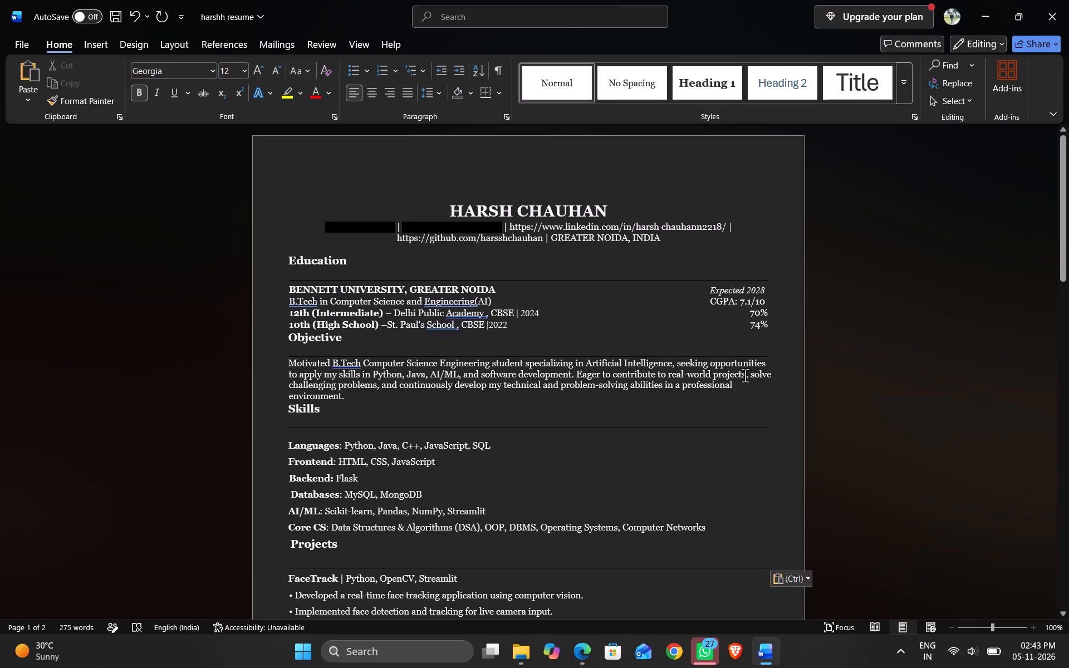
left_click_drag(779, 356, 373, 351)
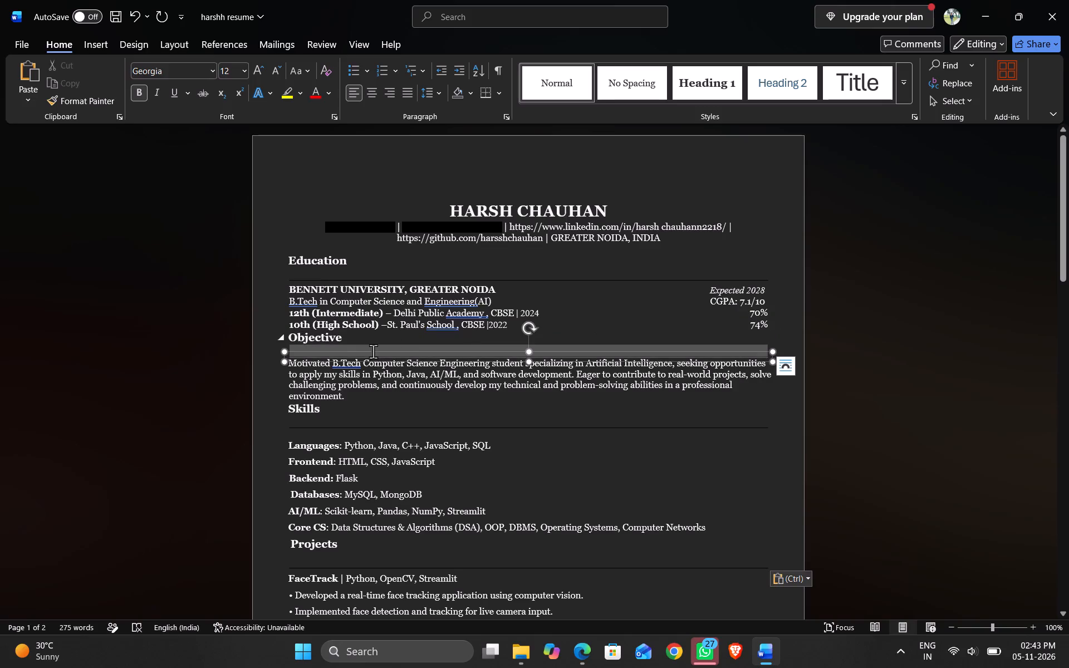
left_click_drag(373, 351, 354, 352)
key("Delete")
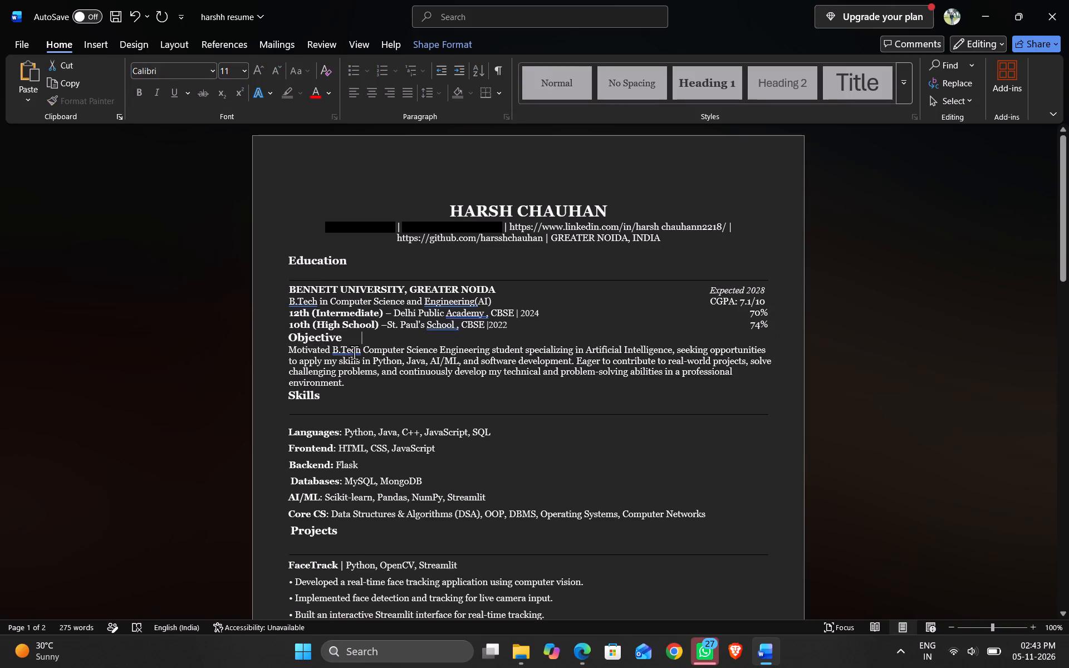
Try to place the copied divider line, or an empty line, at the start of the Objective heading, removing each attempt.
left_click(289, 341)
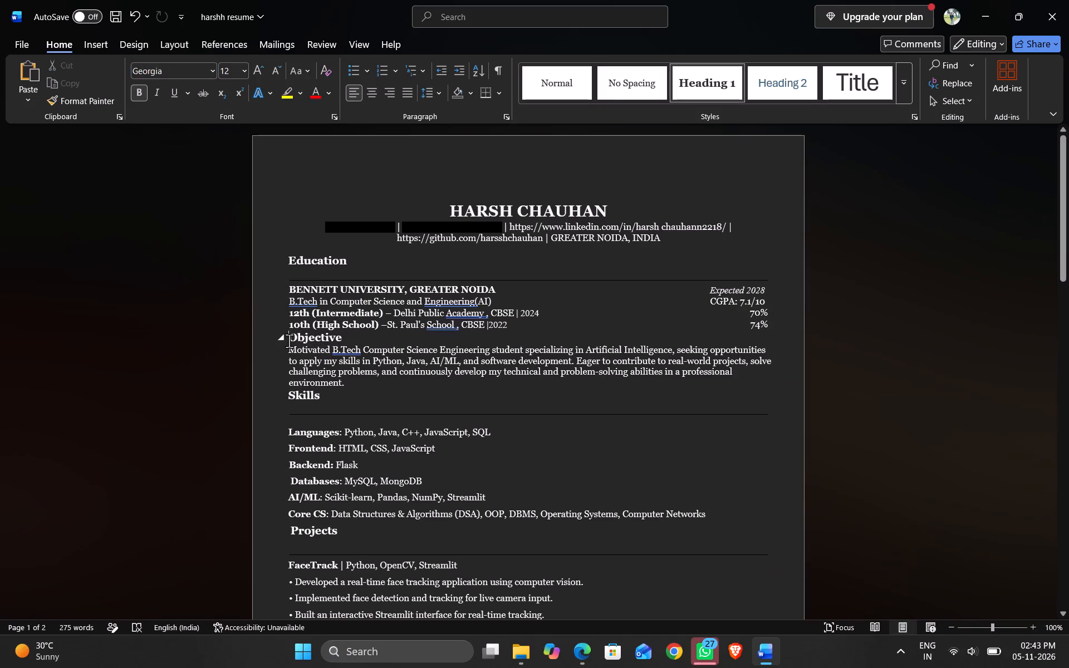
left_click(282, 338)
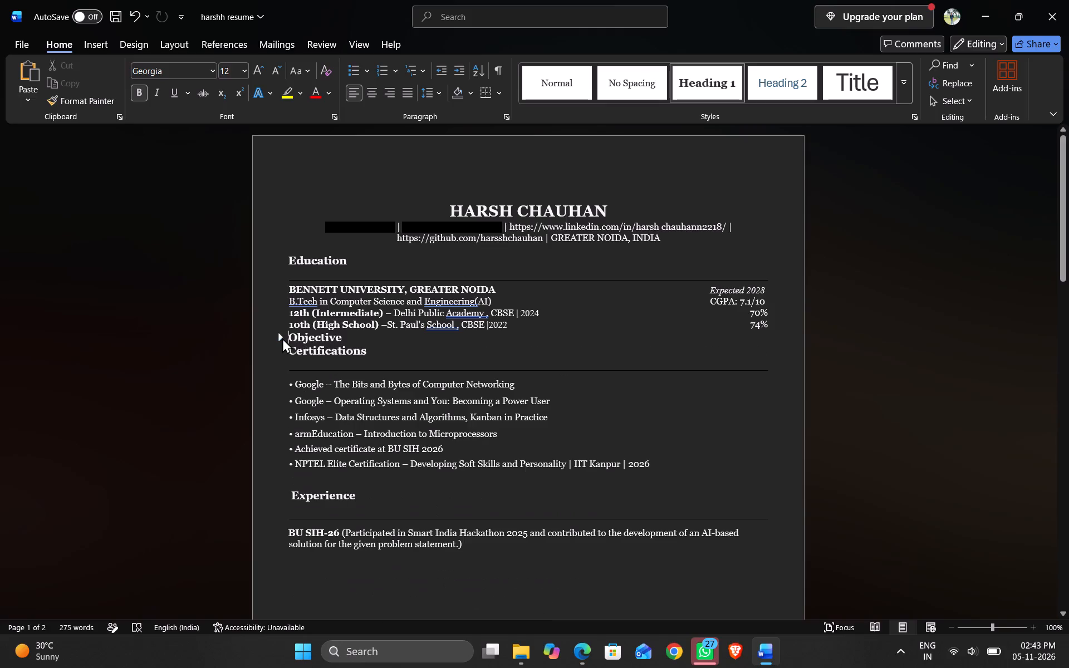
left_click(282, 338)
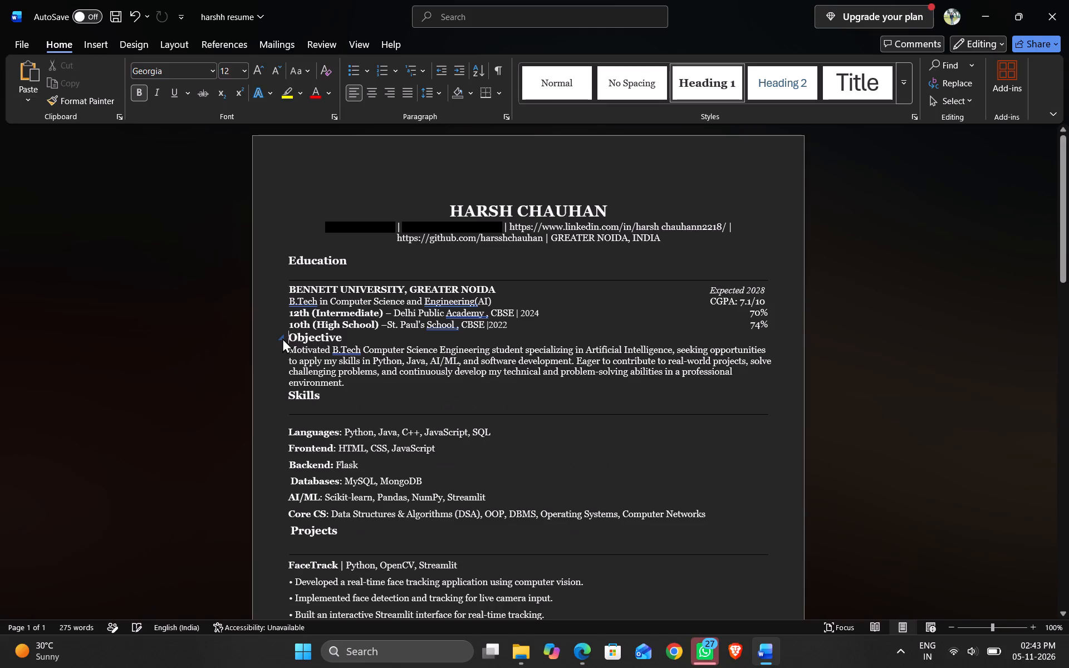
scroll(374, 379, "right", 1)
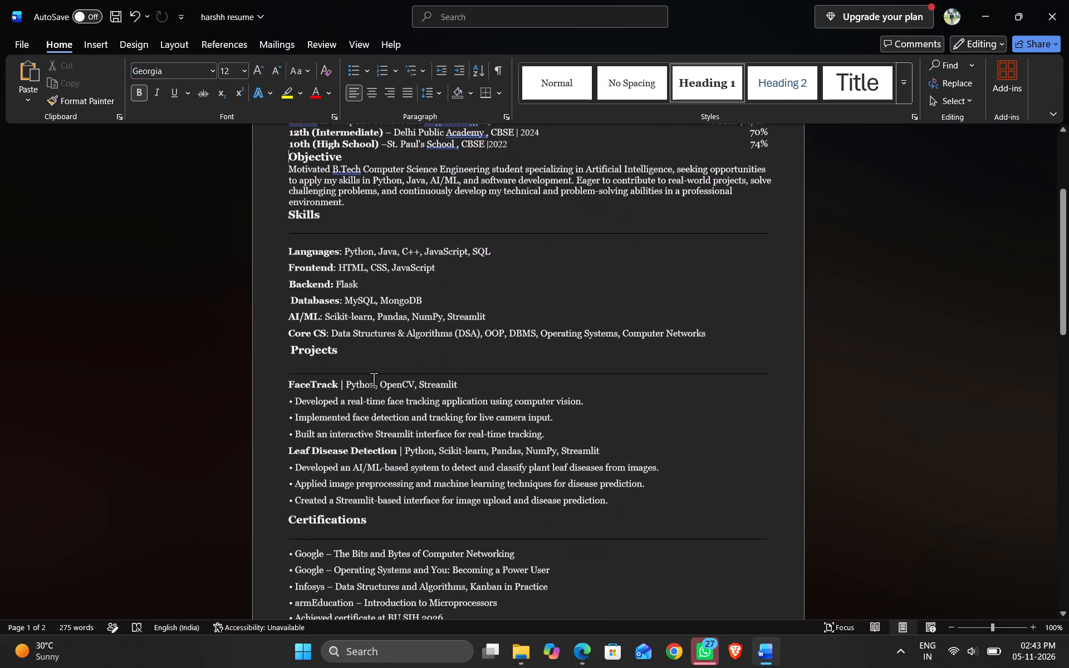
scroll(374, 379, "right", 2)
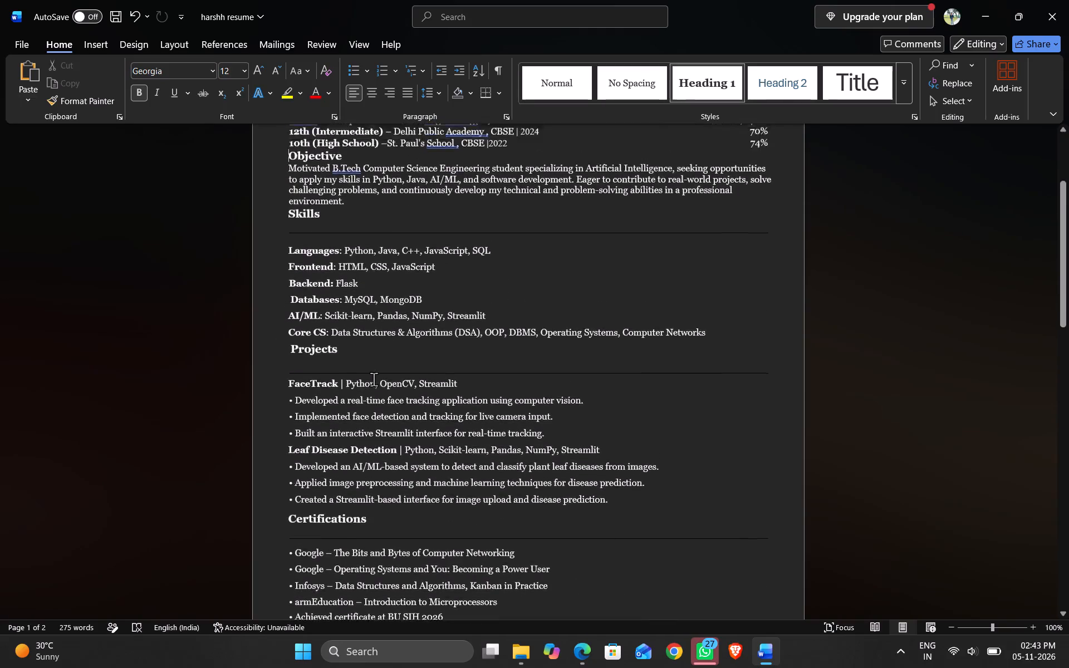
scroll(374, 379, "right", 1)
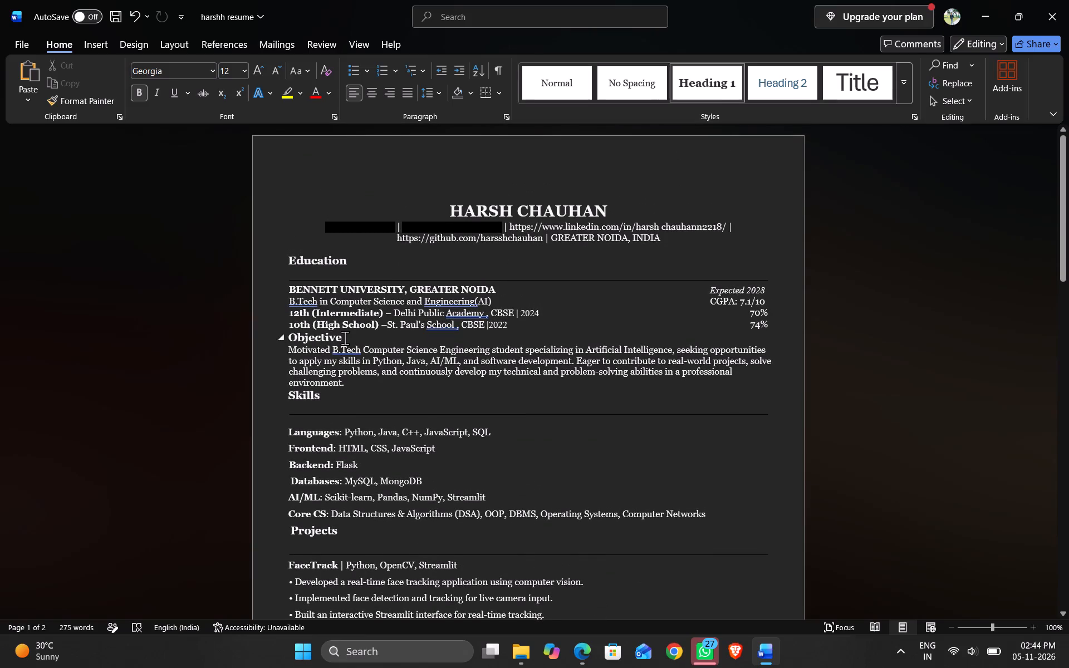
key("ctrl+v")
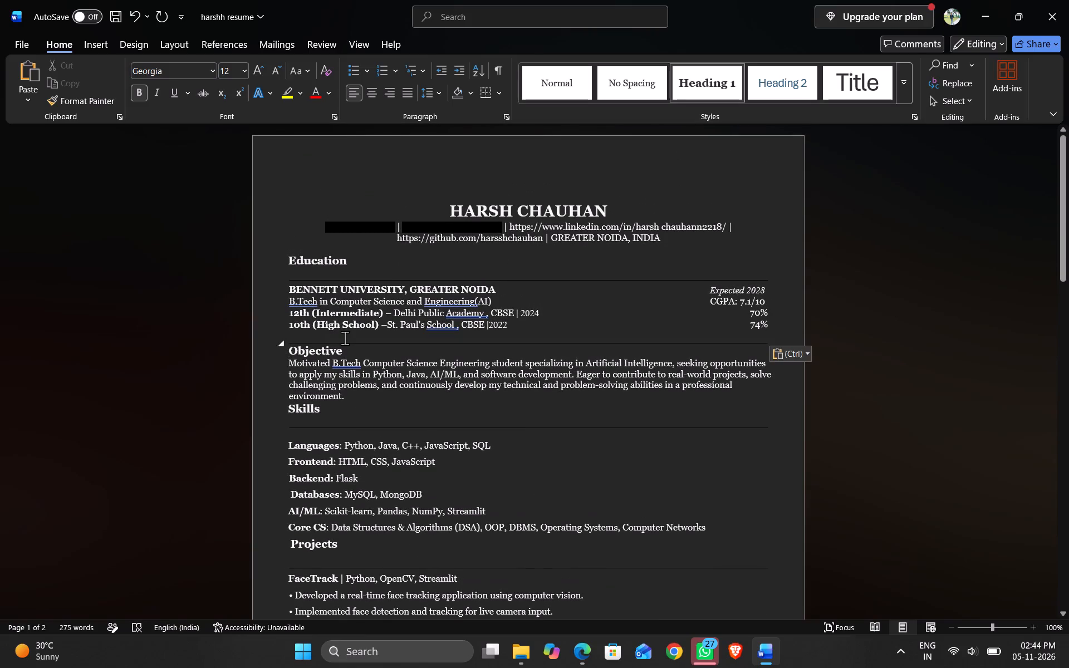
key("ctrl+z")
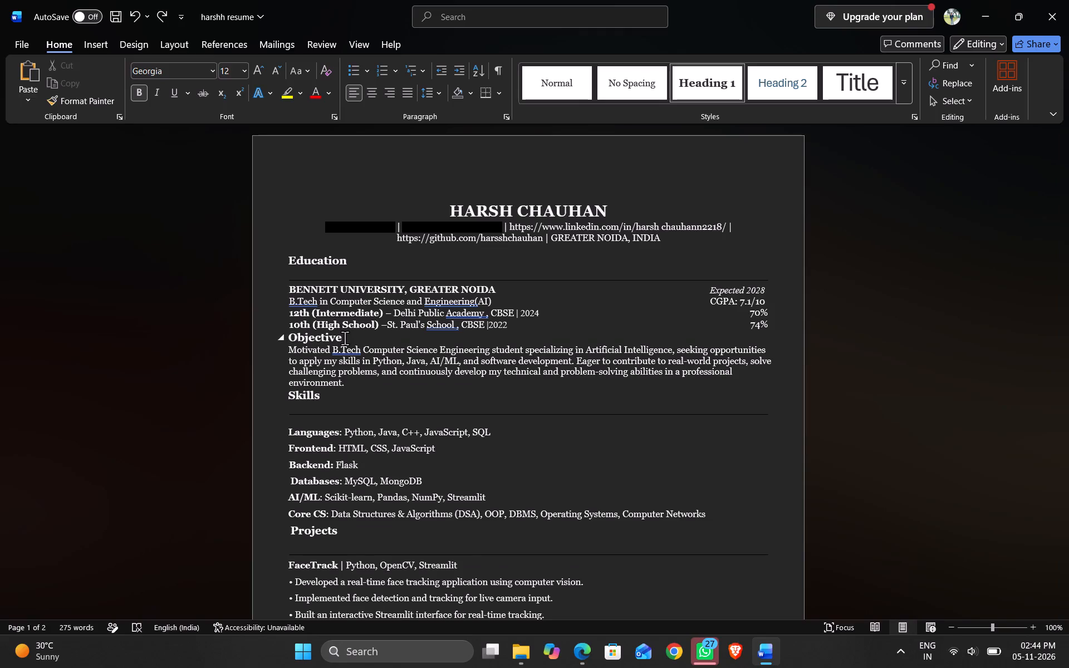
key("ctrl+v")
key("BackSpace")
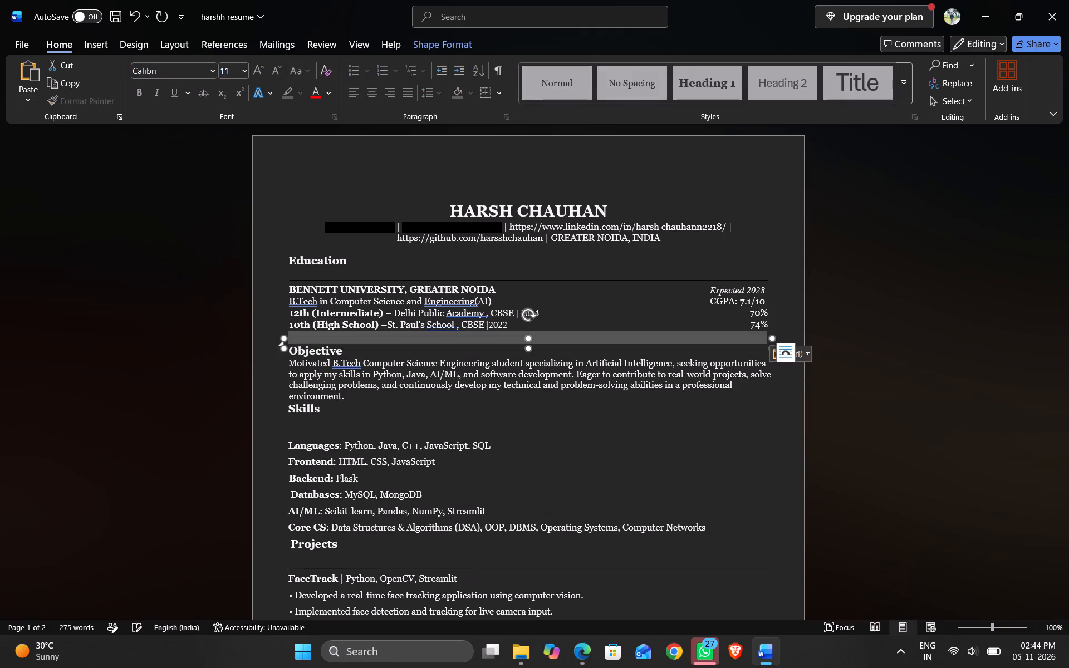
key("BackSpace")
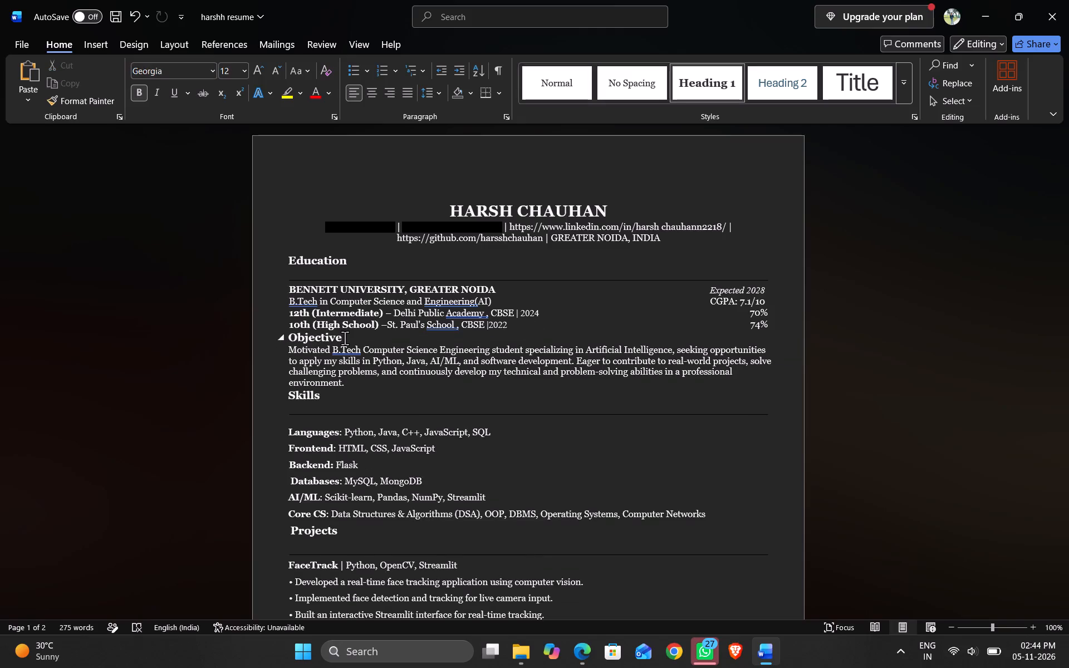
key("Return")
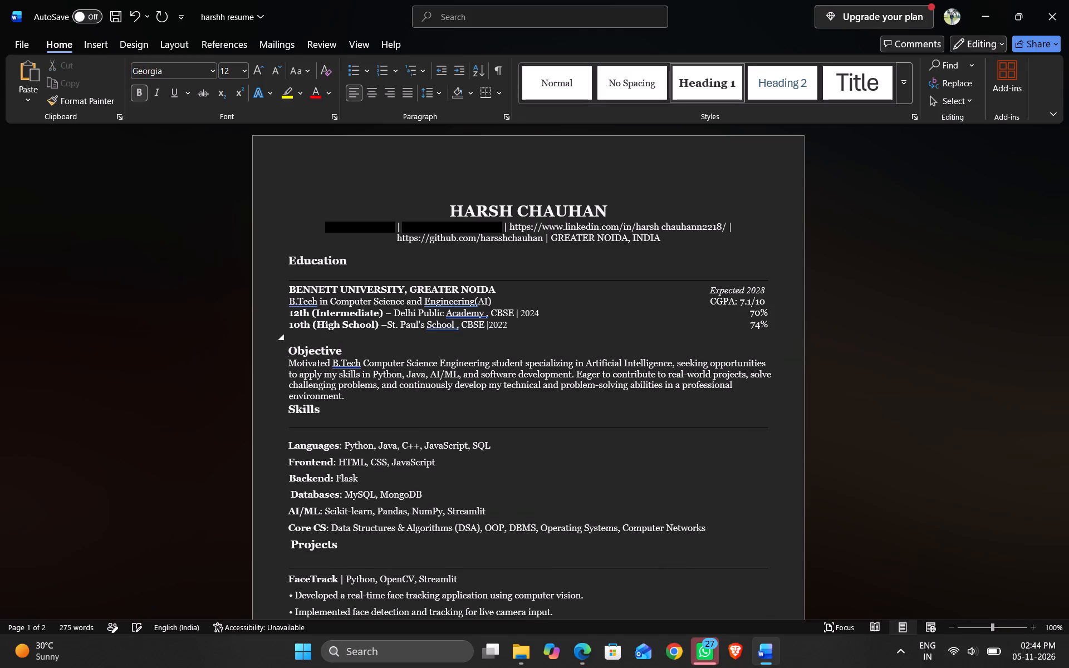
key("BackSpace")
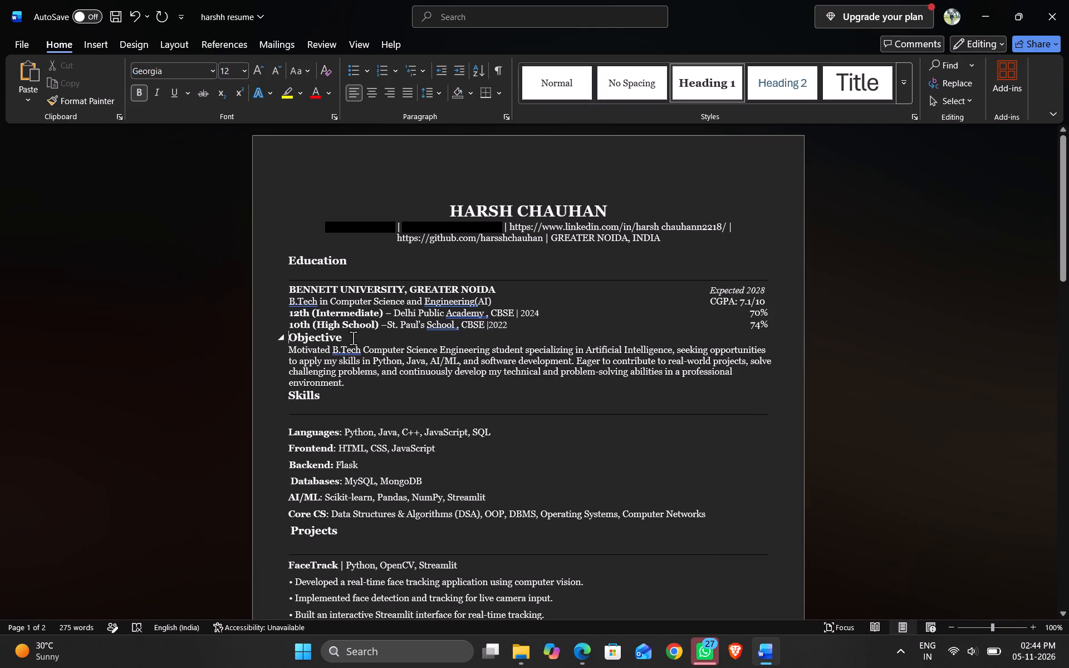
Paste the copied divider line after the end of the Objective heading.
left_click(349, 338)
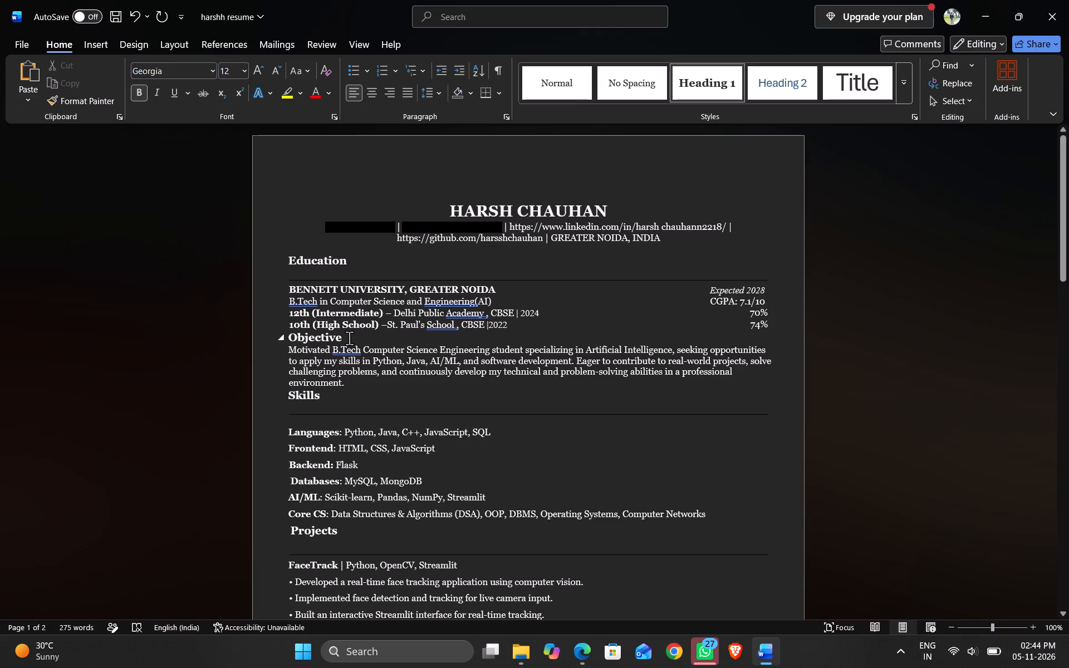
key("BackSpace")
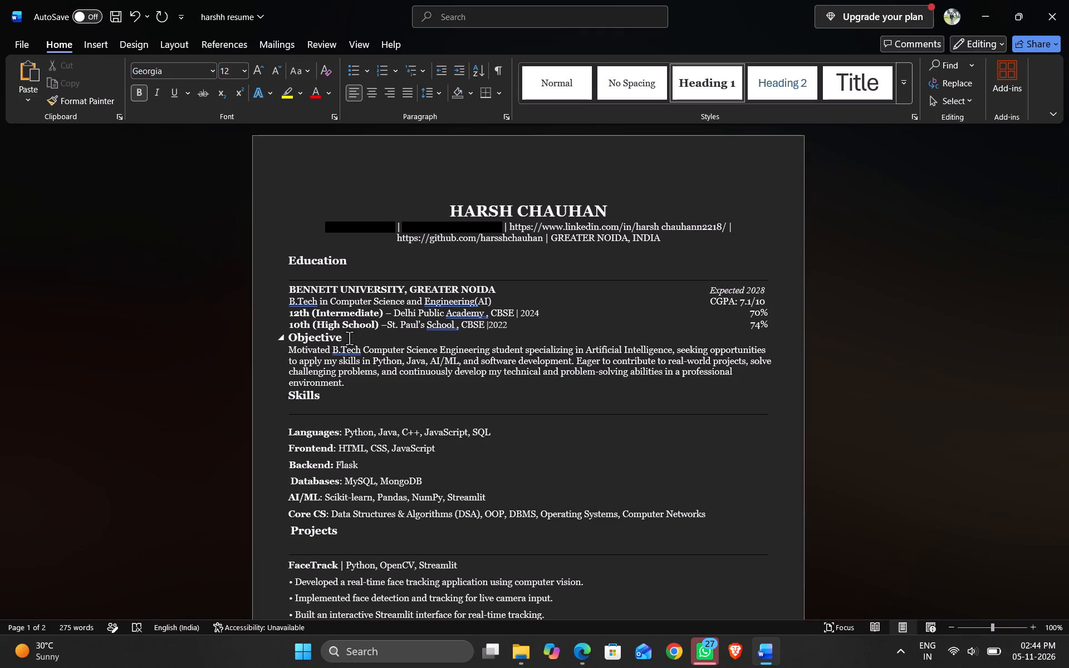
key("ctrl+v")
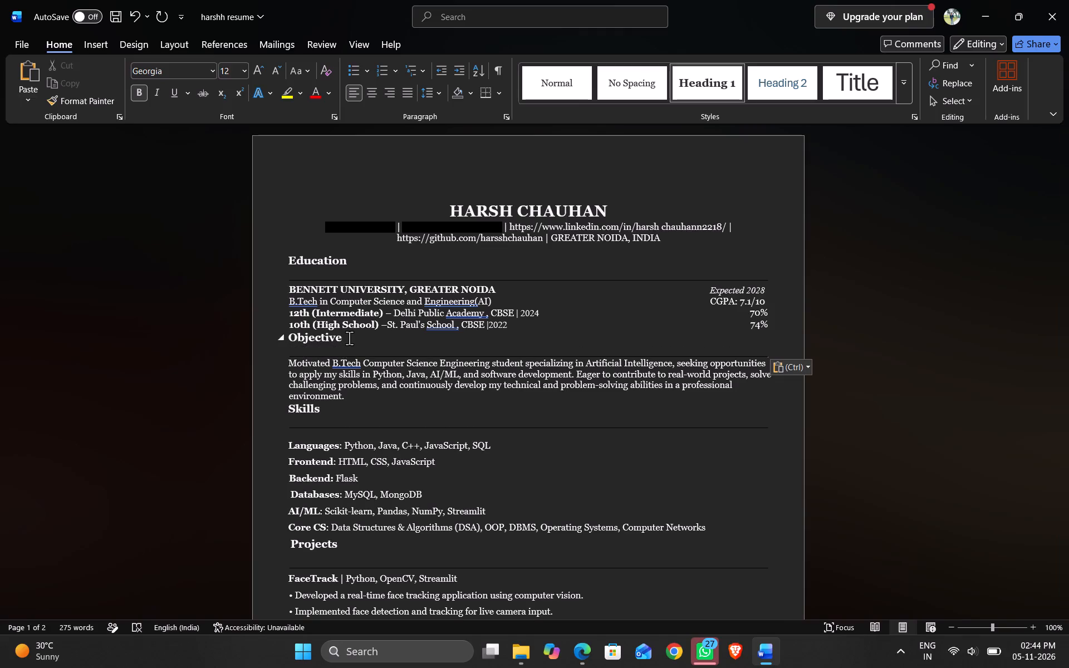
left_click(340, 346)
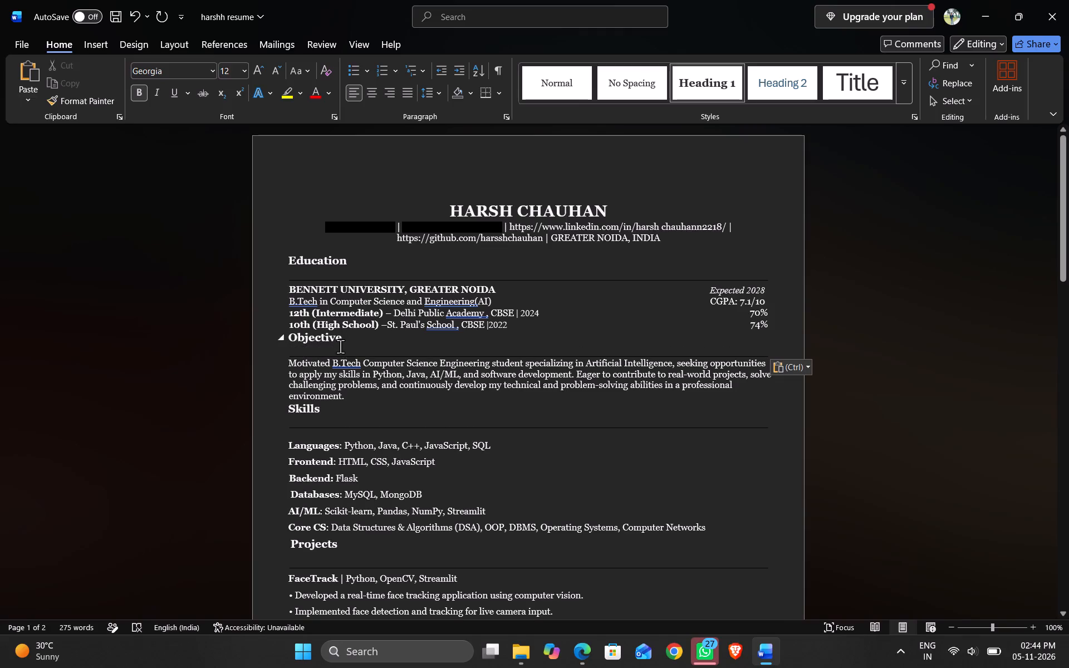
left_click(359, 336)
left_click(281, 338)
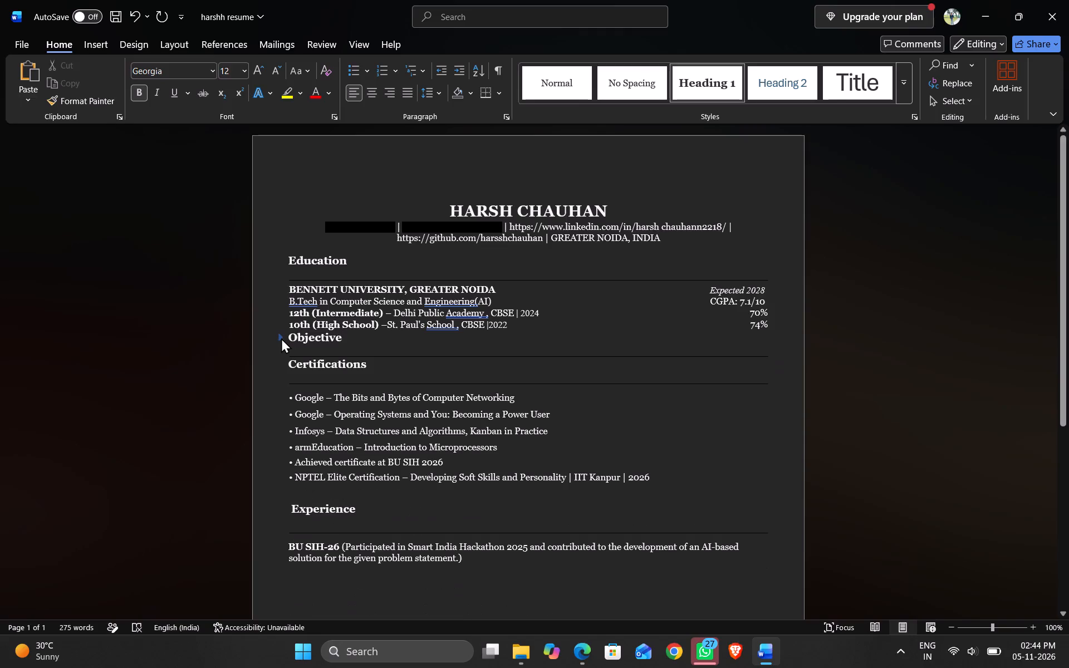
left_click(281, 338)
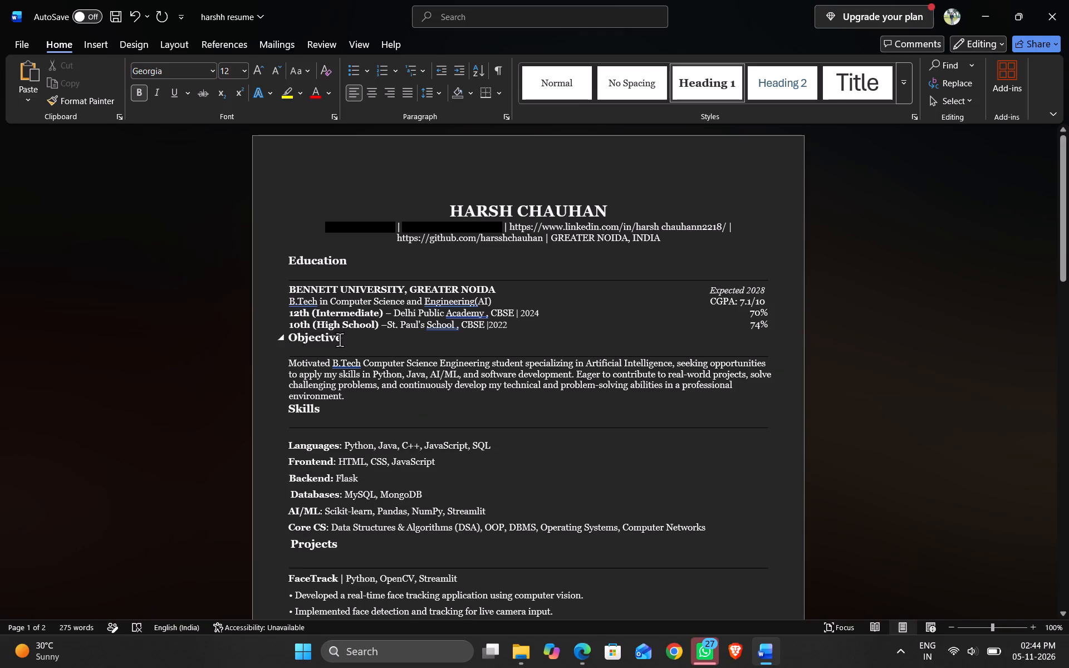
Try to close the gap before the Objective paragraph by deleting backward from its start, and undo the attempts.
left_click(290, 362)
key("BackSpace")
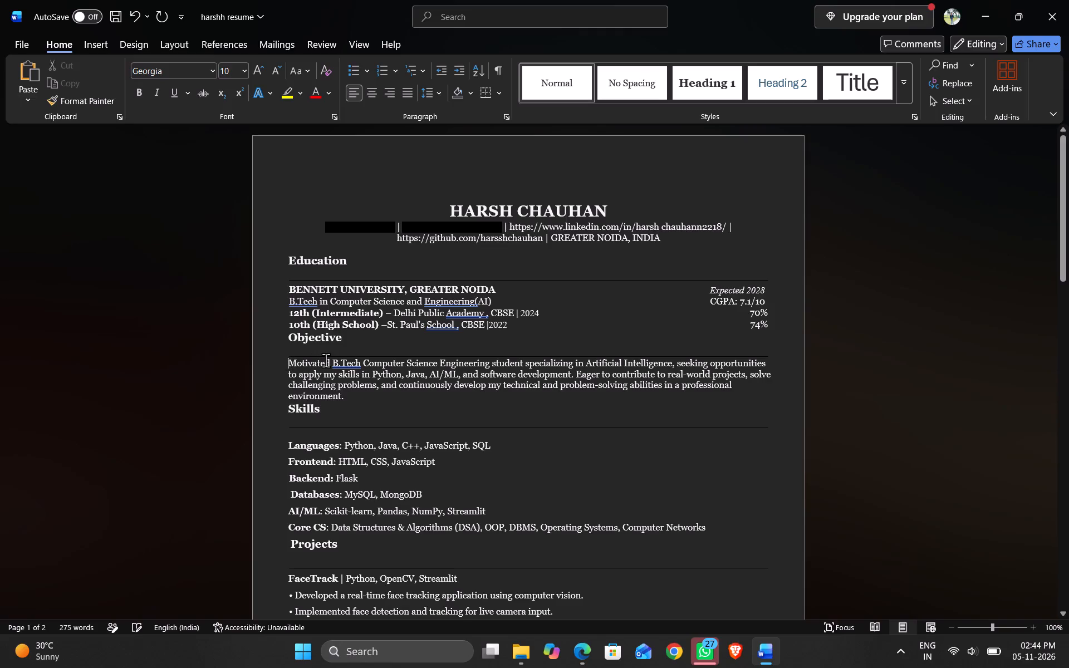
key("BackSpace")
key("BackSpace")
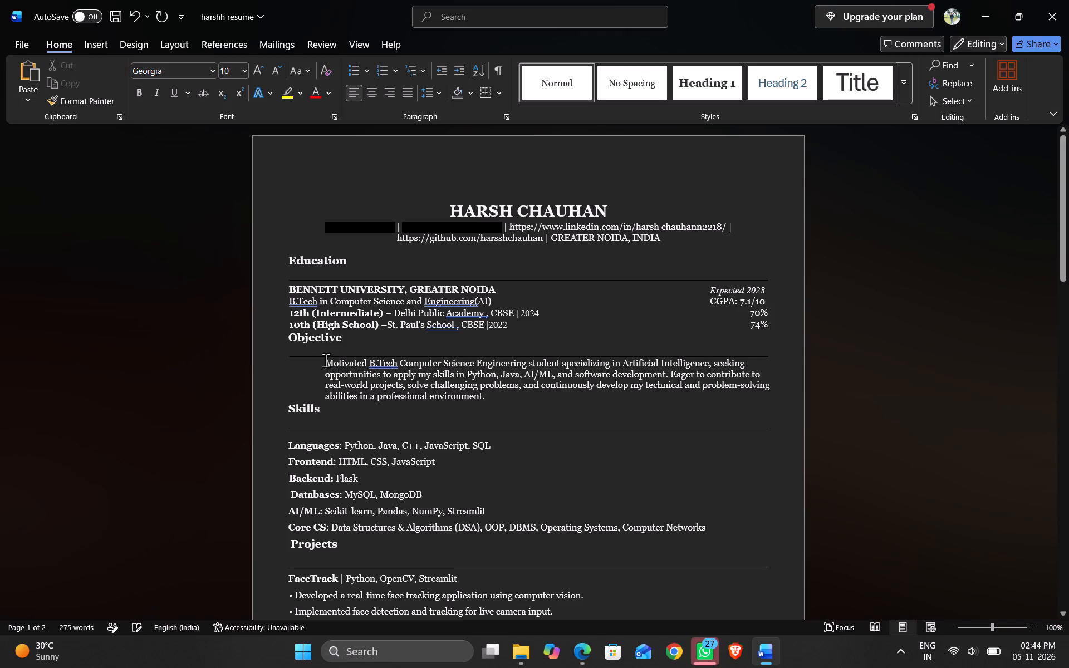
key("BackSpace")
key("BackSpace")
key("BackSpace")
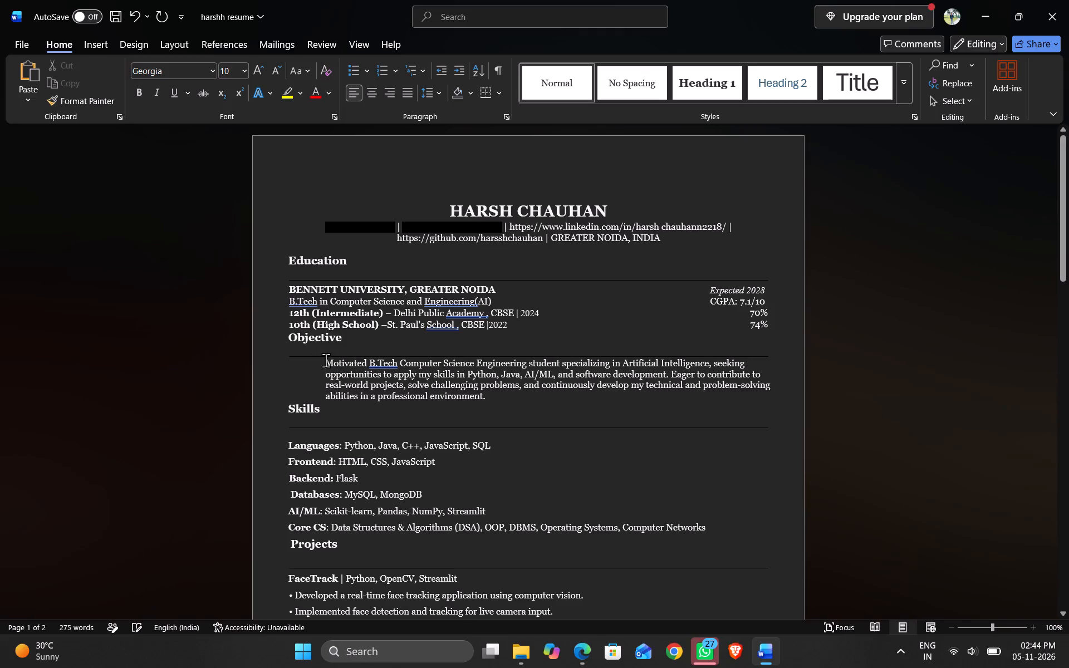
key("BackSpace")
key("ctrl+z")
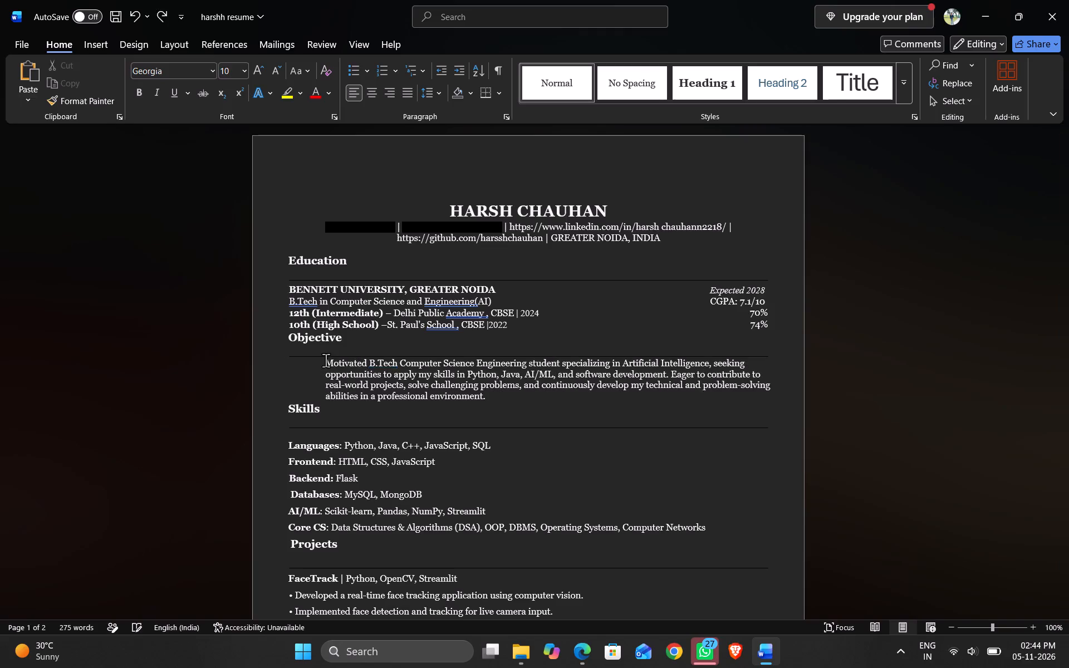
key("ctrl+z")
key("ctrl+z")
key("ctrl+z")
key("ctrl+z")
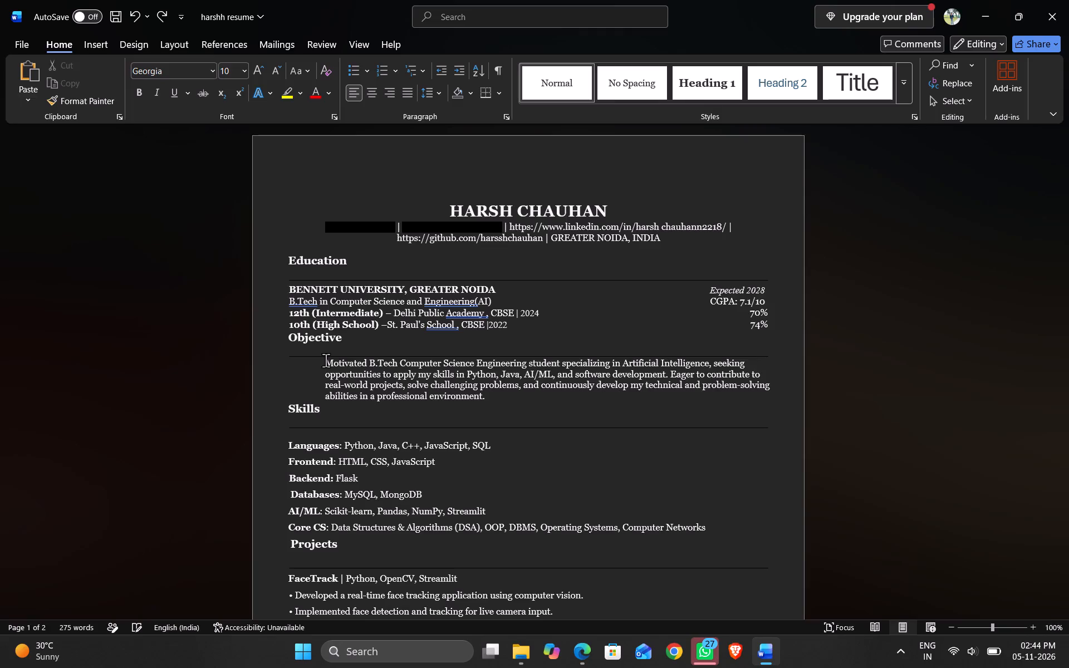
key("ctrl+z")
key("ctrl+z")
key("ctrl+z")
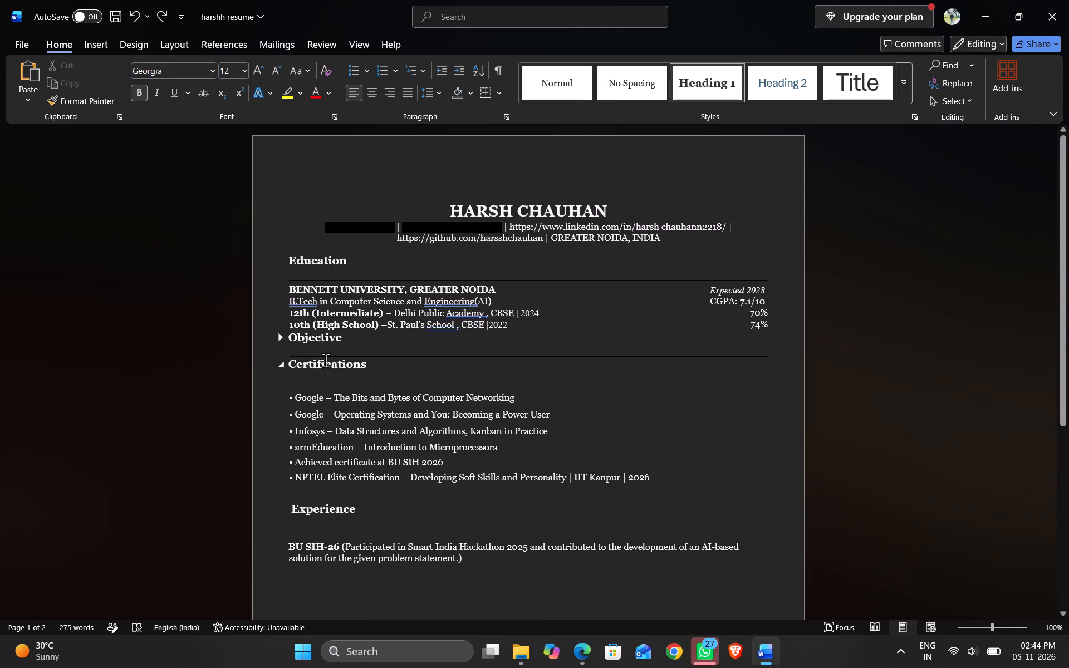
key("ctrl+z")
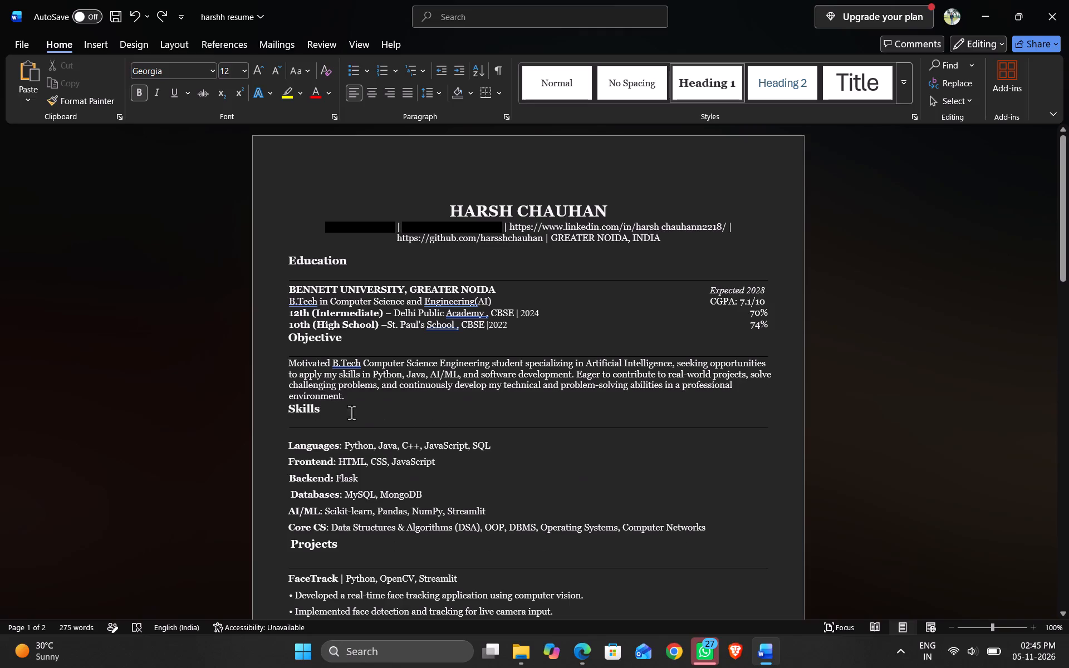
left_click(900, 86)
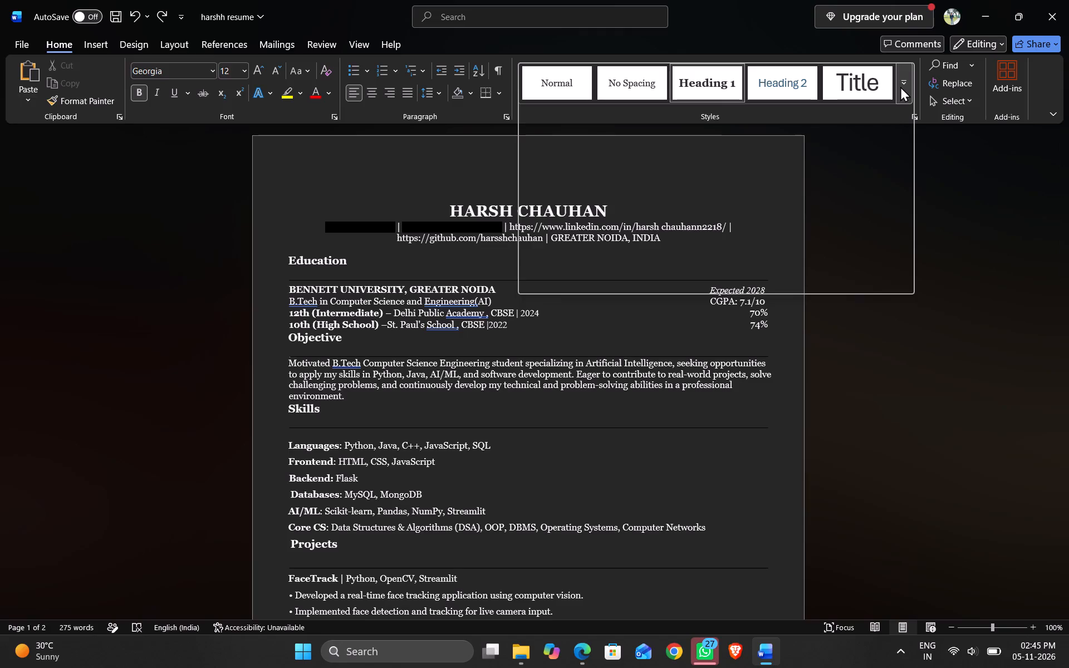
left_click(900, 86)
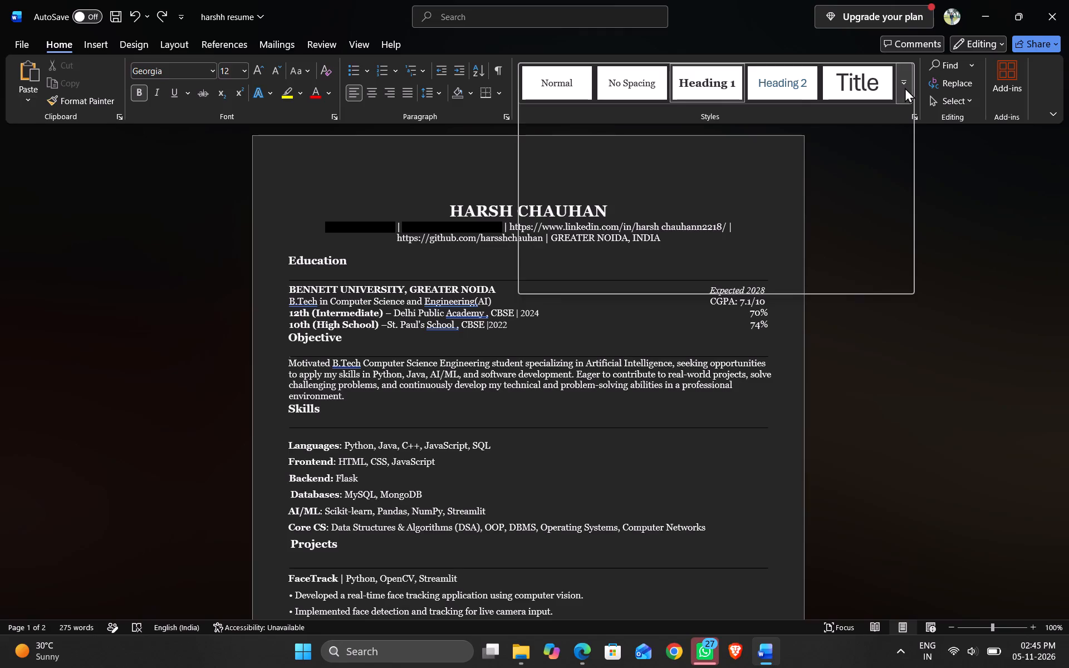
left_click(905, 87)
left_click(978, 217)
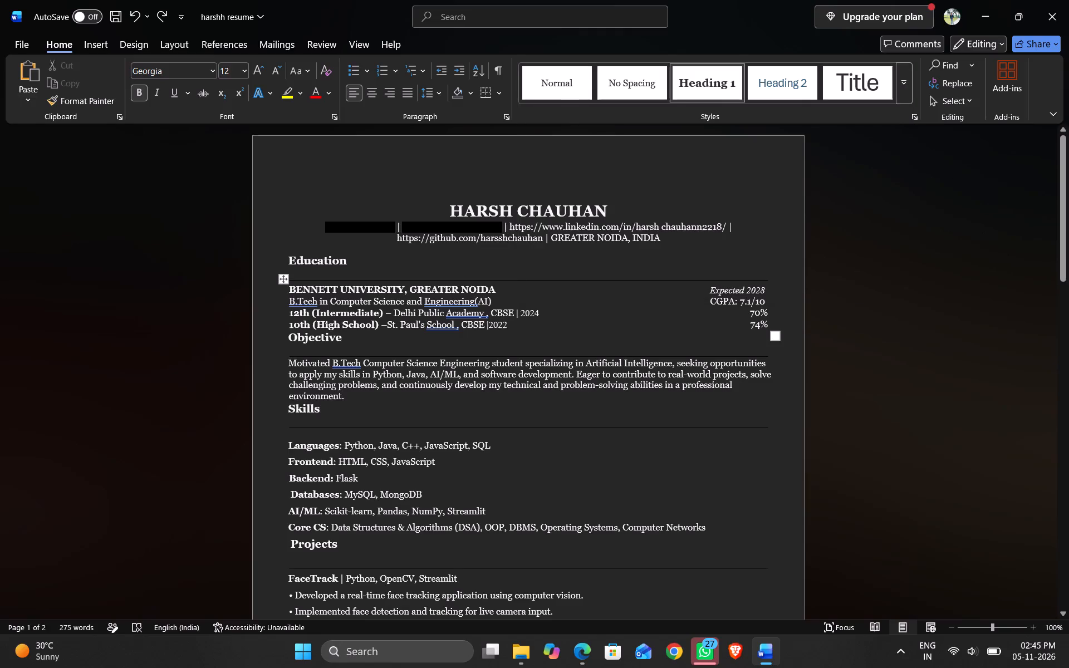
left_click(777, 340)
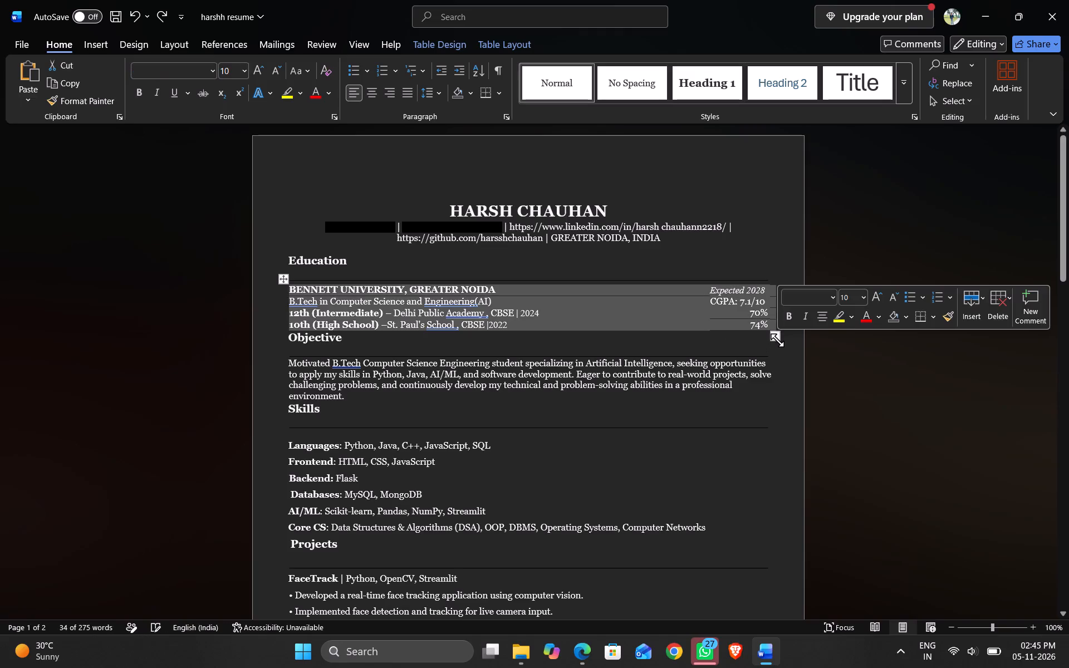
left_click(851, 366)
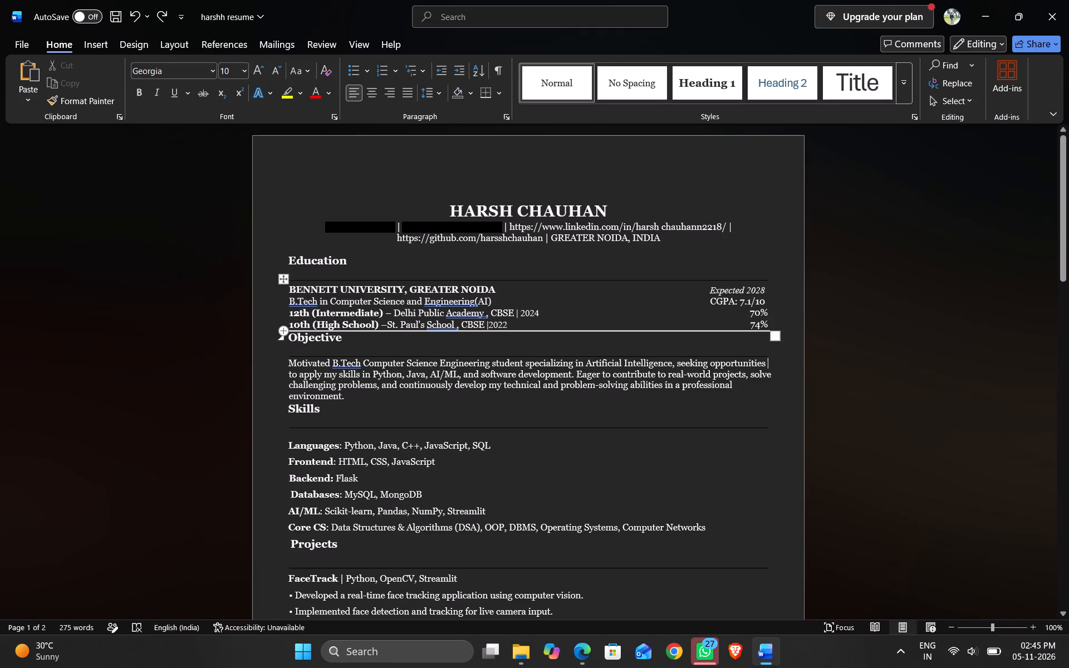
Insert an empty row at the bottom of the Education table, below the 10th (High School) entry.
left_click(285, 332)
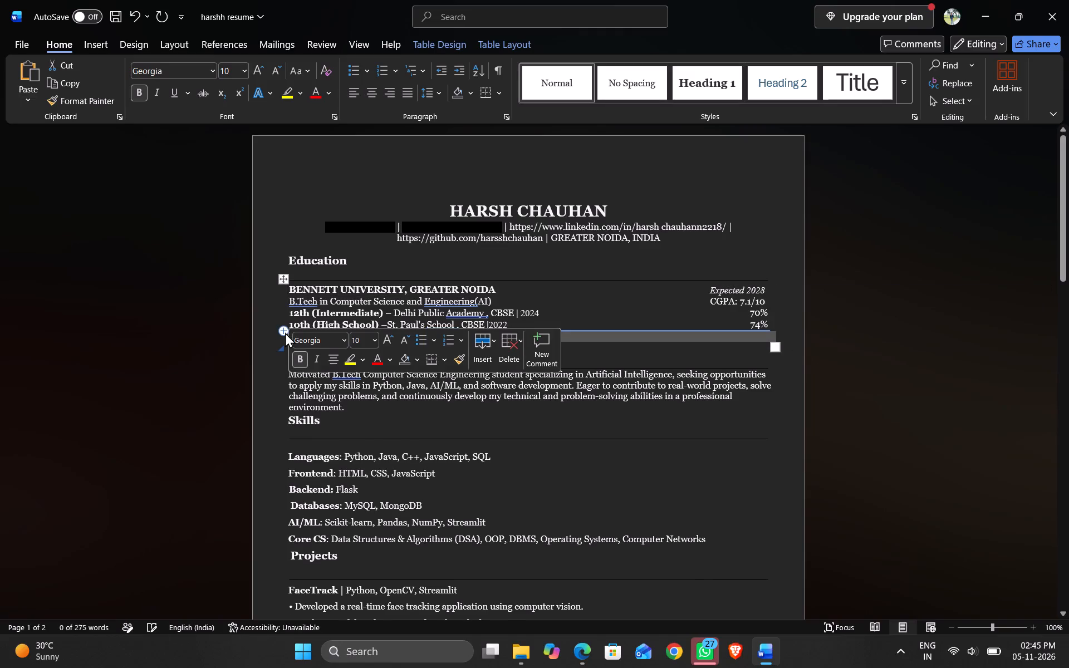
left_click(679, 354)
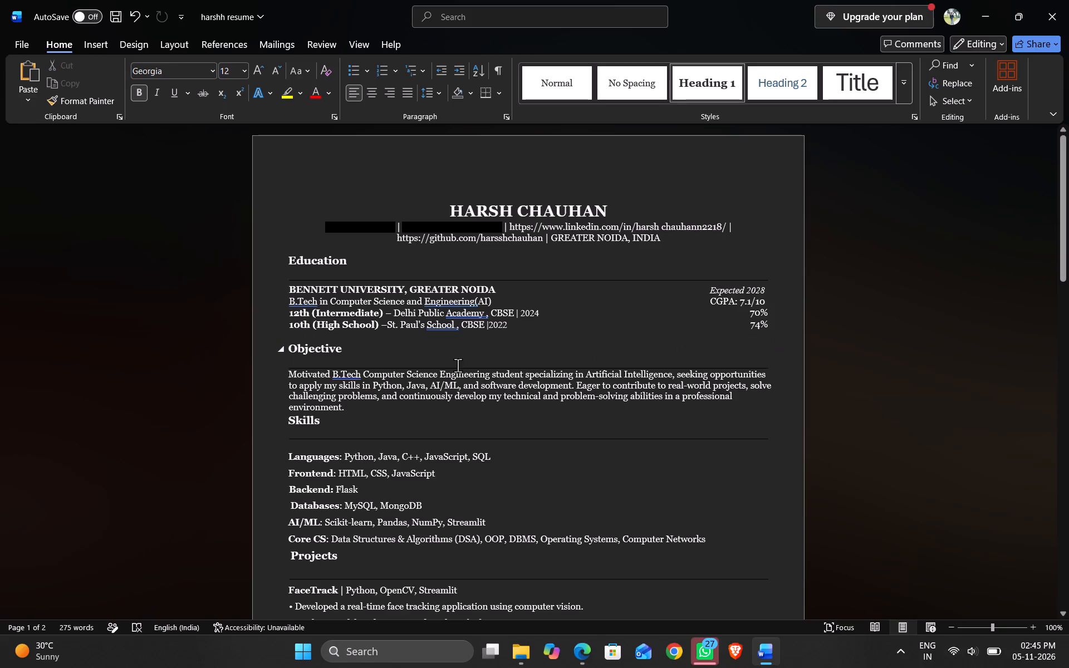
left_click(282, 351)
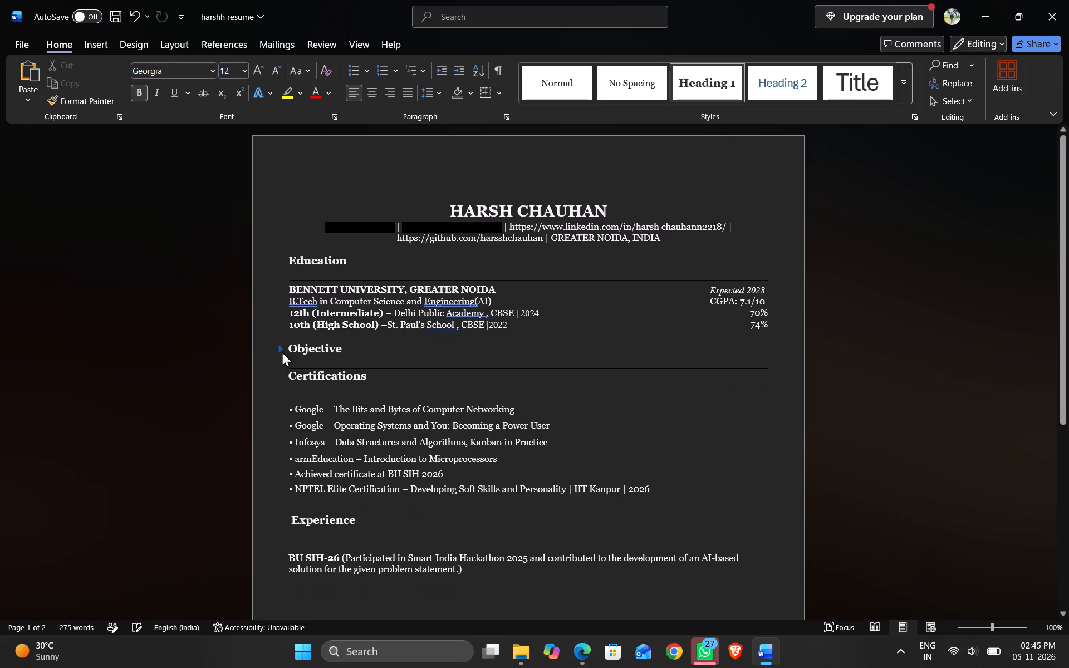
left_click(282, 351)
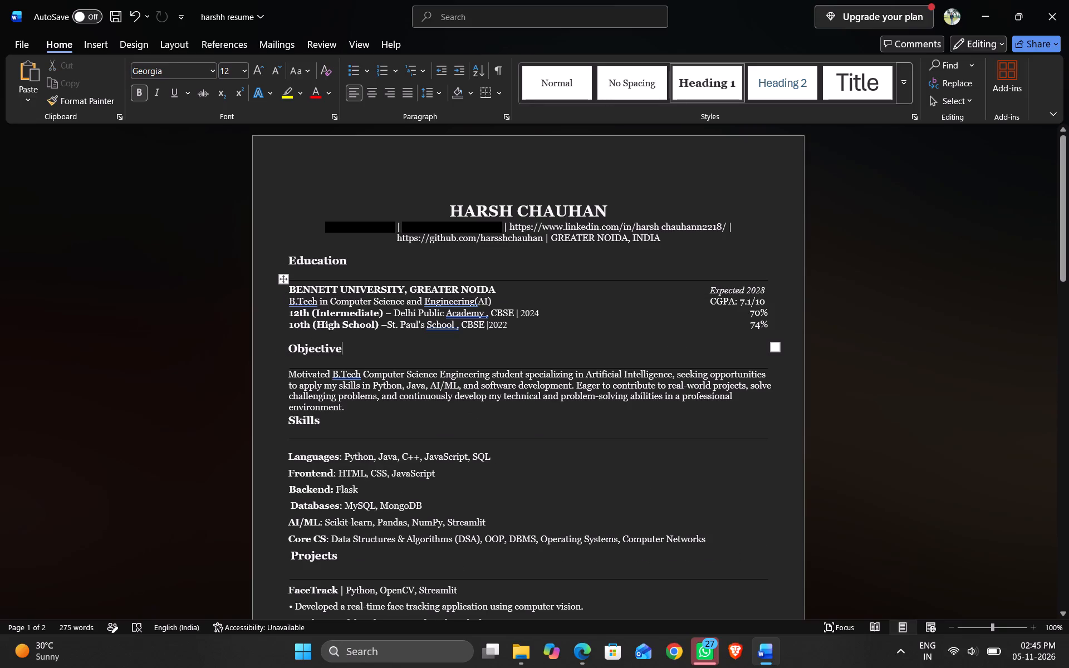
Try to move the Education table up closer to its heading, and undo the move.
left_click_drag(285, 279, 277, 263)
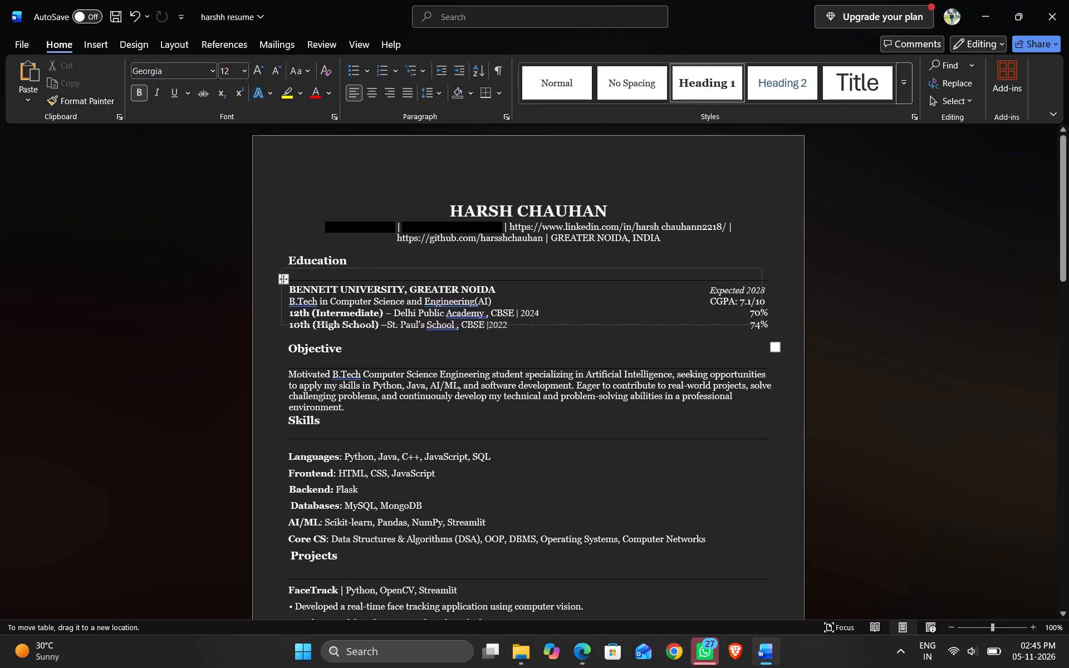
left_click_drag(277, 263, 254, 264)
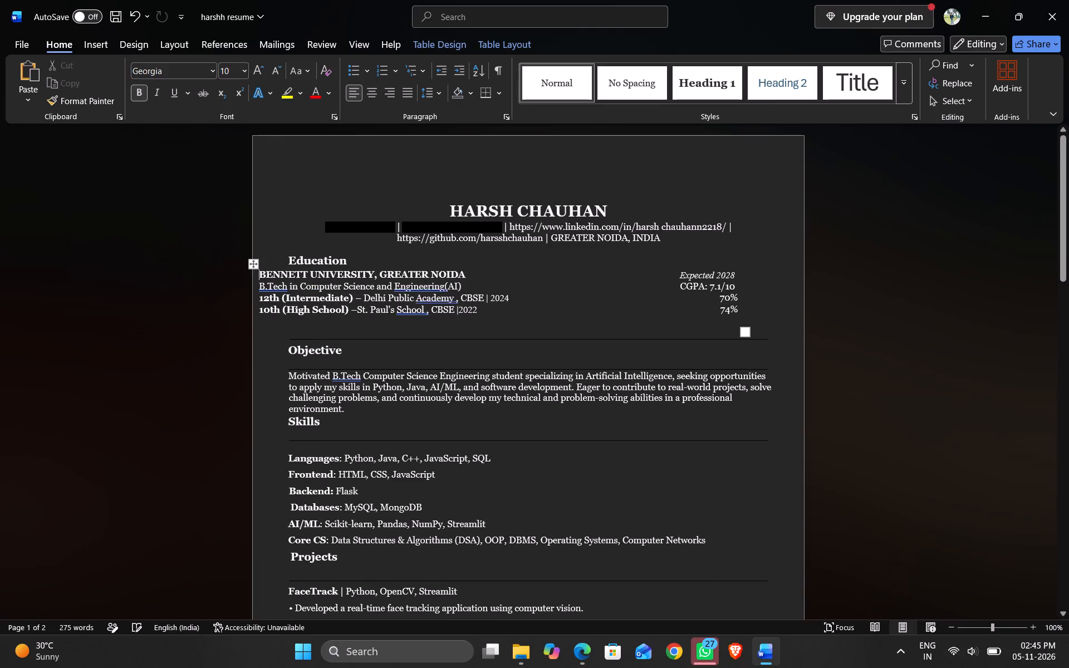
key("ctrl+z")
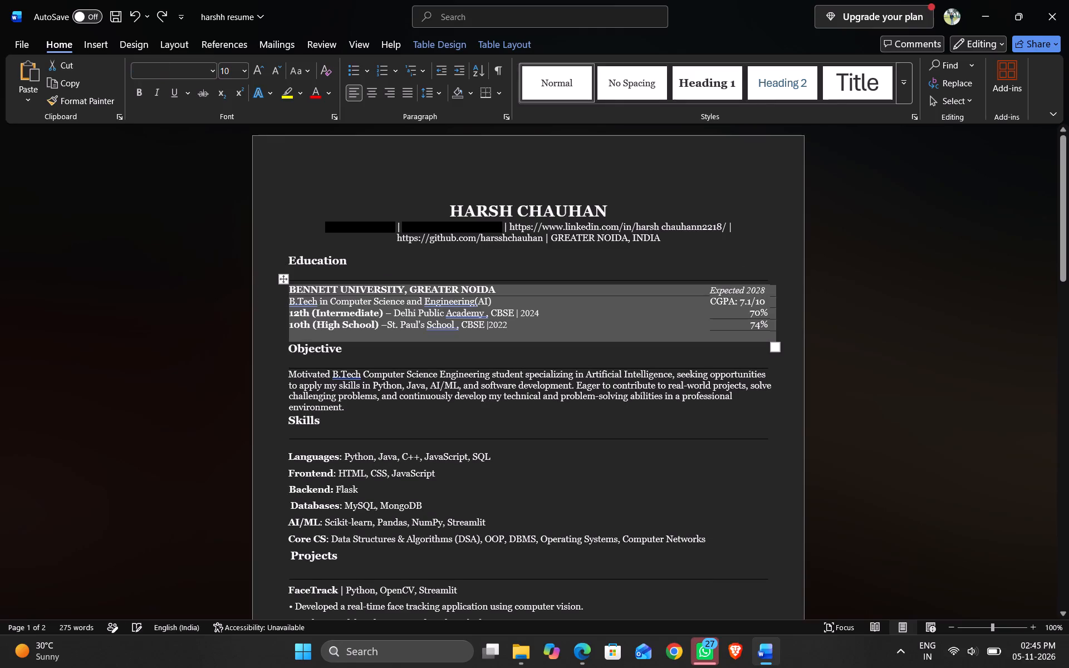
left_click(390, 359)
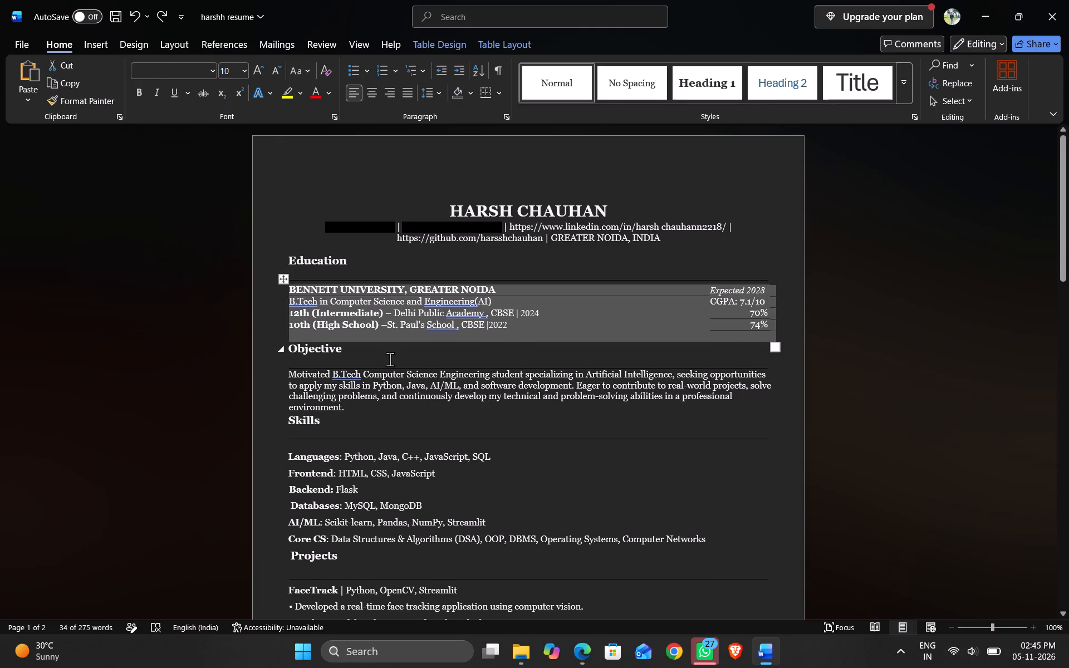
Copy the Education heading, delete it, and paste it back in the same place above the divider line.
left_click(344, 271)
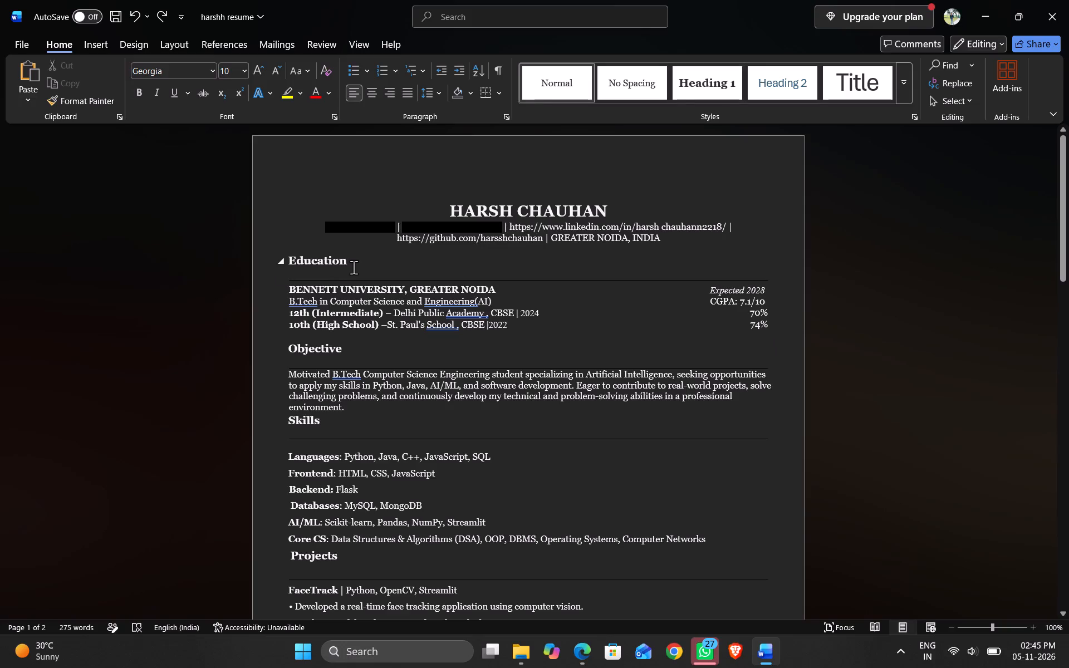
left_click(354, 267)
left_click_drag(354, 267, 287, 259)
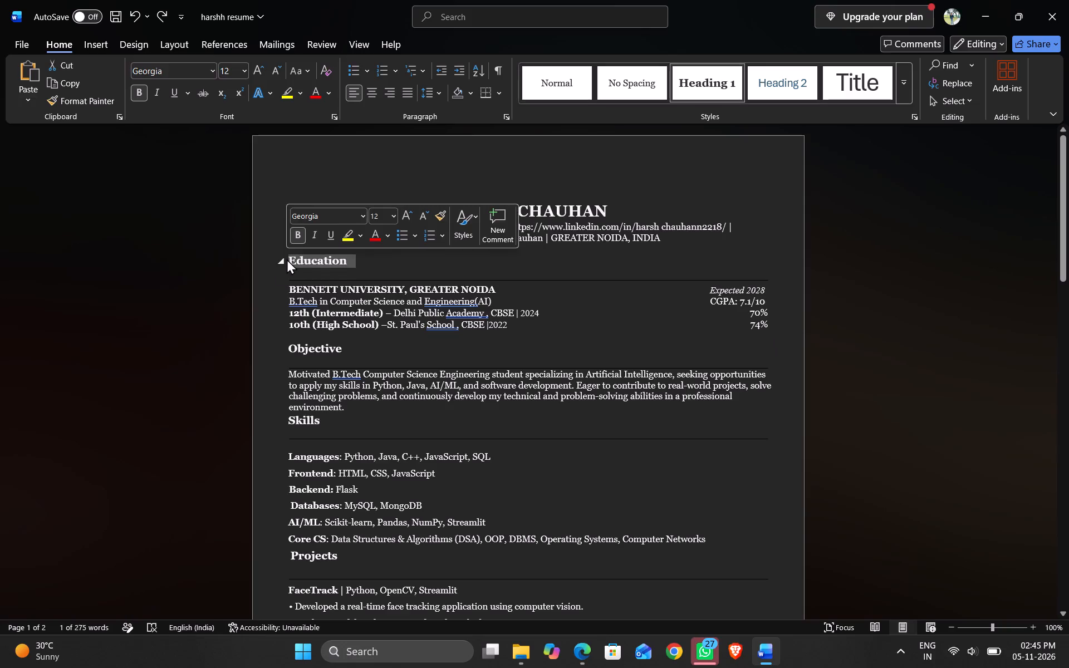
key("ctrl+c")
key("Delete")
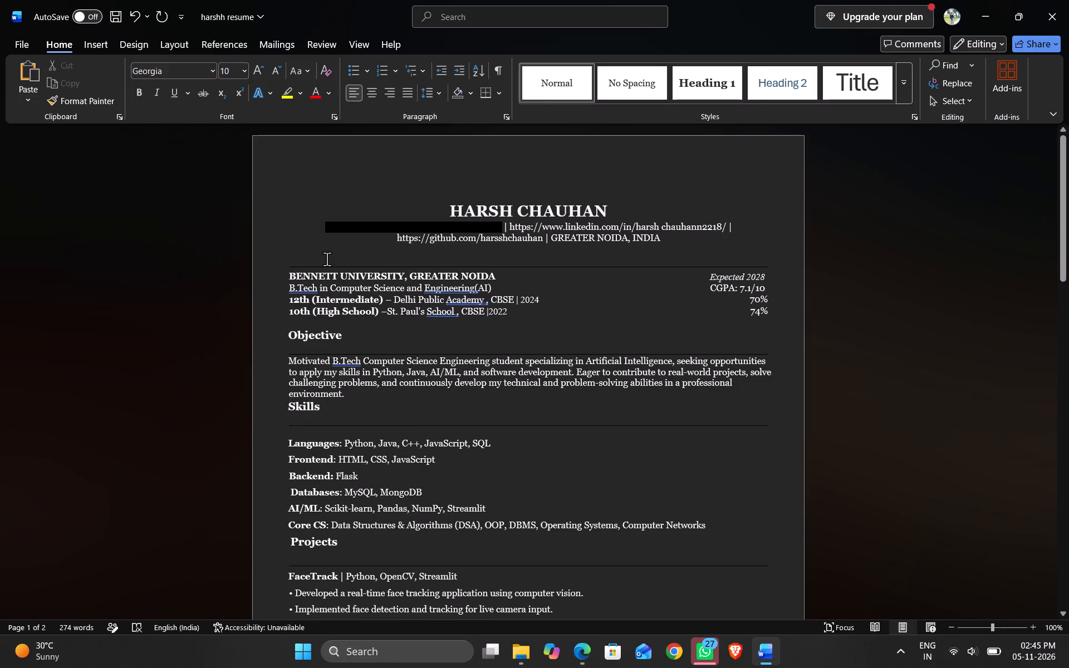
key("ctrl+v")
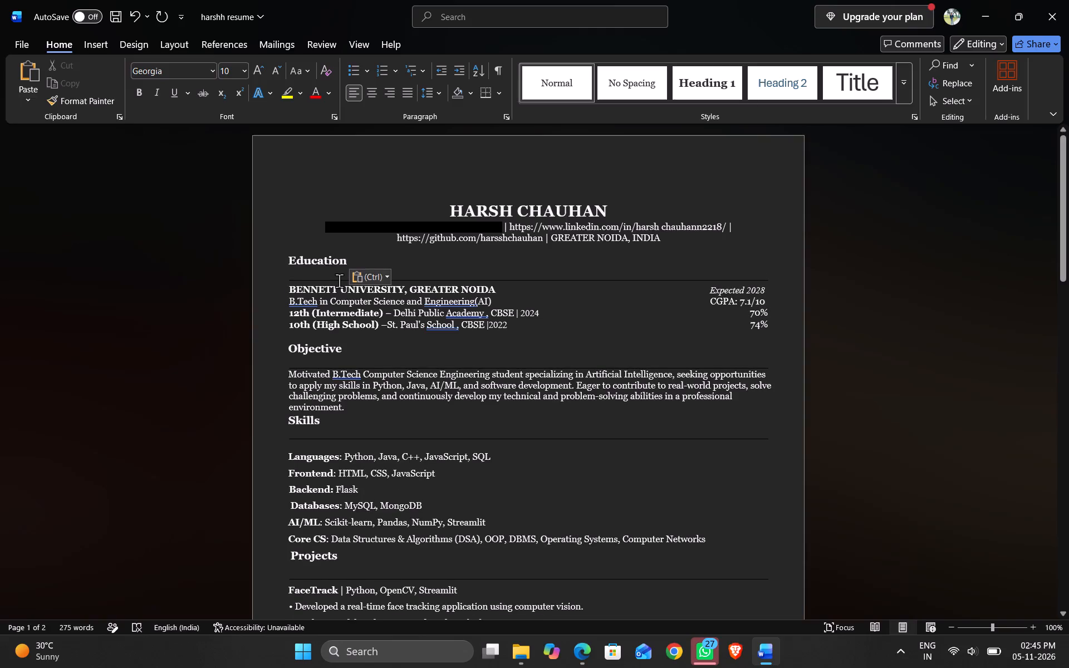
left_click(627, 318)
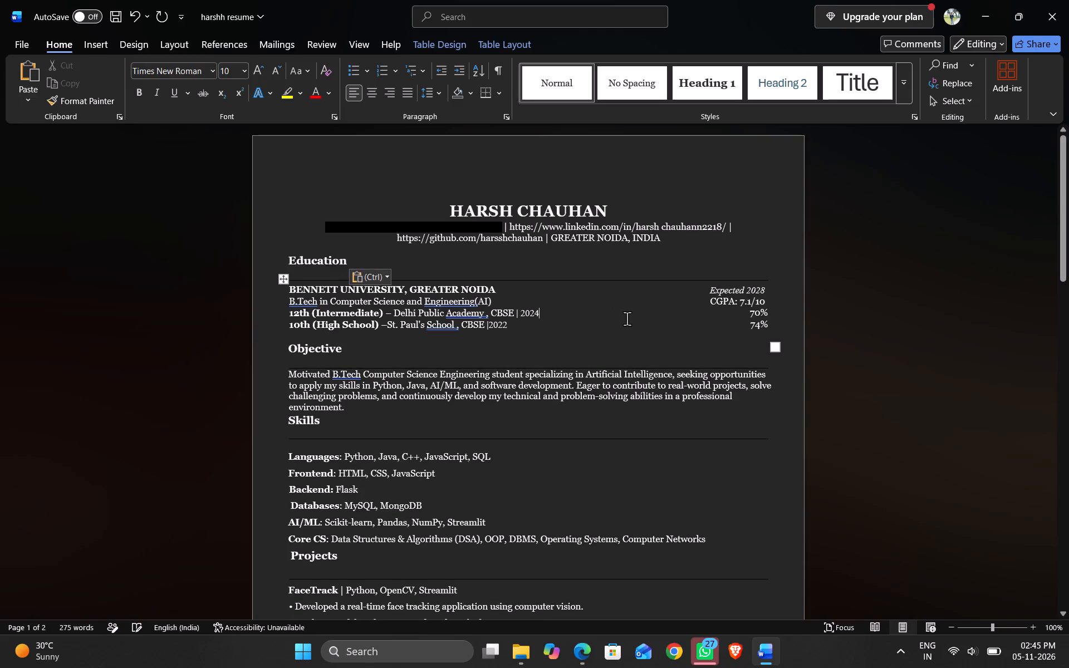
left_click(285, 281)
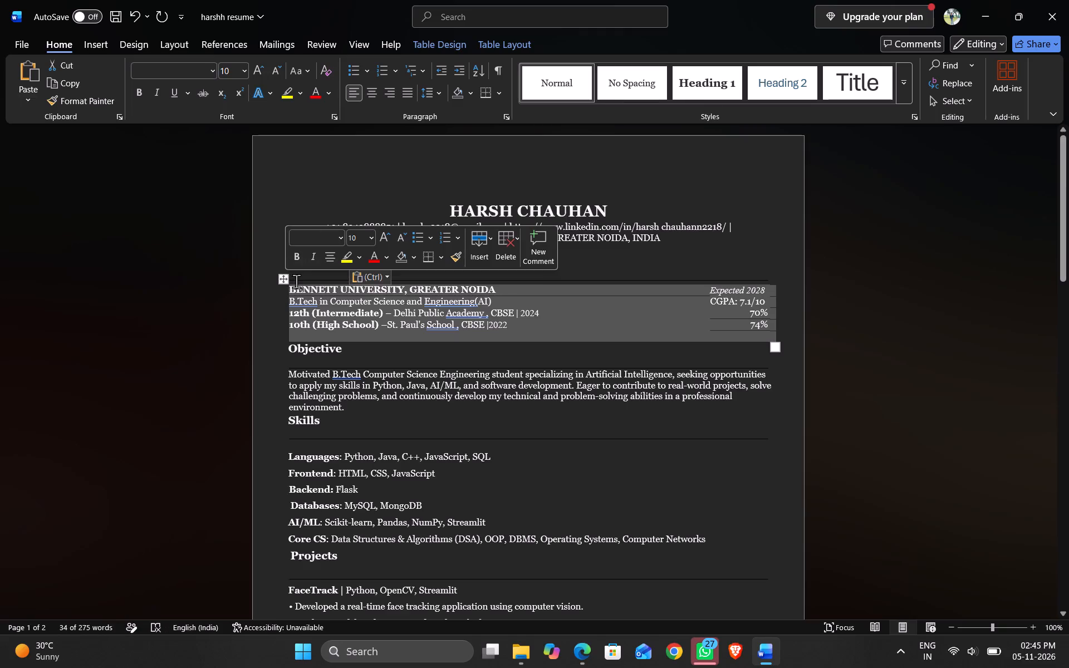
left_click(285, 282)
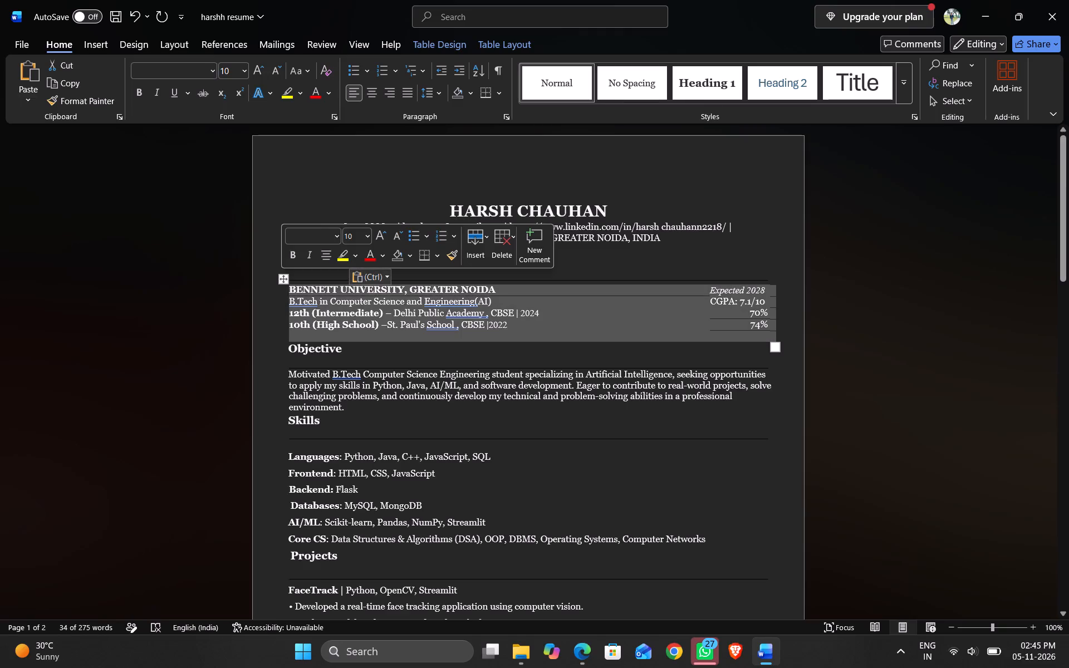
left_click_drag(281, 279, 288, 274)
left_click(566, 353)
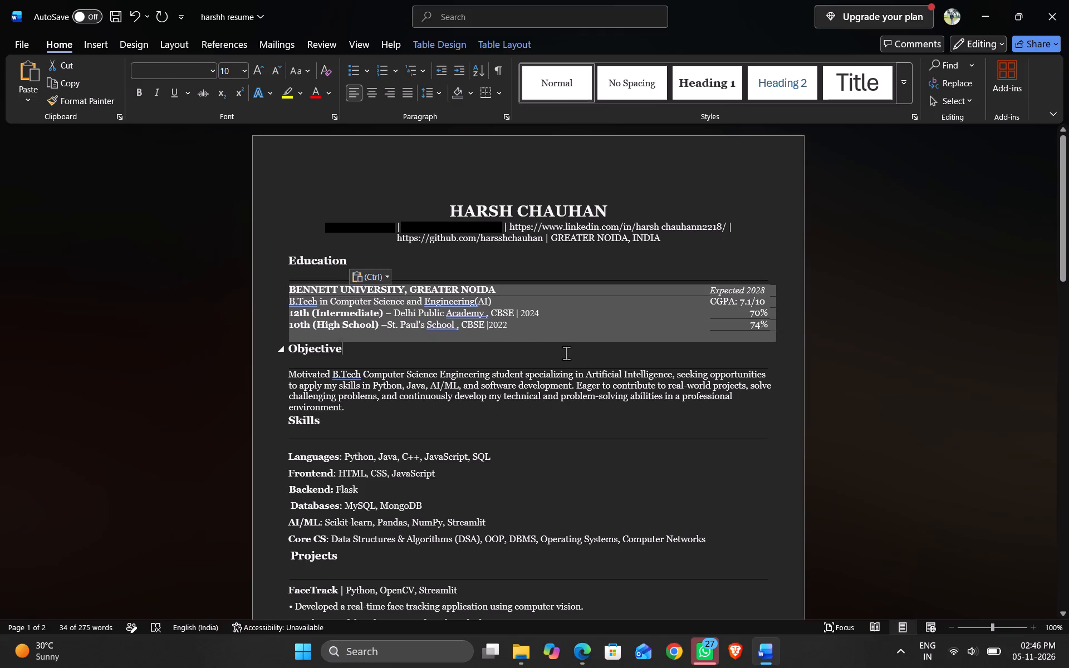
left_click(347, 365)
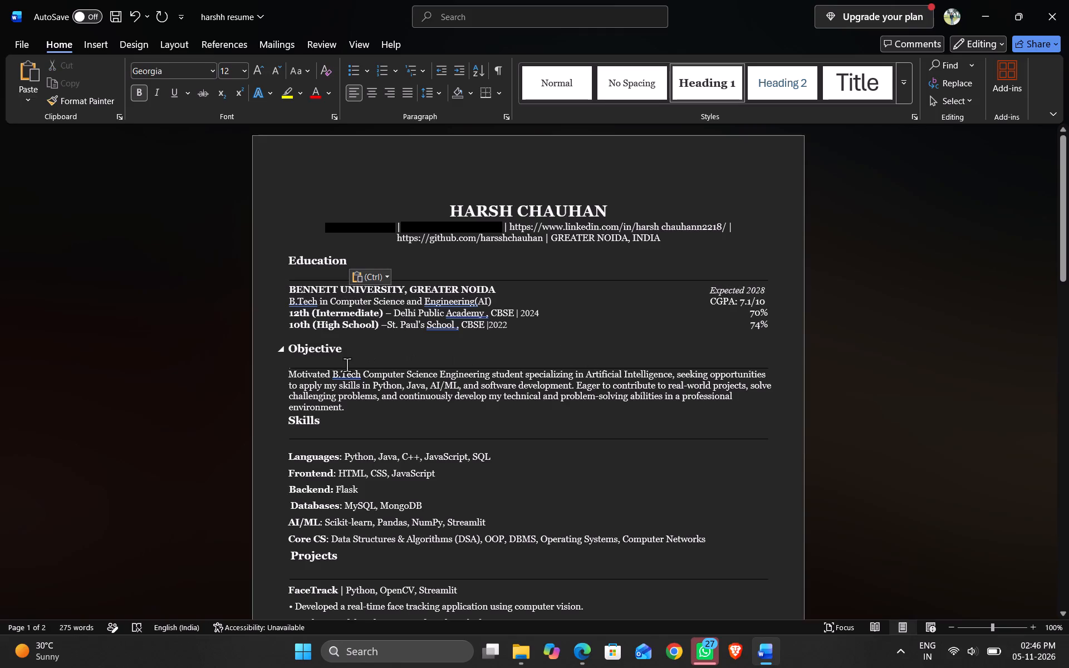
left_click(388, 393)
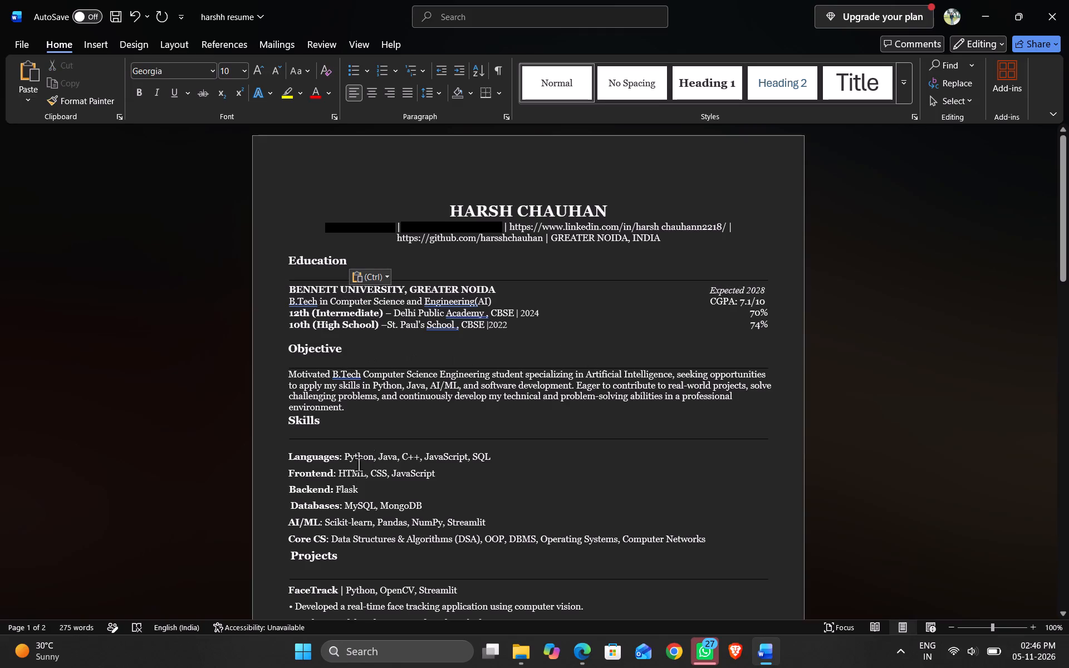
Set the line spacing to 1.0 for the divider-line paragraph under the Experience heading.
scroll(454, 446, "down", 2)
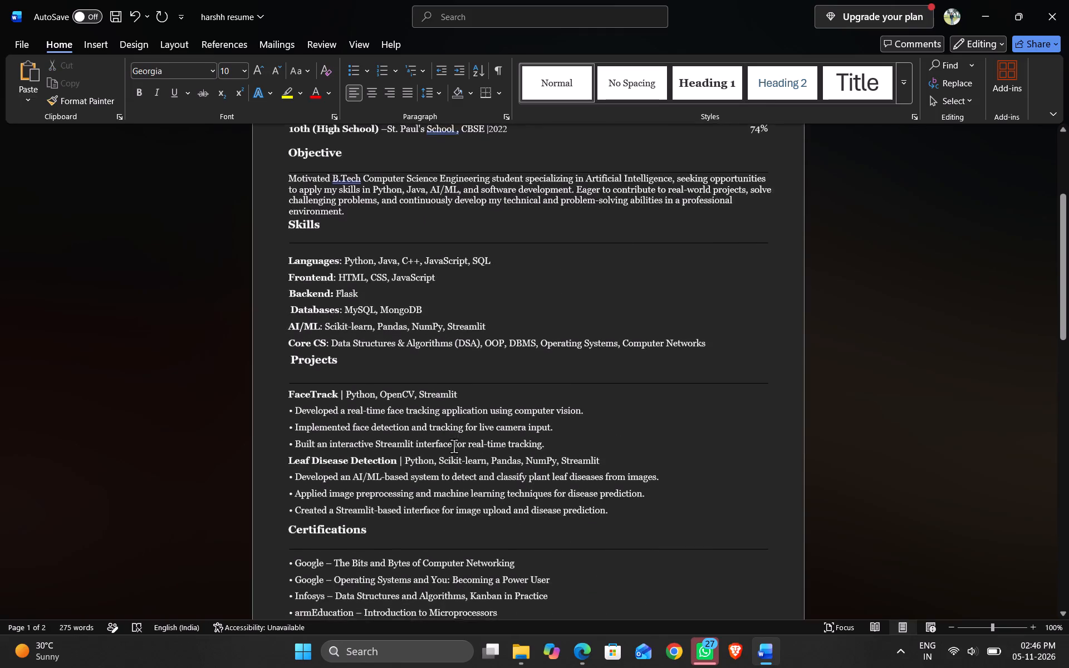
scroll(454, 446, "down", 6)
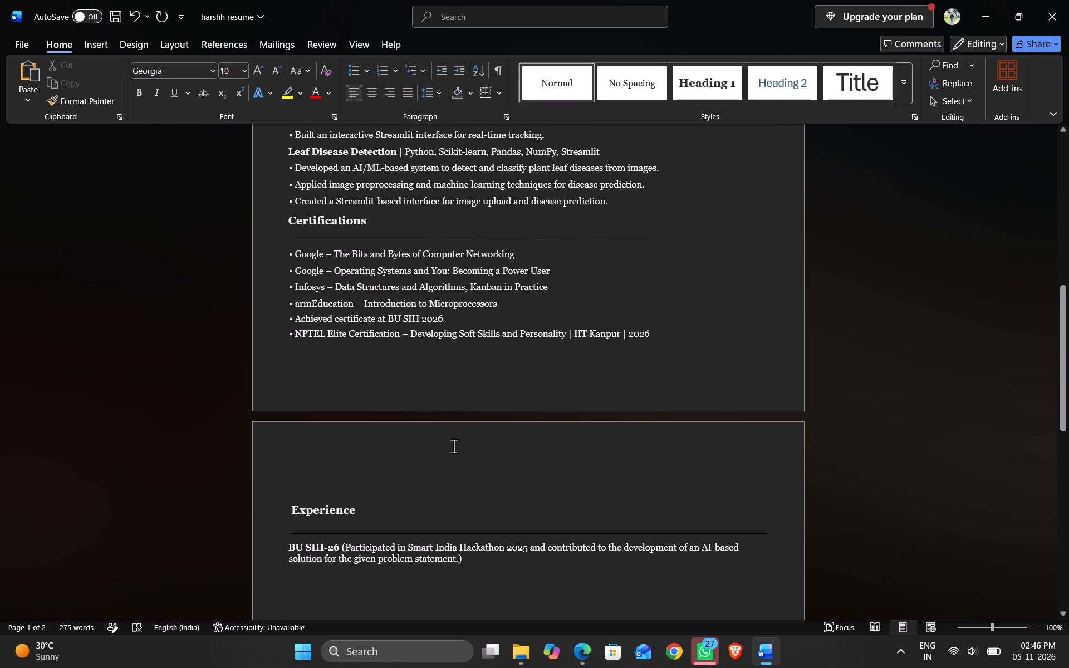
scroll(454, 446, "down", 1)
left_click(357, 458)
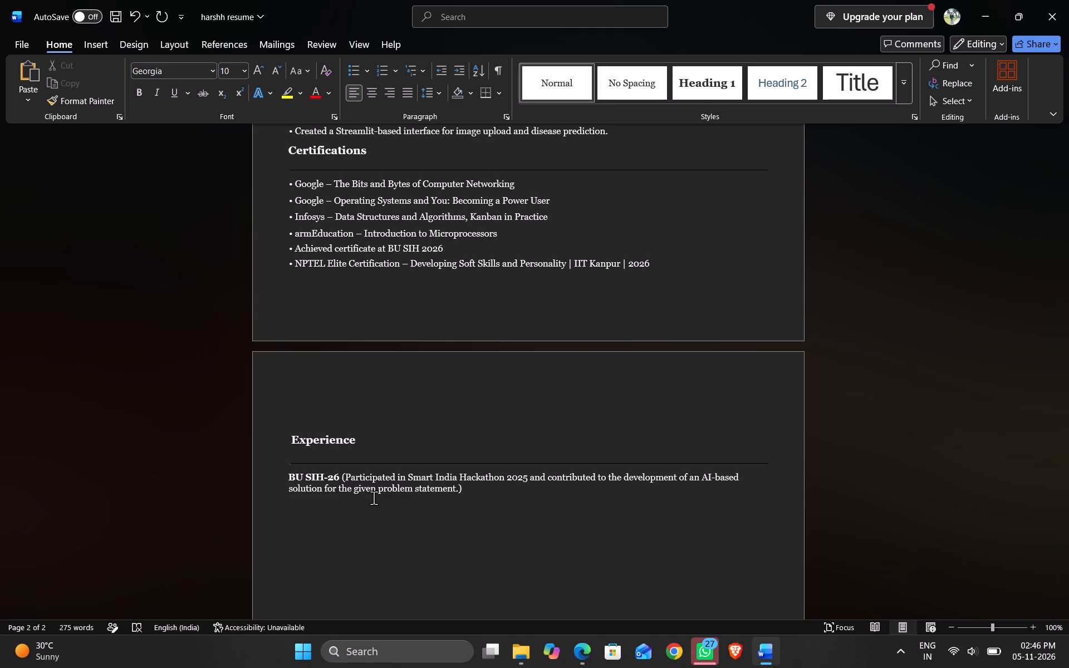
left_click(443, 100)
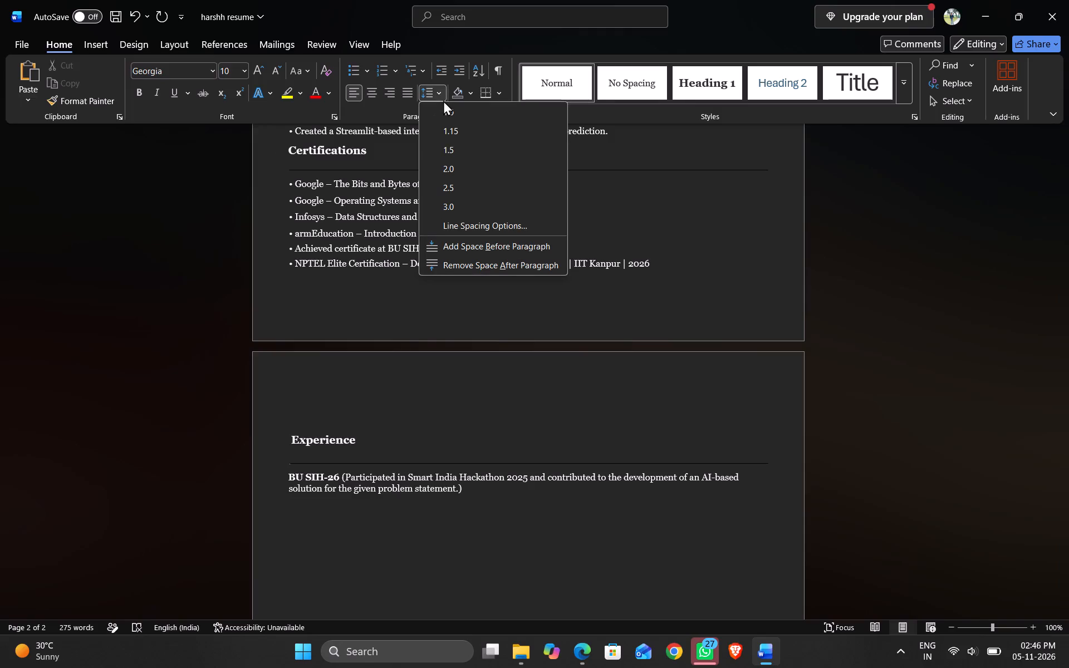
scroll(379, 240, "up", 6)
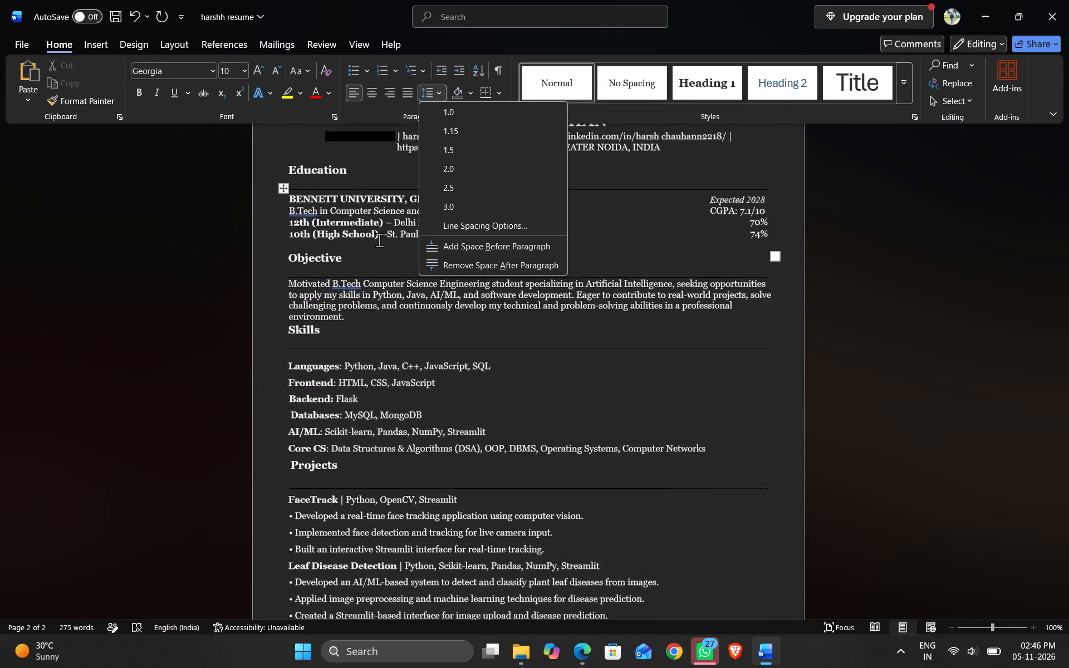
scroll(379, 240, "up", 1)
scroll(374, 288, "up", 1)
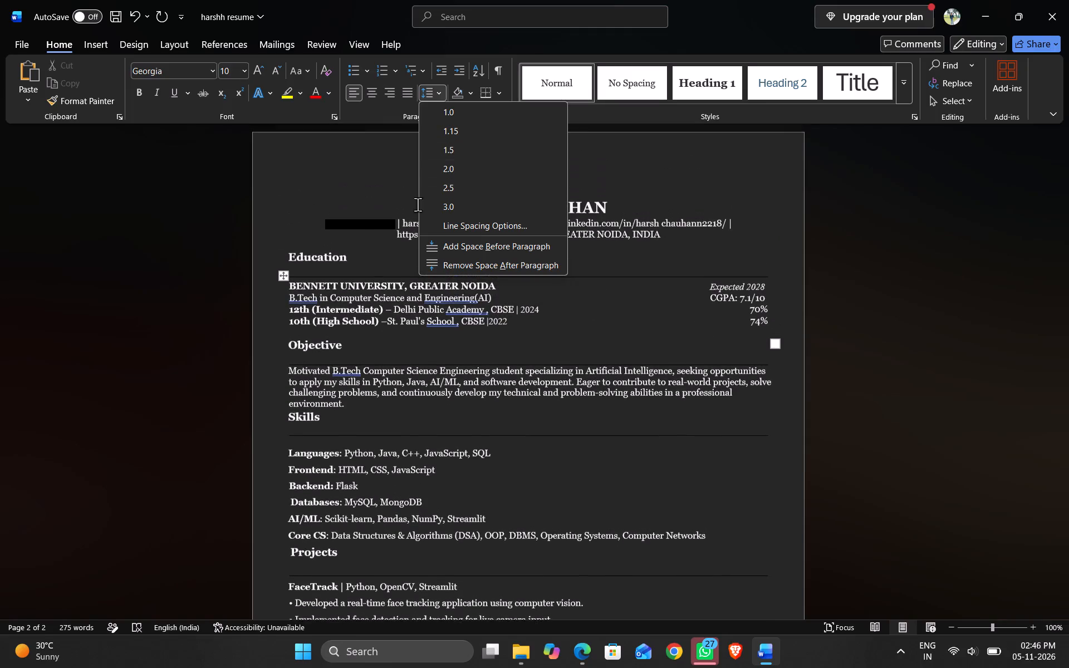
left_click(457, 120)
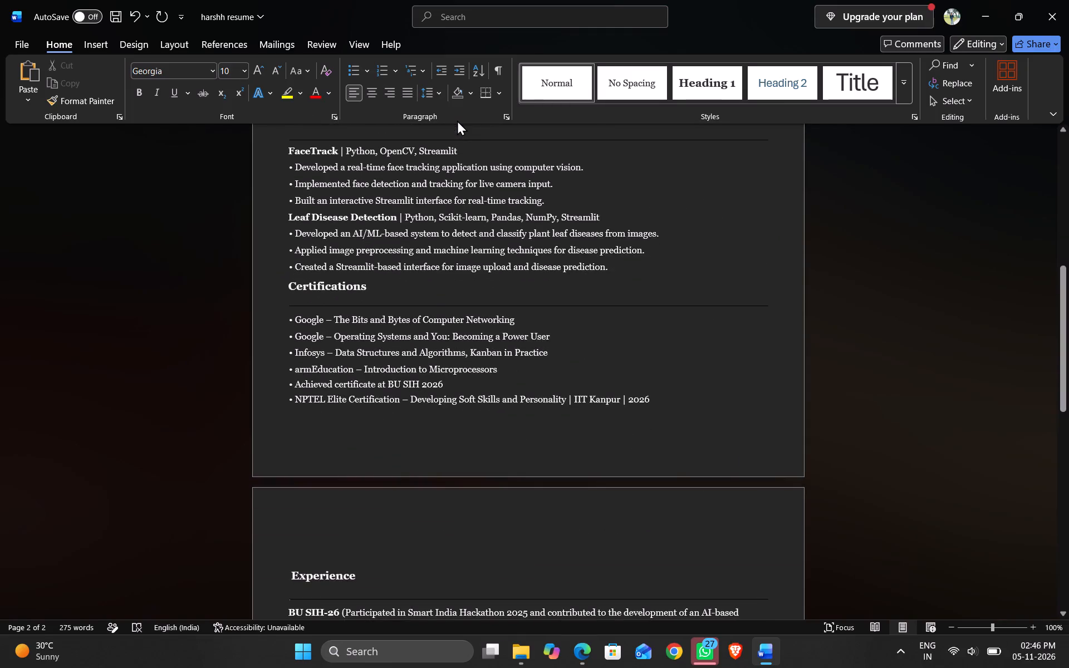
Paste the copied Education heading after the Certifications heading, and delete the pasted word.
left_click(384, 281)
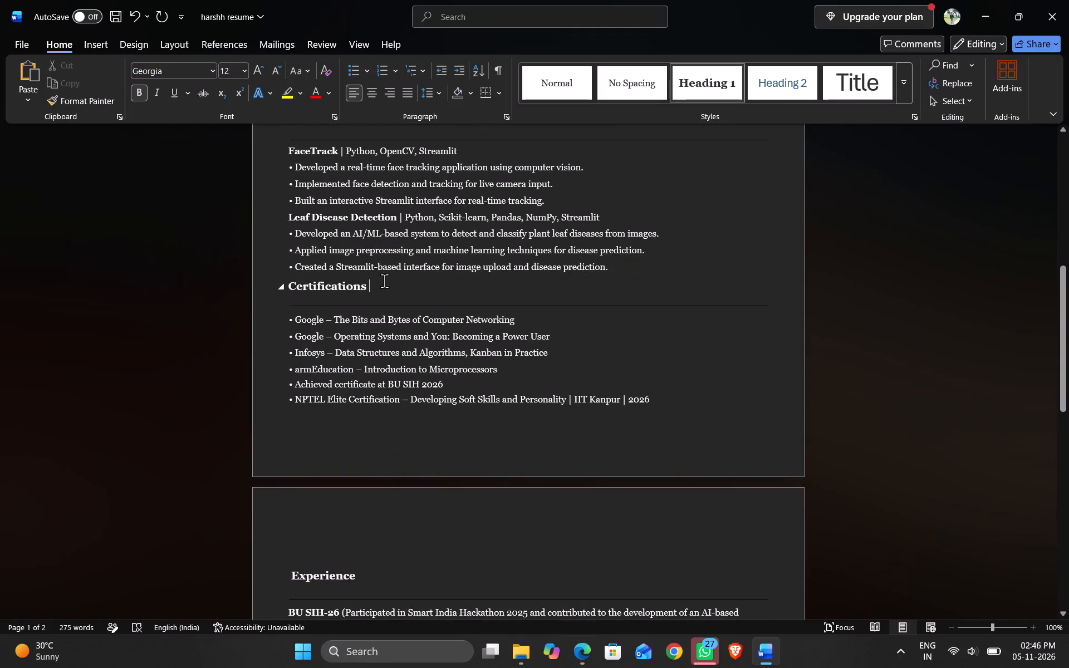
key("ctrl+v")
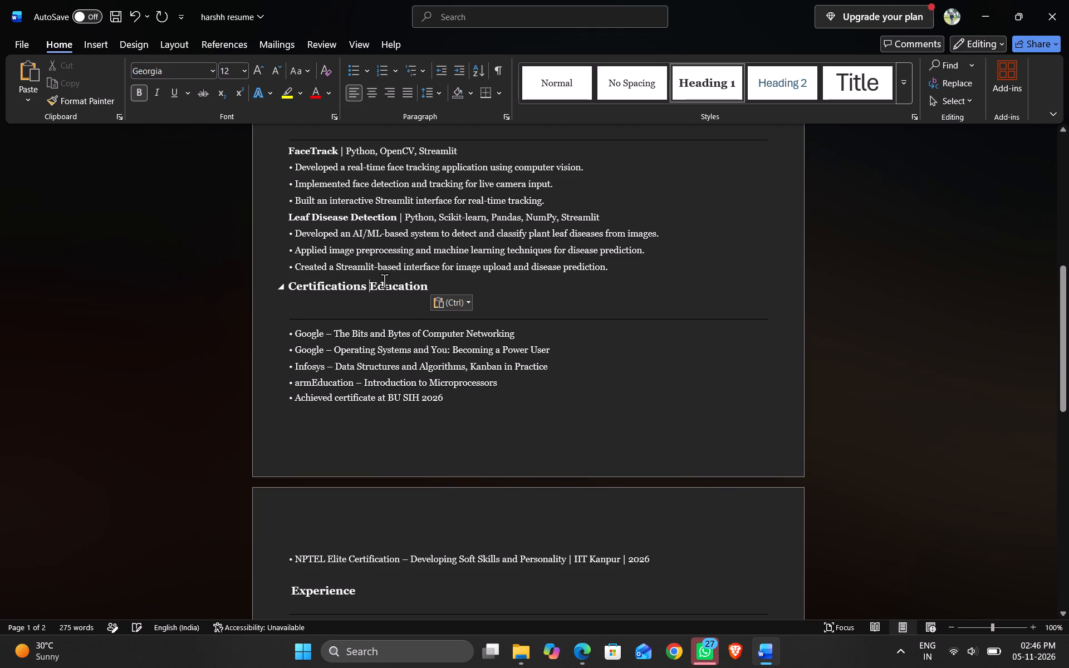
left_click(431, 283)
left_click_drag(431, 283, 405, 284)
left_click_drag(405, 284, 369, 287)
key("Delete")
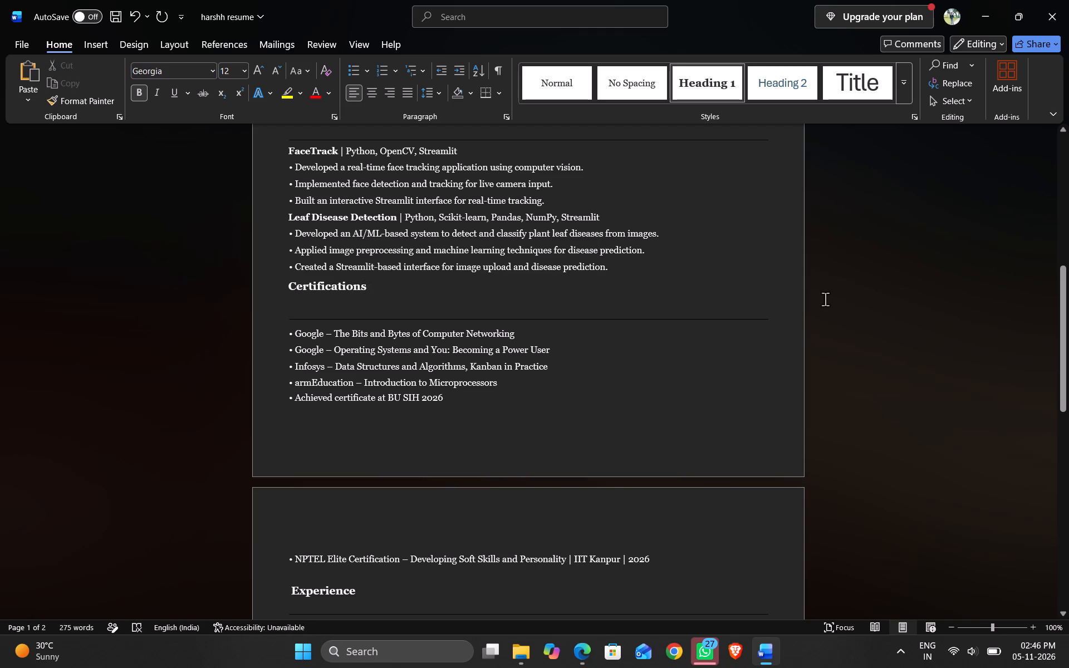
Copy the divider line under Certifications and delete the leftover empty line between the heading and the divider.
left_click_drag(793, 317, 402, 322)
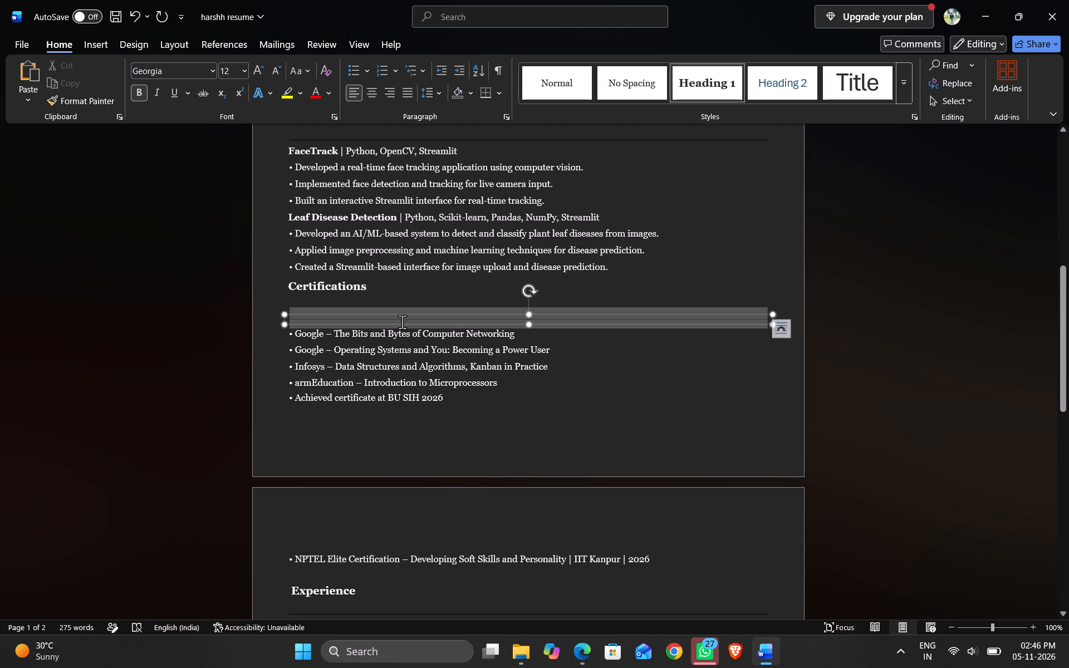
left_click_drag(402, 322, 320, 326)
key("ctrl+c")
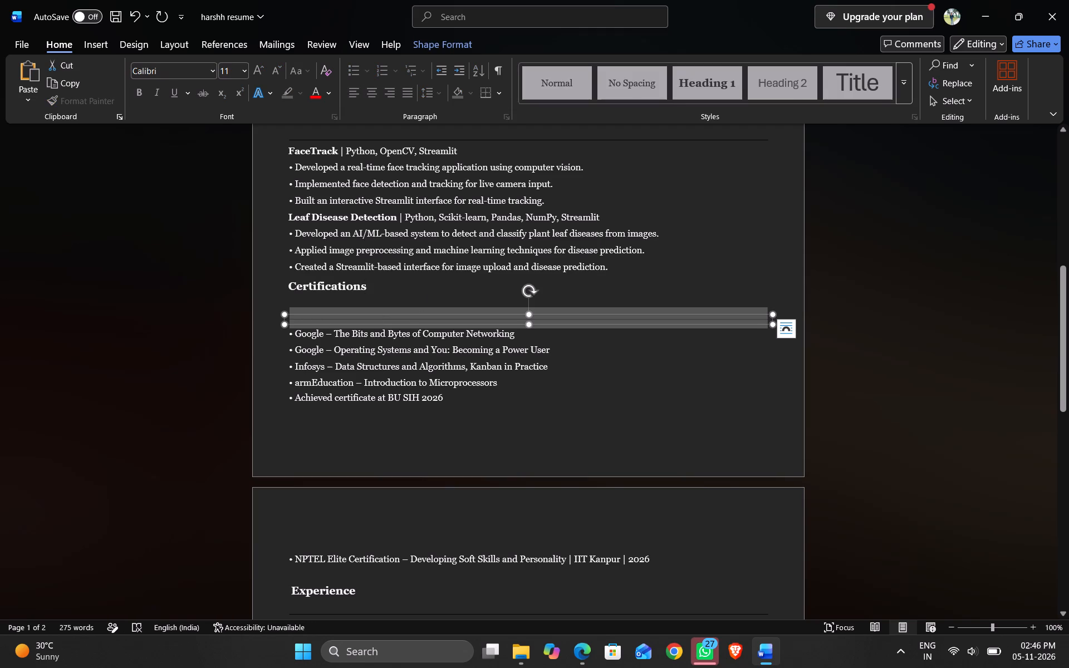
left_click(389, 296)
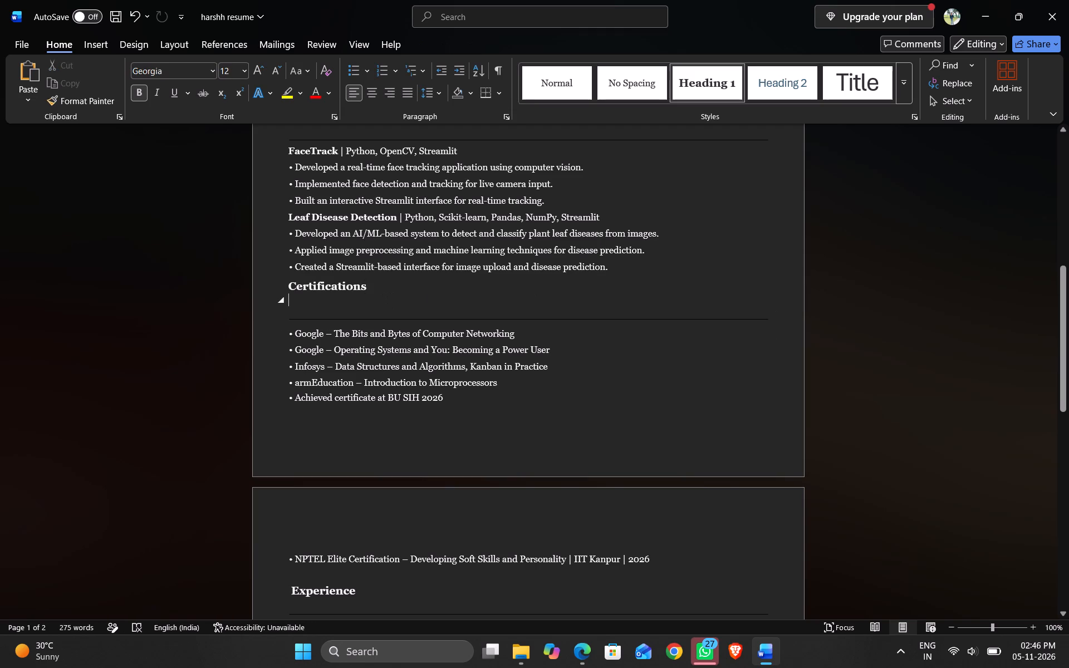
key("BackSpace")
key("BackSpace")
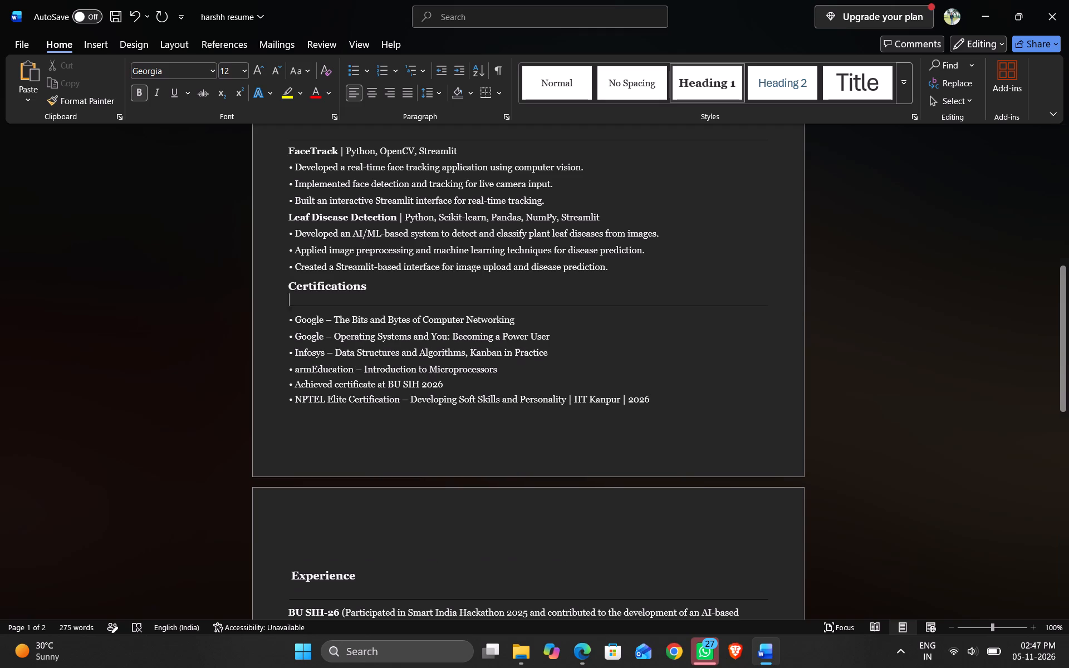
Try to close the gap between the Certifications heading and its divider line by deleting backward from the divider paragraph.
key("Down")
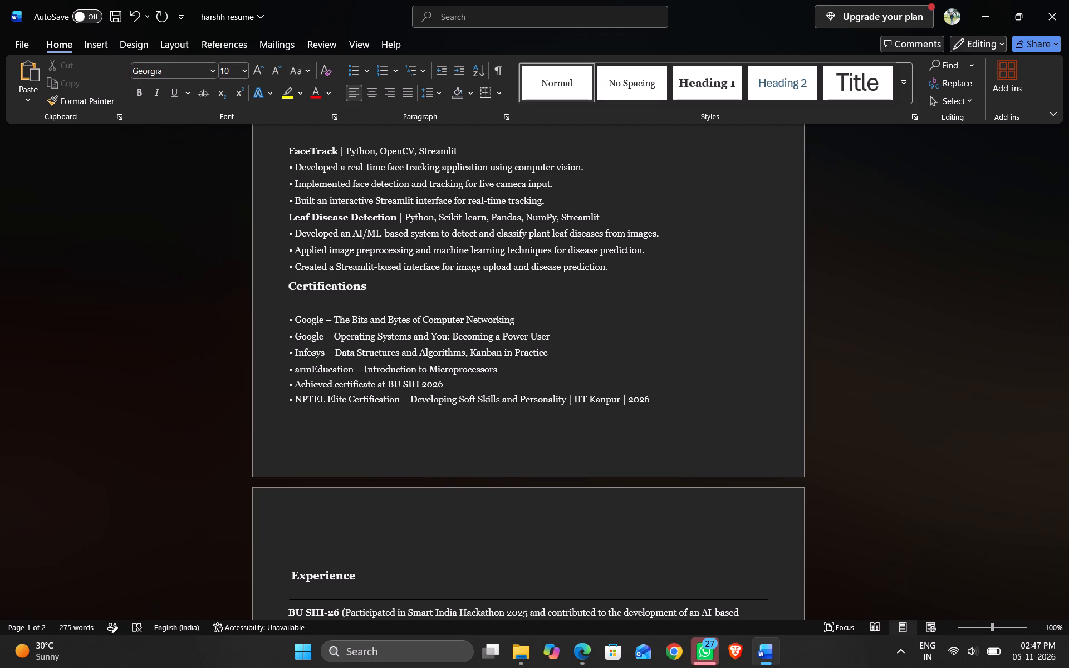
key("Left")
key("Down")
key("Right")
key("Right")
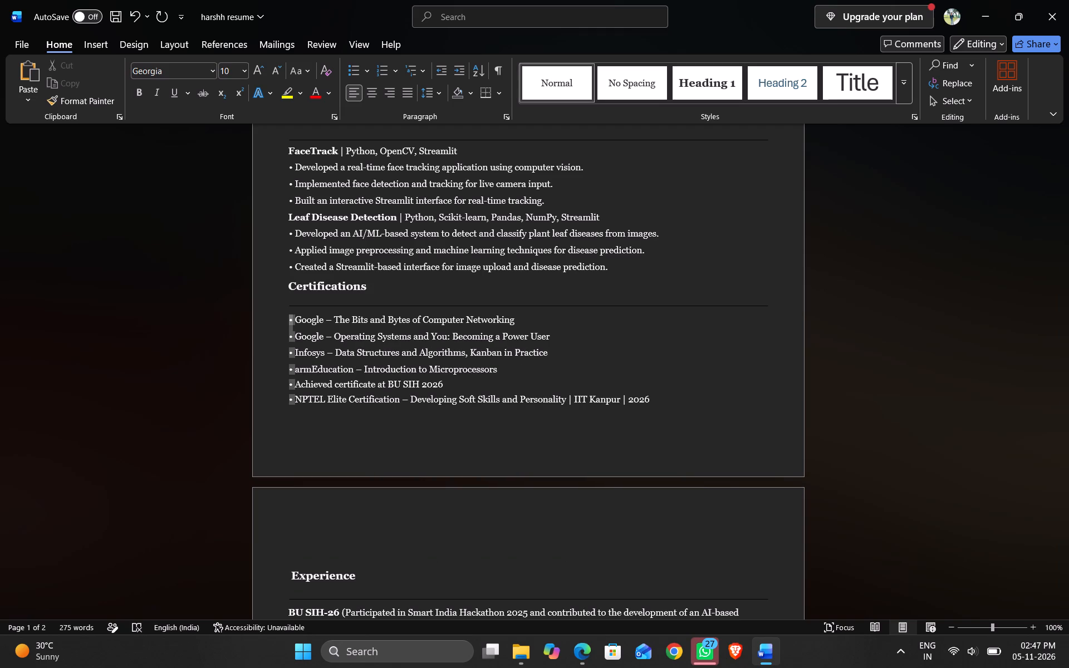
key("Left")
key("Left")
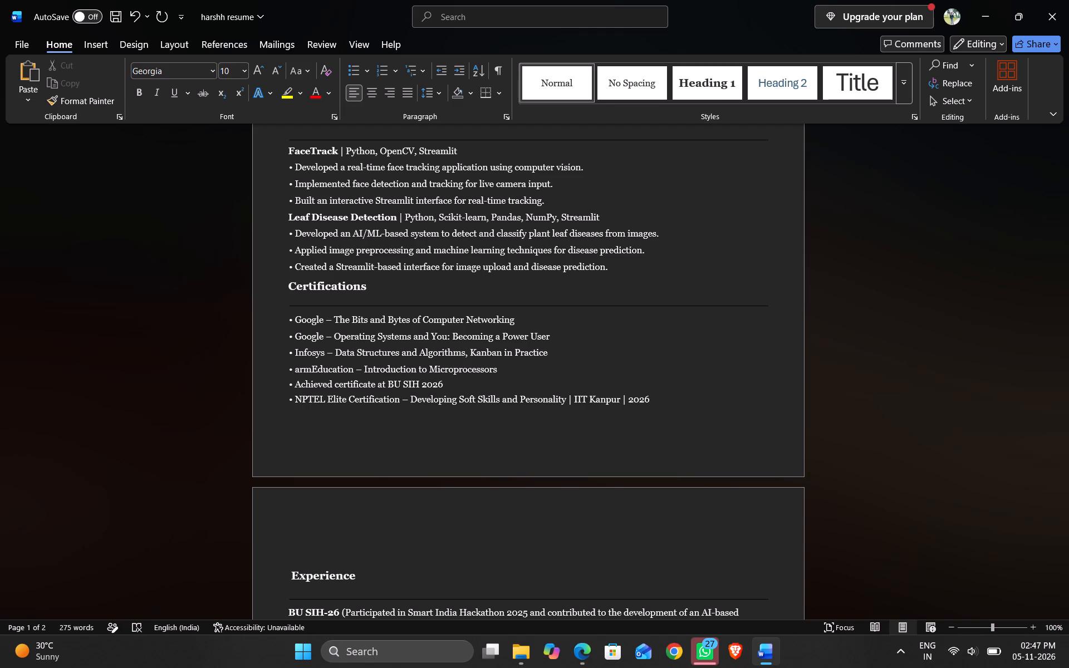
key("Up")
key("Down")
key("BackSpace")
key("BackSpace")
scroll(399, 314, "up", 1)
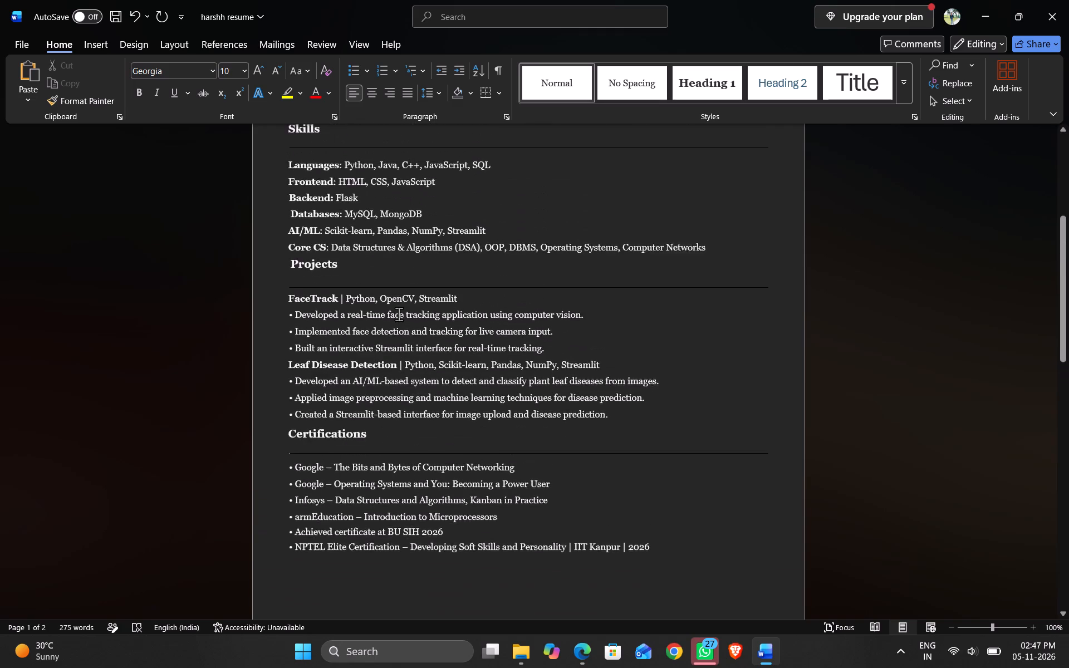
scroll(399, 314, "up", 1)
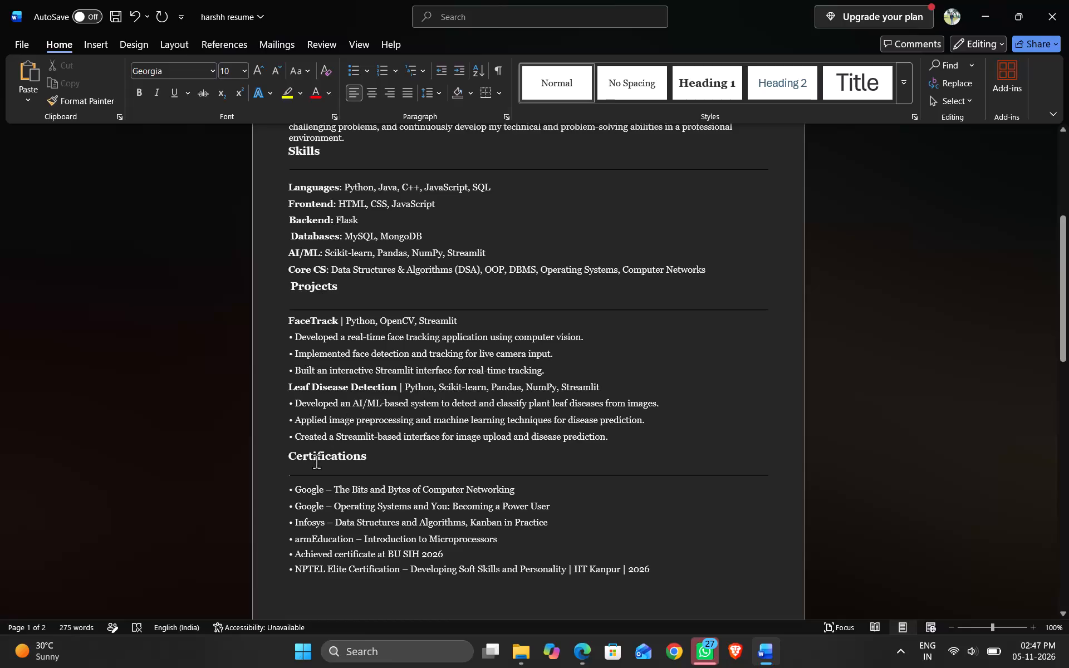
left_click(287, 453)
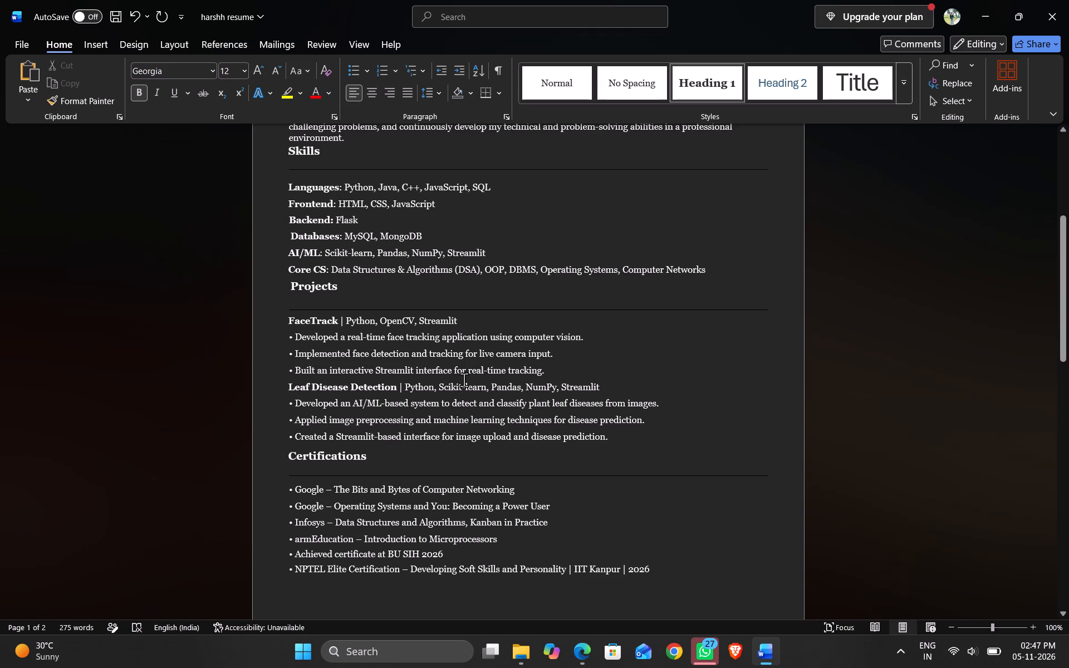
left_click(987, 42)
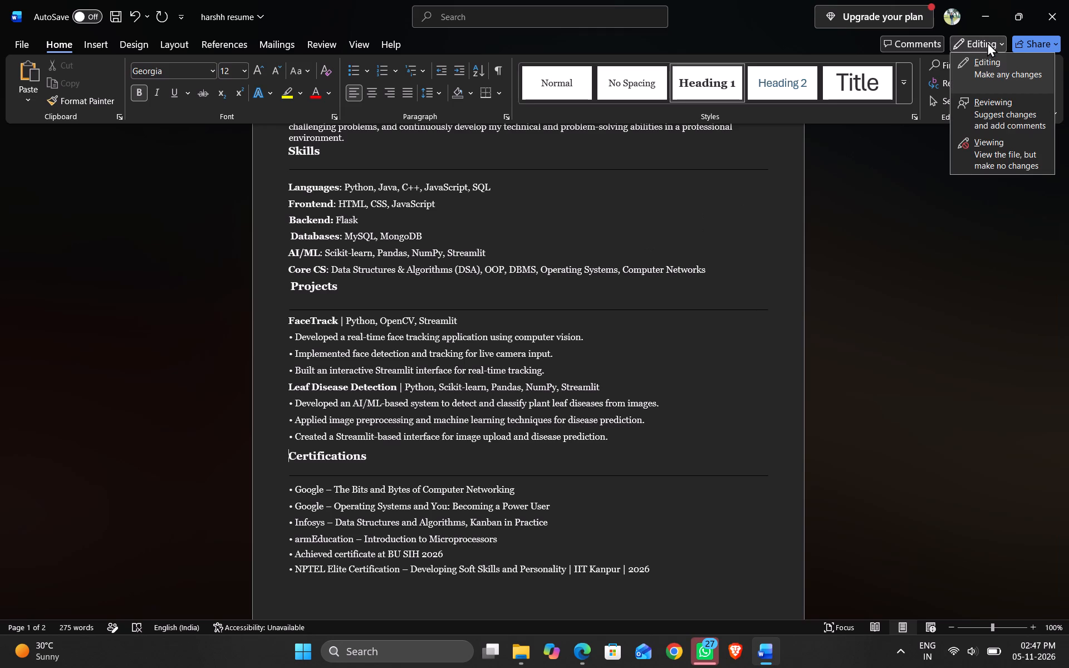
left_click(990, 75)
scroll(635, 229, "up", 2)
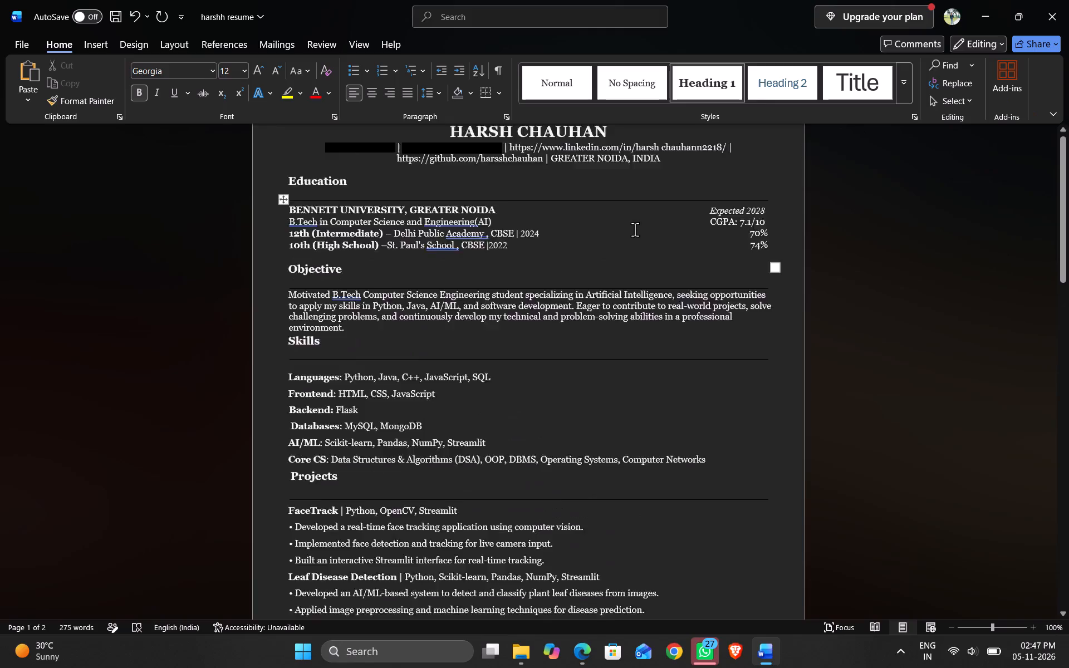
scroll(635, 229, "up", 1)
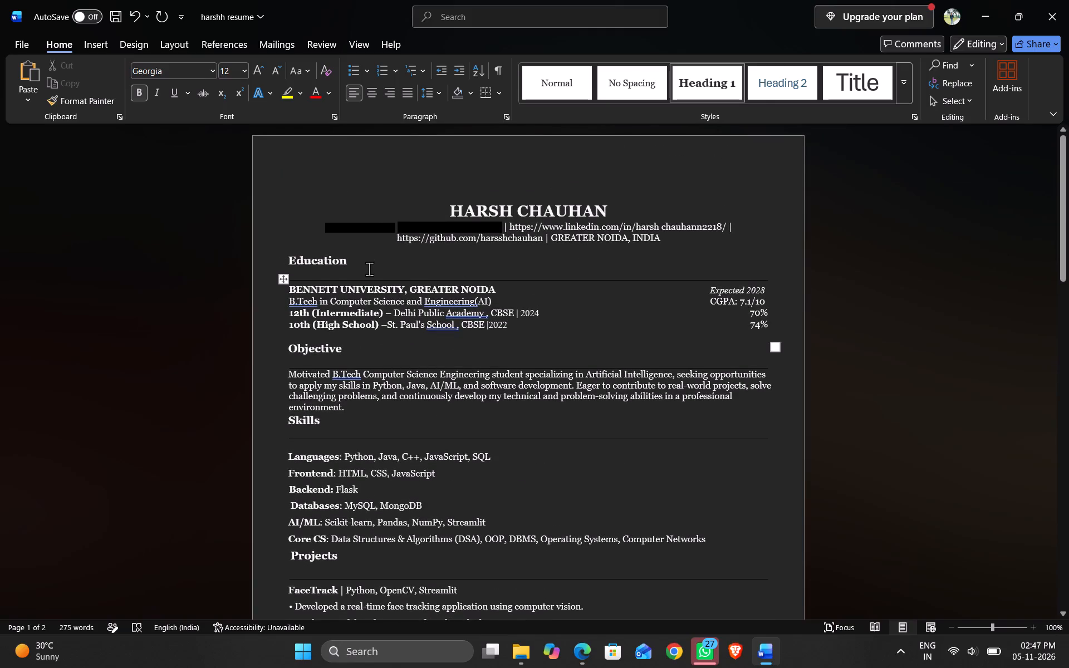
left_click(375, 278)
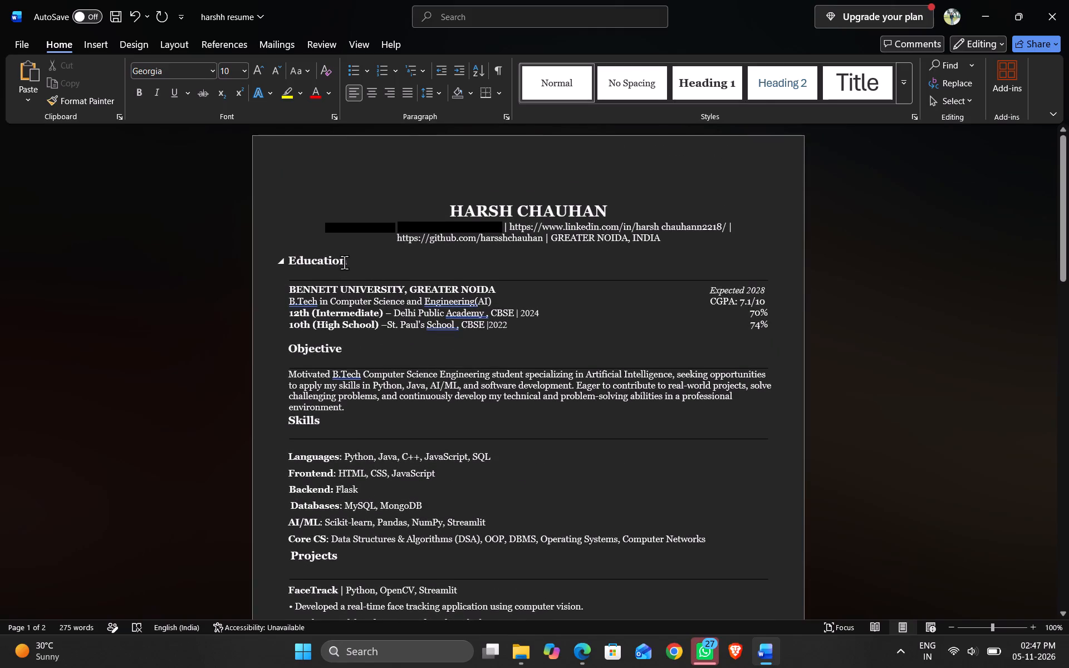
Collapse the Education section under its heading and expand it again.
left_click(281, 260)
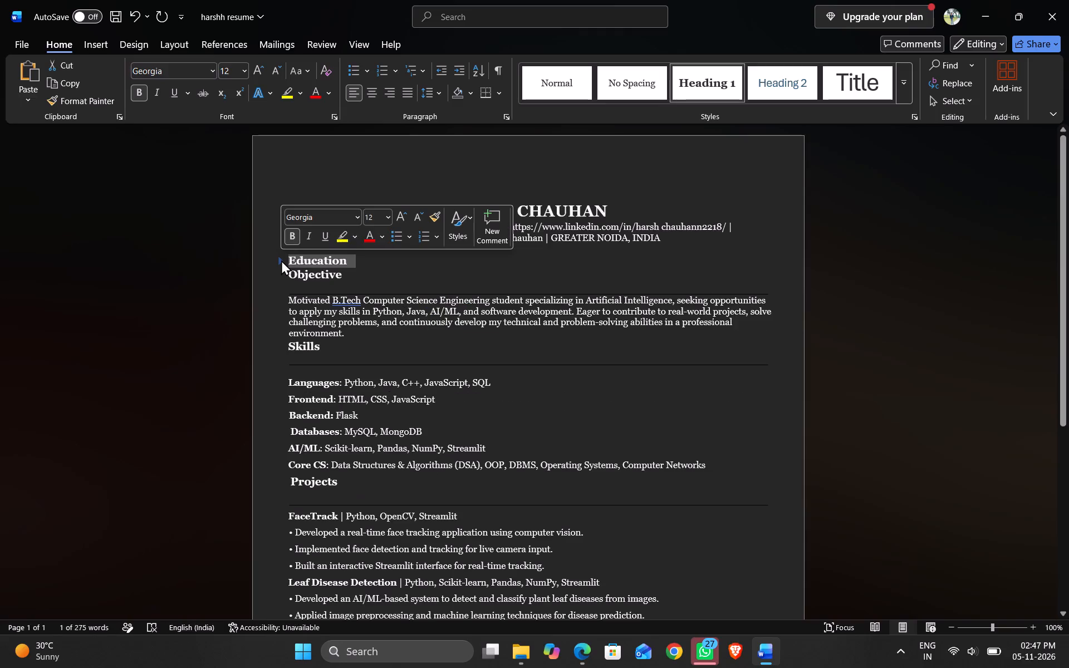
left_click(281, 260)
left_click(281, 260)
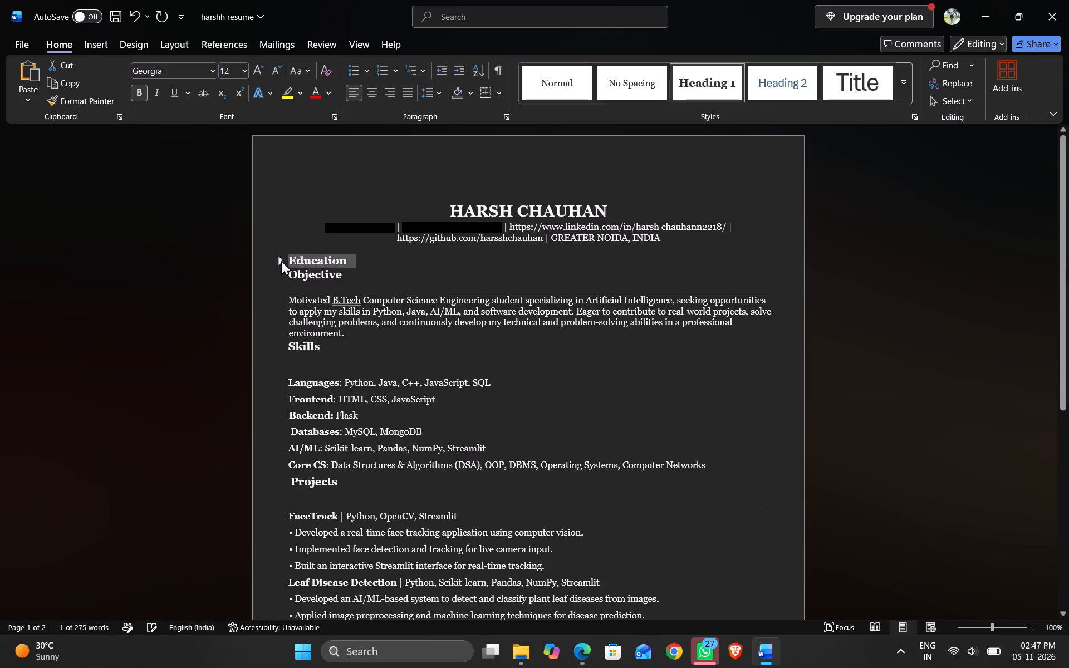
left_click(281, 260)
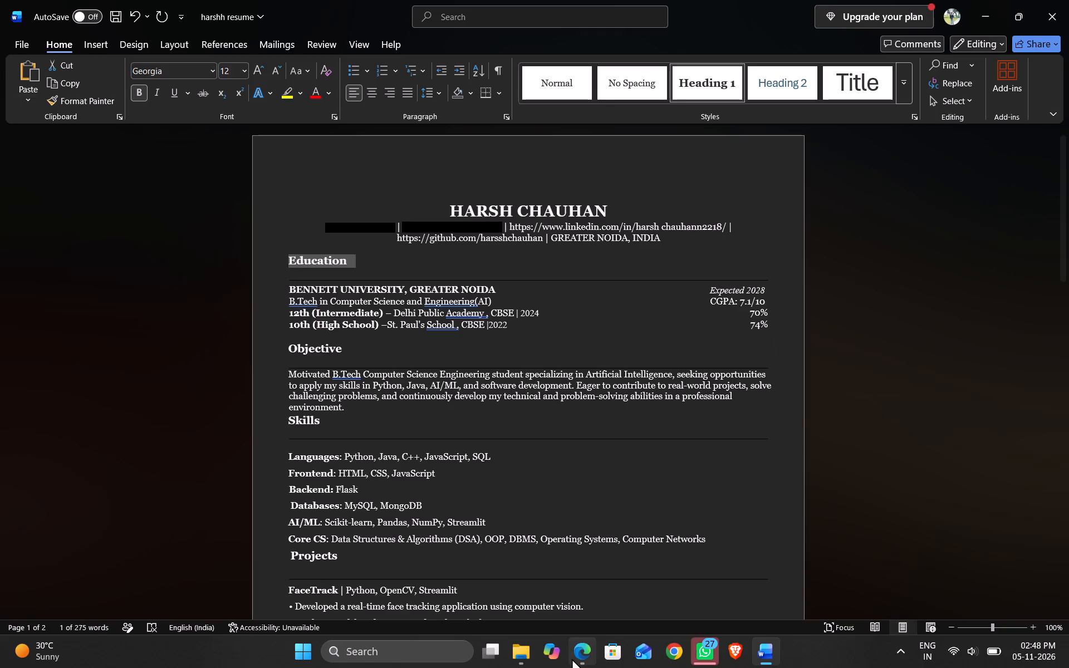
Switch to the original resume PDF in Edge, examine its heading and divider spacing, and return to Word.
left_click(619, 558)
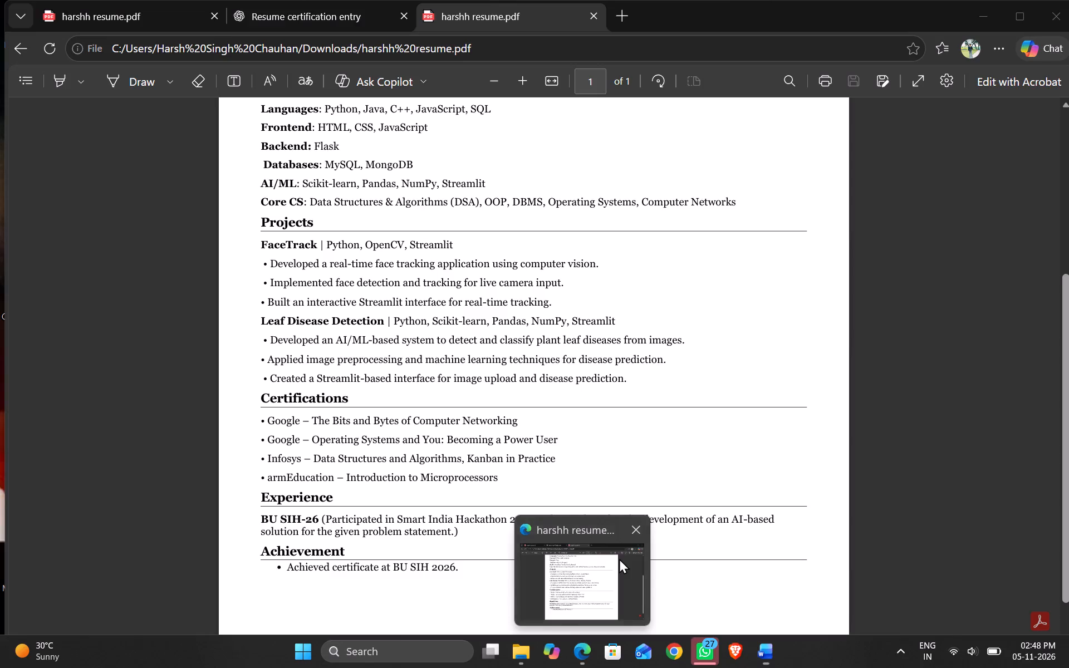
scroll(544, 500, "up", 5)
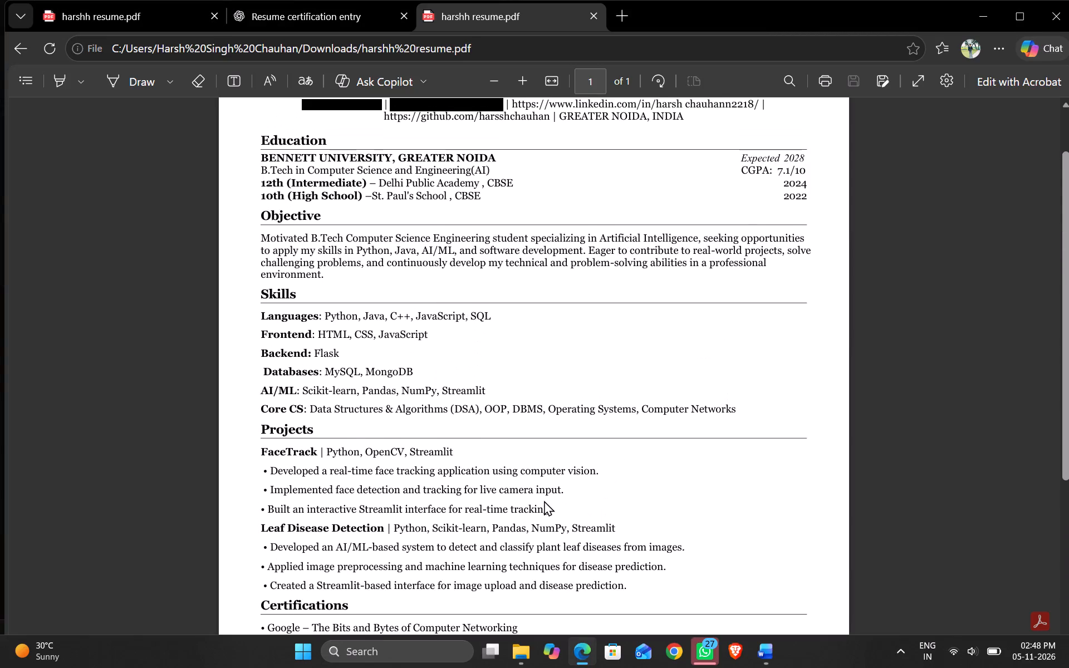
scroll(544, 500, "up", 1)
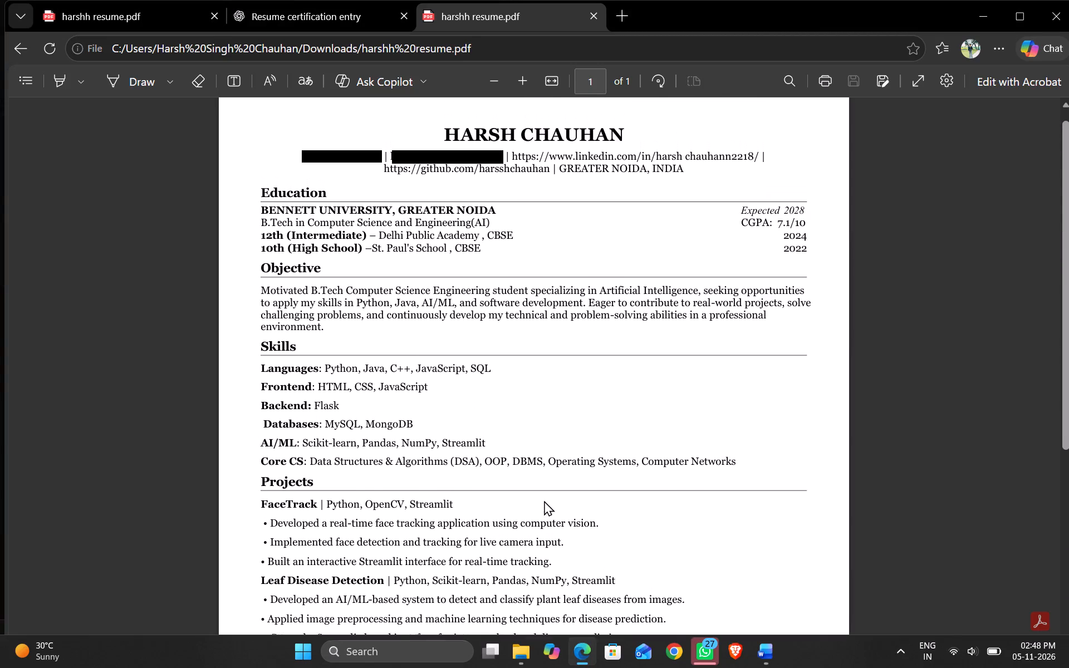
scroll(544, 500, "up", 1)
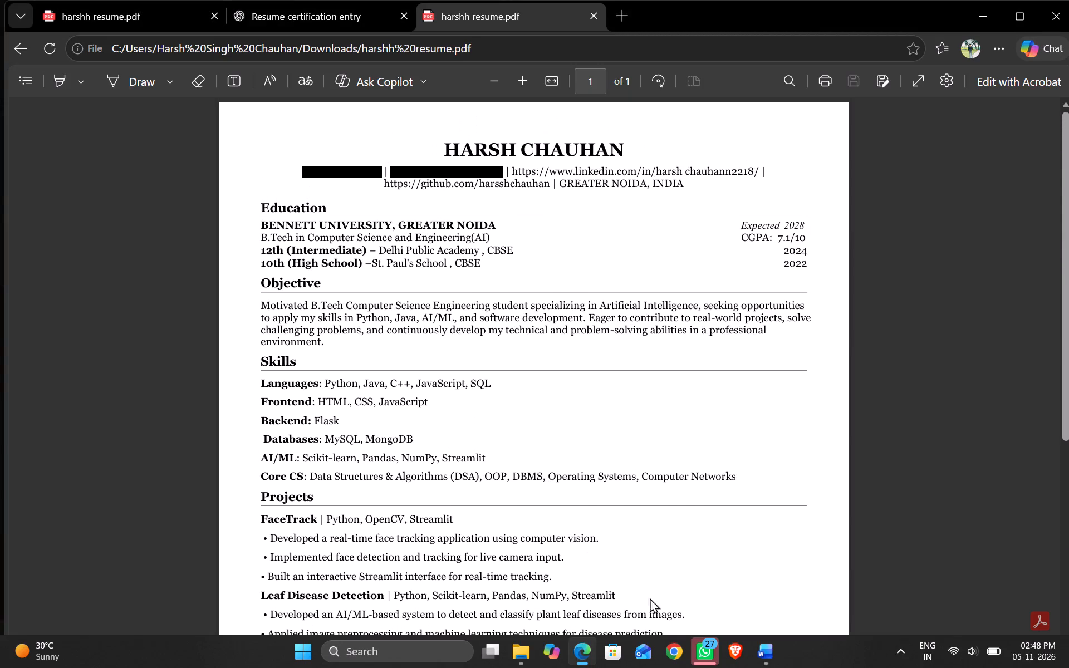
left_click(769, 581)
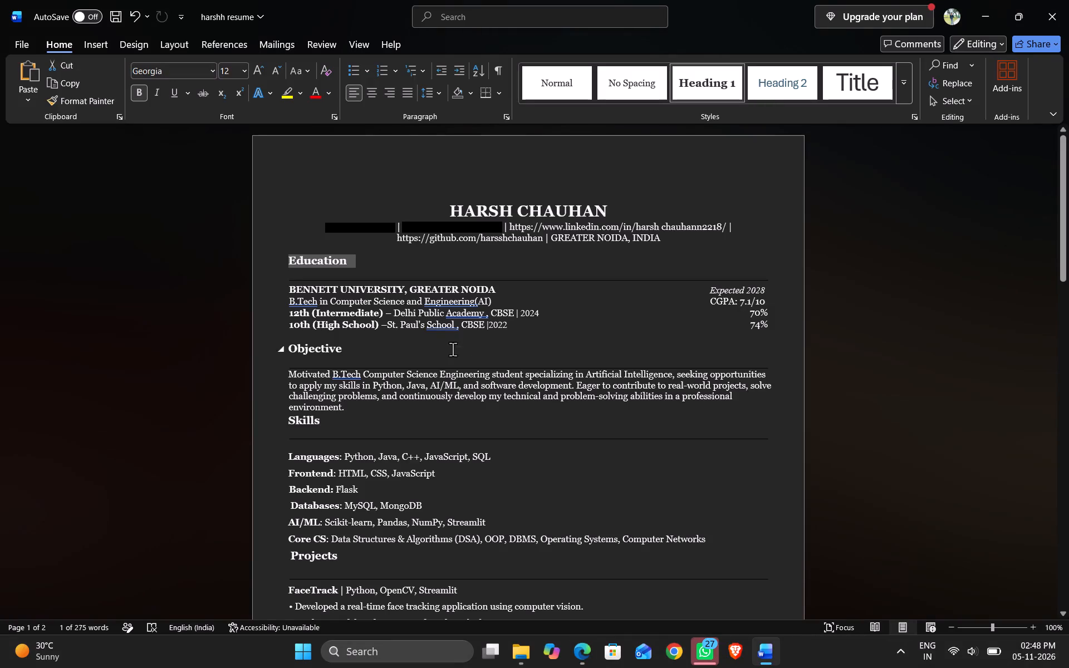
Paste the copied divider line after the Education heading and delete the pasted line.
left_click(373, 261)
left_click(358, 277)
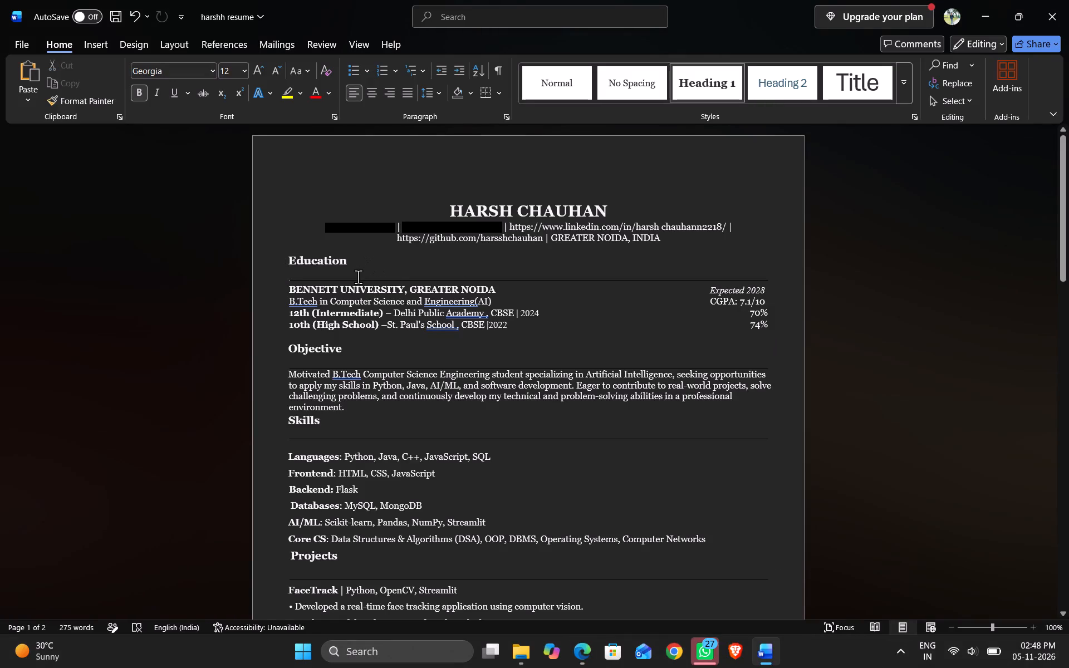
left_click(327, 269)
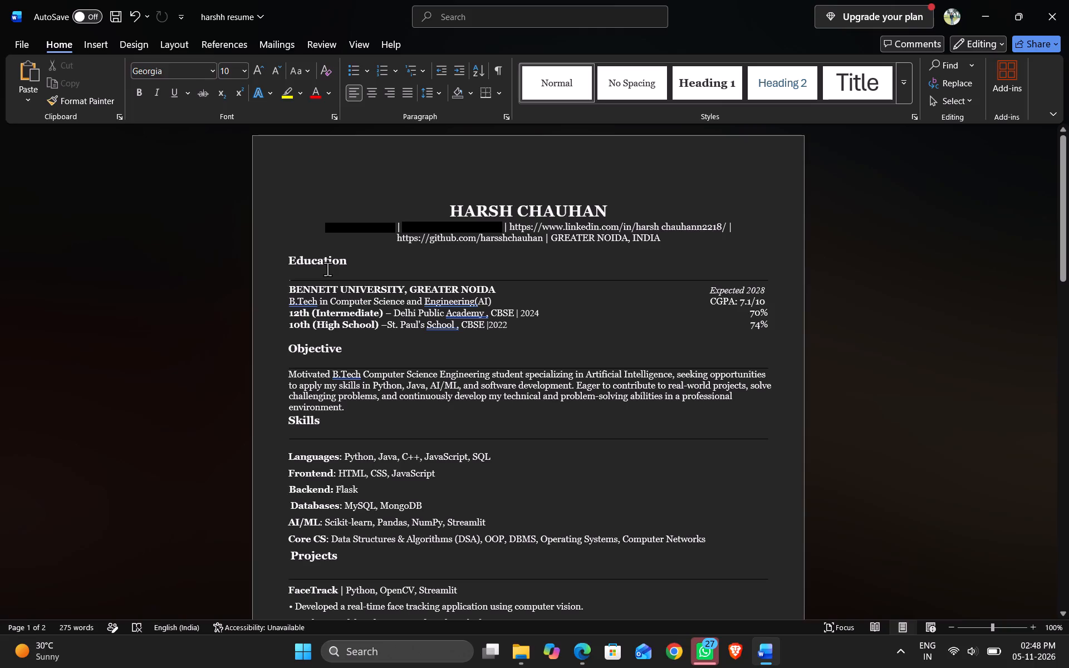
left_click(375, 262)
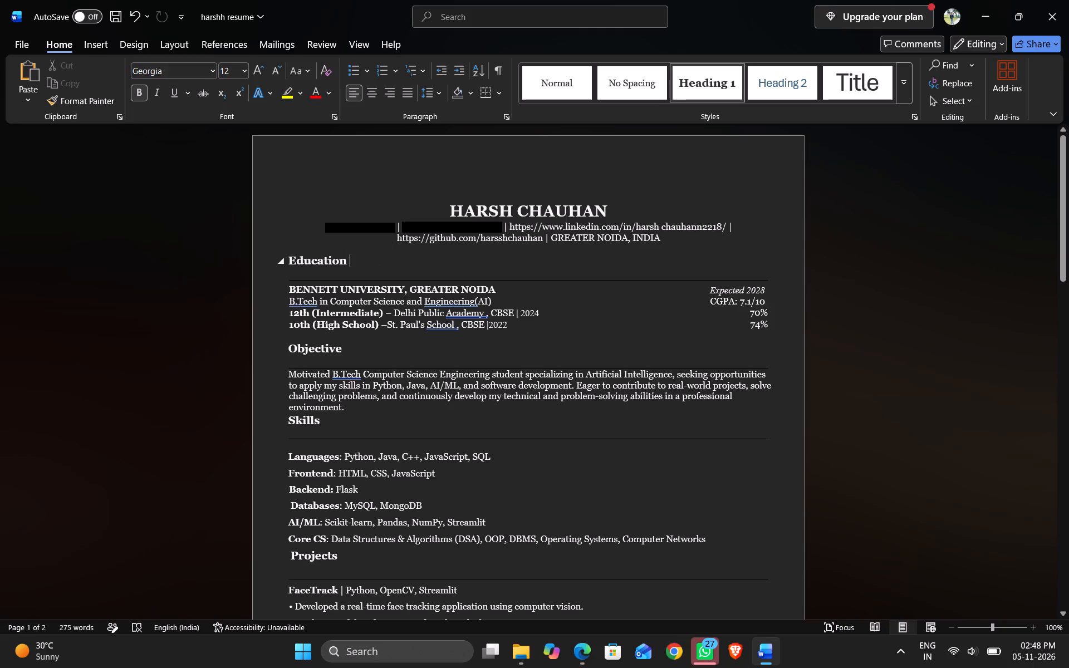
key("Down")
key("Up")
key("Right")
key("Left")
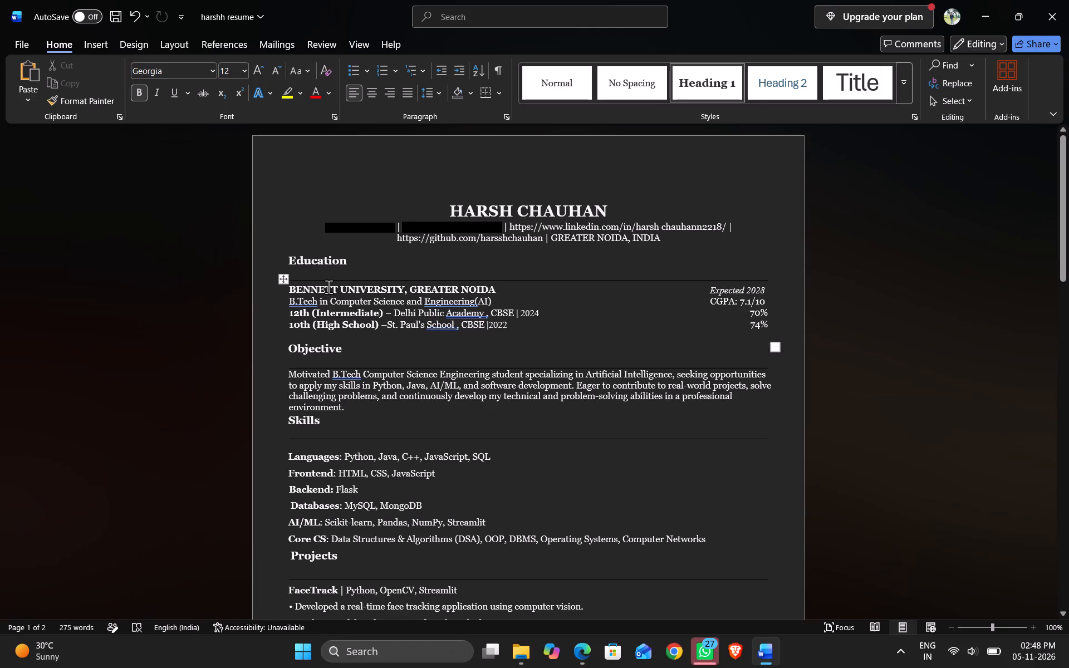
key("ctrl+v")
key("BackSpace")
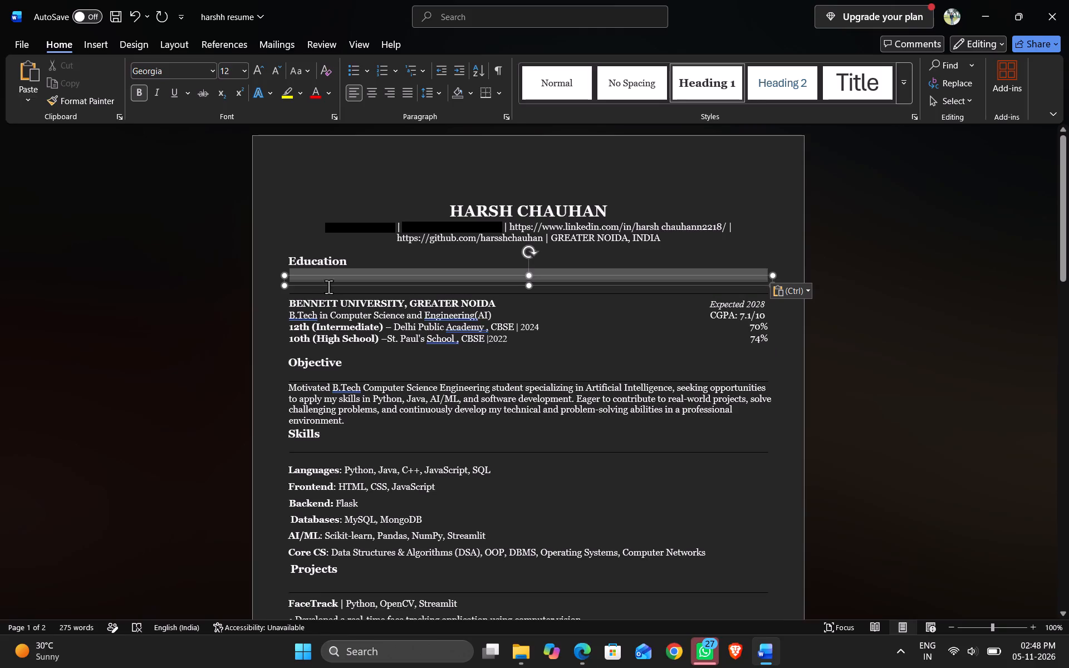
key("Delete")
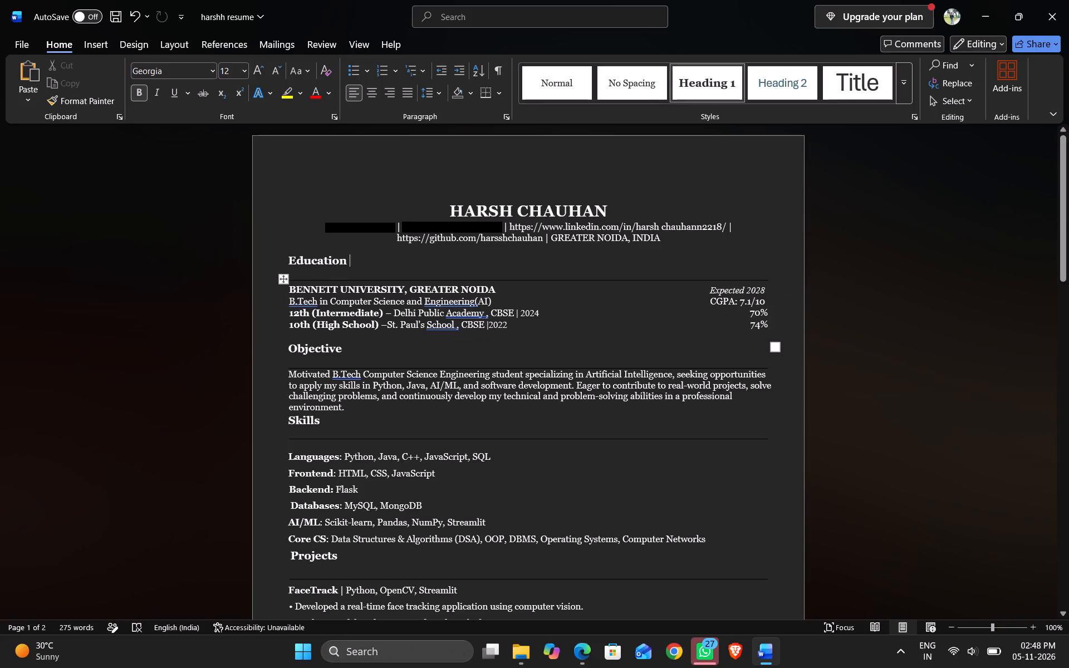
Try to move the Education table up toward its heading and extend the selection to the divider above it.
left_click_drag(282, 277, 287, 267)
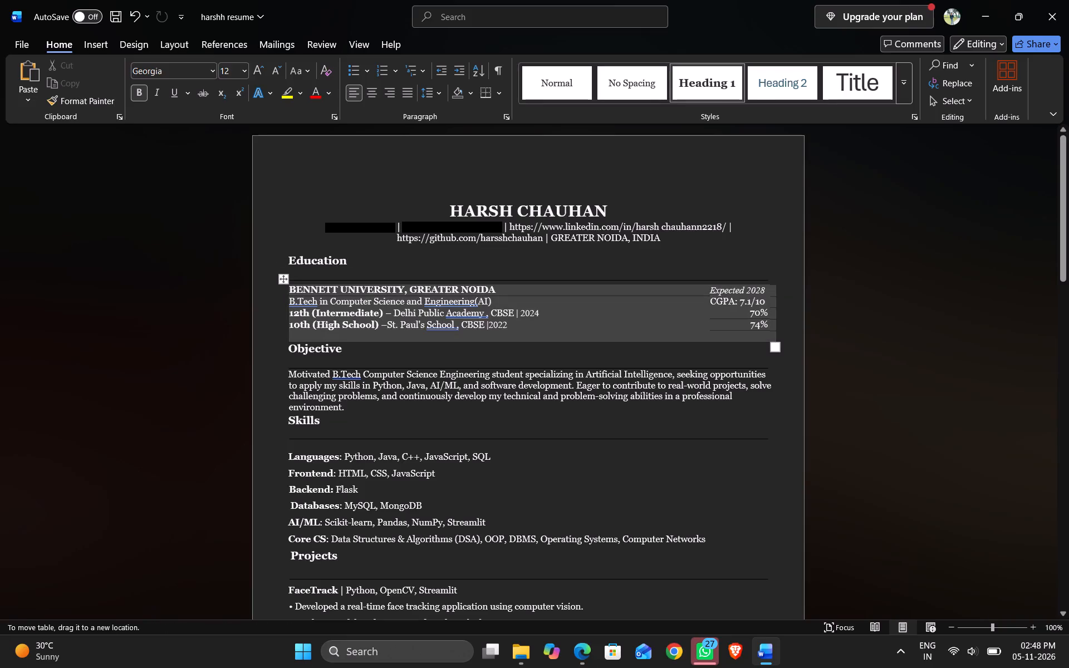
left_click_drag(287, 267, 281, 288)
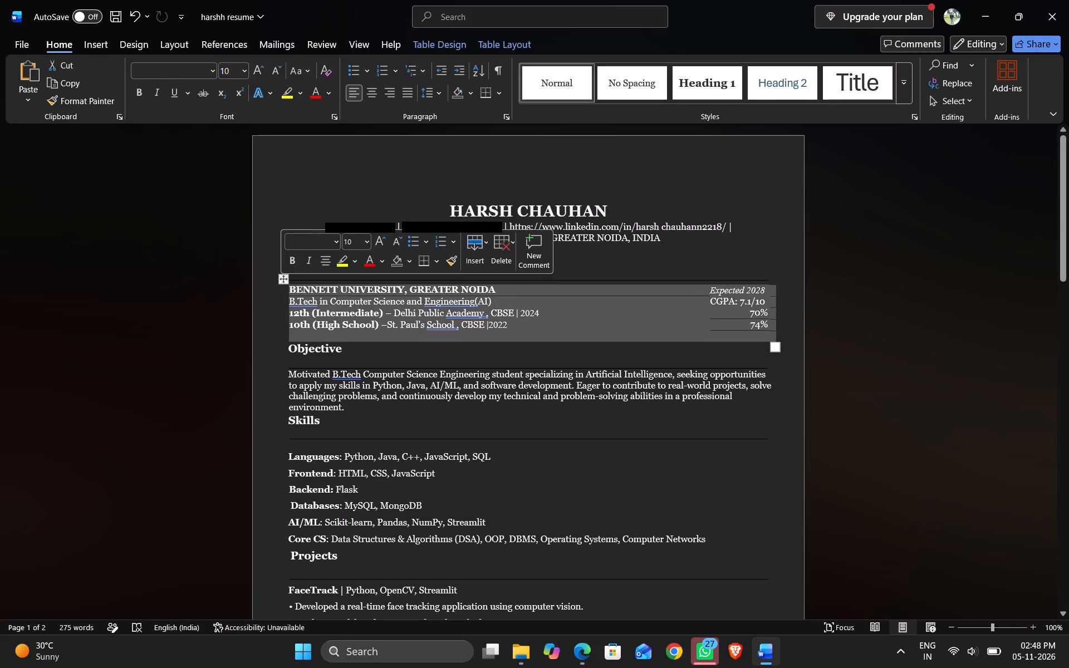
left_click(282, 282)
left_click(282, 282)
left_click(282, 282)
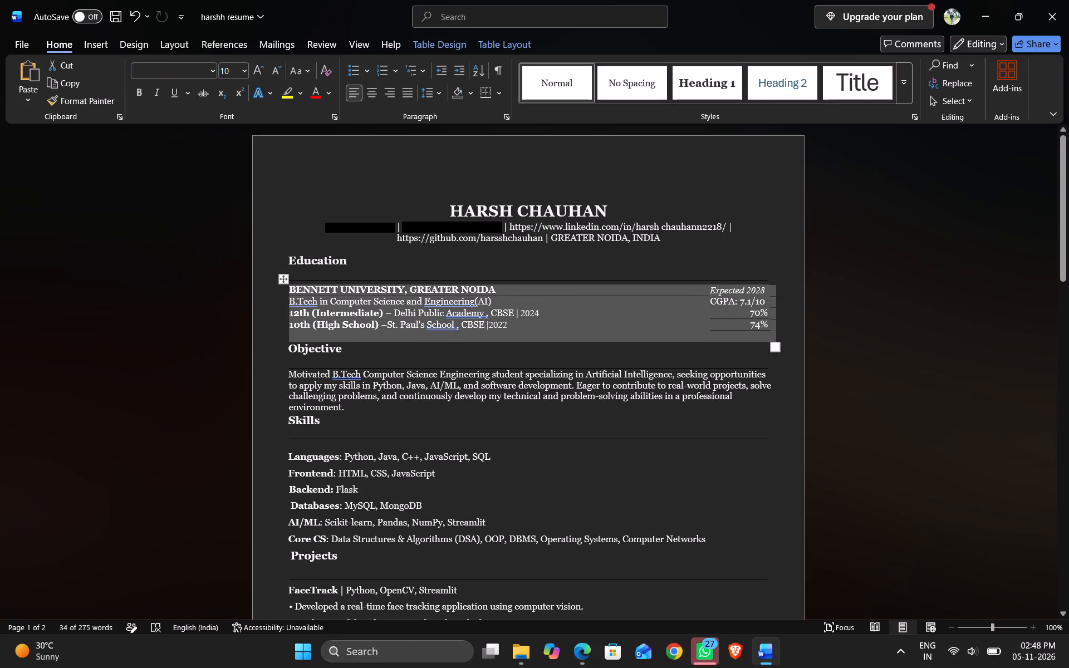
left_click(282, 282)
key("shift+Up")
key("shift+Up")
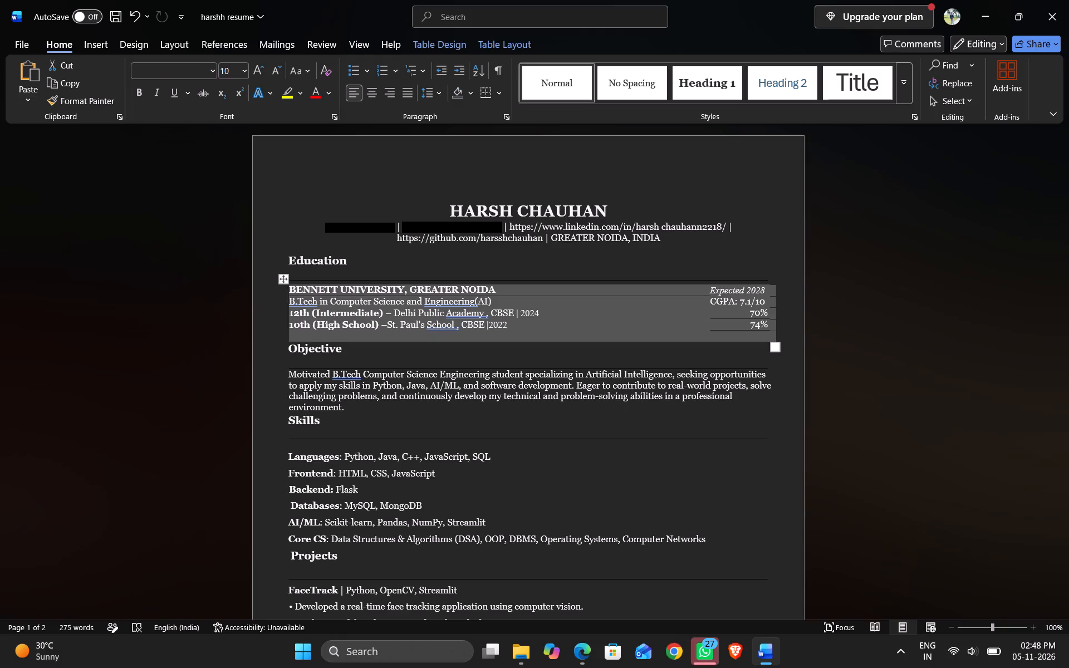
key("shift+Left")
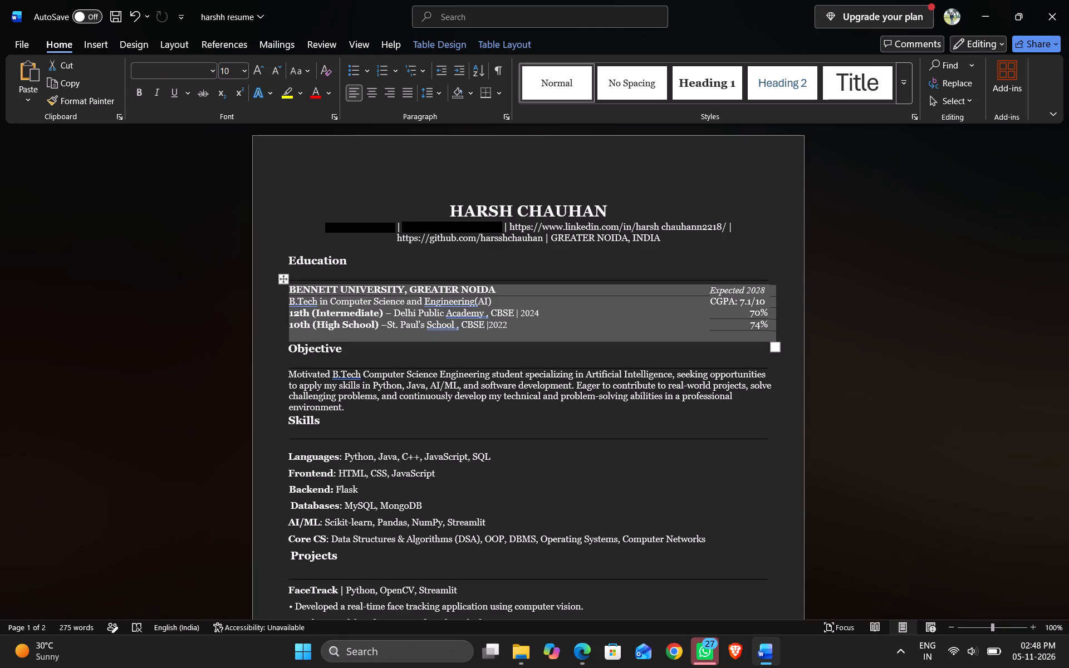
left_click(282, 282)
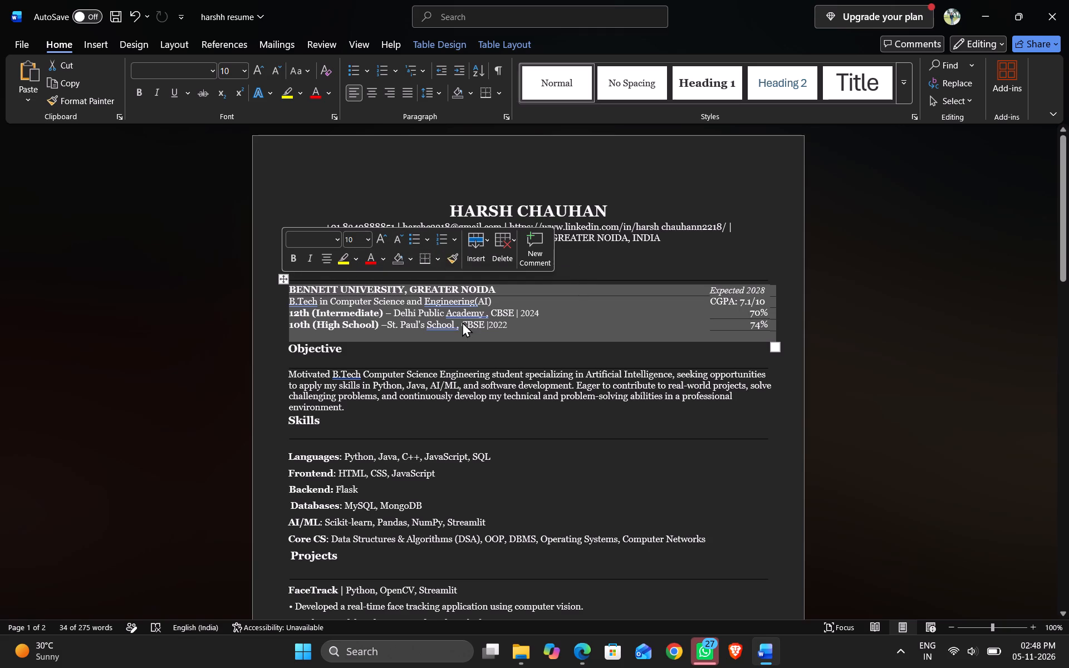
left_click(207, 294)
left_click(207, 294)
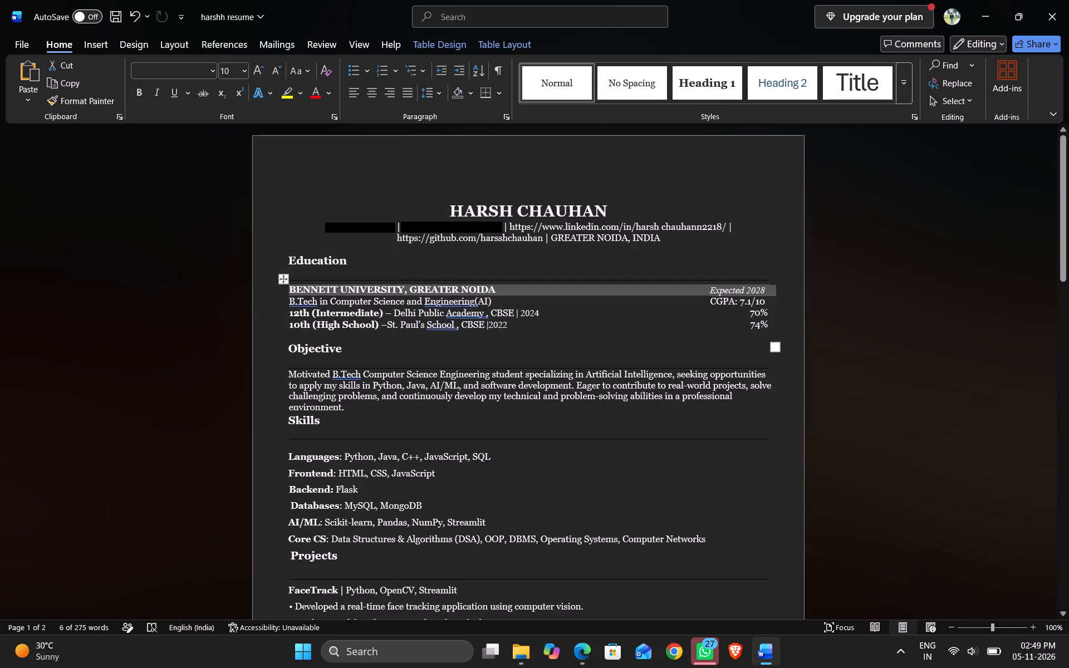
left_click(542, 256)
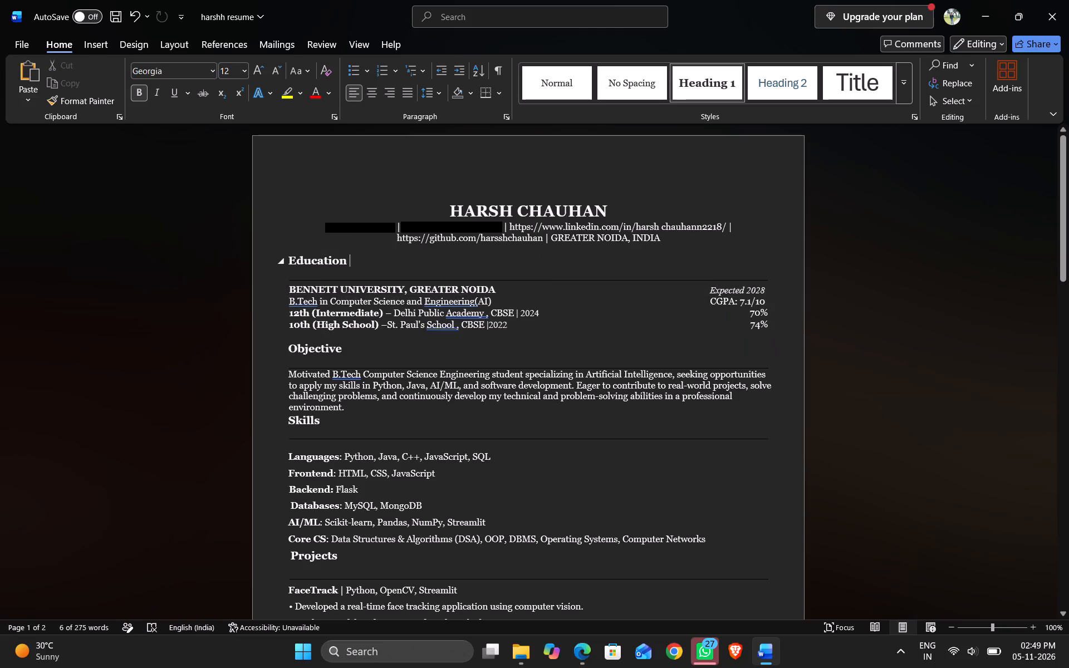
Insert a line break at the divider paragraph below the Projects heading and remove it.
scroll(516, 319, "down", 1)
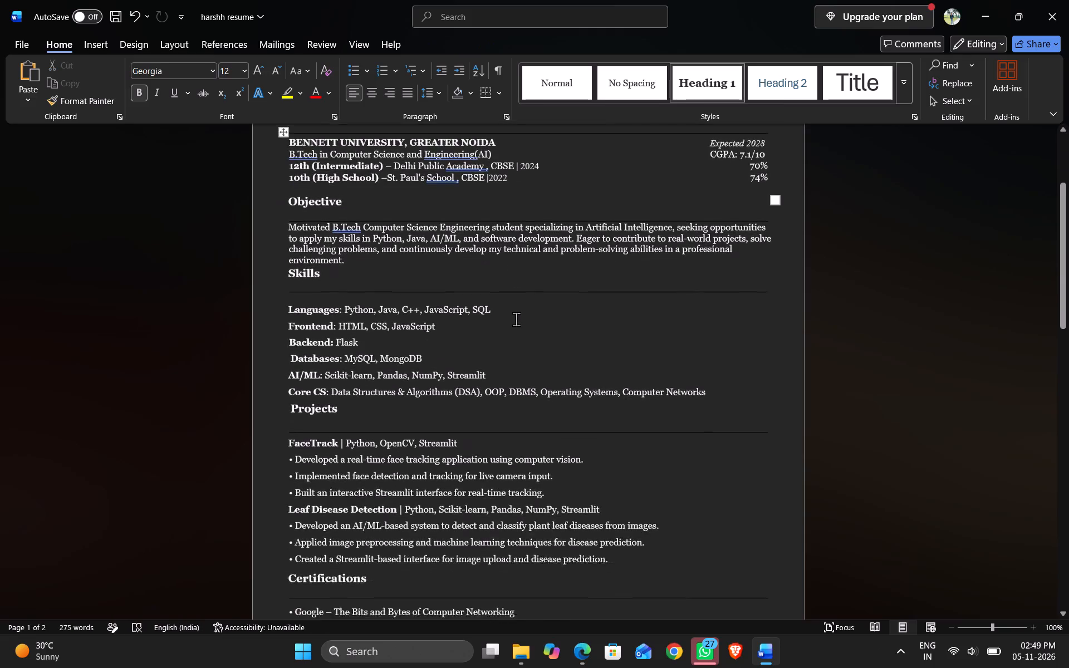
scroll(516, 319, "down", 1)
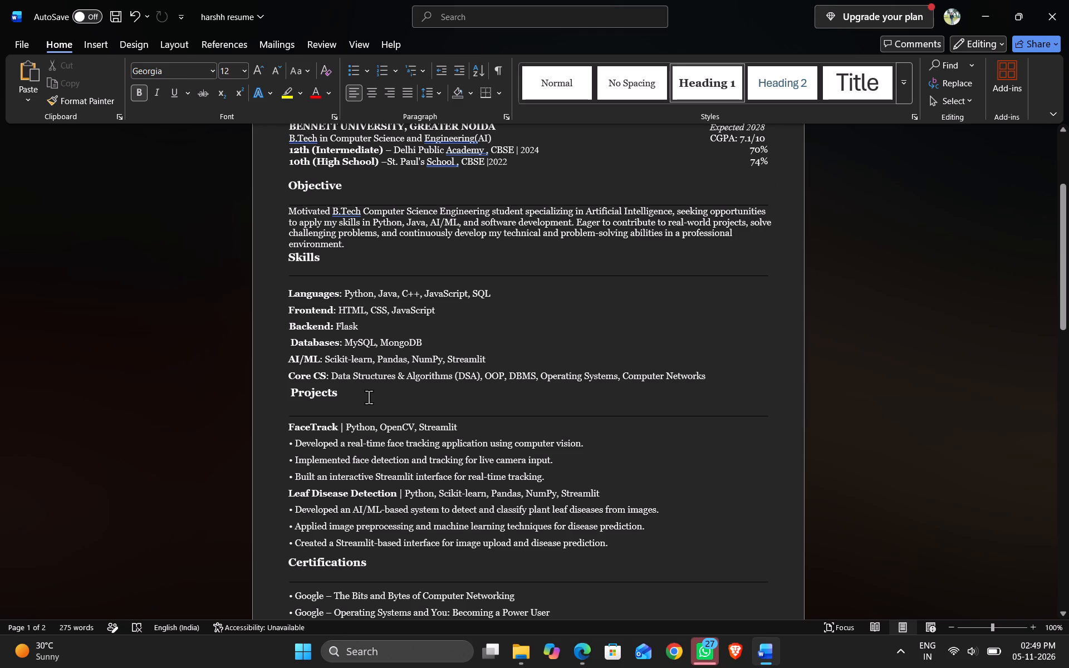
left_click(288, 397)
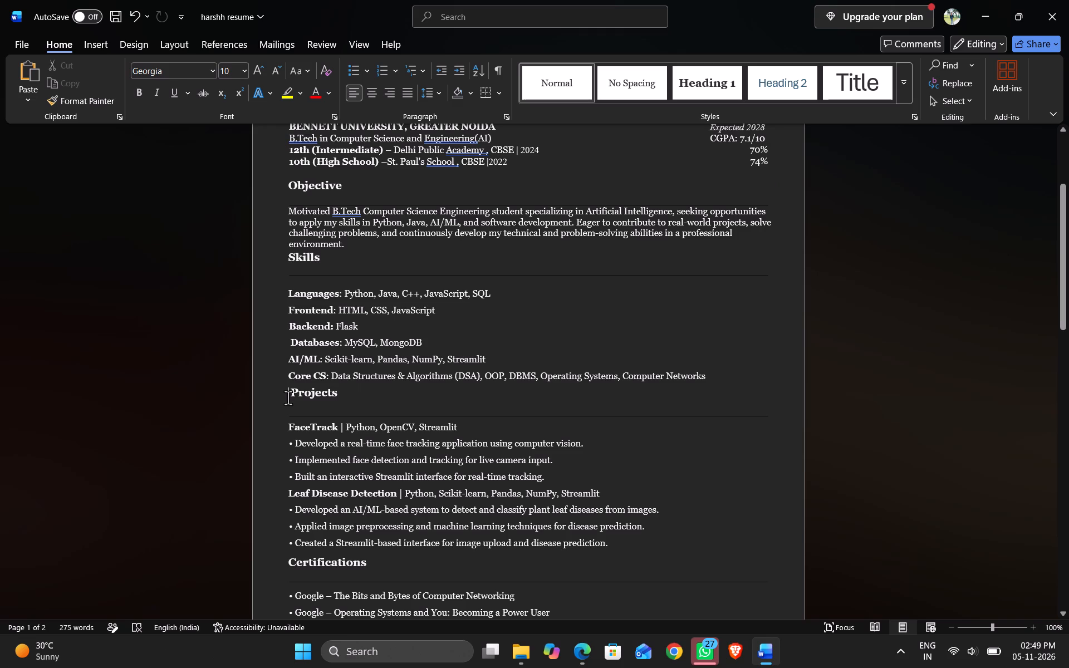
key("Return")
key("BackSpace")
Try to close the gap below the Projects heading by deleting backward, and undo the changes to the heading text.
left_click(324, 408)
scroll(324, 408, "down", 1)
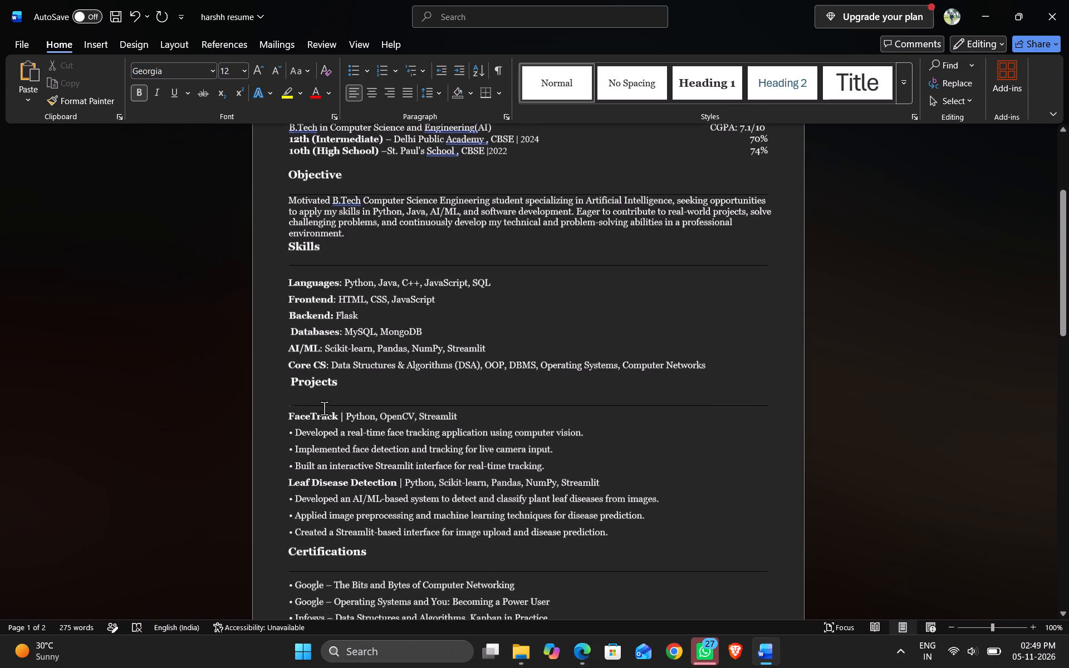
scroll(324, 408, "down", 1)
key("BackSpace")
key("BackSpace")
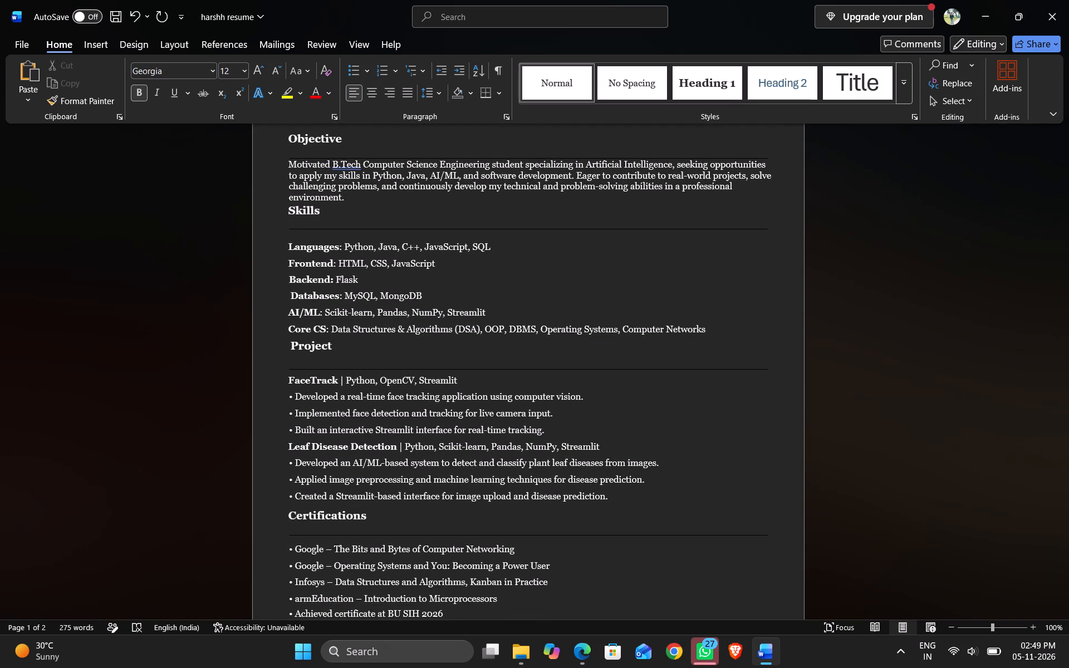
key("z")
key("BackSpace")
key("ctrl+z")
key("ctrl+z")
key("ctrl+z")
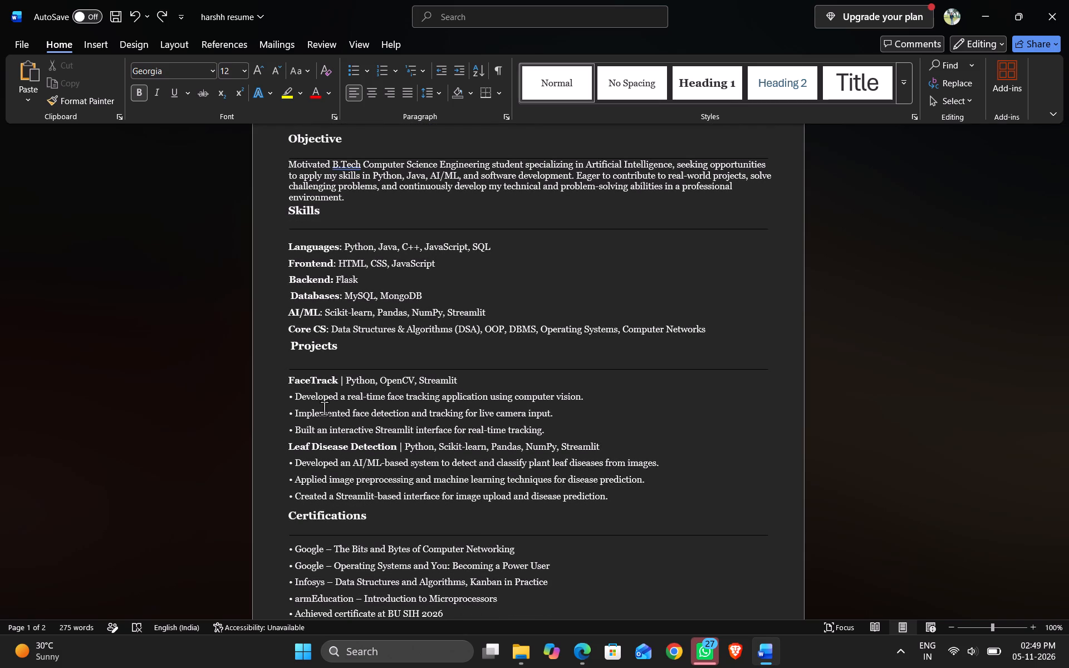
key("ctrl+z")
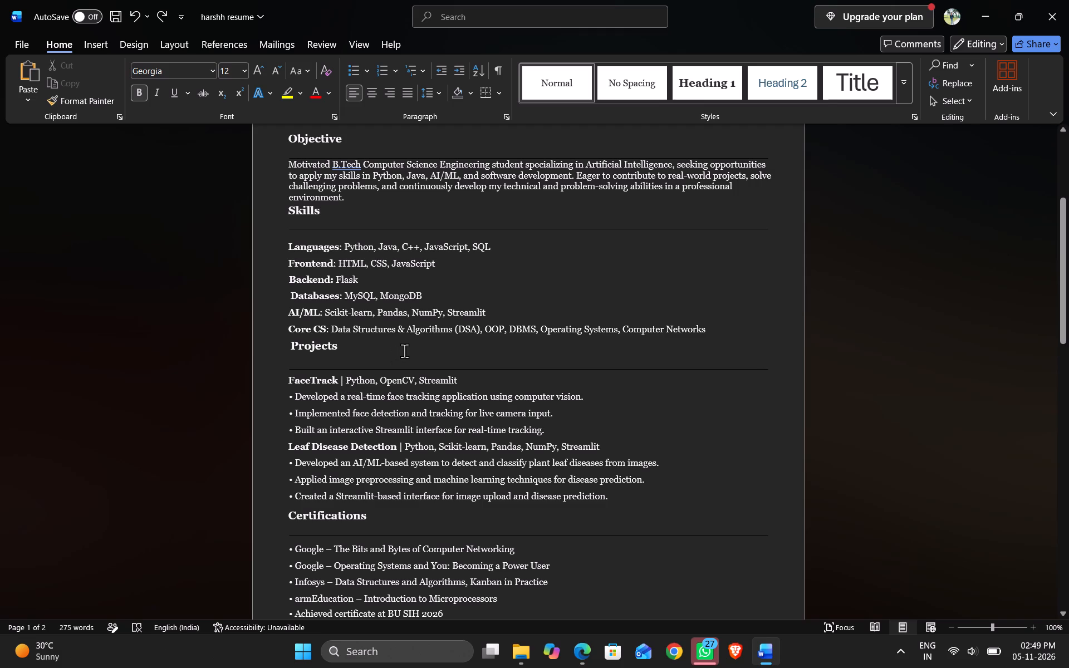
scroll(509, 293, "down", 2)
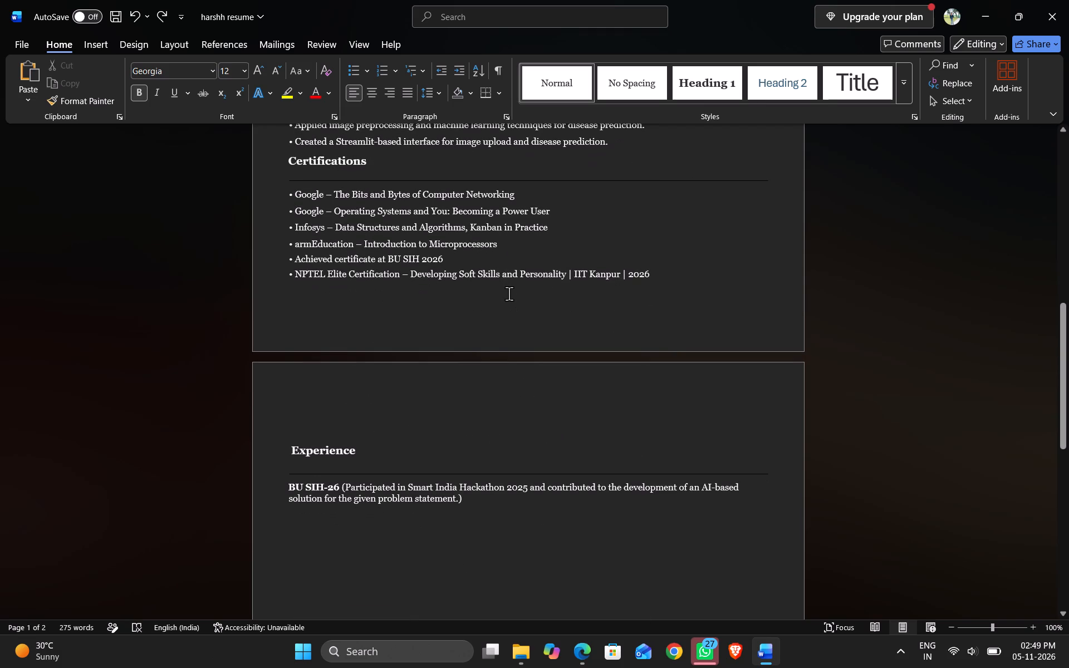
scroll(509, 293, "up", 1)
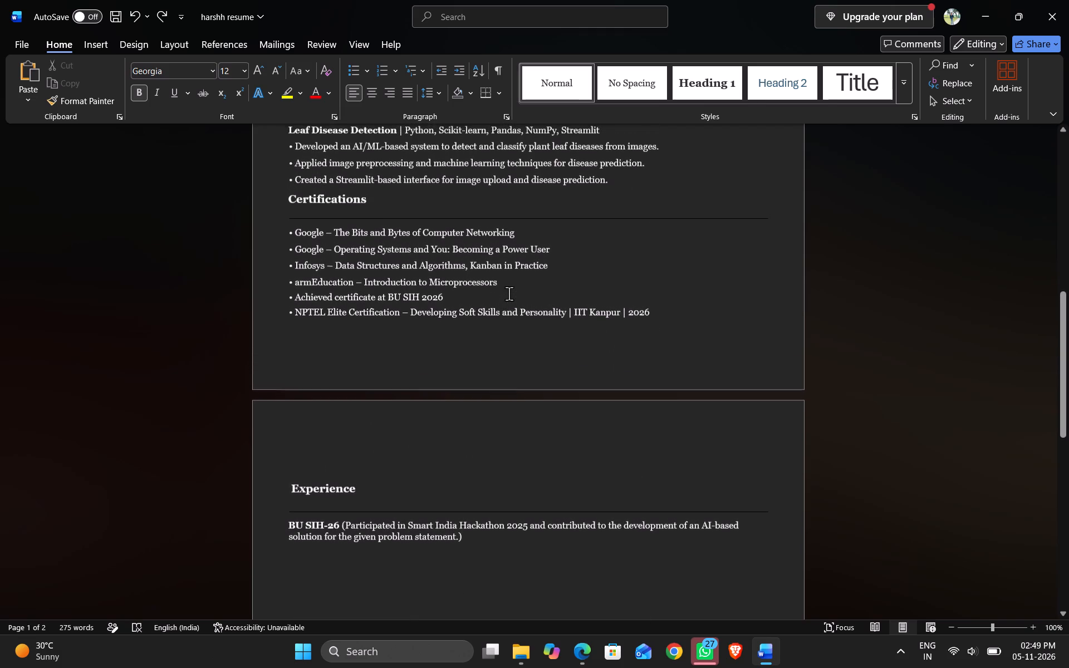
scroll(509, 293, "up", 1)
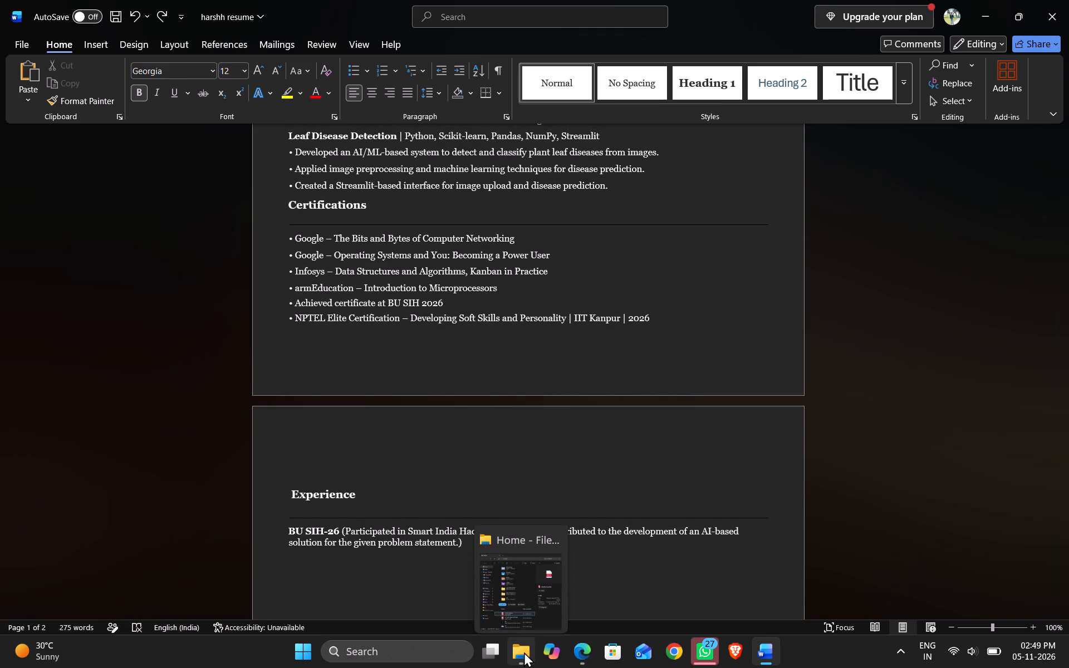
left_click(531, 556)
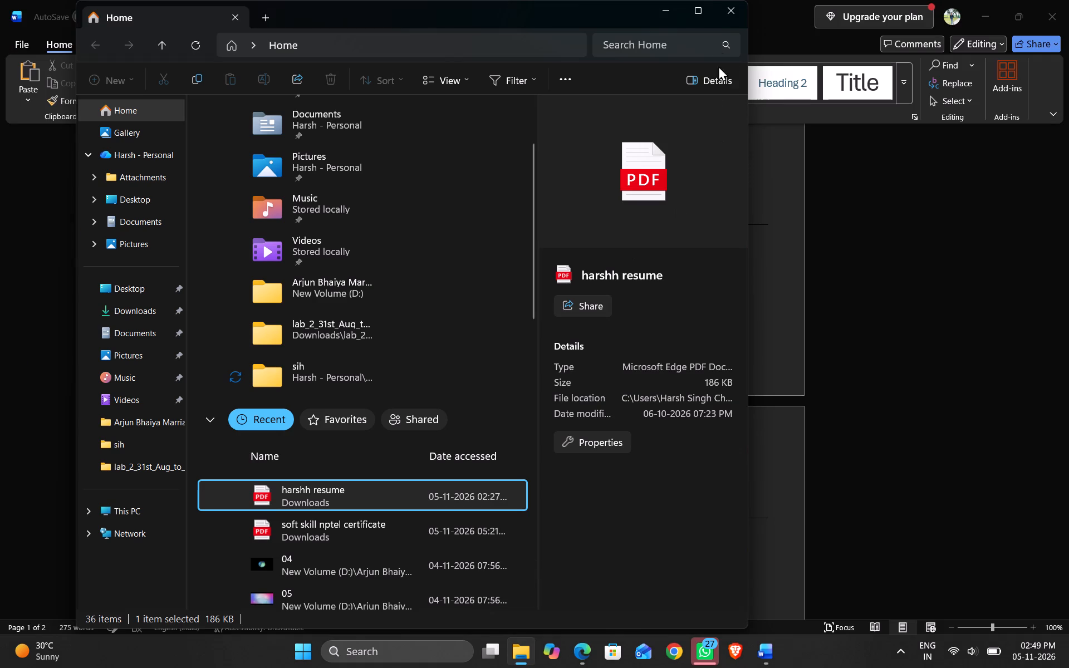
left_click(708, 15)
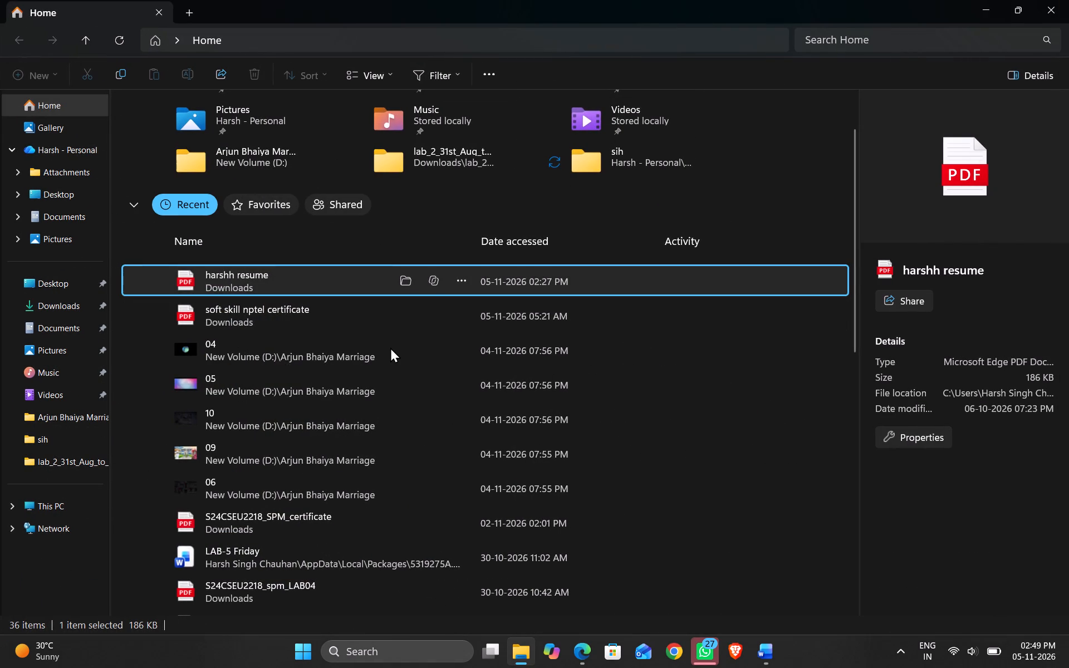
scroll(390, 347, "right", 3)
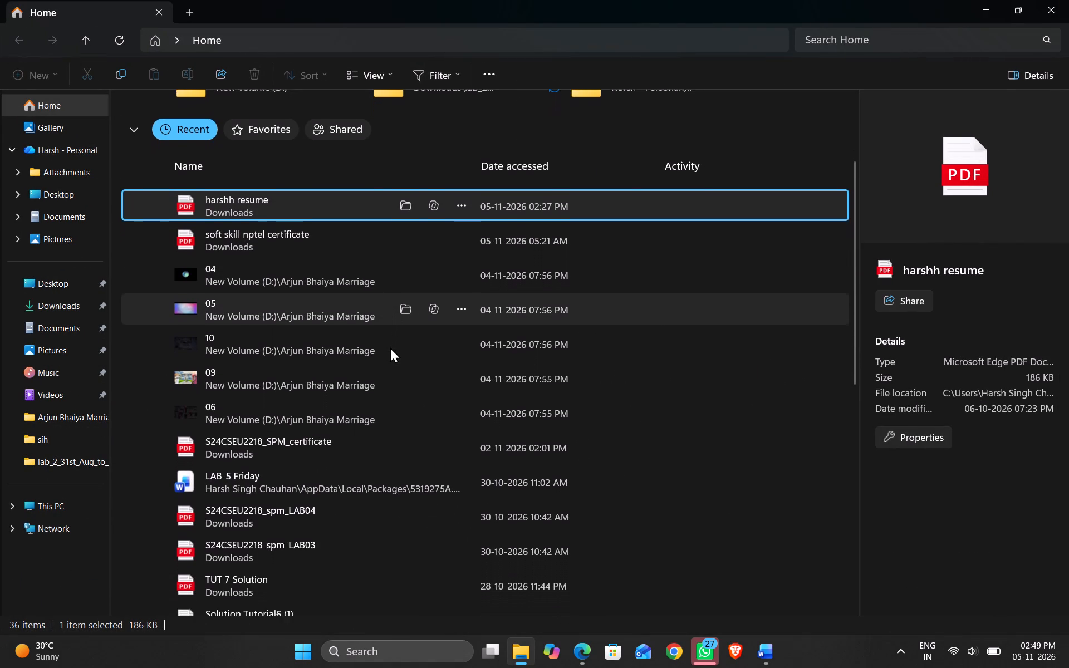
scroll(390, 347, "right", 1)
double_click(326, 417)
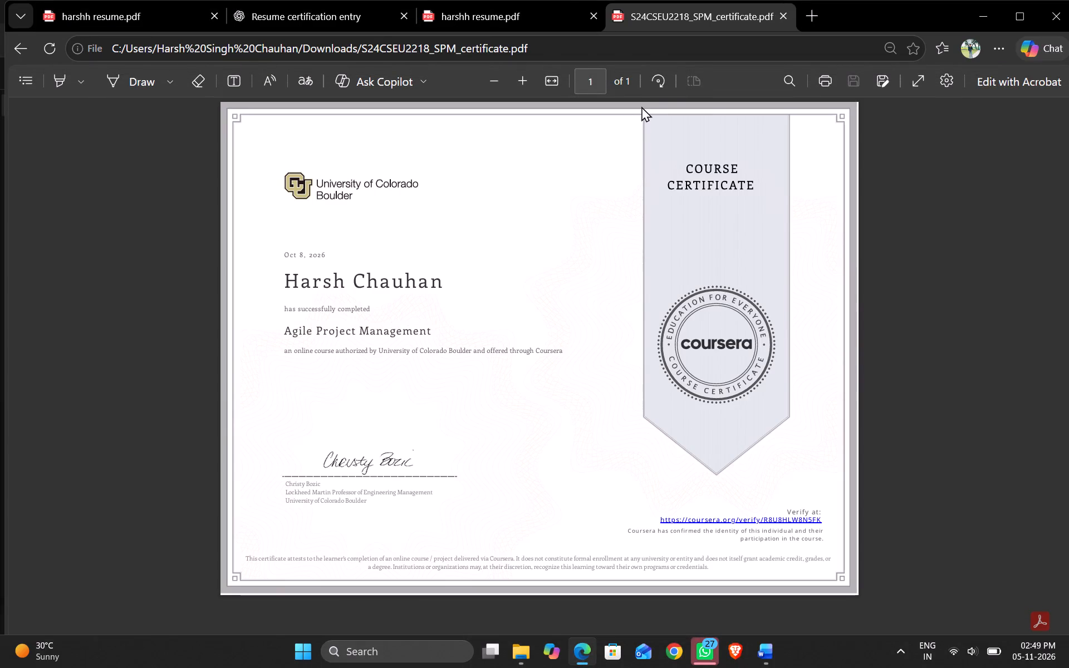
left_click(788, 19)
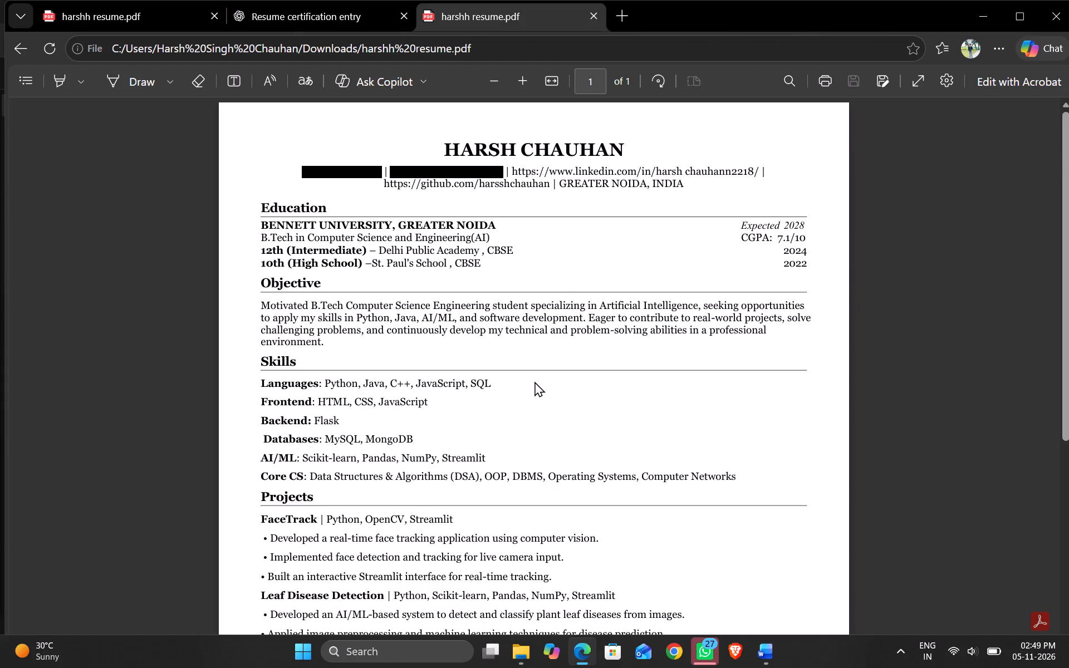
Review the original resume PDF's section layout in the browser and look through the recent files in File Explorer.
scroll(534, 381, "down", 2)
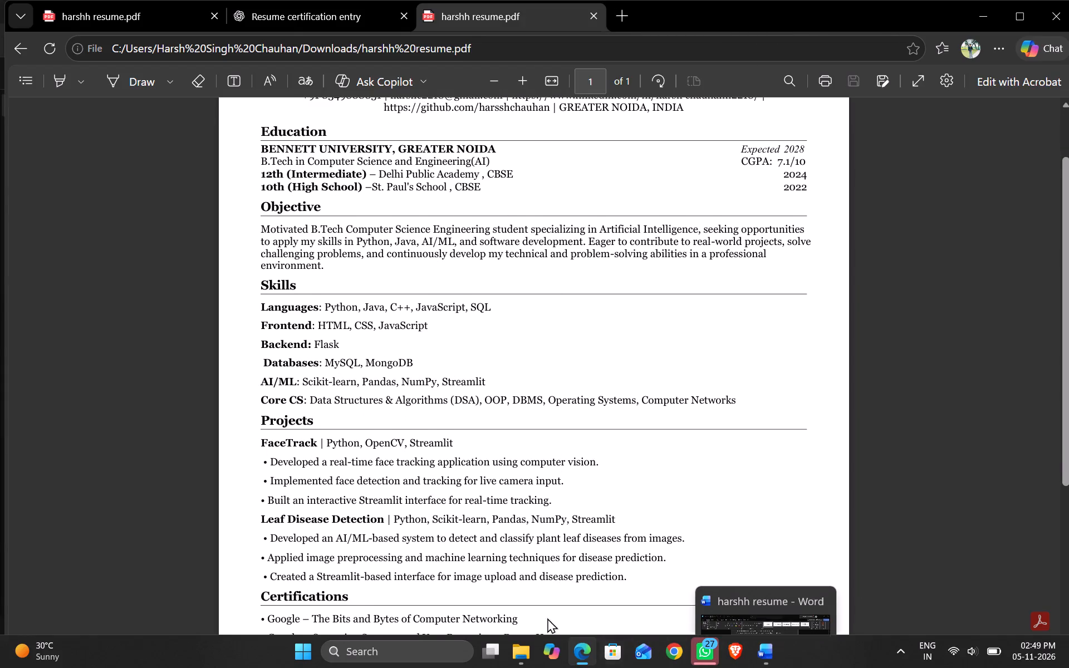
left_click(522, 663)
scroll(443, 561, "down", 1)
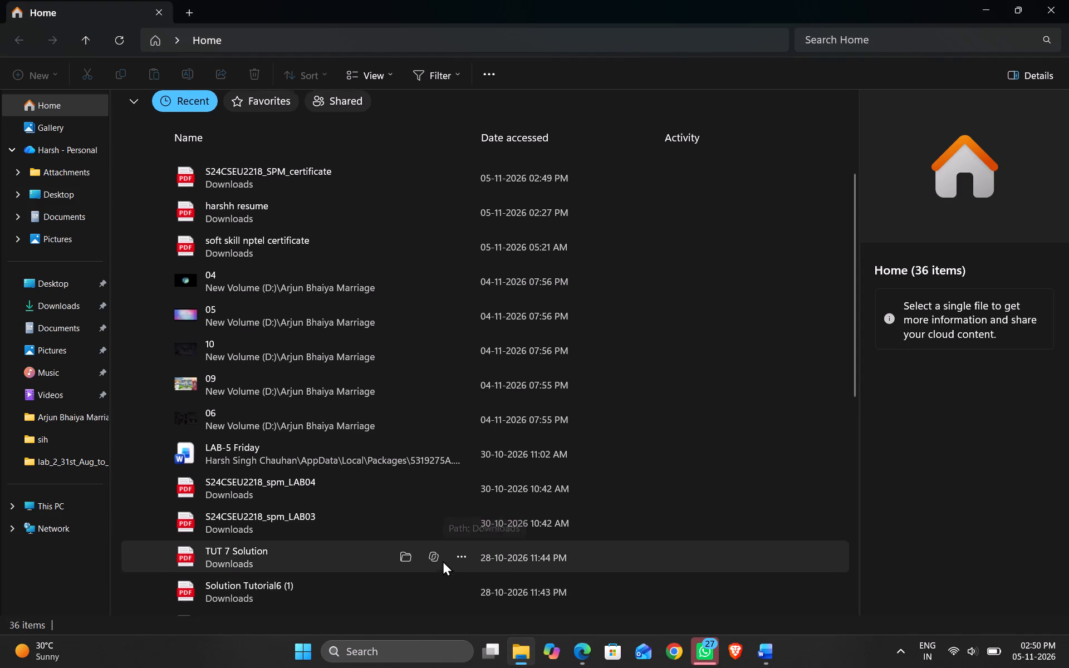
scroll(443, 561, "down", 6)
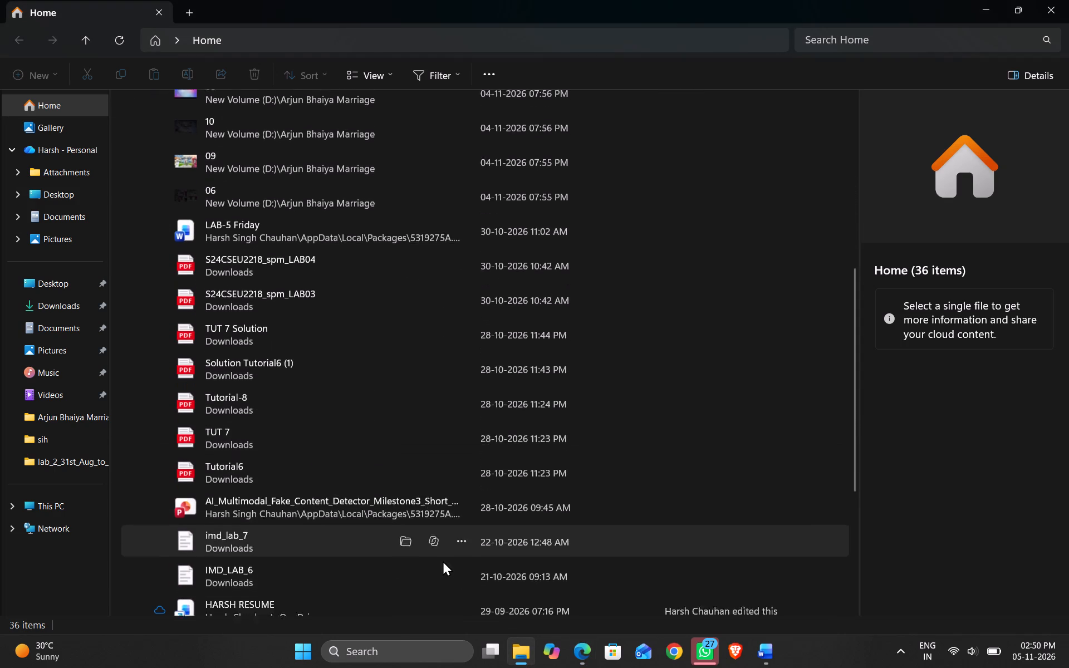
scroll(443, 561, "down", 2)
scroll(443, 561, "right", 7)
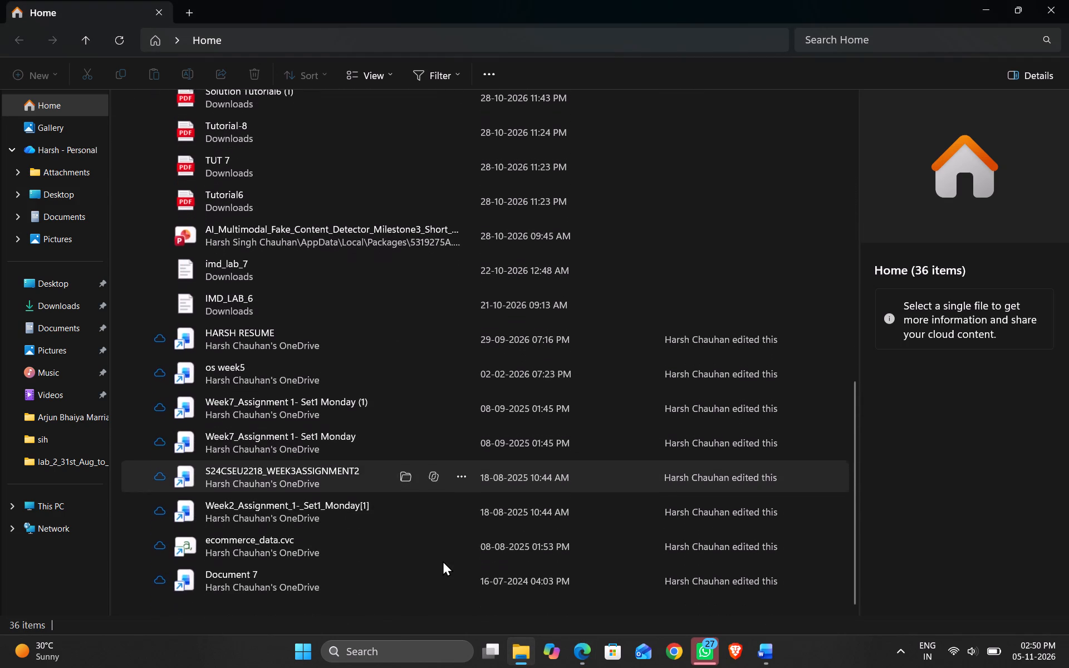
scroll(443, 561, "right", 3)
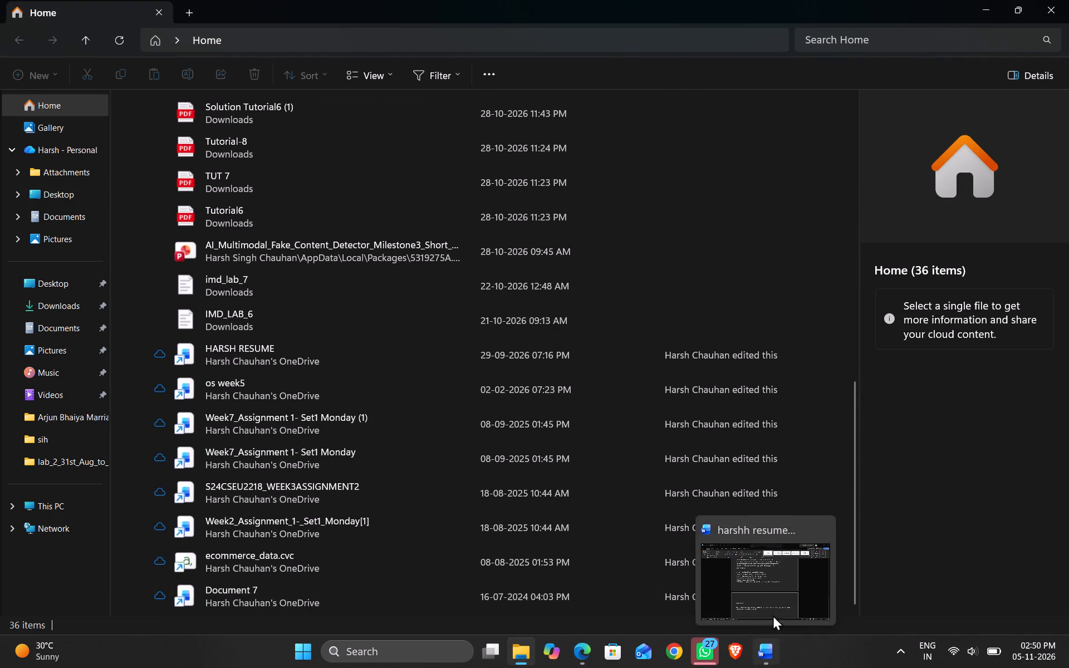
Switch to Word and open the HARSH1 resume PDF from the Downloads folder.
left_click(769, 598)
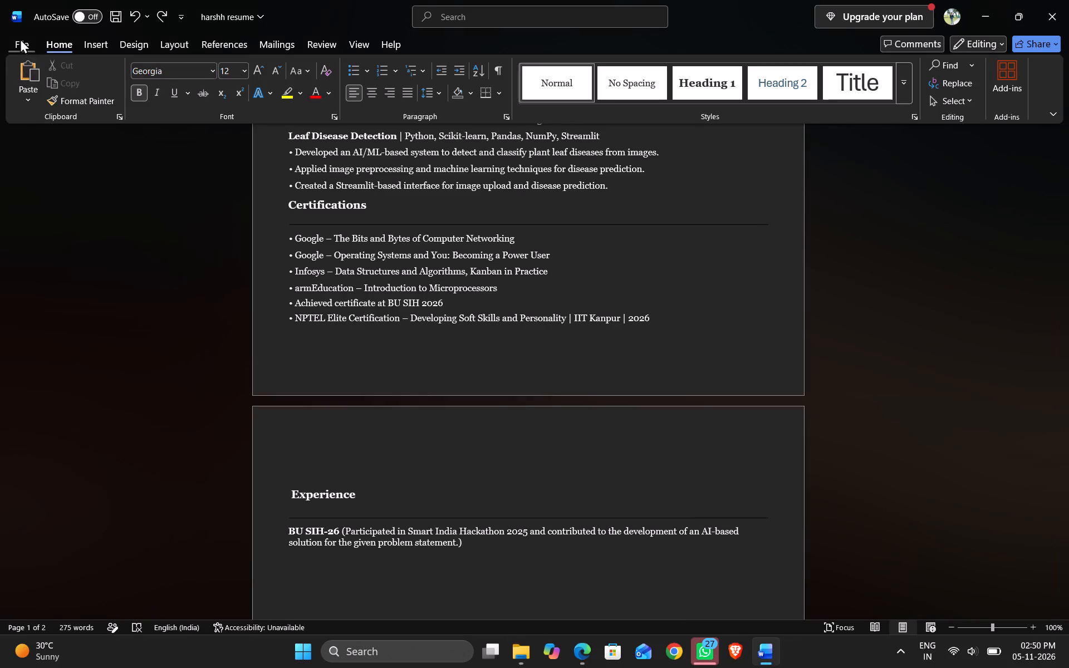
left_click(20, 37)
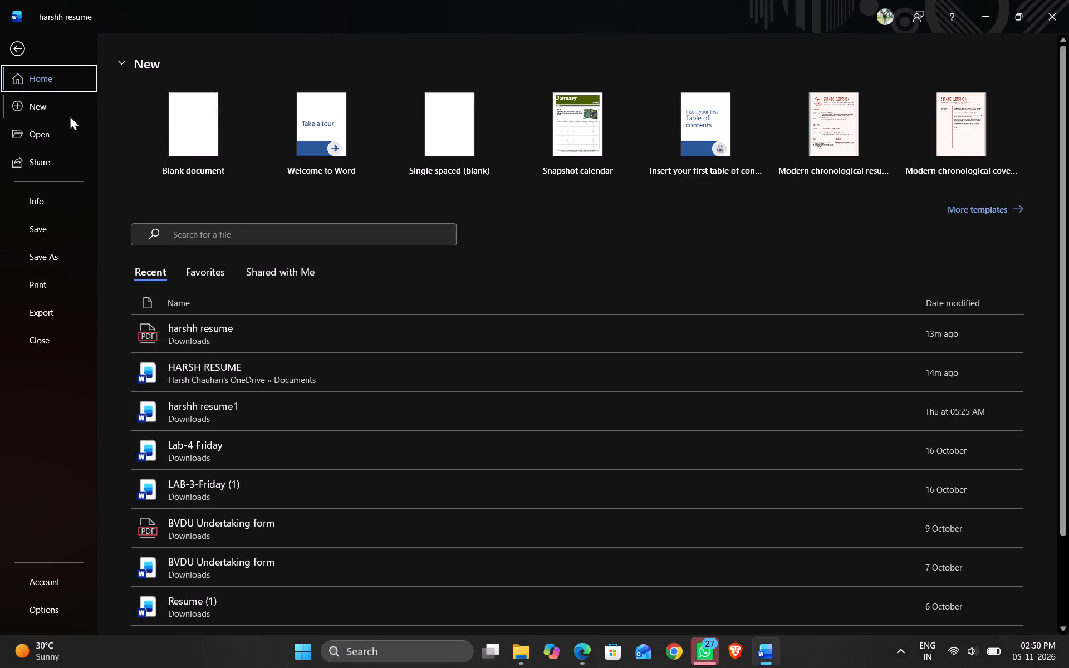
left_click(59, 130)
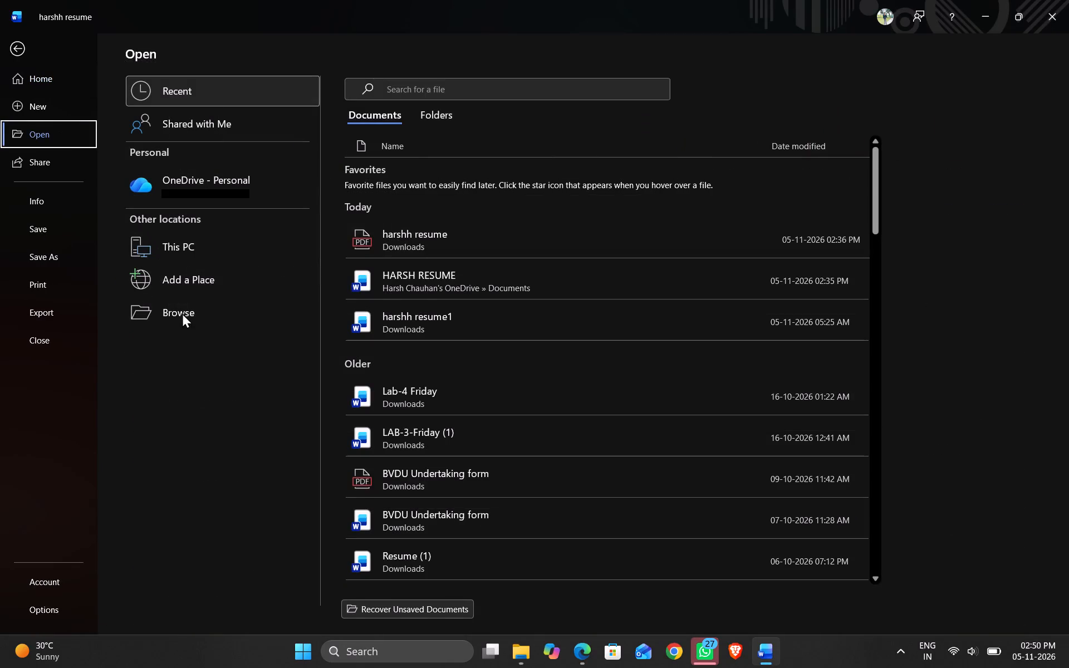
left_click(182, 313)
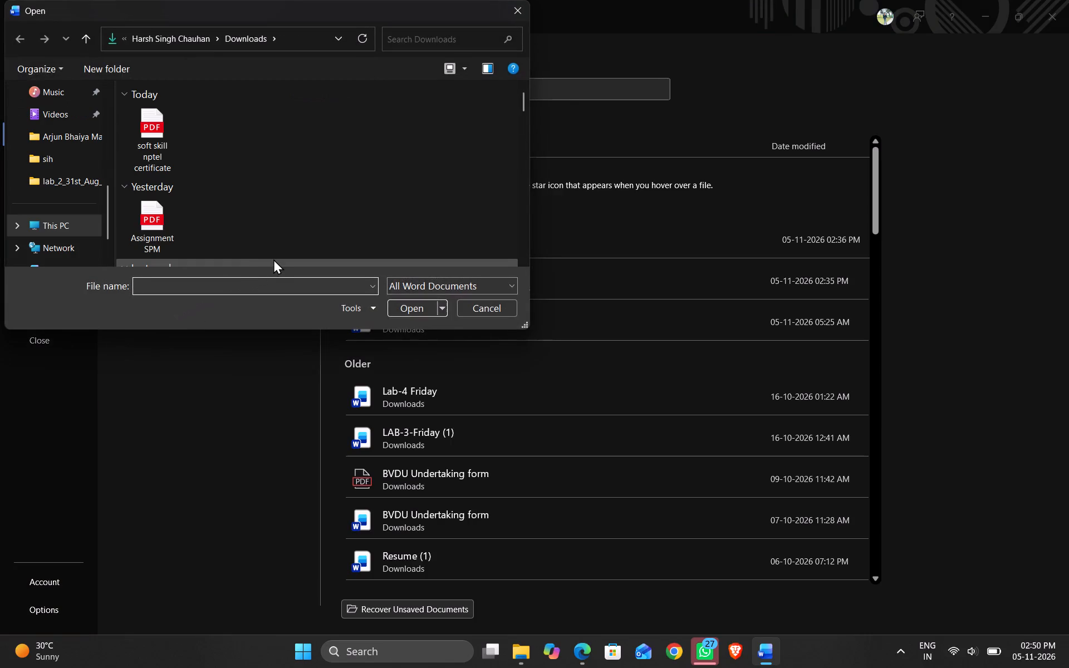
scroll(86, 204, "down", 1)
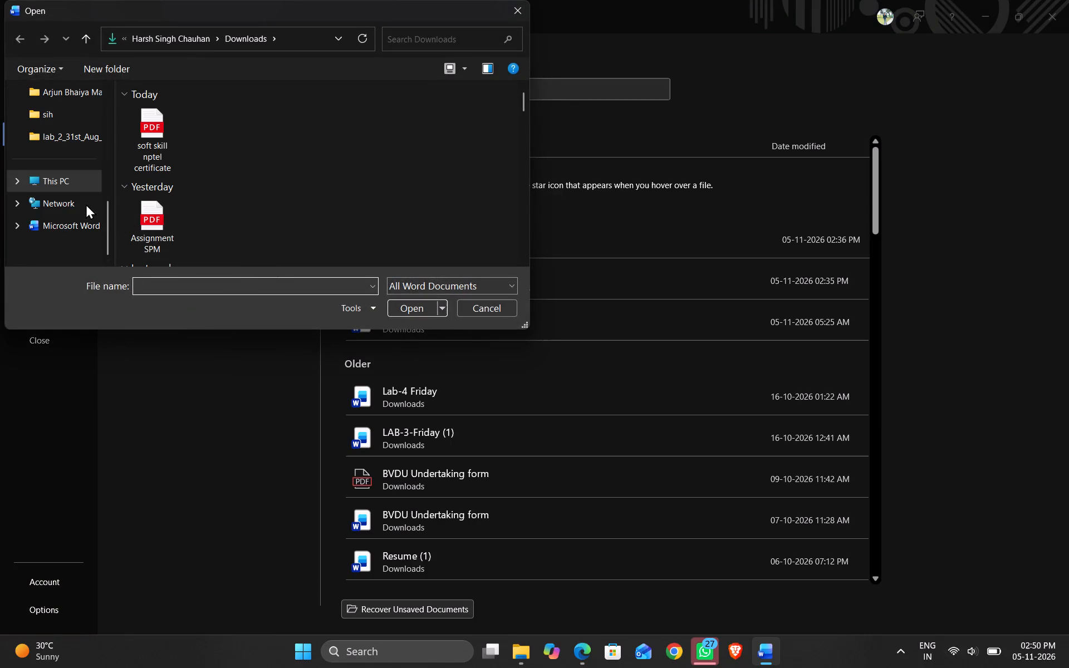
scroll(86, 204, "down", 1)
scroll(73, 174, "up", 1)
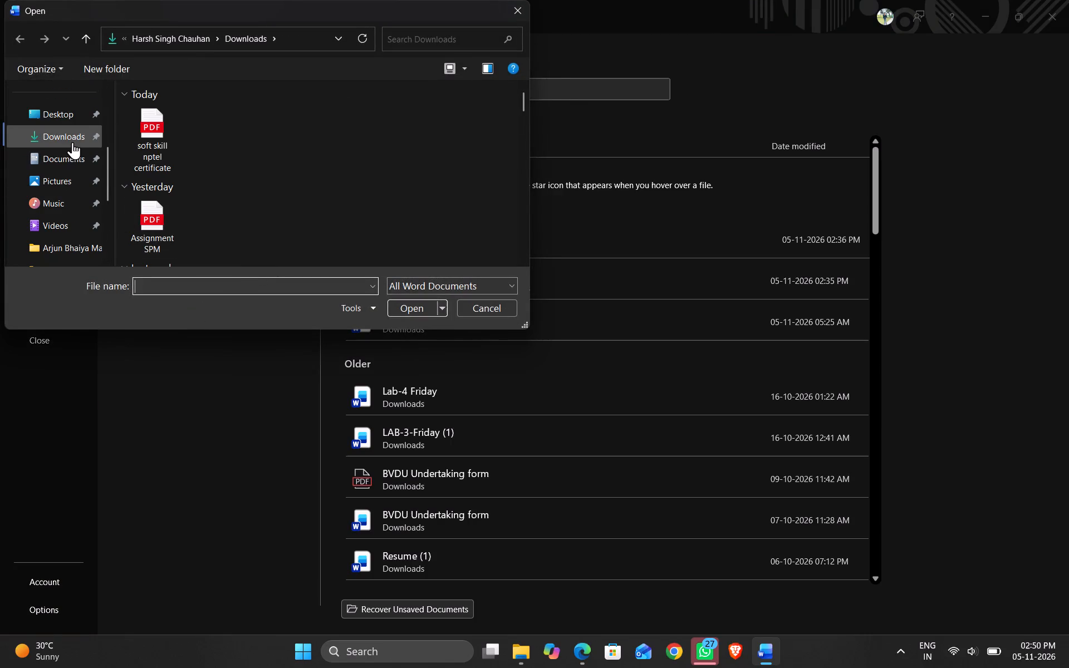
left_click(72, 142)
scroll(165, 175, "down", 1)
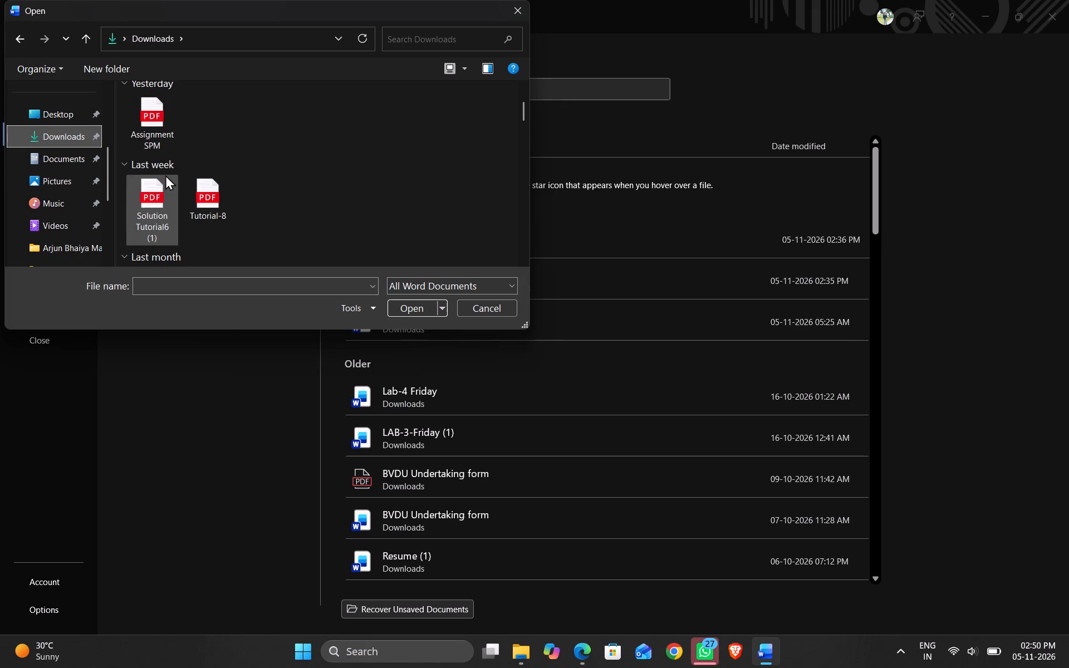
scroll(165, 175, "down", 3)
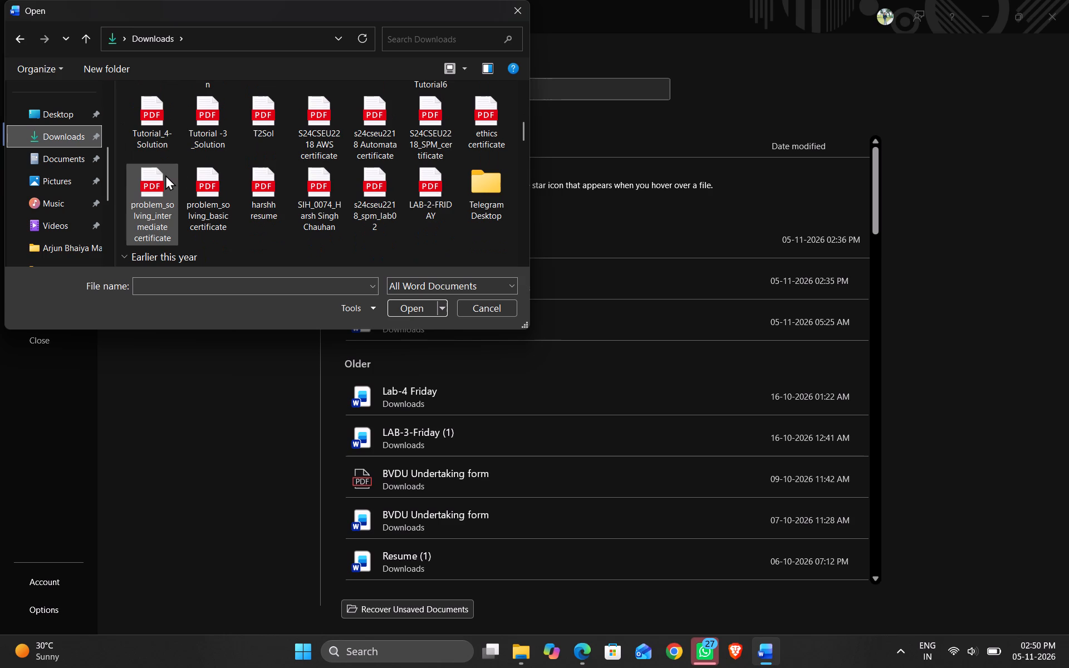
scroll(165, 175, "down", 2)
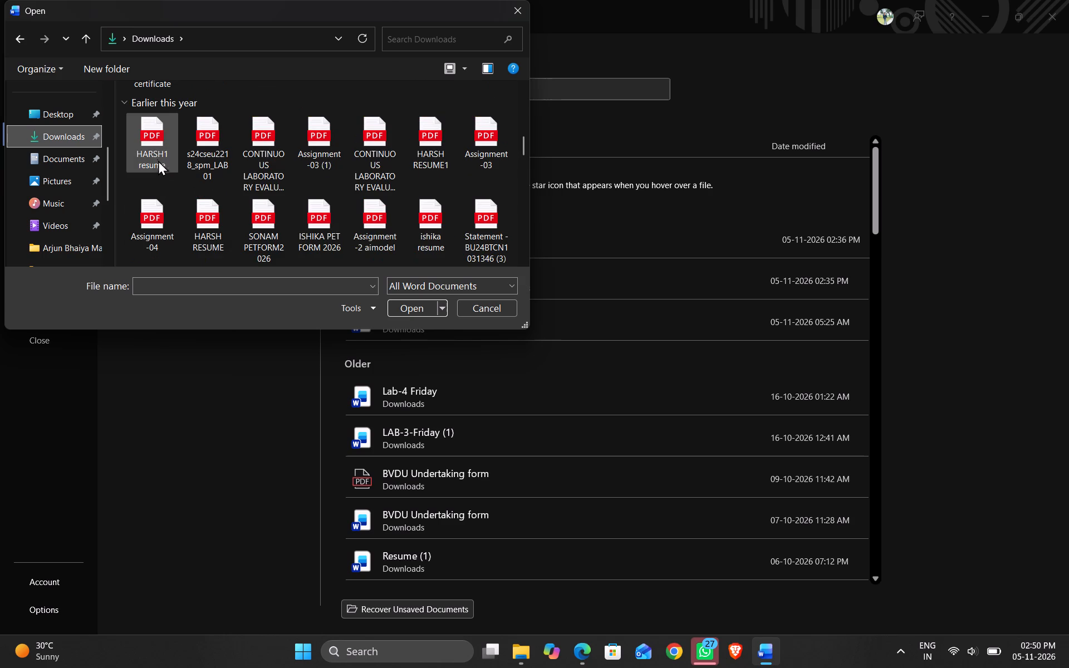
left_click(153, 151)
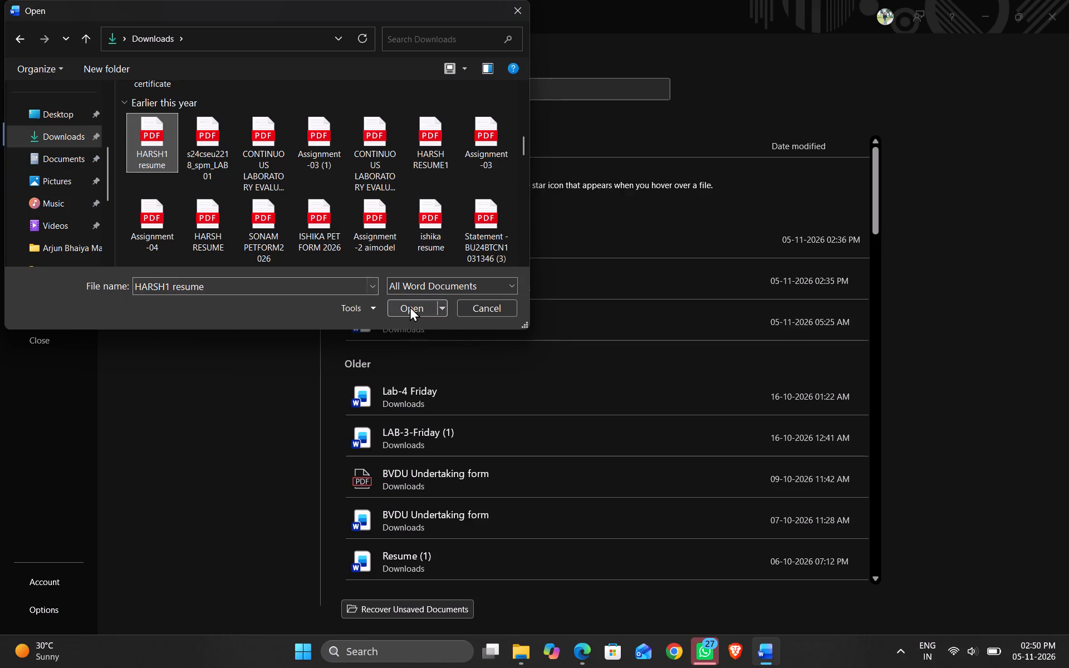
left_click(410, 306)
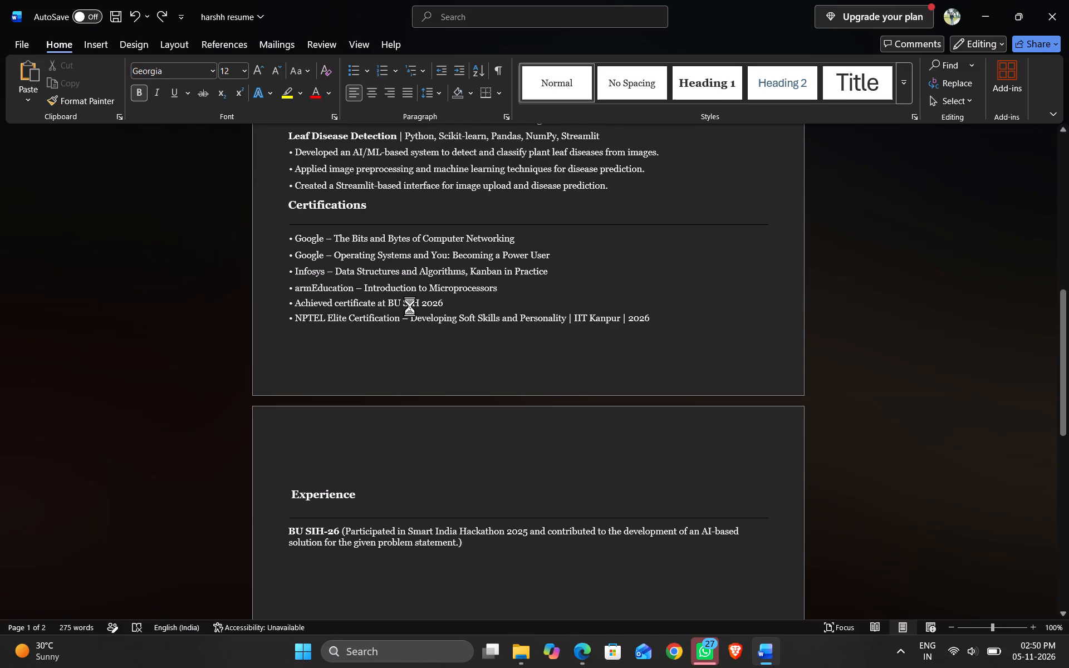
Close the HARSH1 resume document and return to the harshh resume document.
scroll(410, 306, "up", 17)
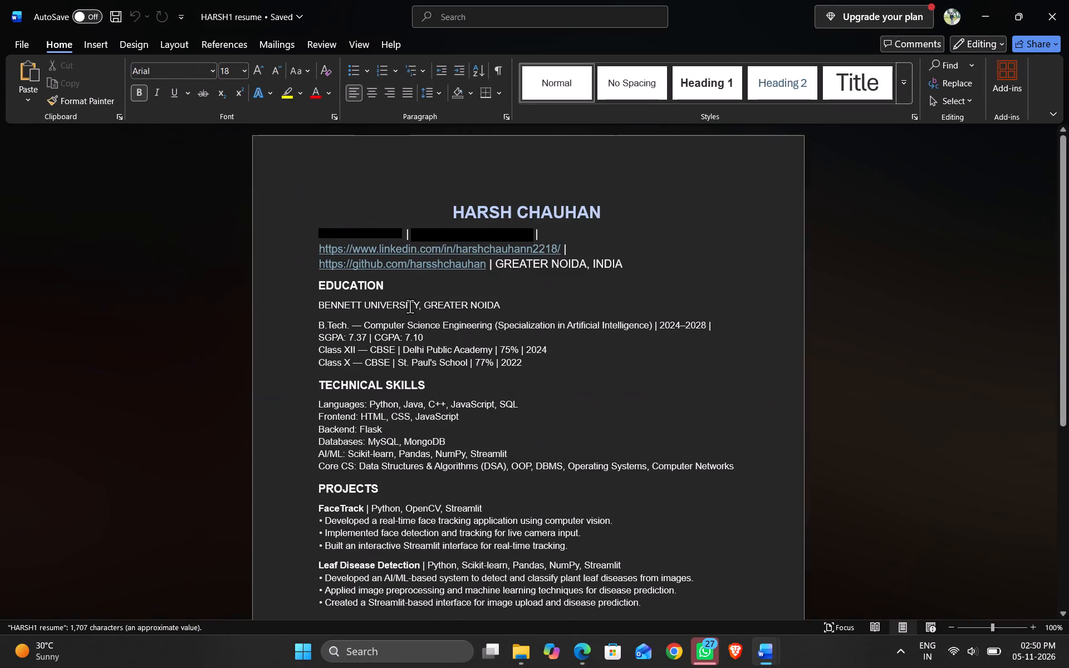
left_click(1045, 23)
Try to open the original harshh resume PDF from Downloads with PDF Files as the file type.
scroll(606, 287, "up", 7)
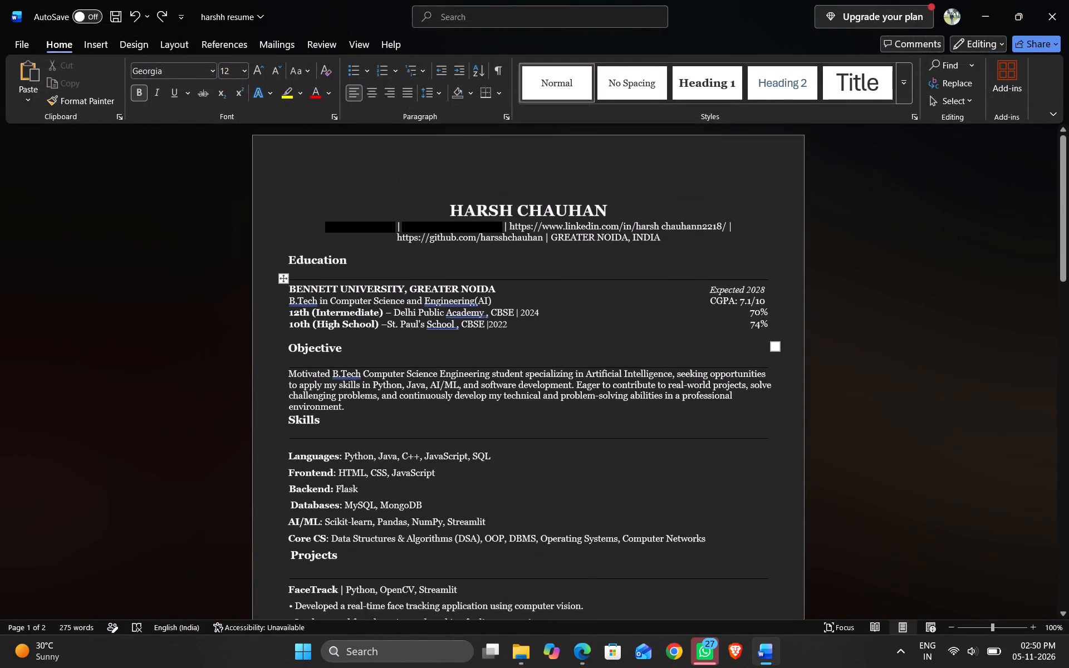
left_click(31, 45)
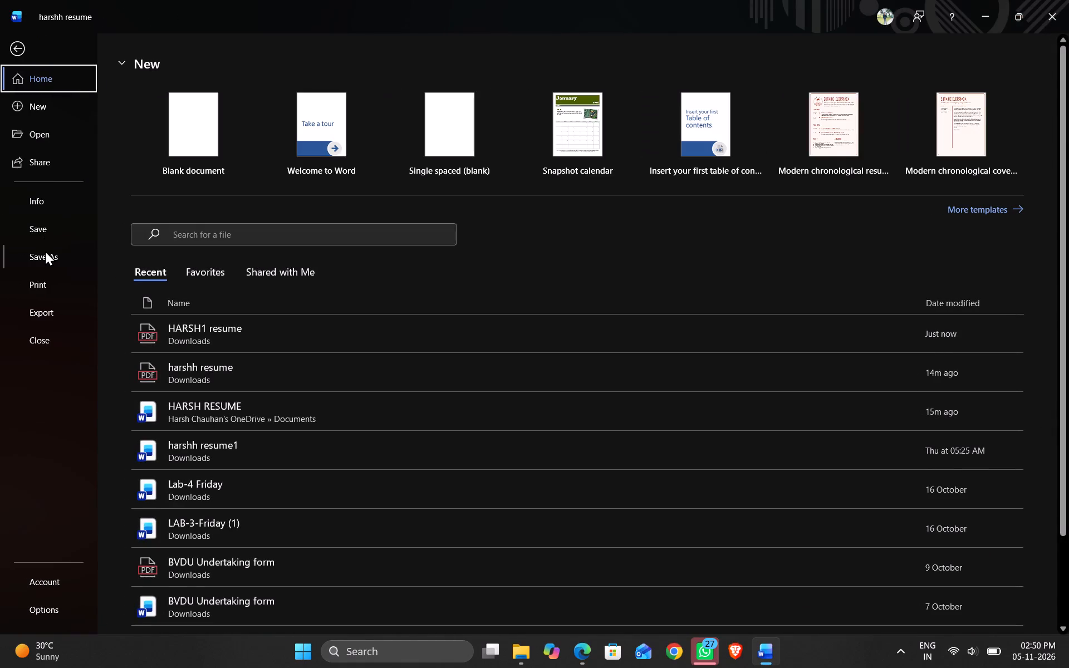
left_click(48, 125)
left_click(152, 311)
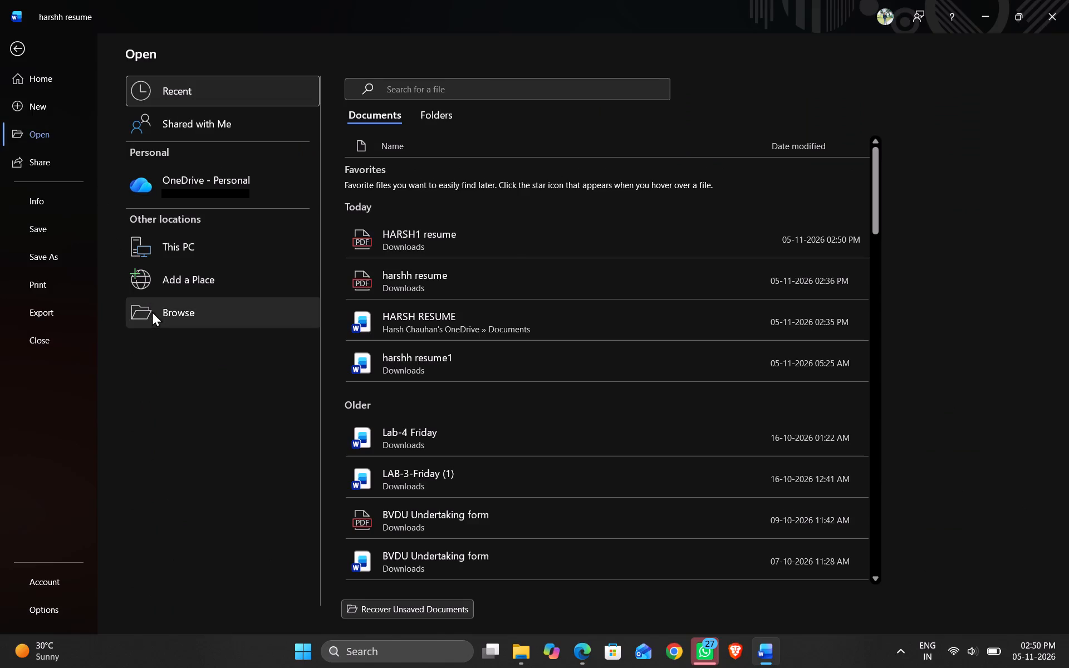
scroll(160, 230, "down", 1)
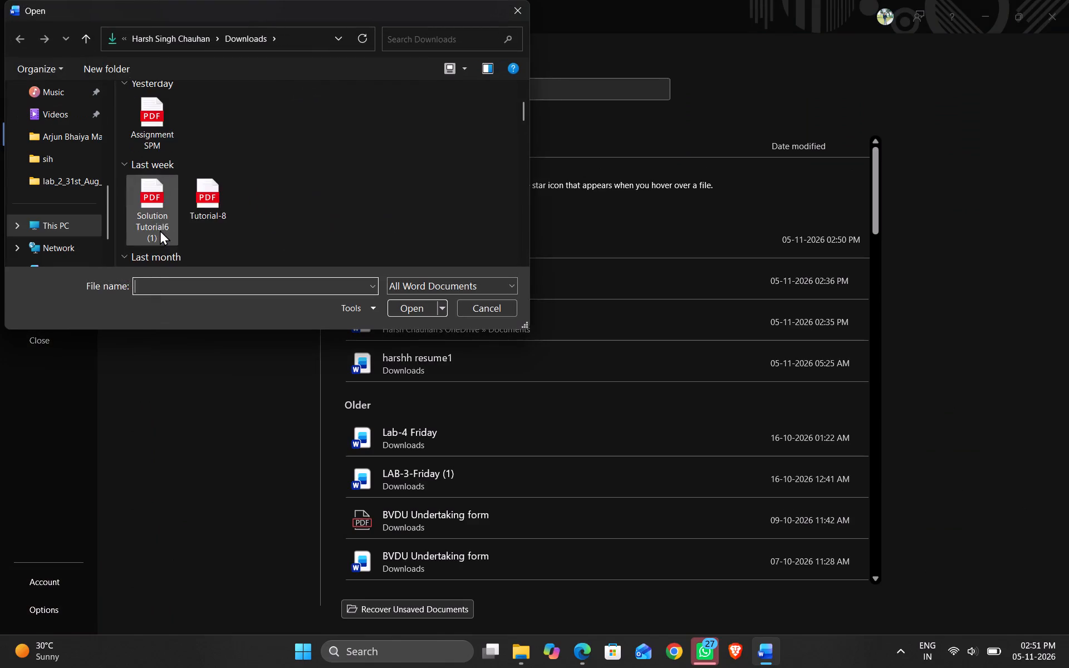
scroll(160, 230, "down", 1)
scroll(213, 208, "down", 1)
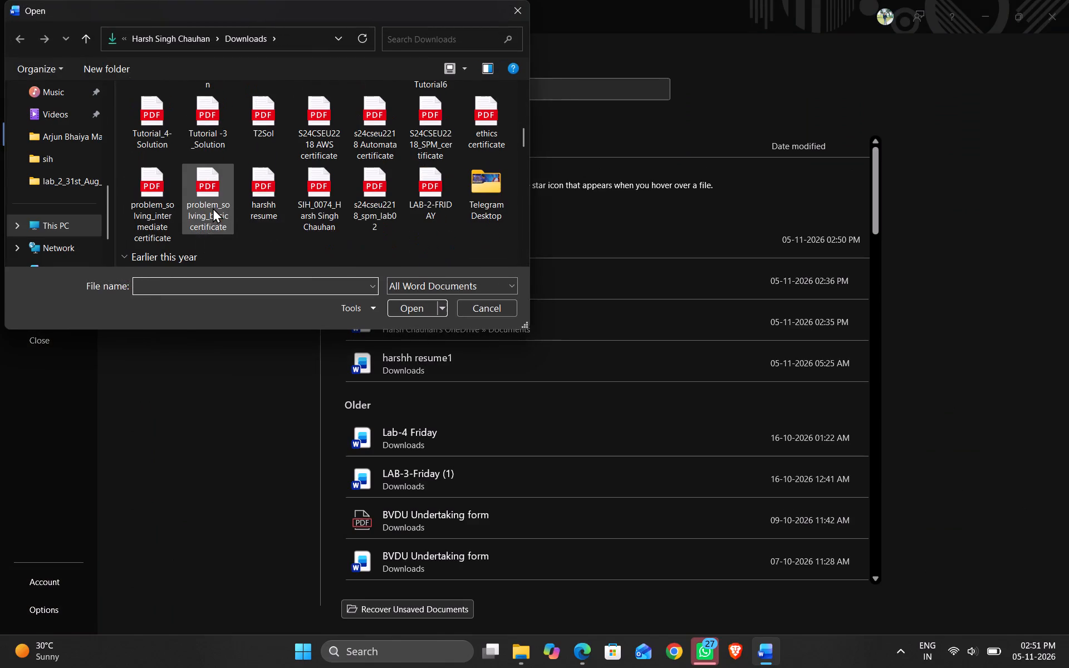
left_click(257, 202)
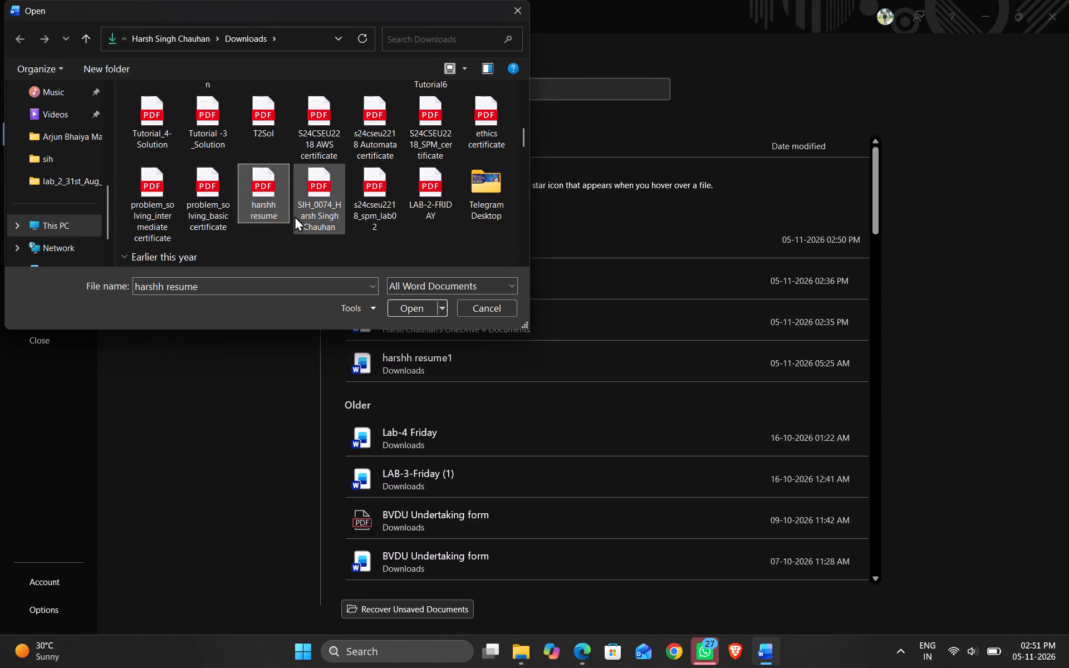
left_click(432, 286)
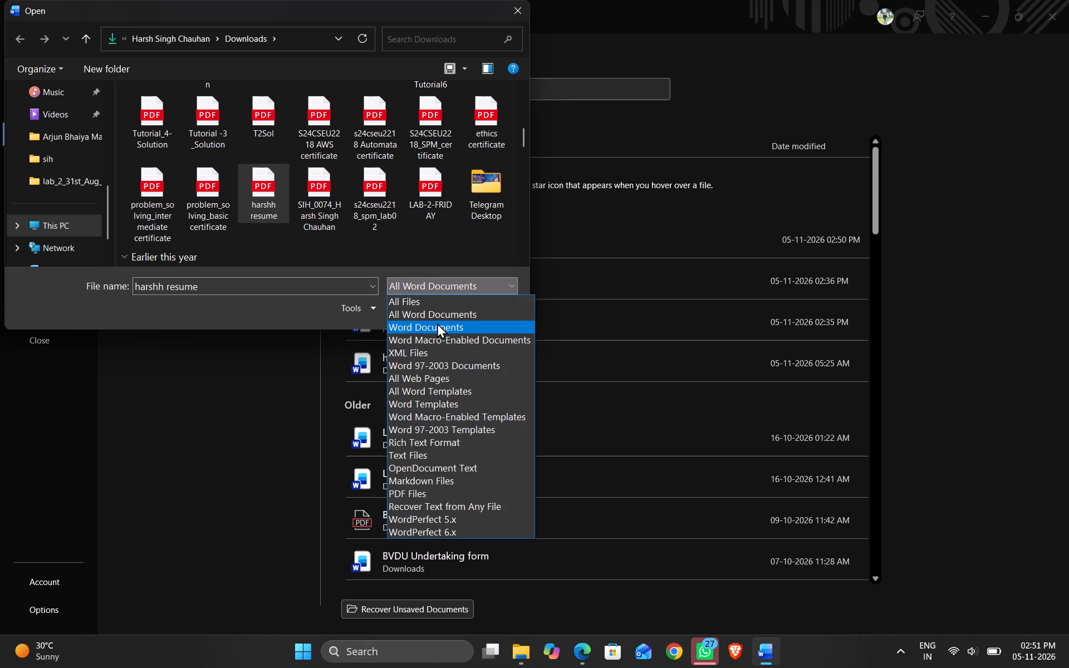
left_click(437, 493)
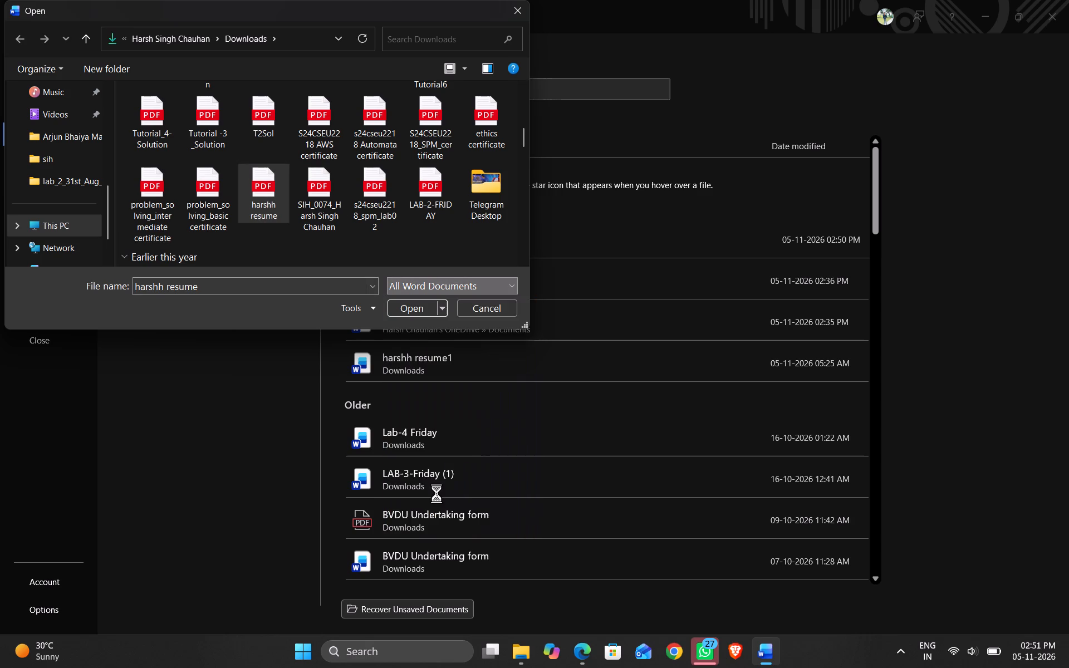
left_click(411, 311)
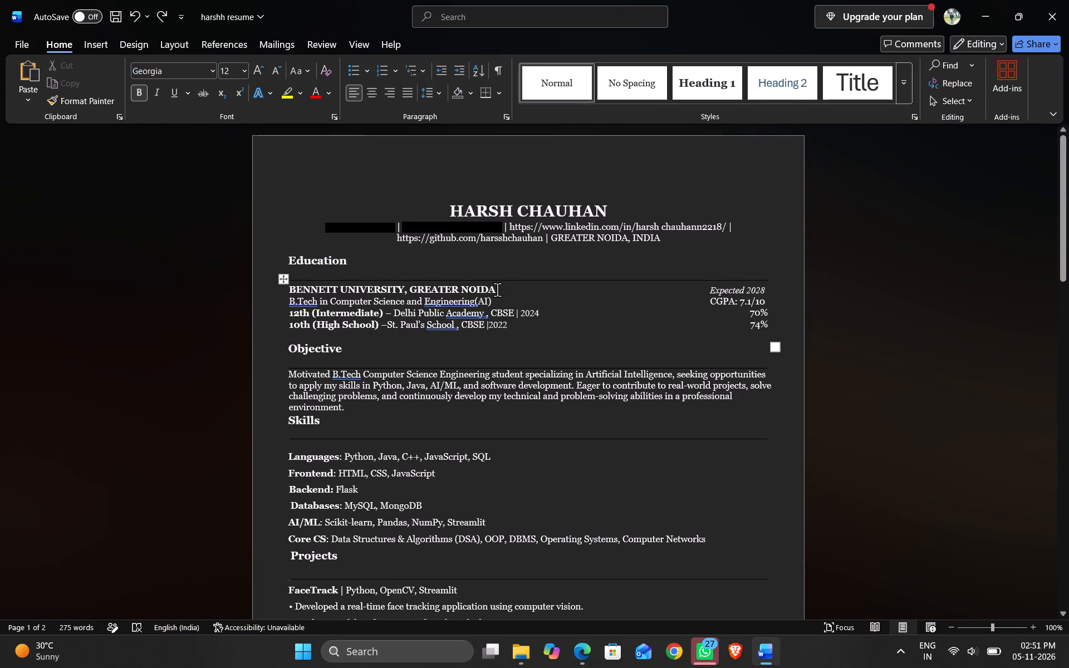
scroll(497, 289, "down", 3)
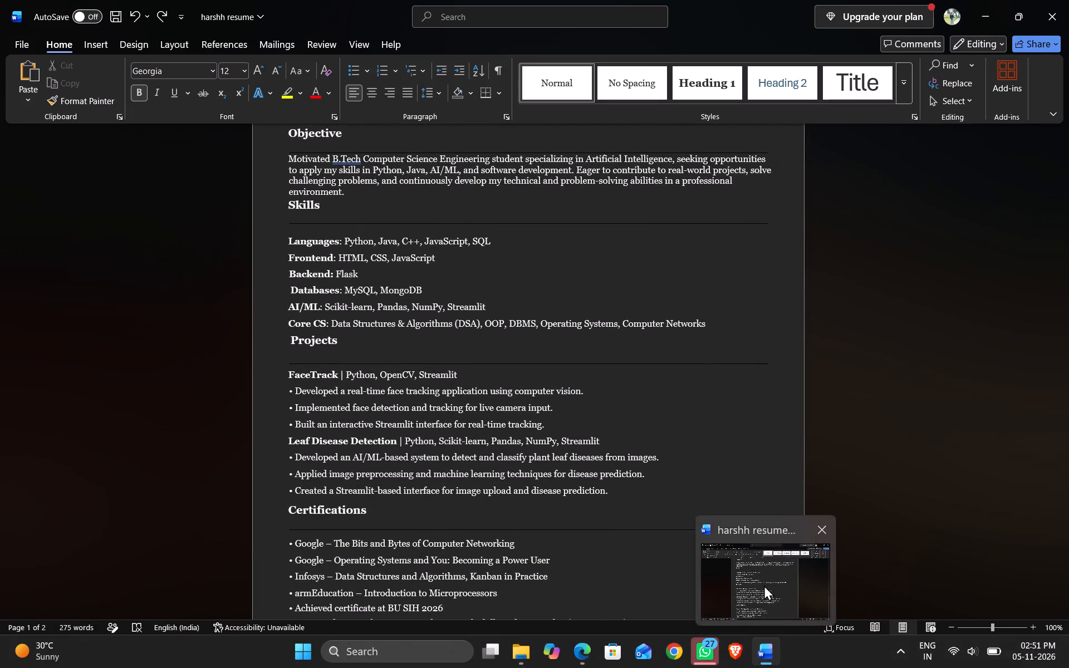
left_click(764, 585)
Open the line spacing options and set the paragraph spacing before to 6 pt.
scroll(531, 434, "up", 4)
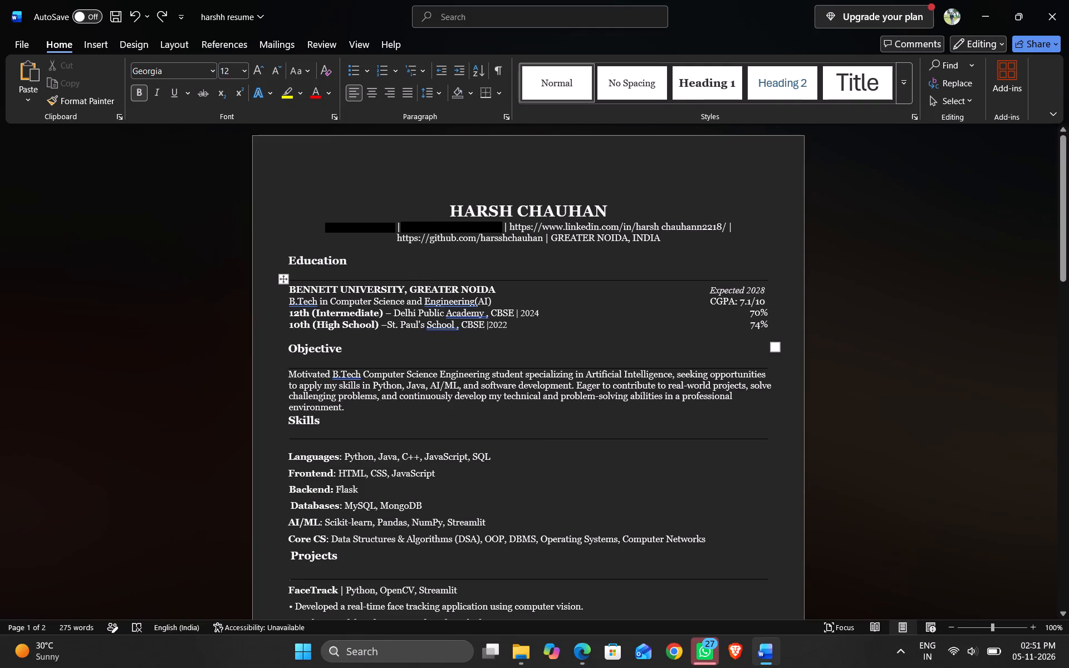
left_click(440, 90)
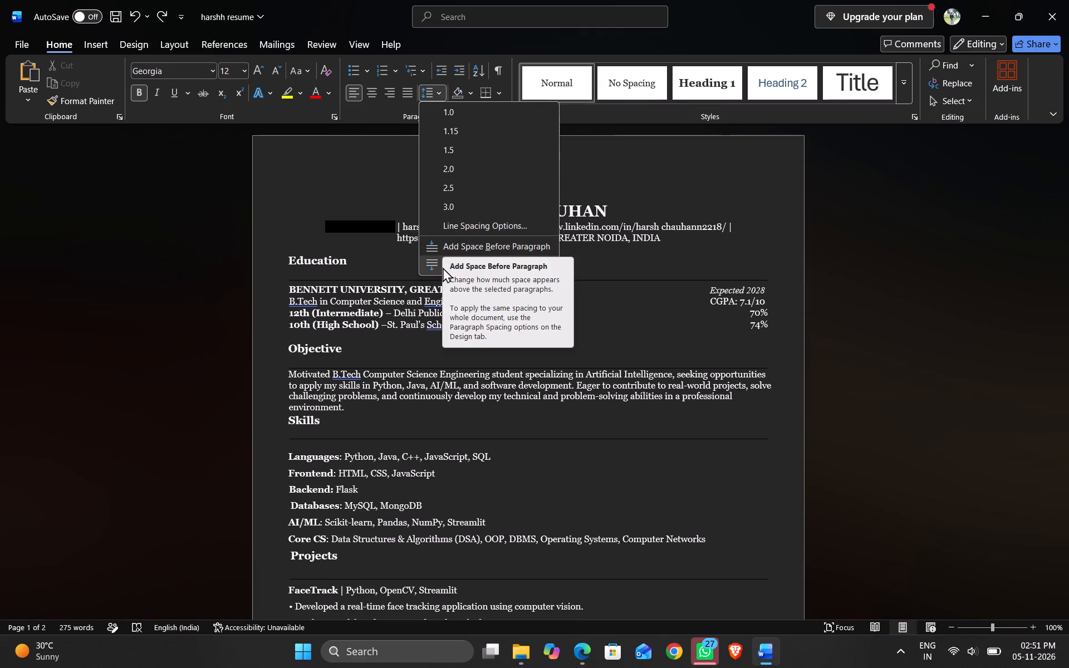
left_click(461, 232)
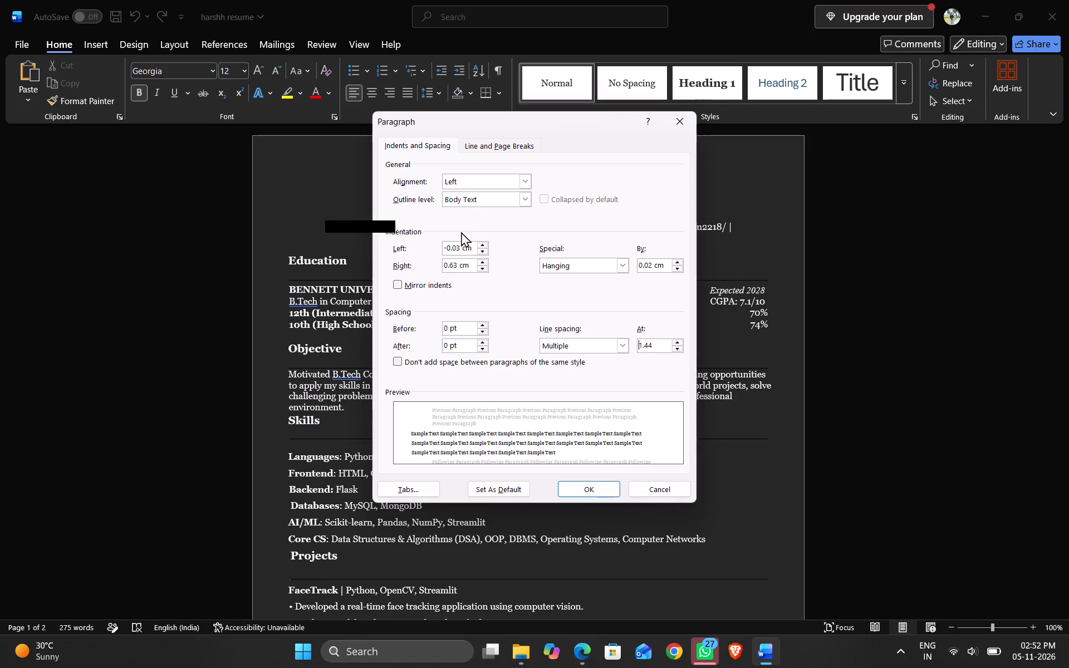
left_click(483, 326)
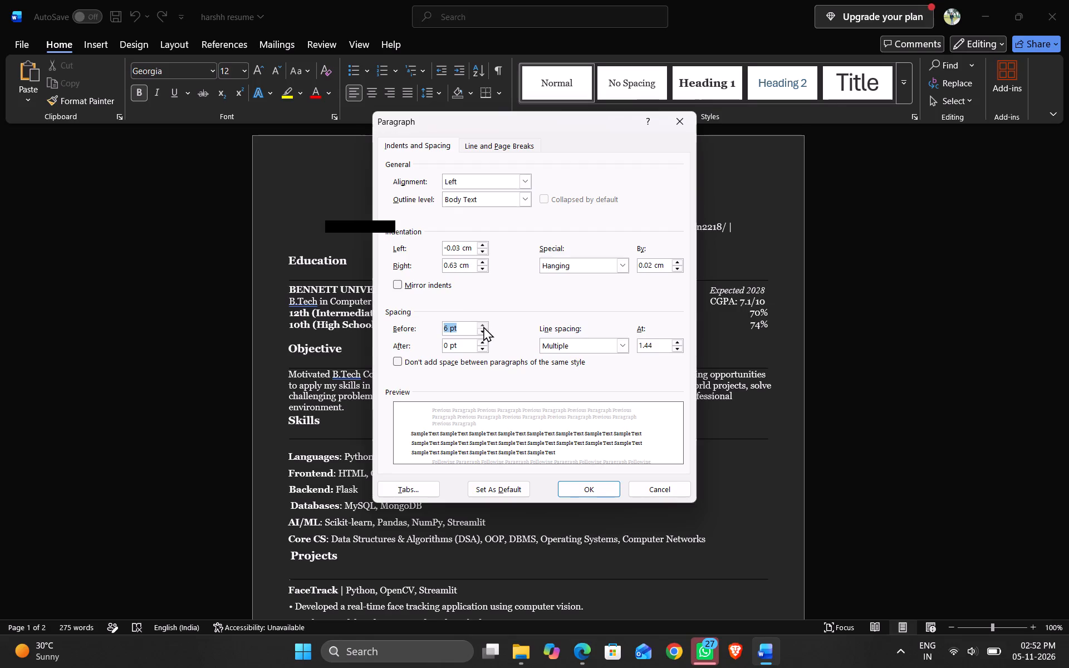
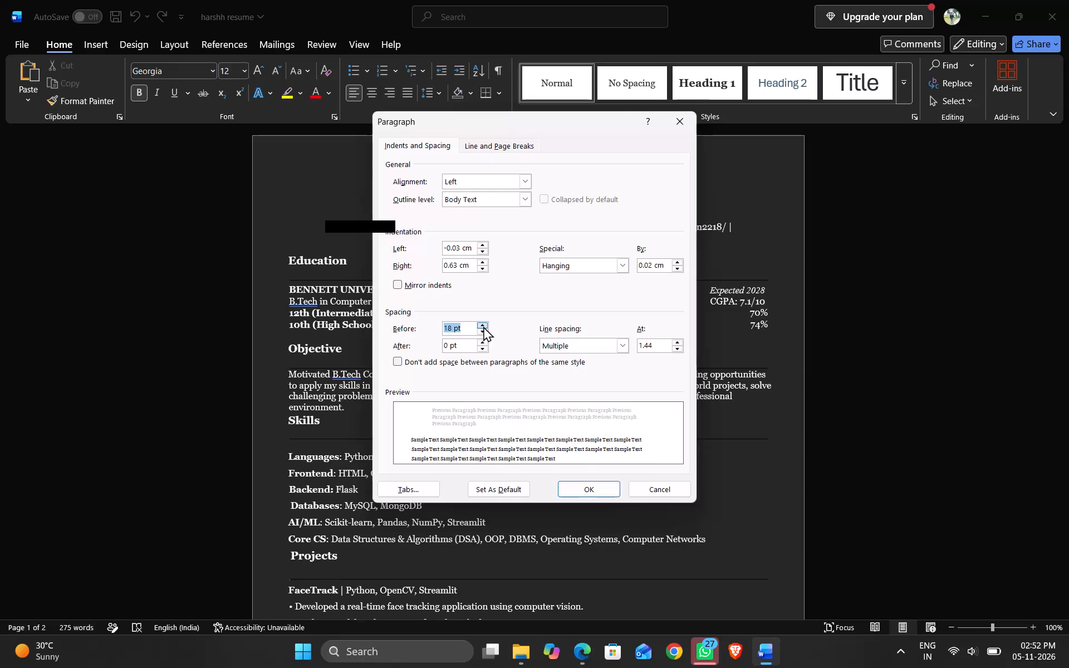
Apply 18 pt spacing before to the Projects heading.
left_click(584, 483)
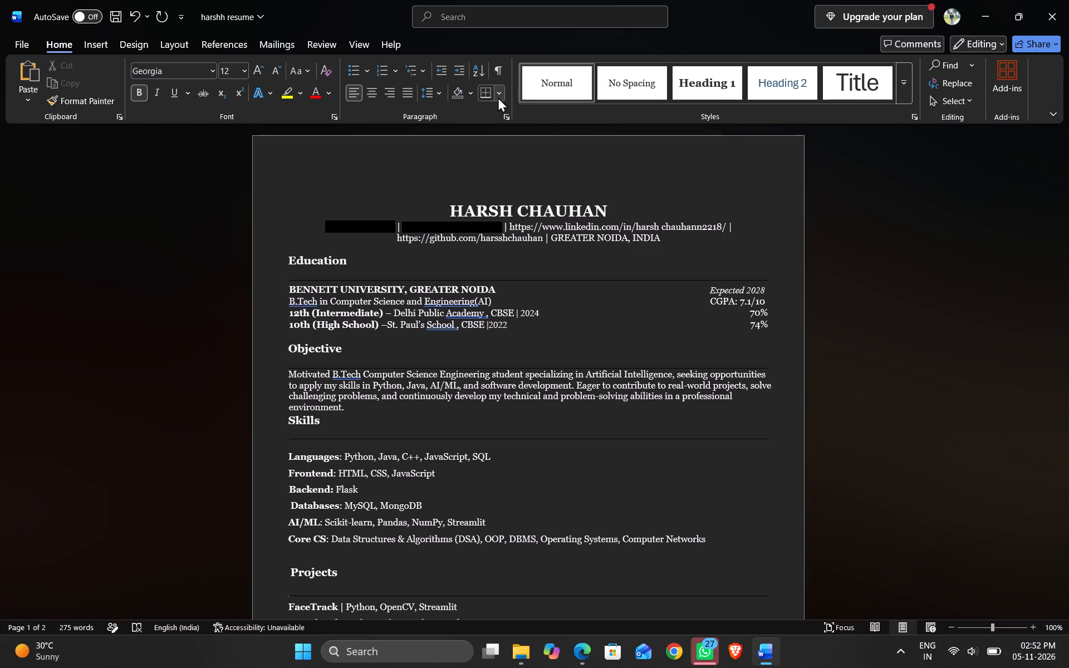
Set the Projects heading's paragraph spacing before to 0 pt.
left_click(436, 95)
left_click(460, 225)
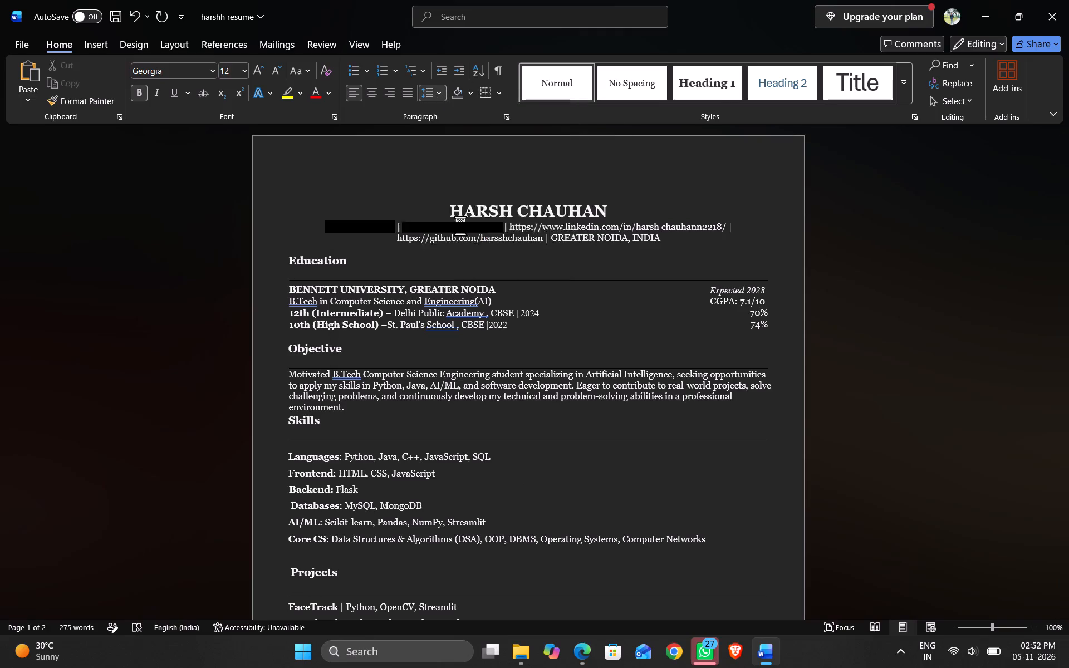
double_click(478, 330)
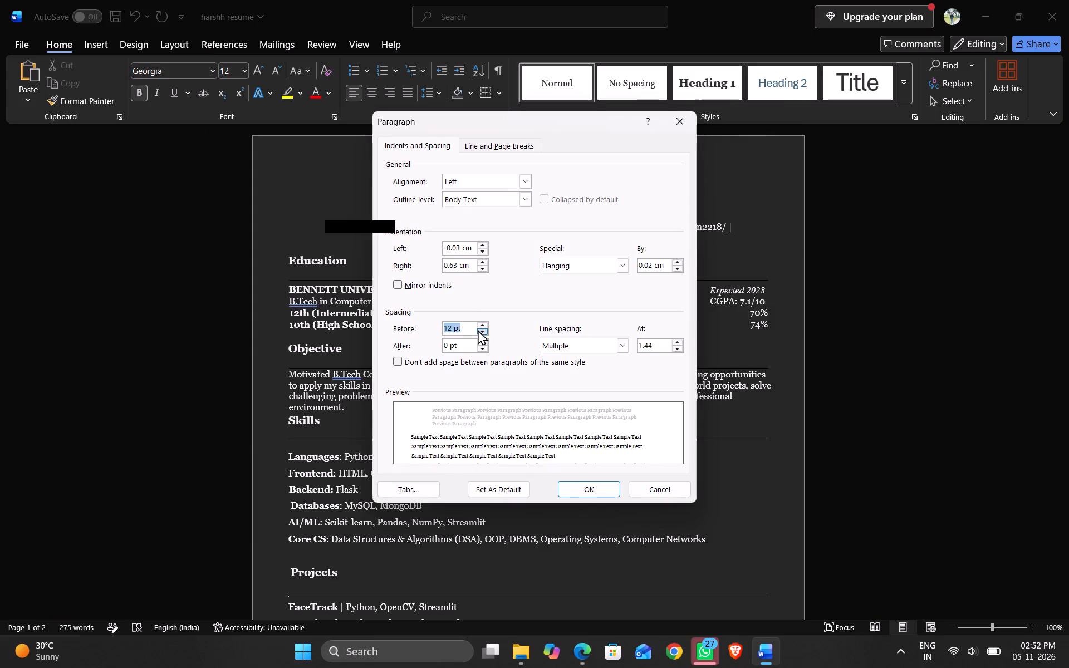
left_click(478, 330)
left_click(580, 478)
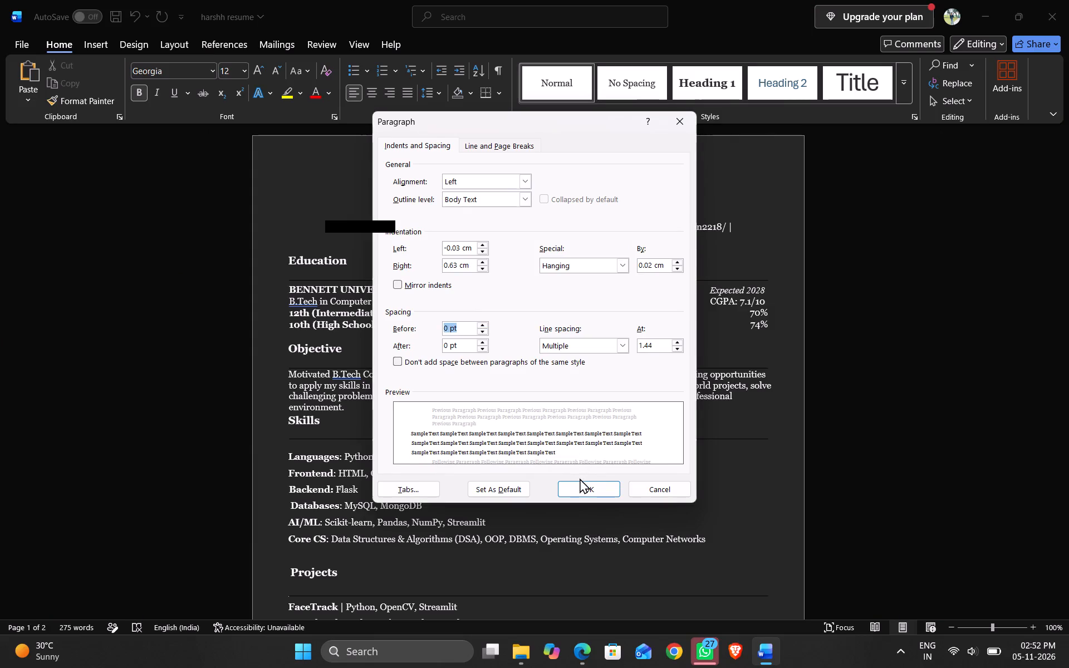
left_click(580, 485)
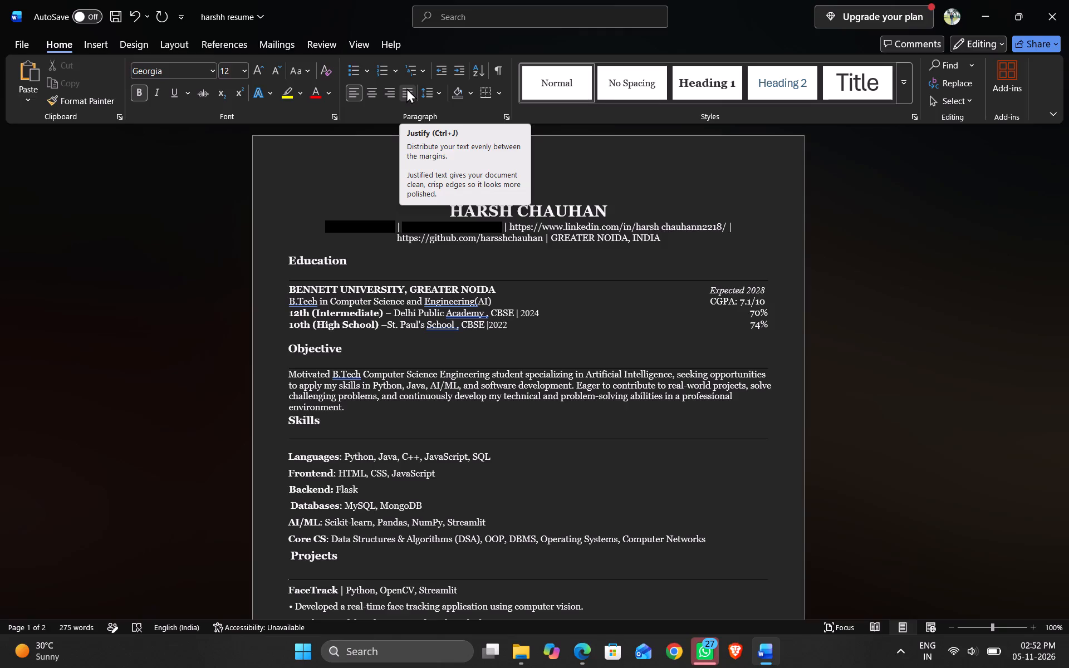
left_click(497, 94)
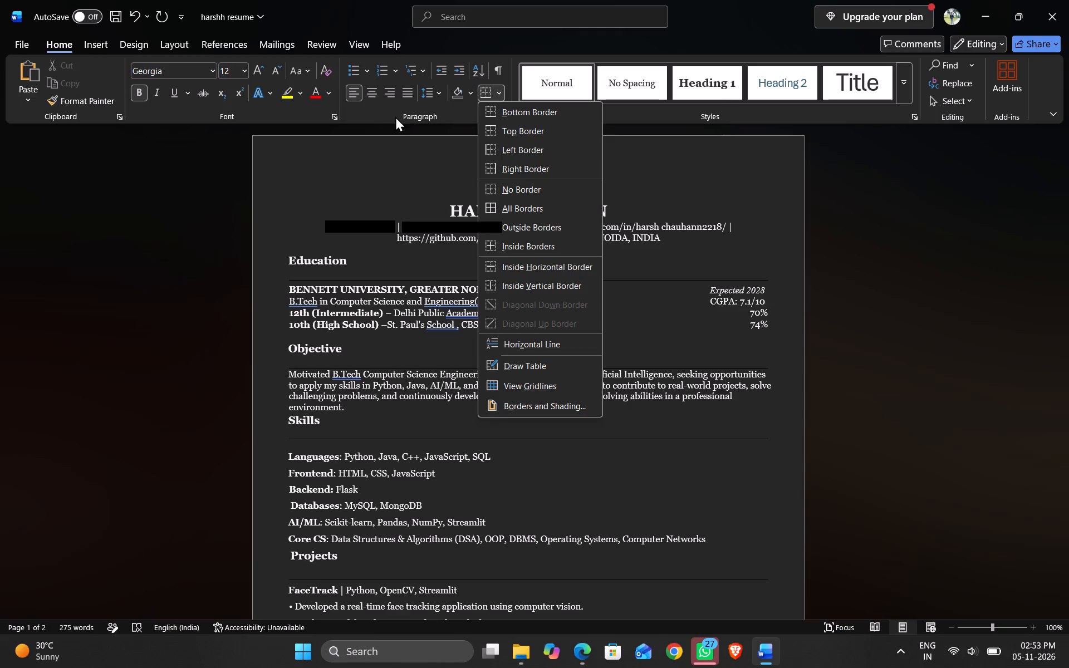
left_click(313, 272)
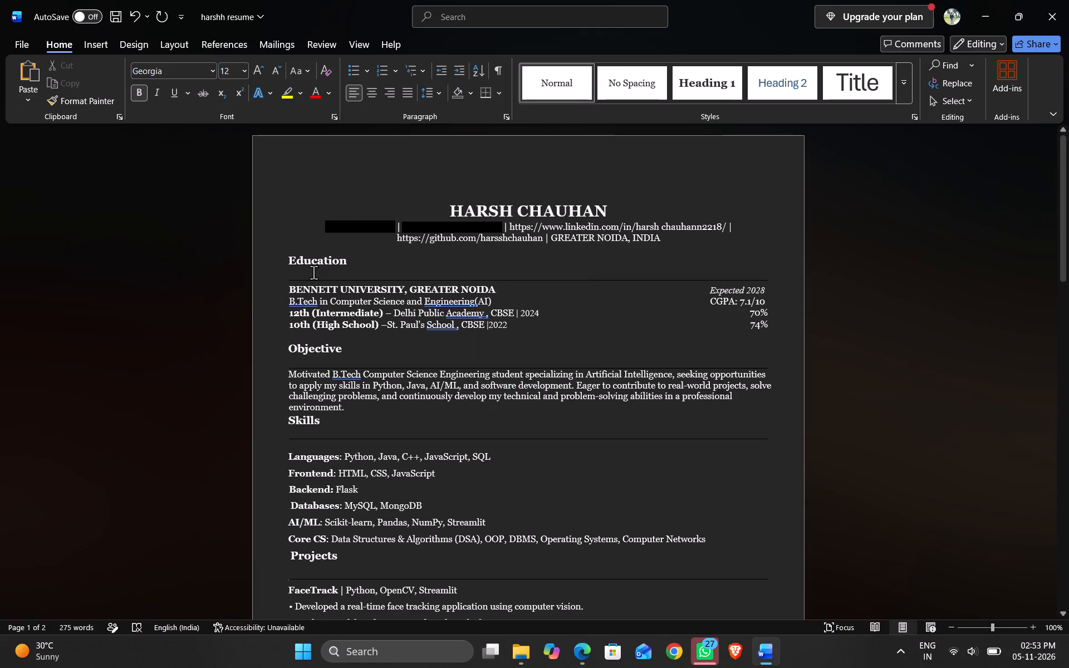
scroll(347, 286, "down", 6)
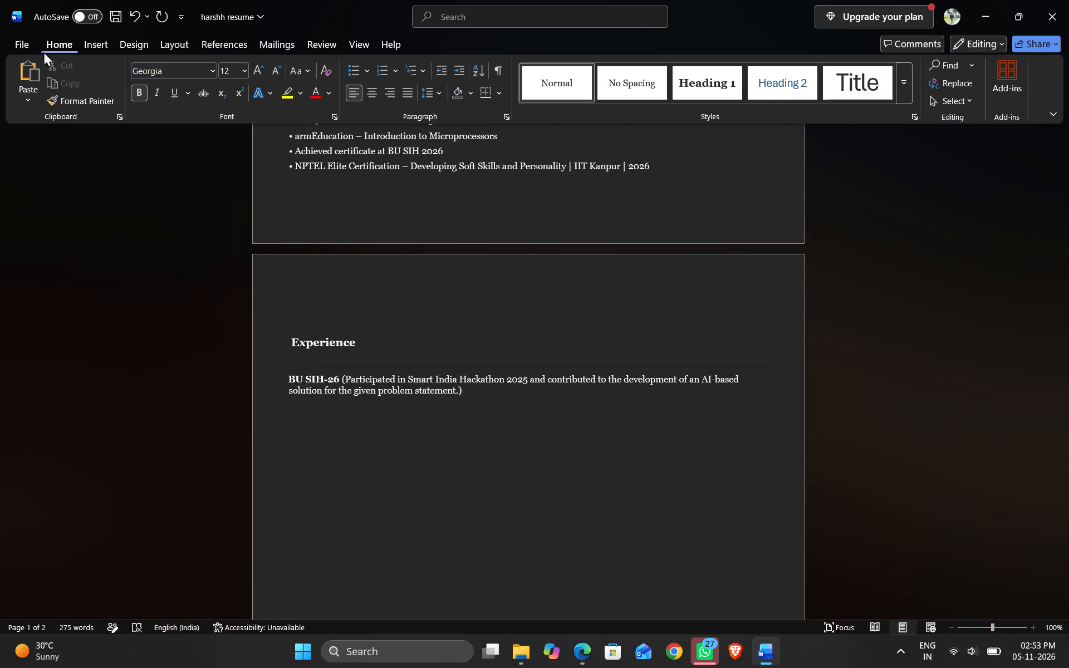
Save the resume as a PDF named harshh resume11 in Downloads and look over the exported pages.
left_click(18, 40)
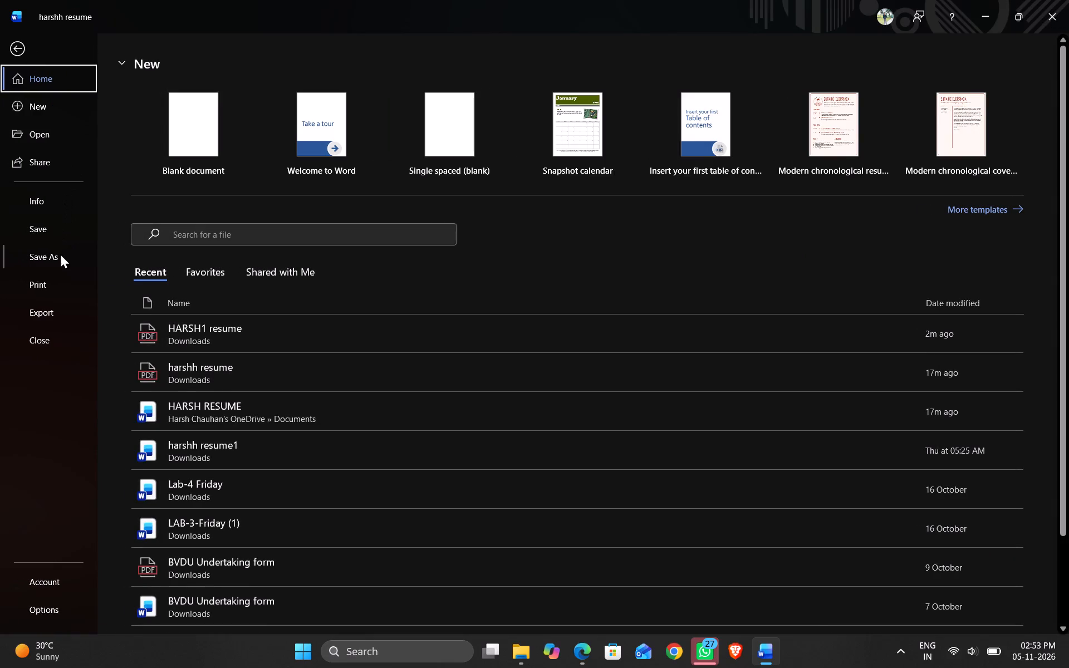
left_click(60, 259)
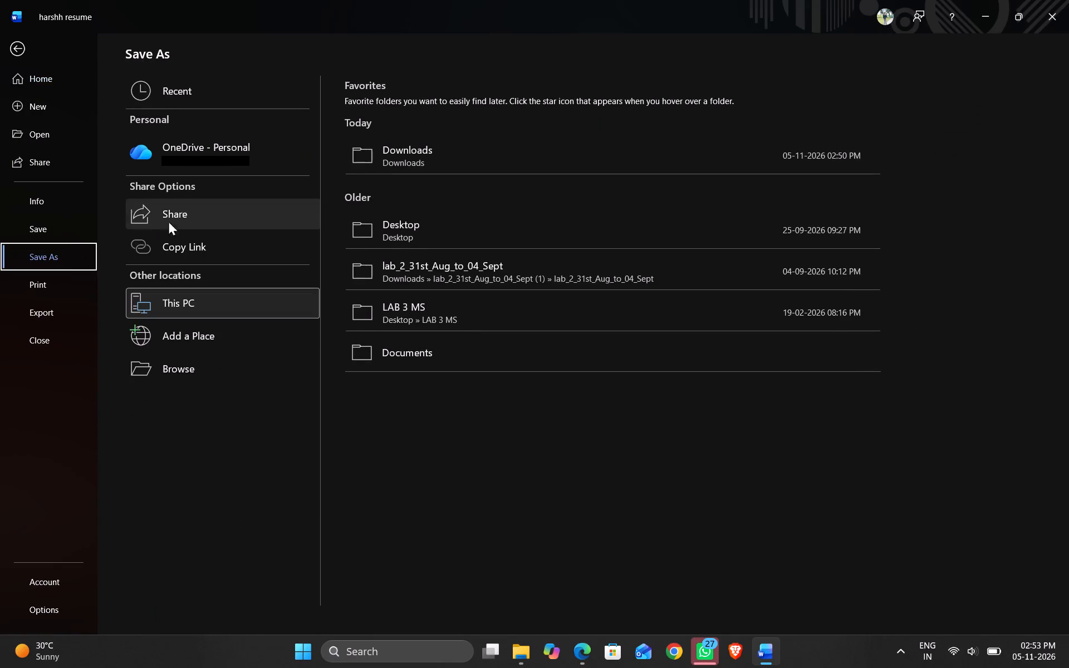
left_click(426, 171)
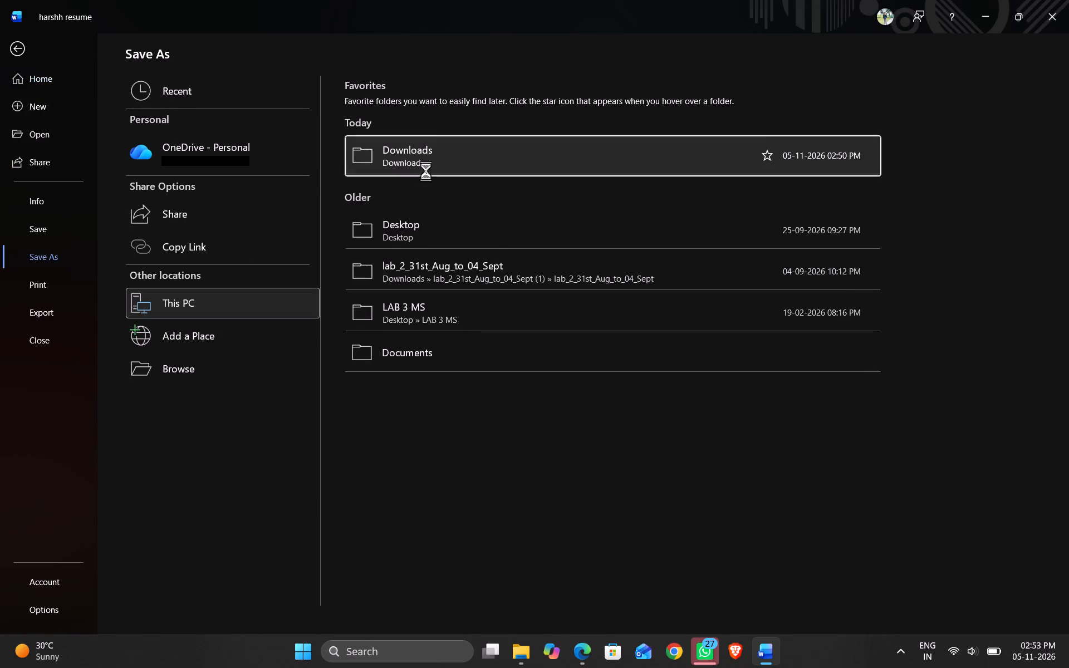
left_click(238, 232)
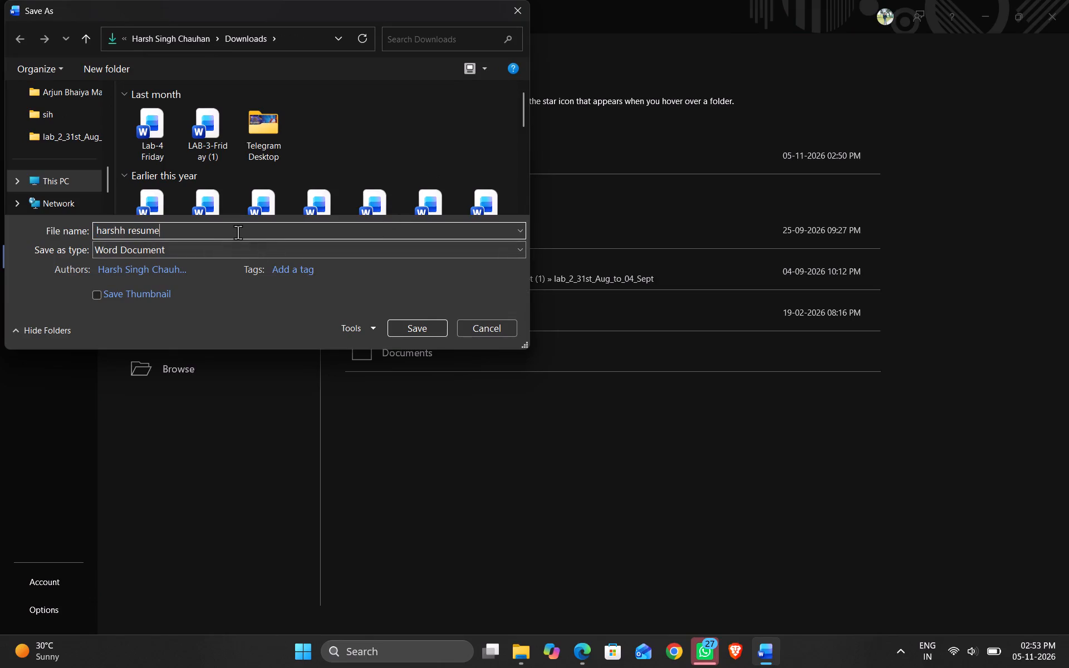
type("11")
left_click(385, 253)
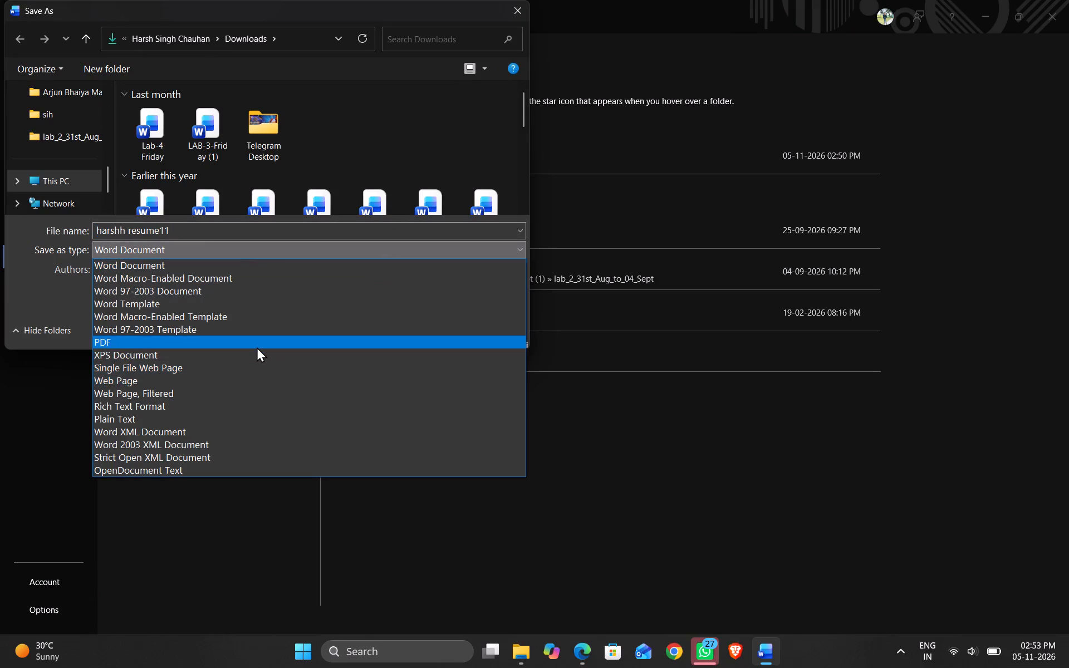
left_click(257, 347)
left_click(410, 363)
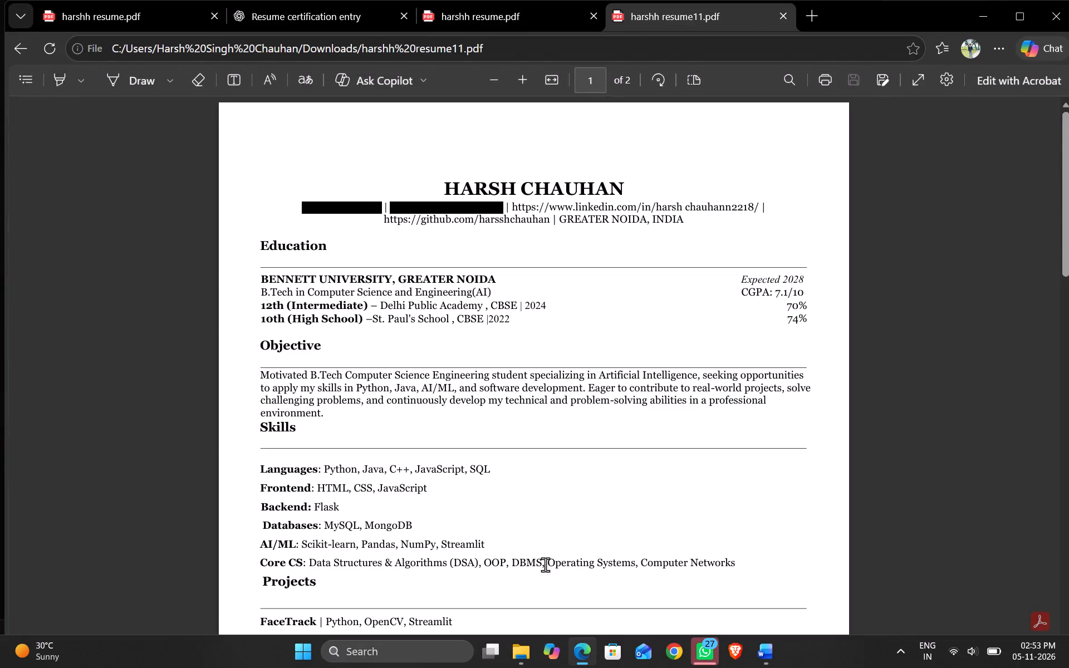
scroll(499, 488, "down", 8)
scroll(499, 488, "up", 3)
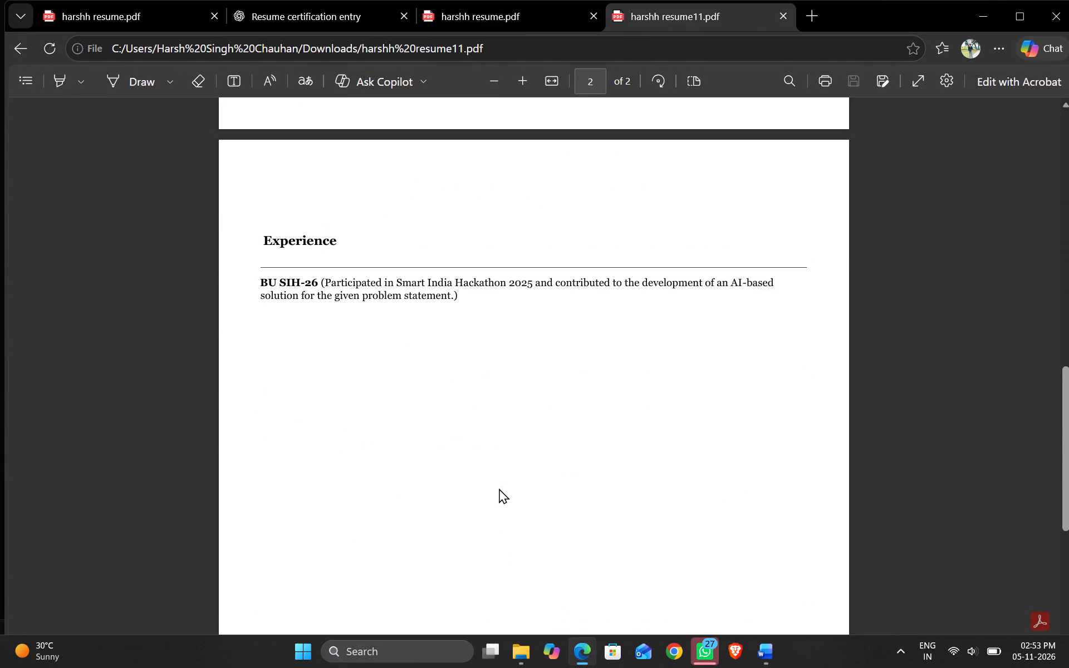
scroll(499, 488, "up", 8)
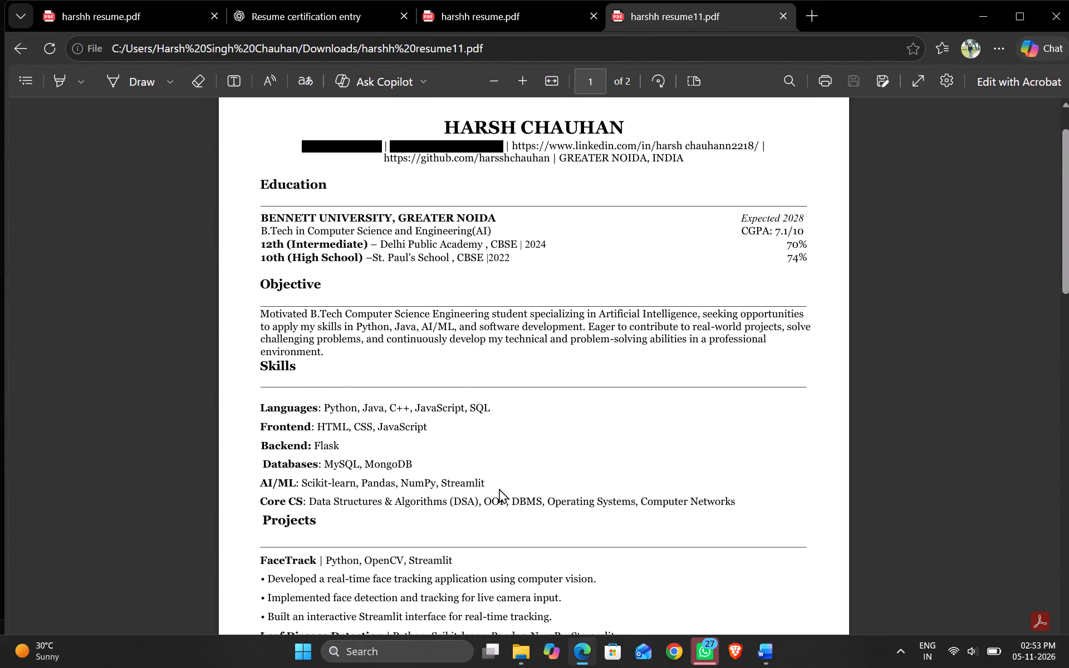
scroll(499, 488, "up", 1)
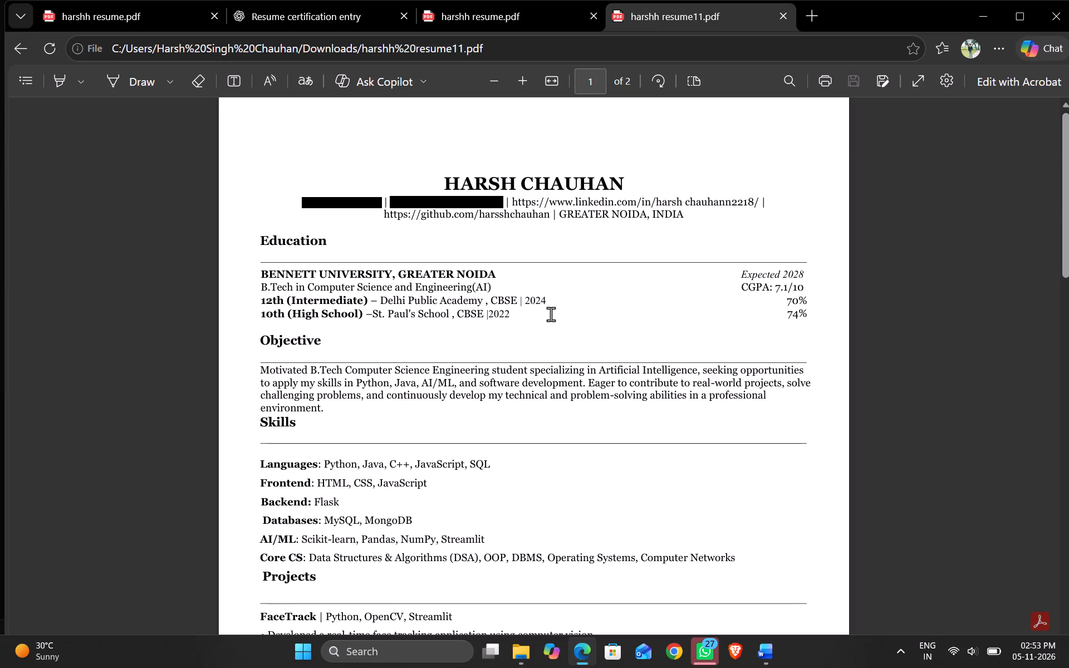
left_click(518, 667)
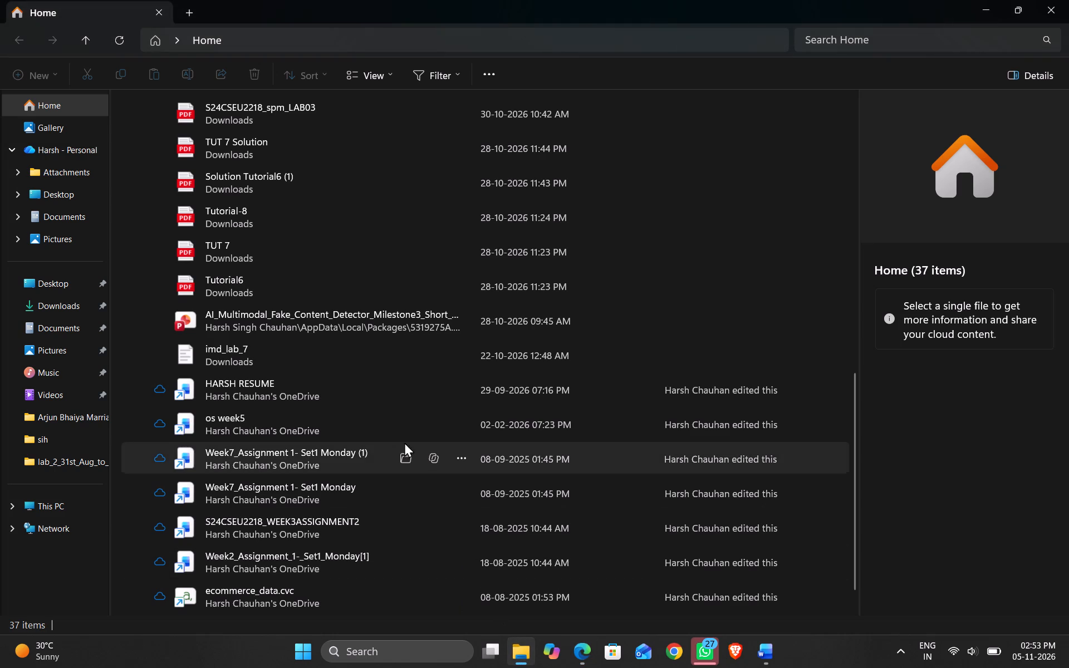
scroll(291, 288, "up", 8)
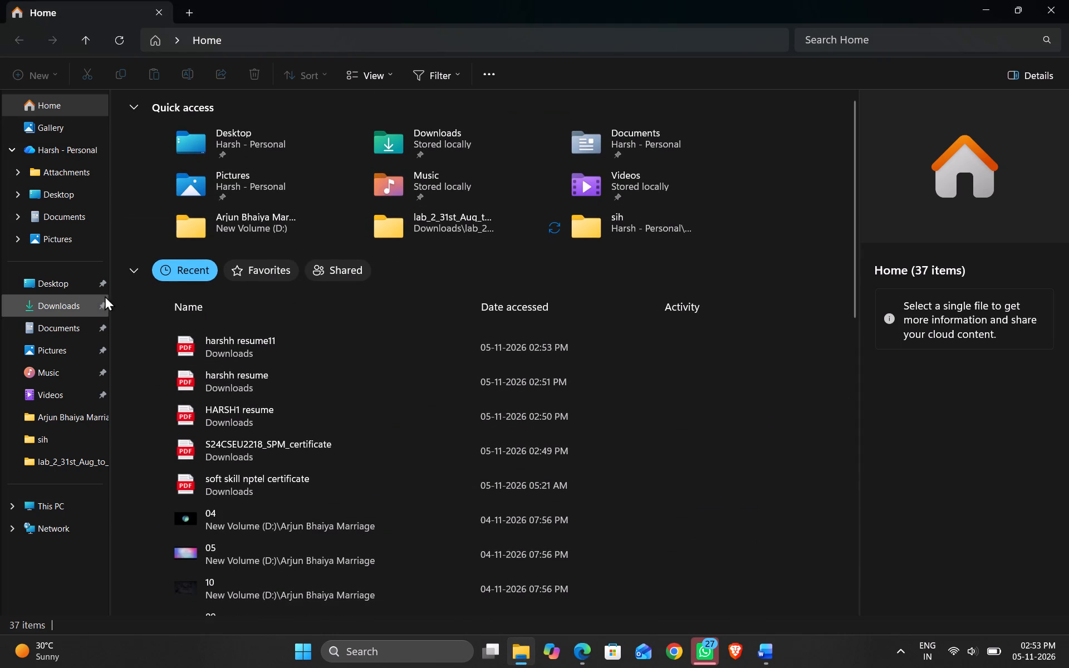
left_click(87, 308)
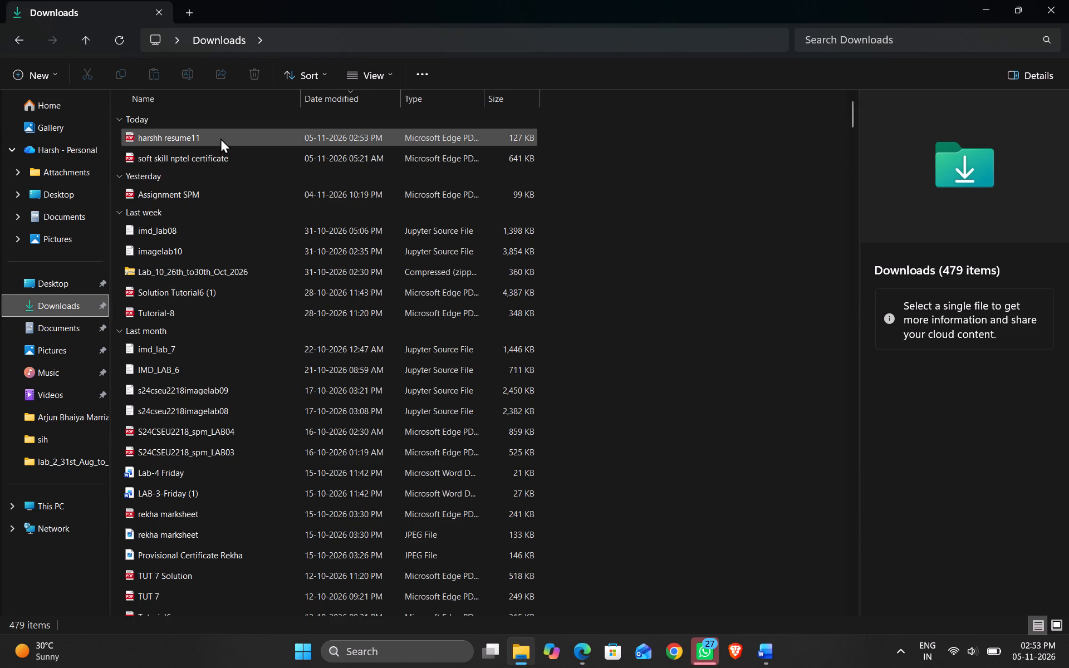
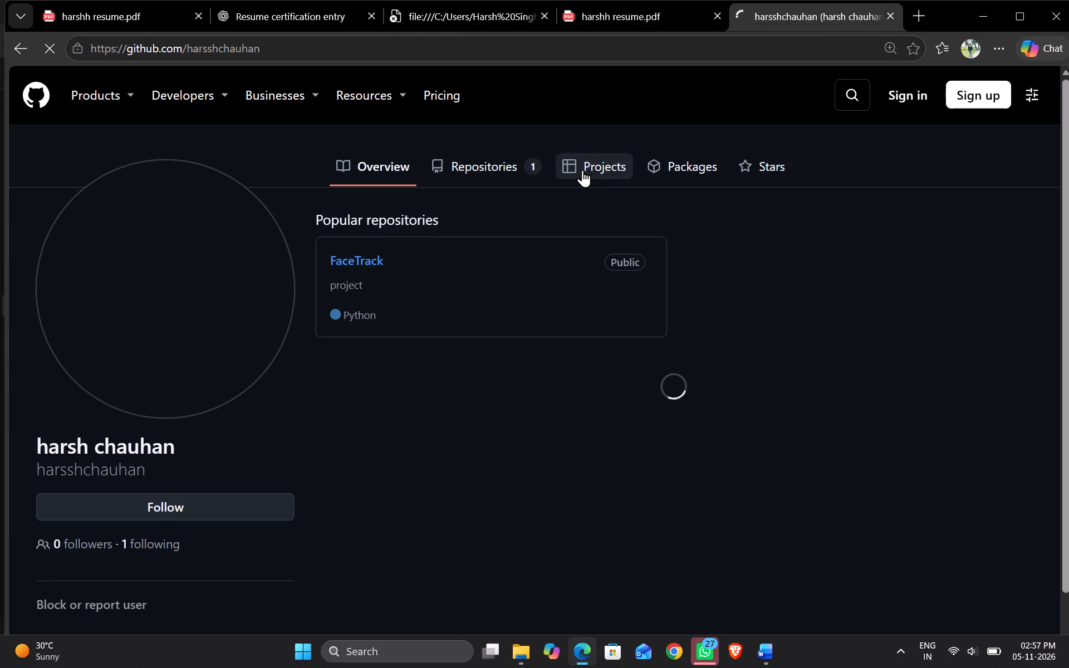
Close the GitHub profile page and the compact resume's link page, keeping the original harshh resume PDF open.
left_click(891, 19)
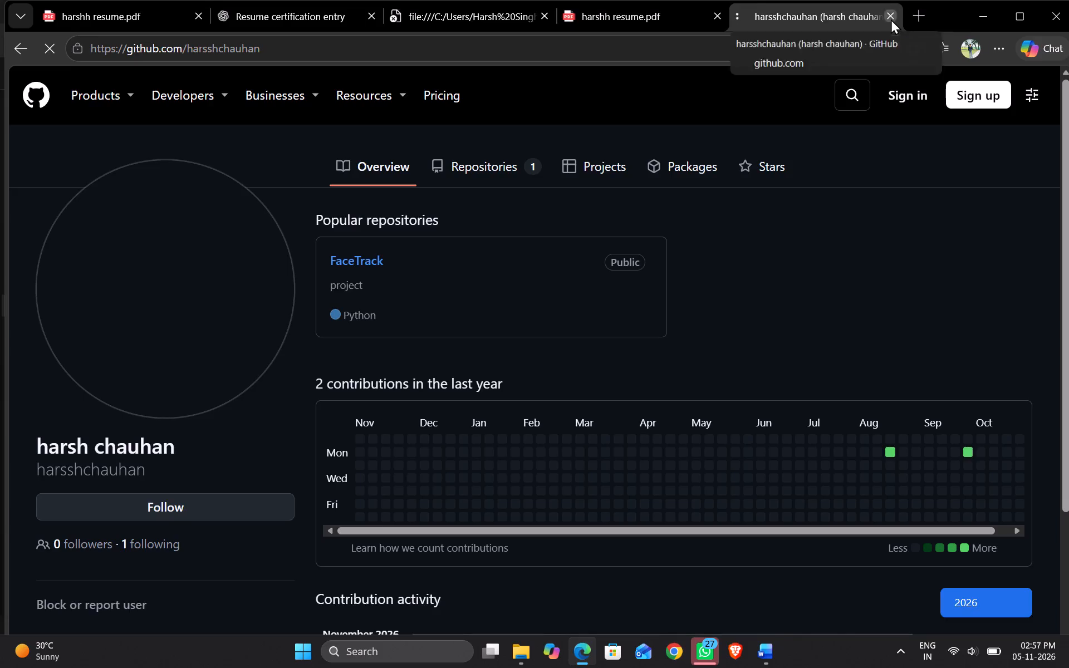
scroll(738, 203, "up", 3)
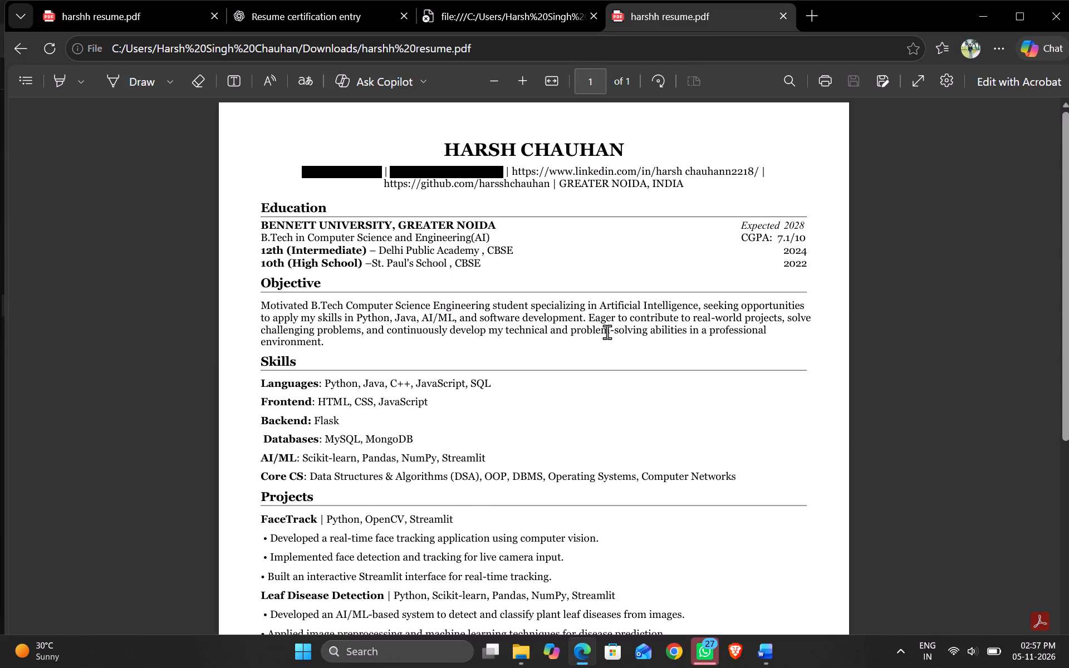
left_click(593, 14)
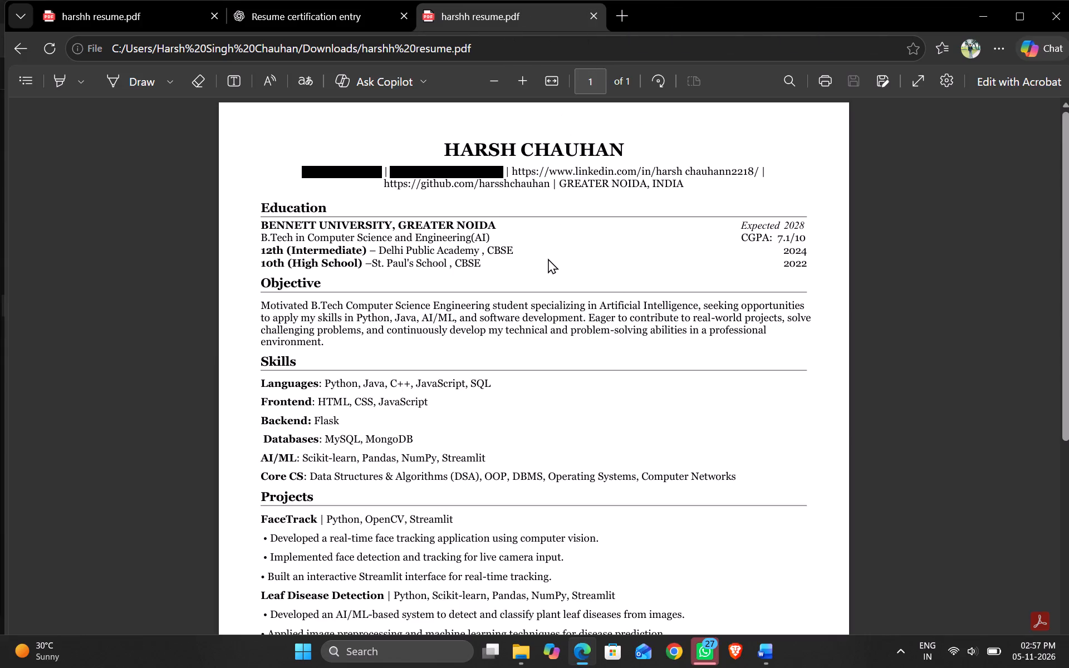
scroll(548, 258, "up", 2)
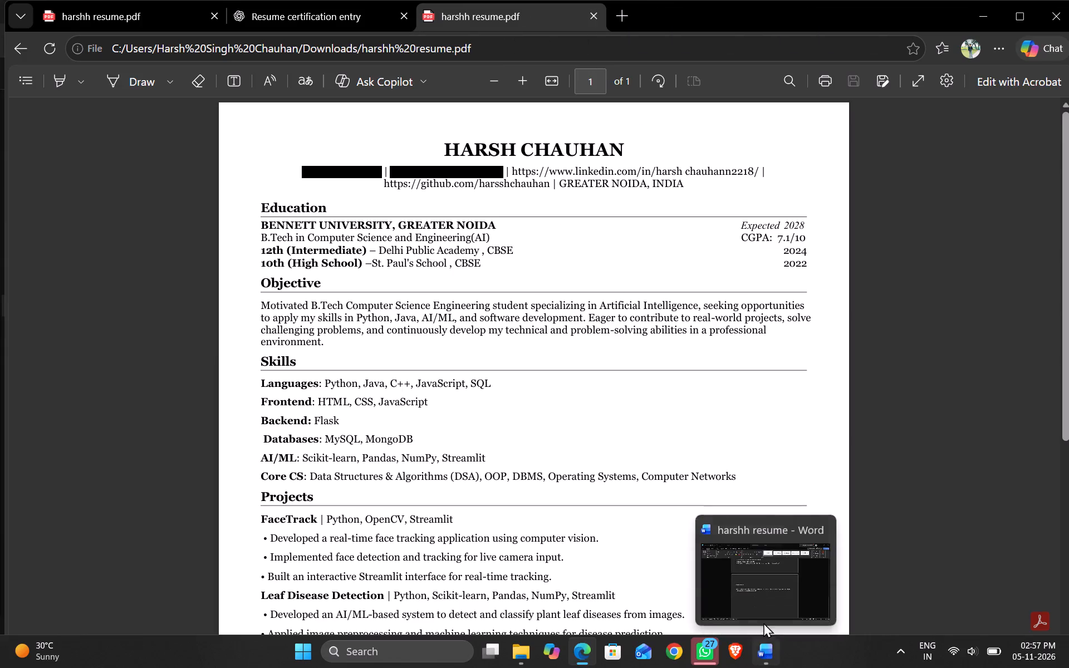
Switch to the harshh resume document in Word, then copy and delete the divider line under the Experience heading.
left_click(764, 598)
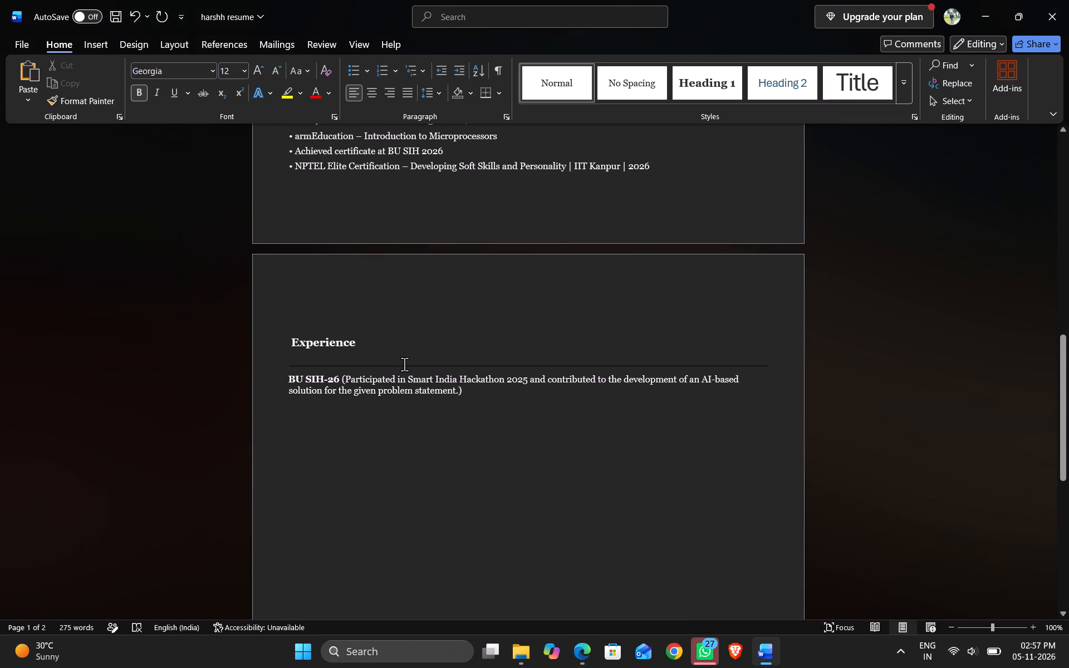
left_click(404, 364)
left_click(785, 369)
left_click_drag(785, 369, 301, 357)
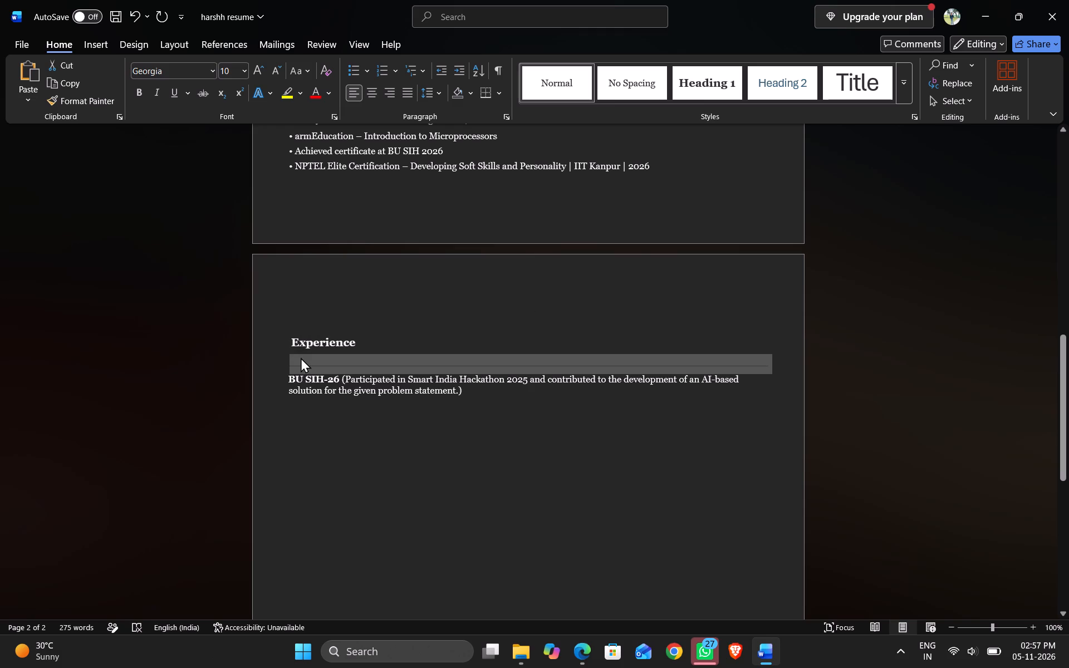
key("ctrl+c")
left_click(344, 360)
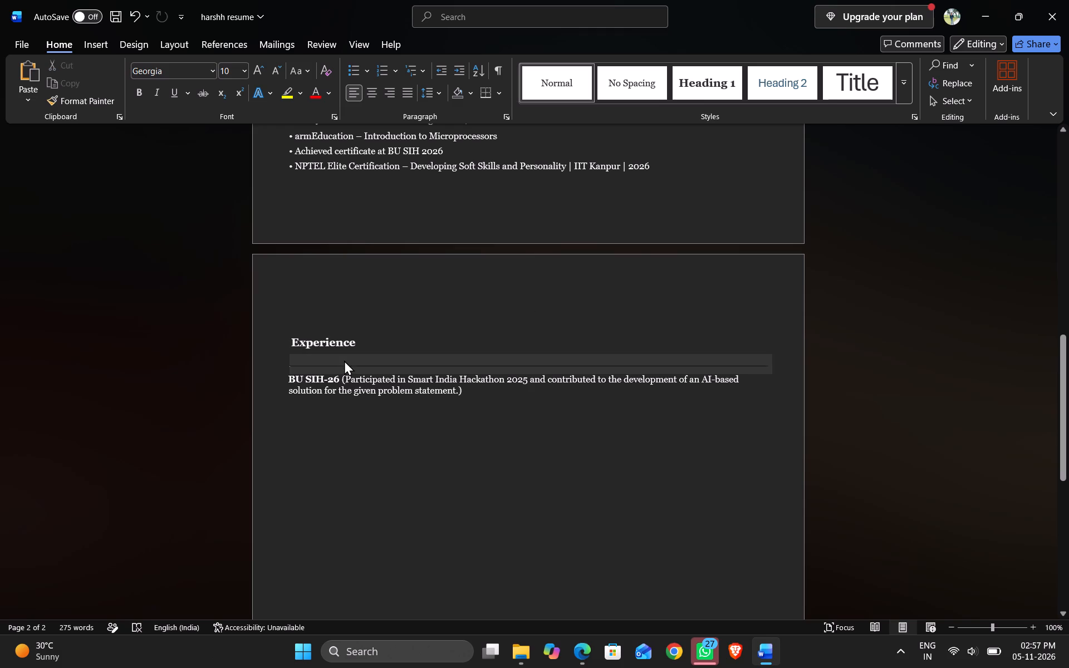
left_click(768, 364)
left_click_drag(768, 364, 281, 361)
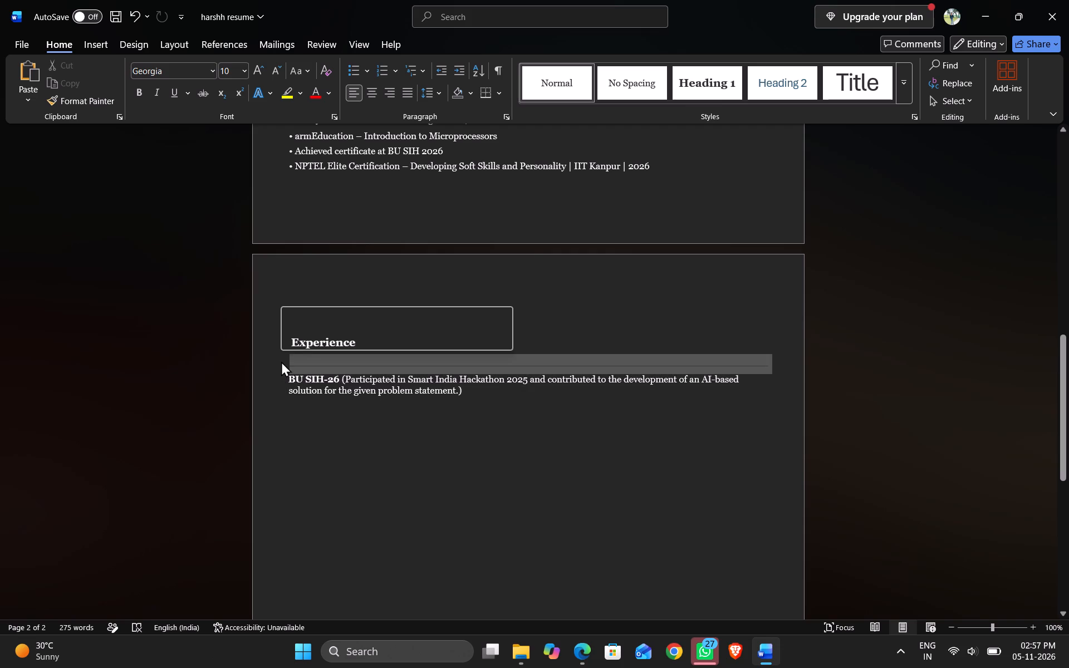
key("Delete")
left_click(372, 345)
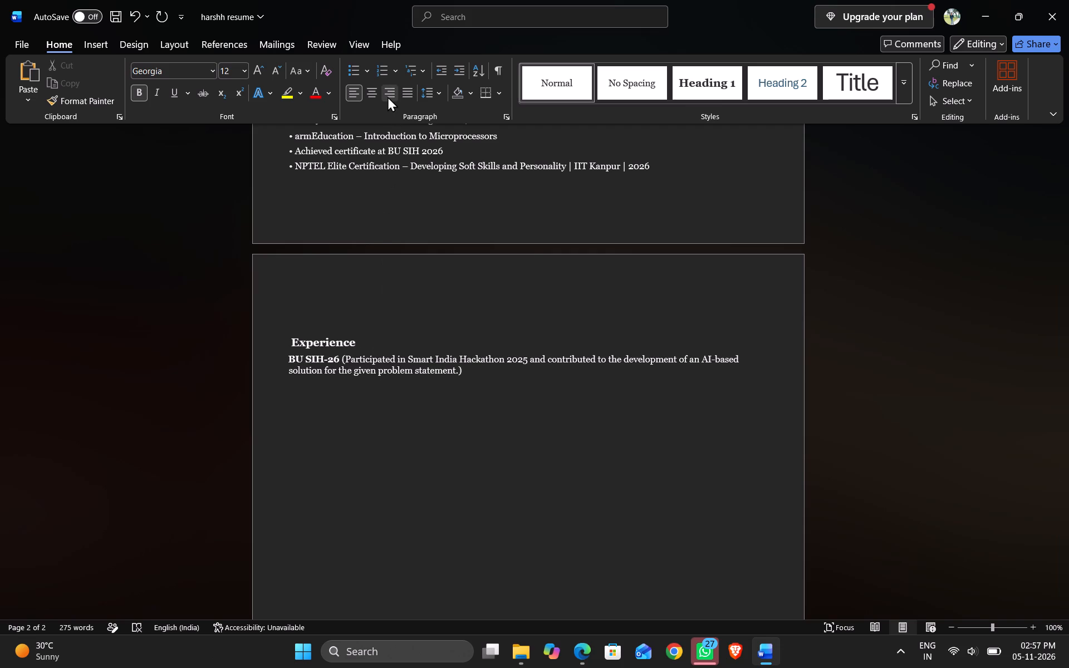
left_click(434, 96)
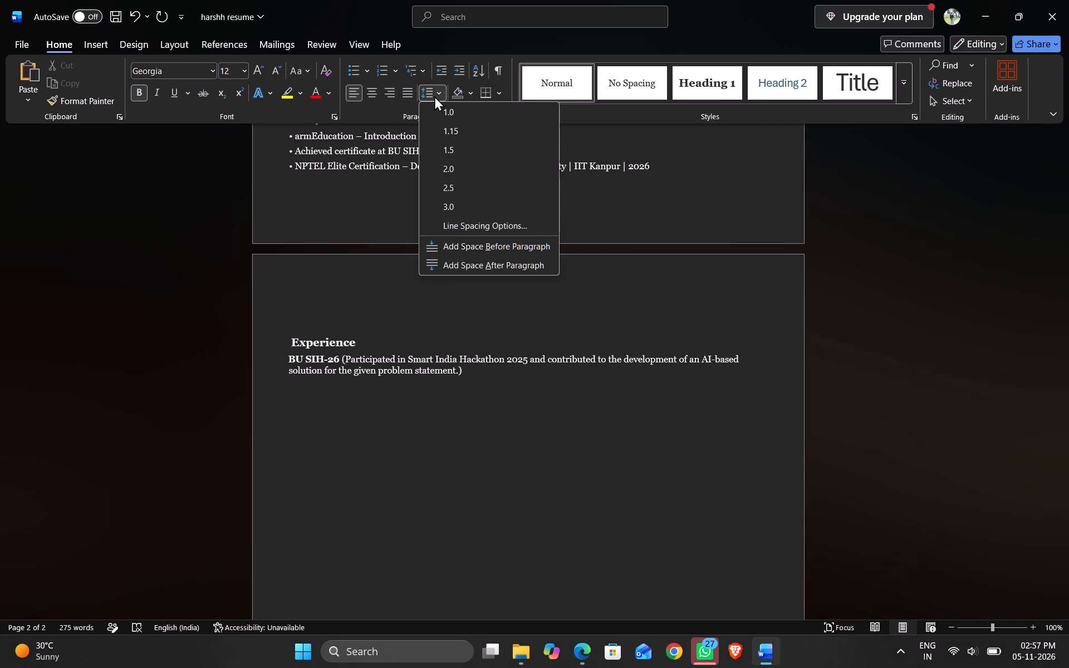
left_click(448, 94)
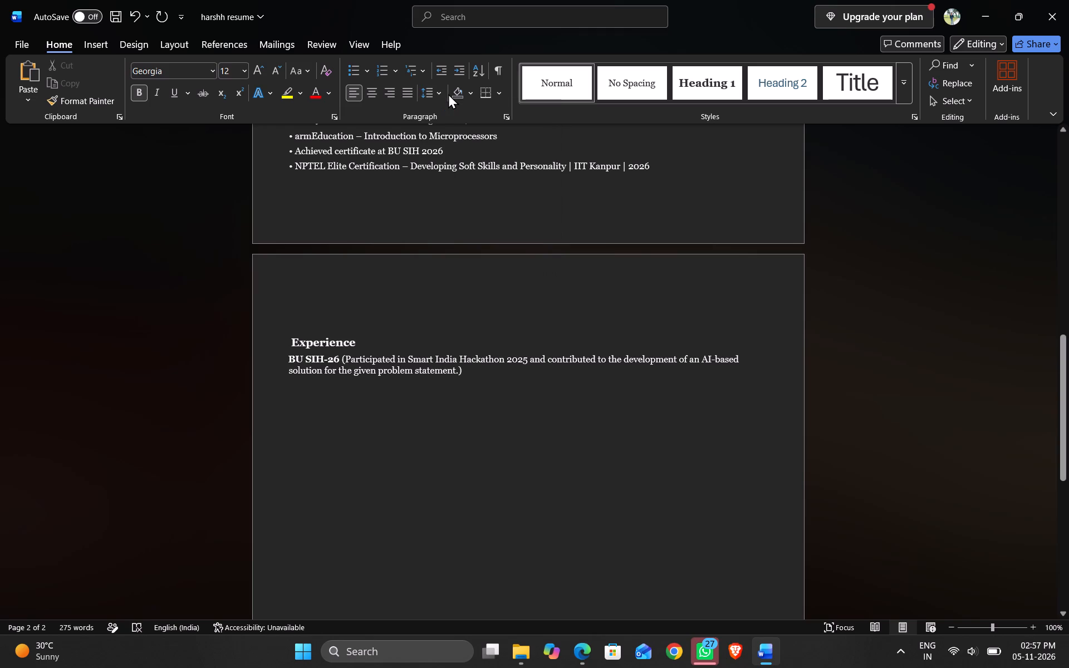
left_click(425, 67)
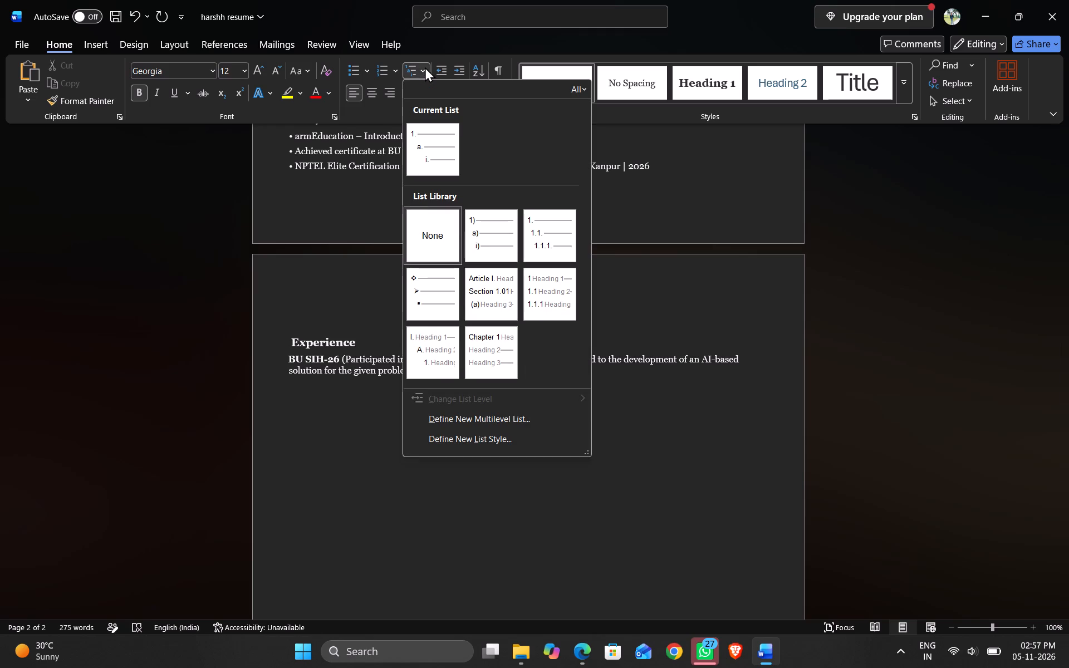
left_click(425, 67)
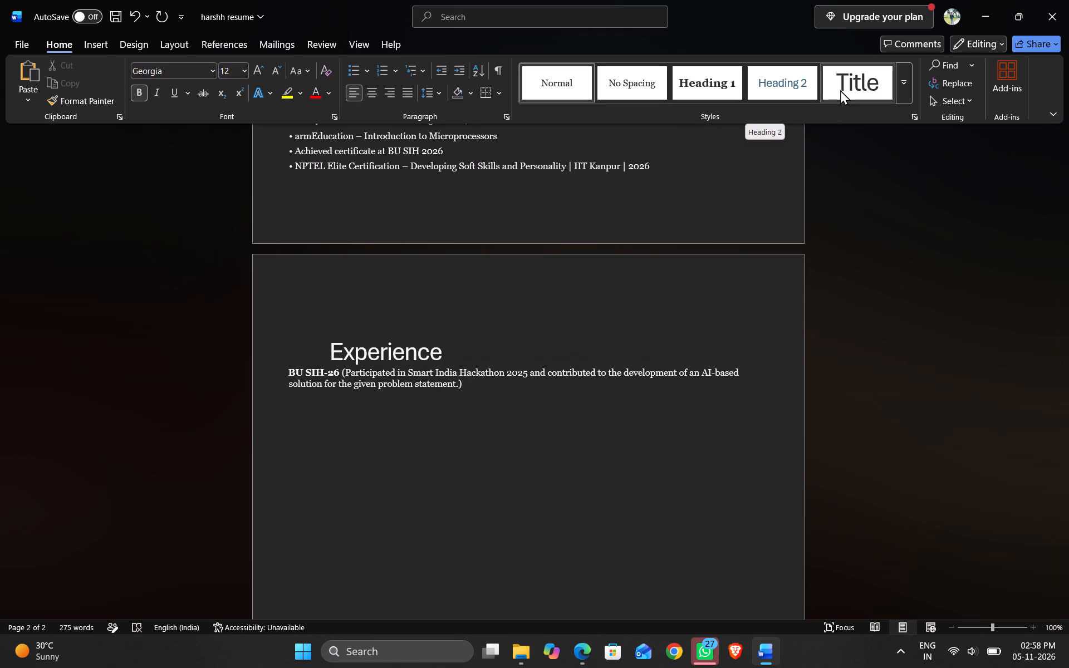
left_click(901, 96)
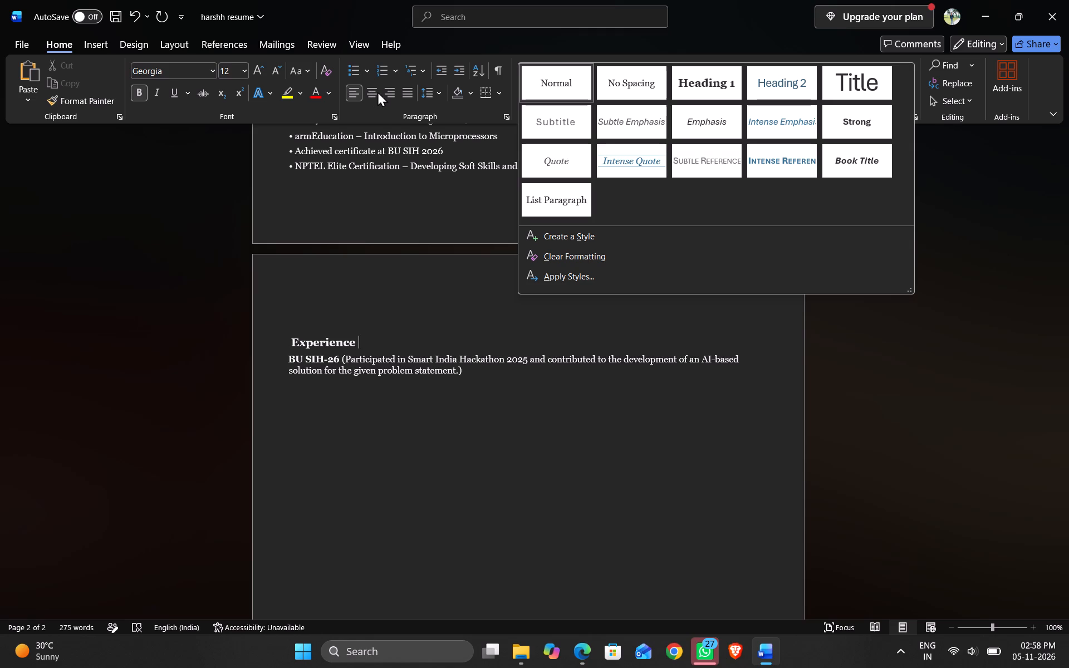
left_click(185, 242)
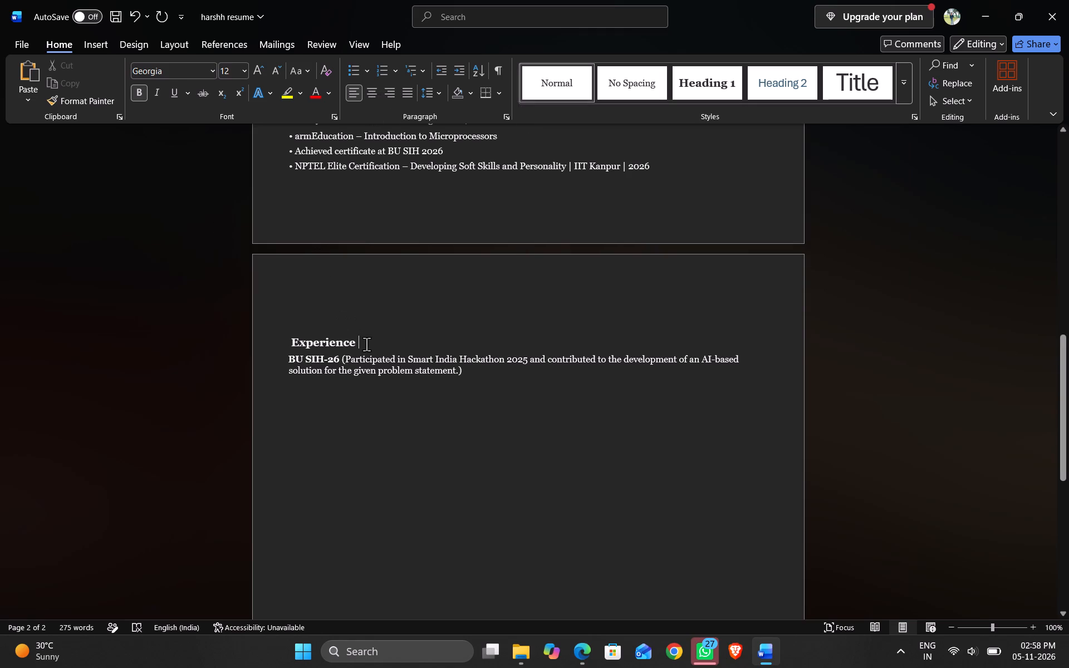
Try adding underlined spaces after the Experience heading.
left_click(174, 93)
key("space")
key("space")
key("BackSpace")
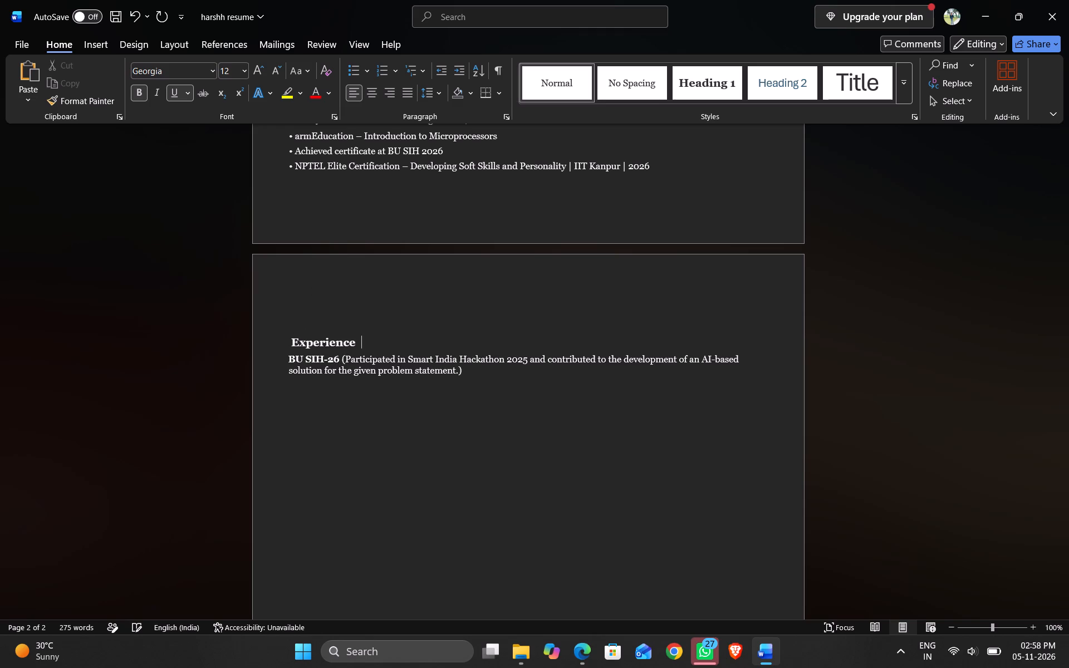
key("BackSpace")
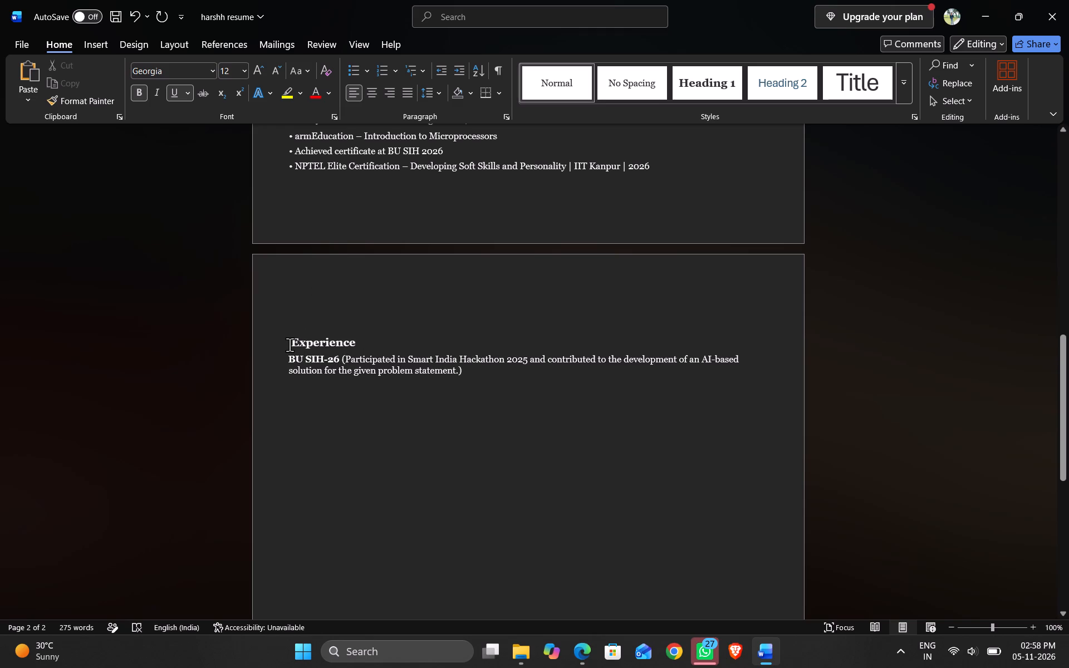
Underline the Experience heading on page 2.
left_click(290, 345)
left_click_drag(290, 345, 331, 340)
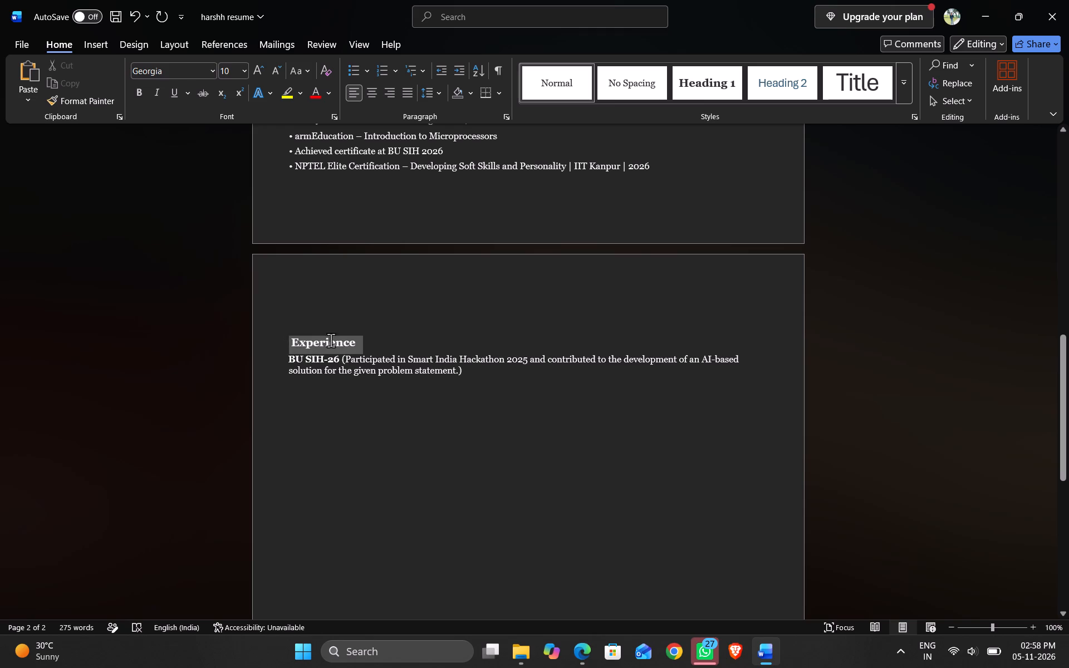
left_click_drag(331, 340, 346, 341)
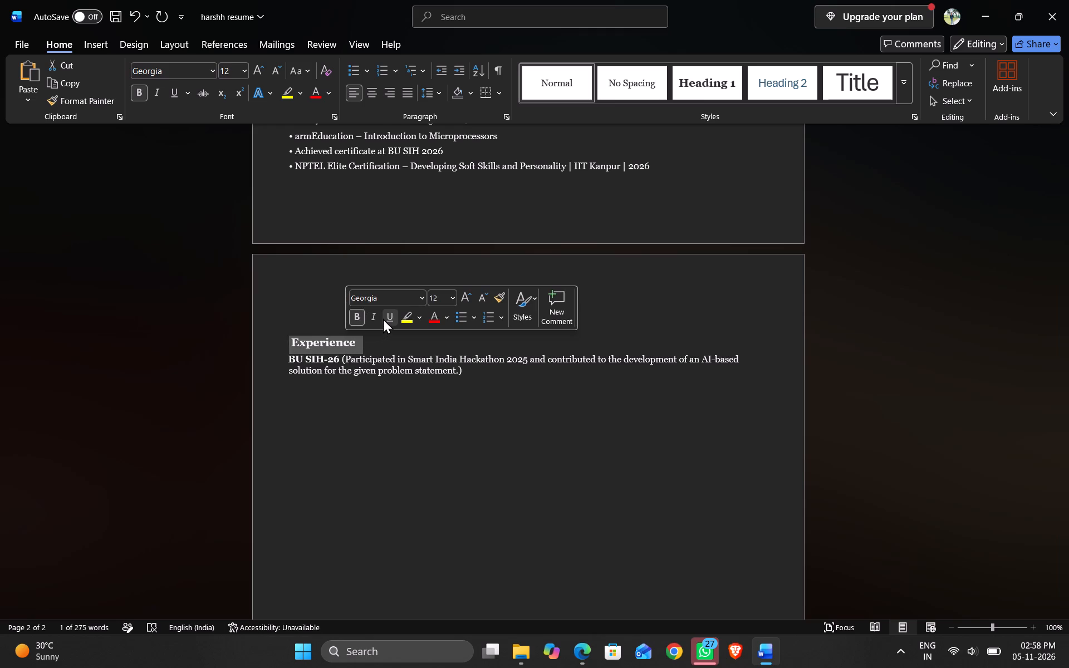
left_click(383, 318)
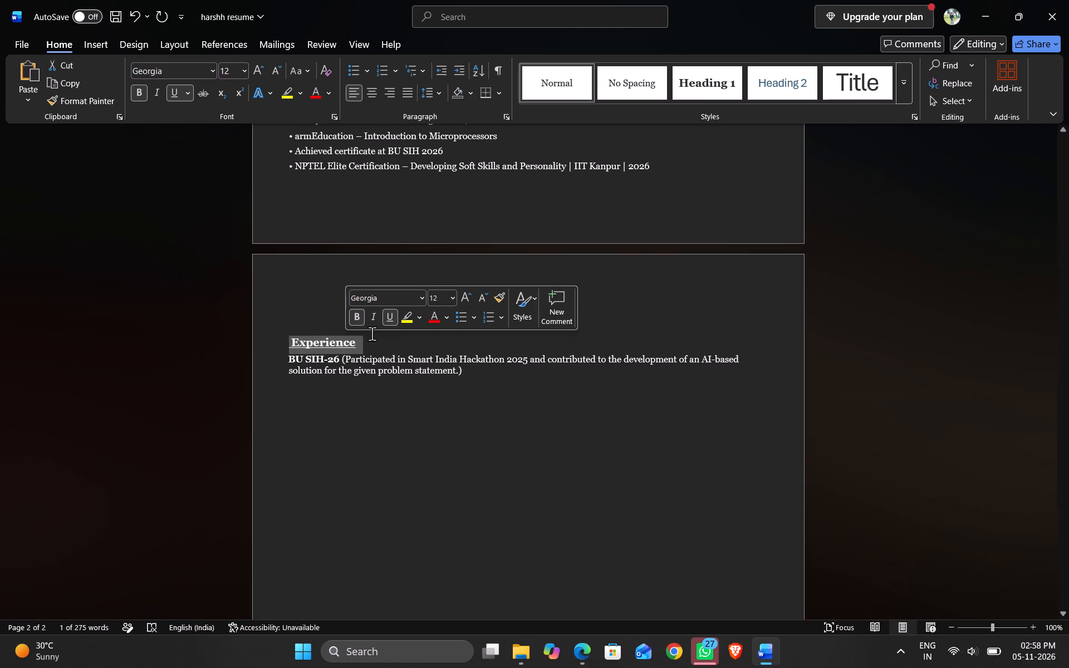
Remove the underline from the Experience heading on page 2.
left_click(365, 345)
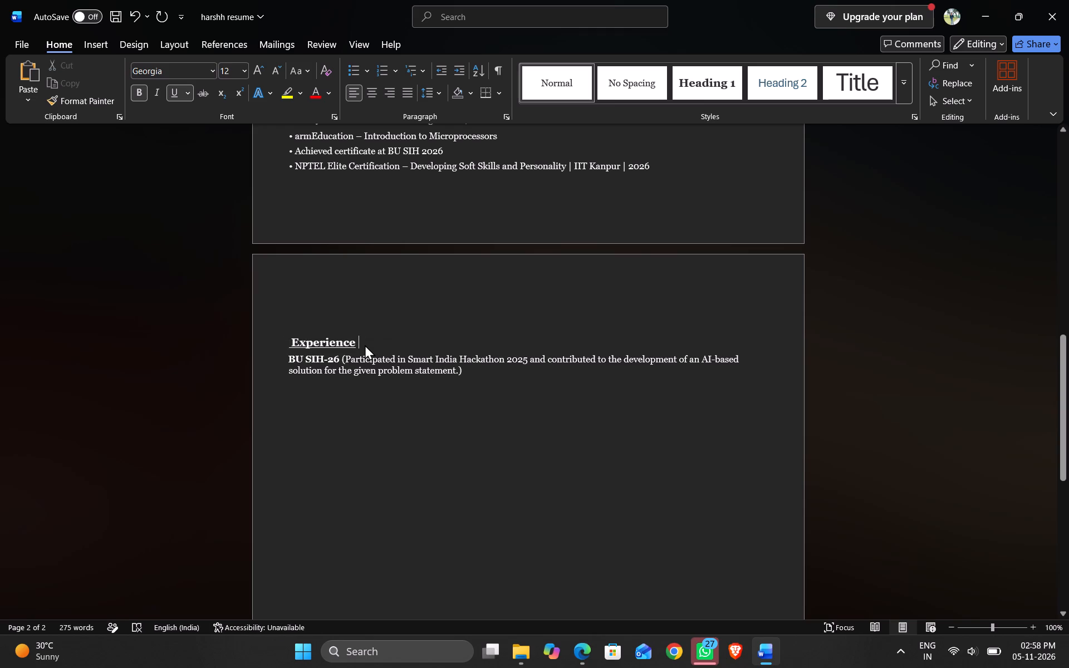
left_click_drag(365, 345, 285, 336)
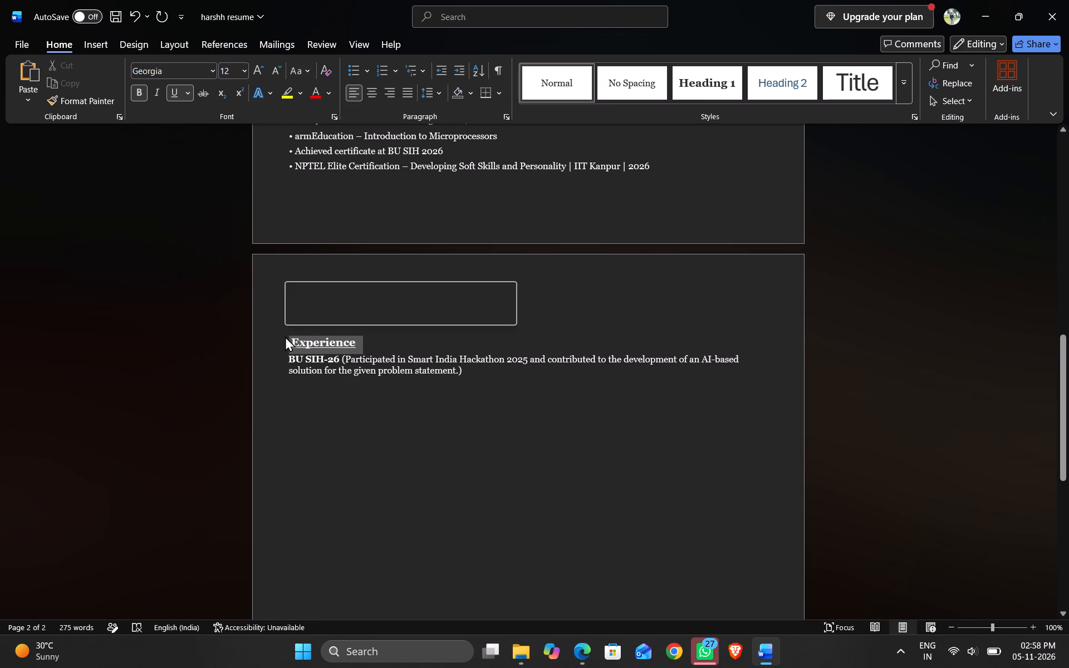
left_click(331, 318)
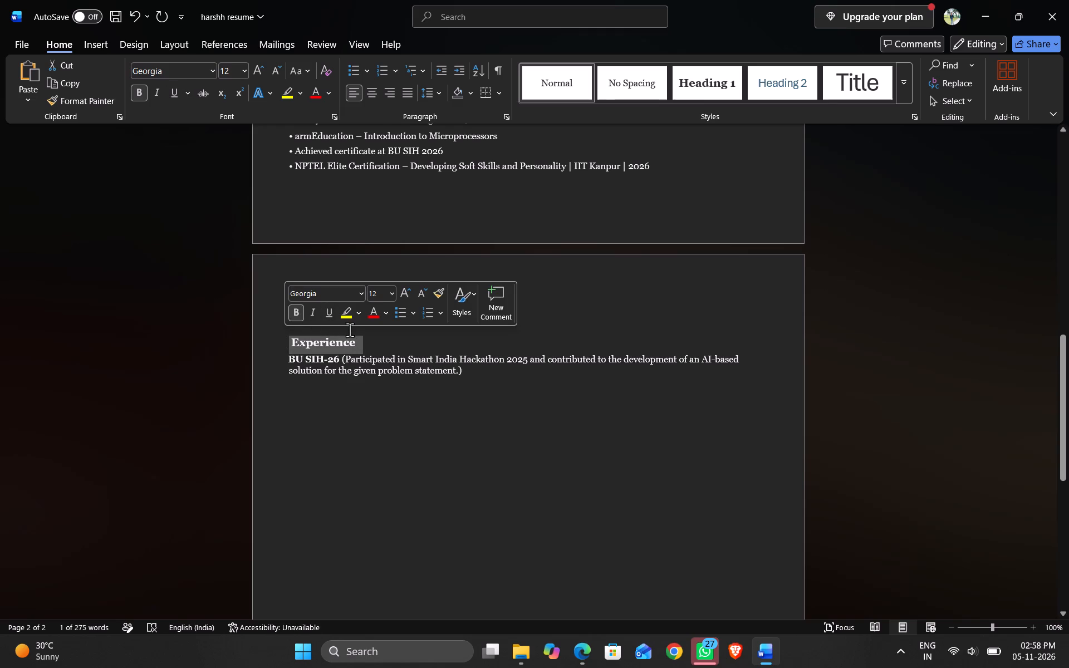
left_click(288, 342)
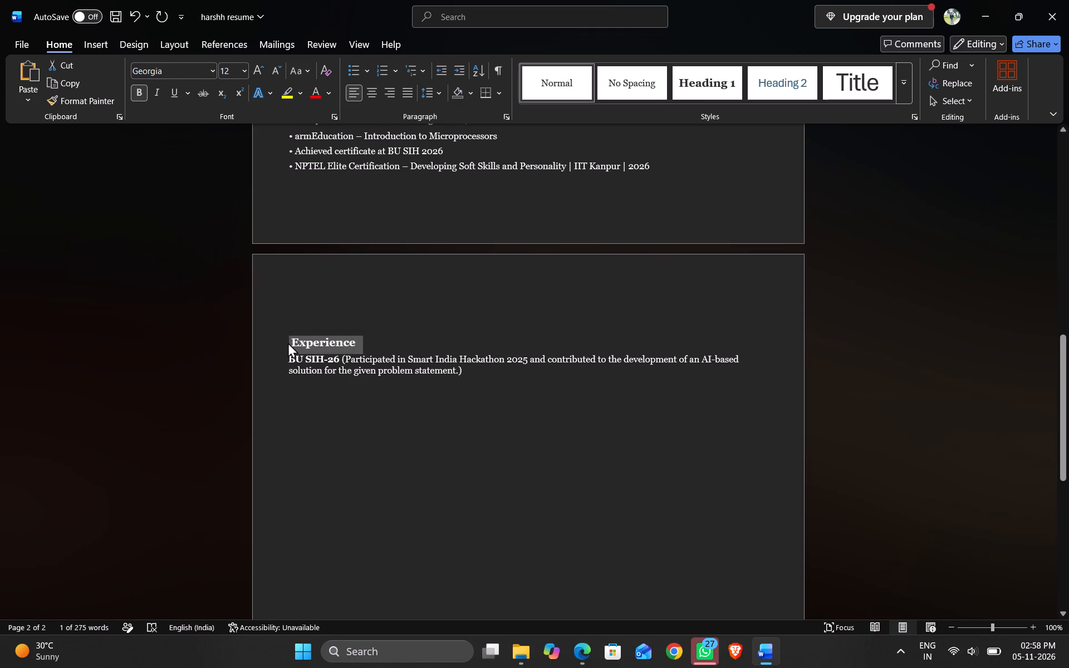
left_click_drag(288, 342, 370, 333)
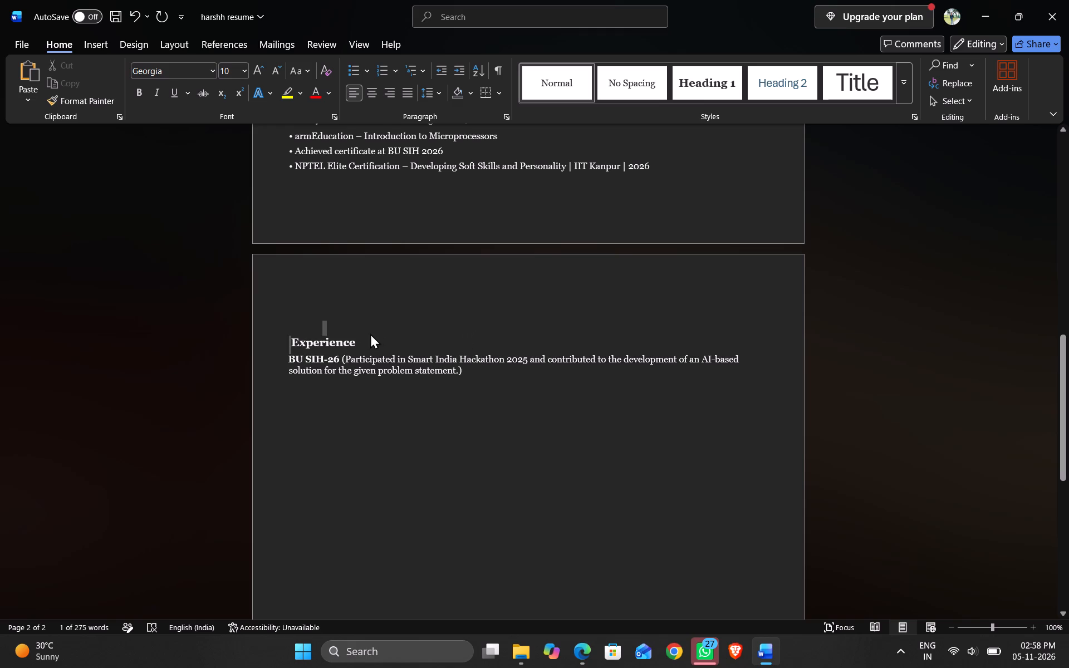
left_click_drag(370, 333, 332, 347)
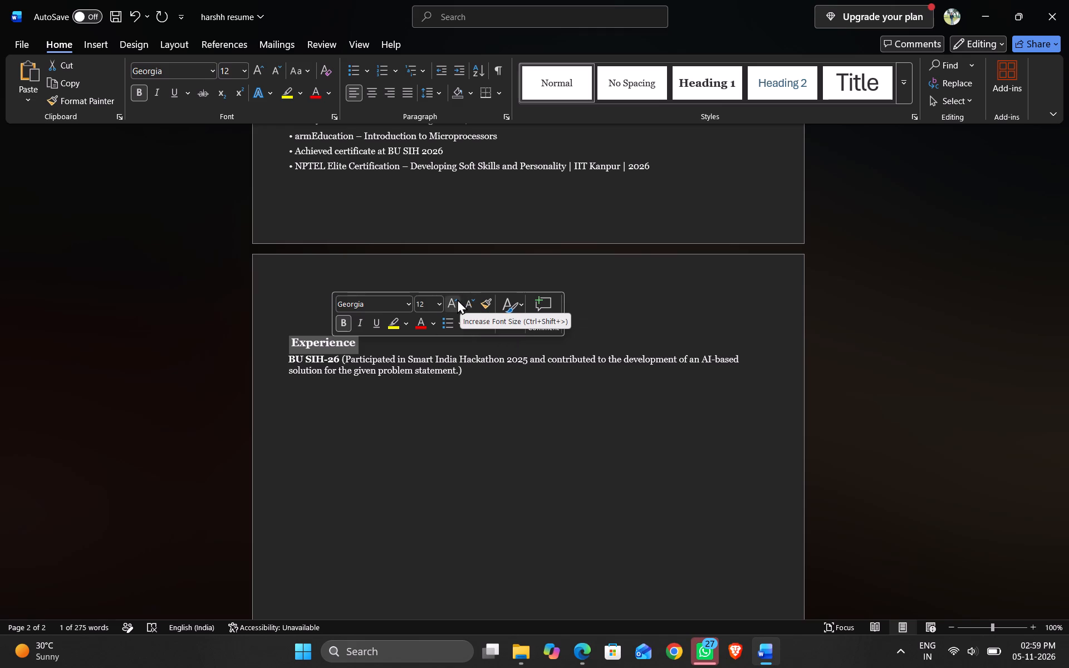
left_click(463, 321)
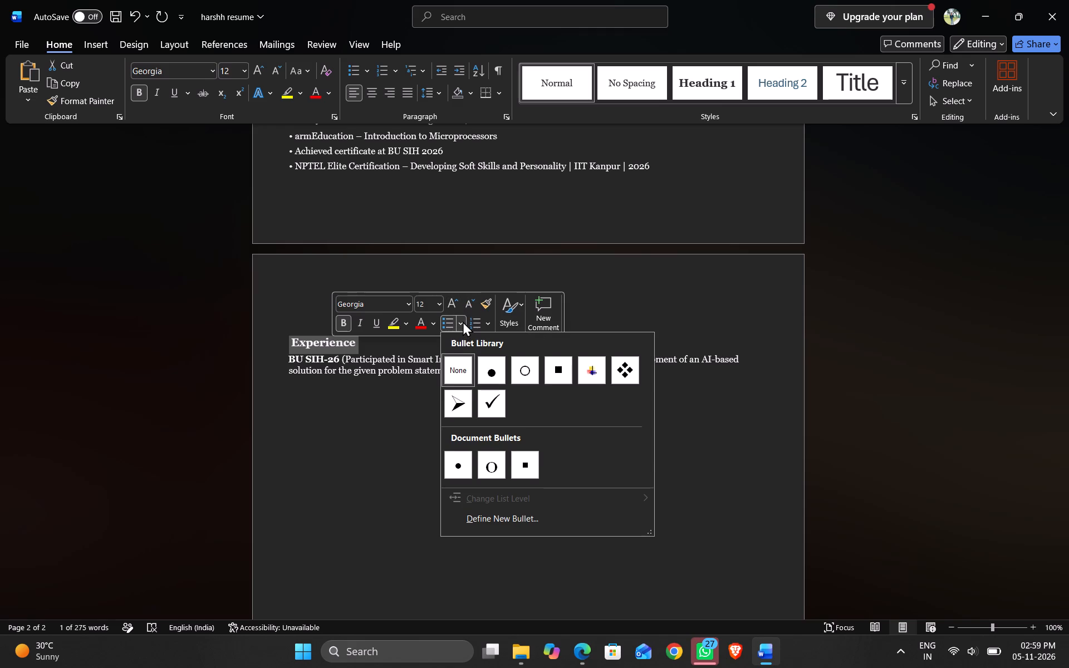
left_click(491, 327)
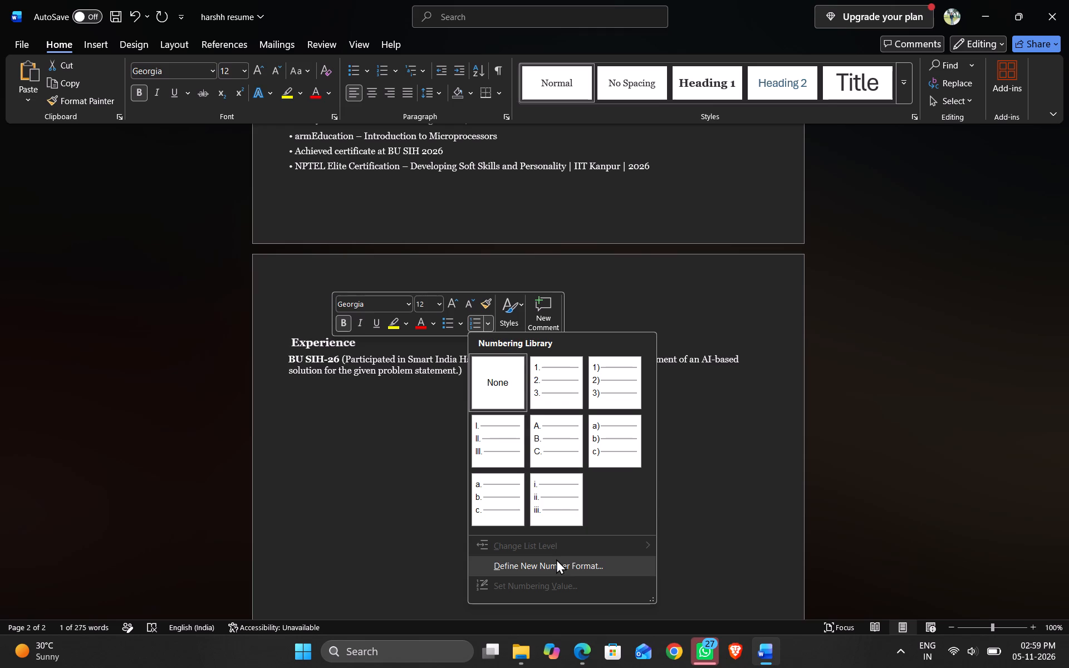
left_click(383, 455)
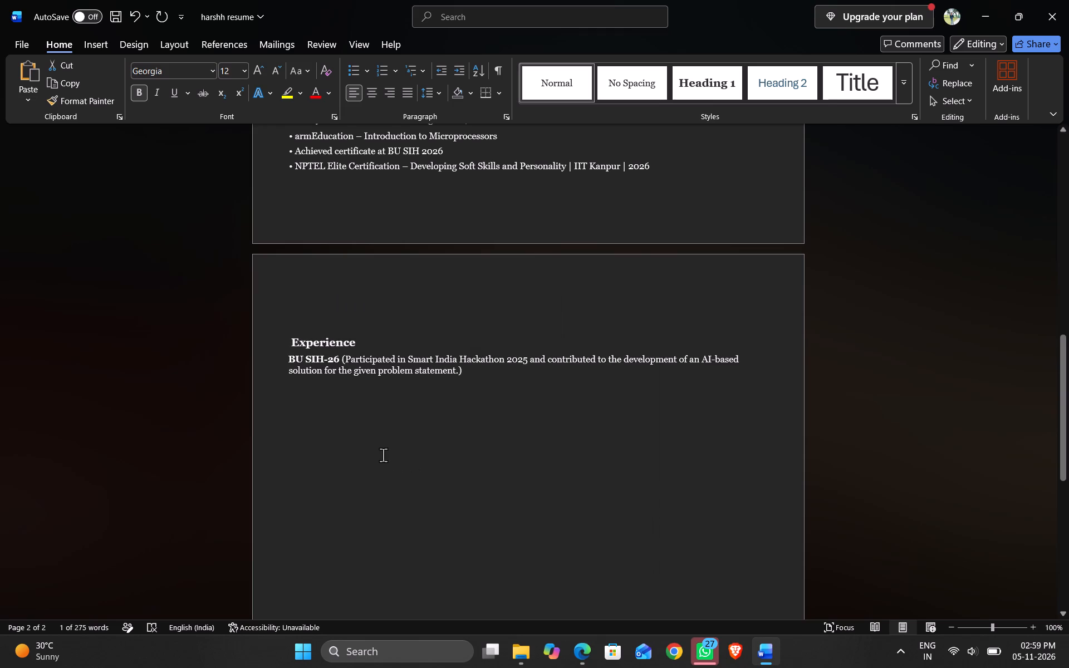
Paste the copied divider line below the Experience heading and delete the extra blank line beneath it.
scroll(420, 386, "up", 2)
left_click(377, 587)
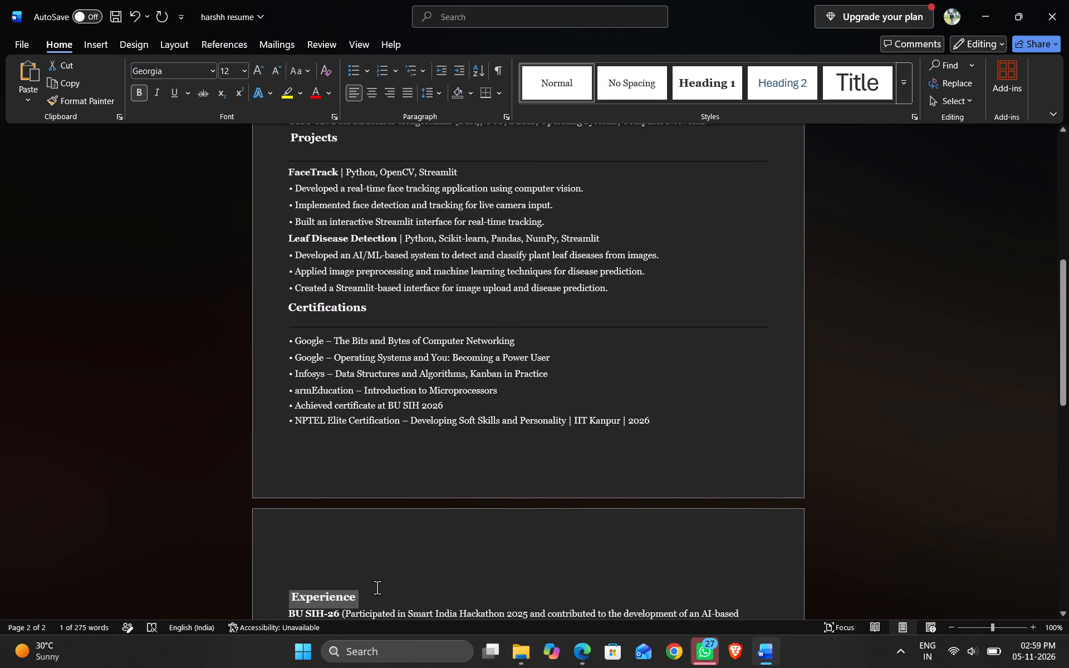
left_click(374, 596)
scroll(374, 596, "down", 1)
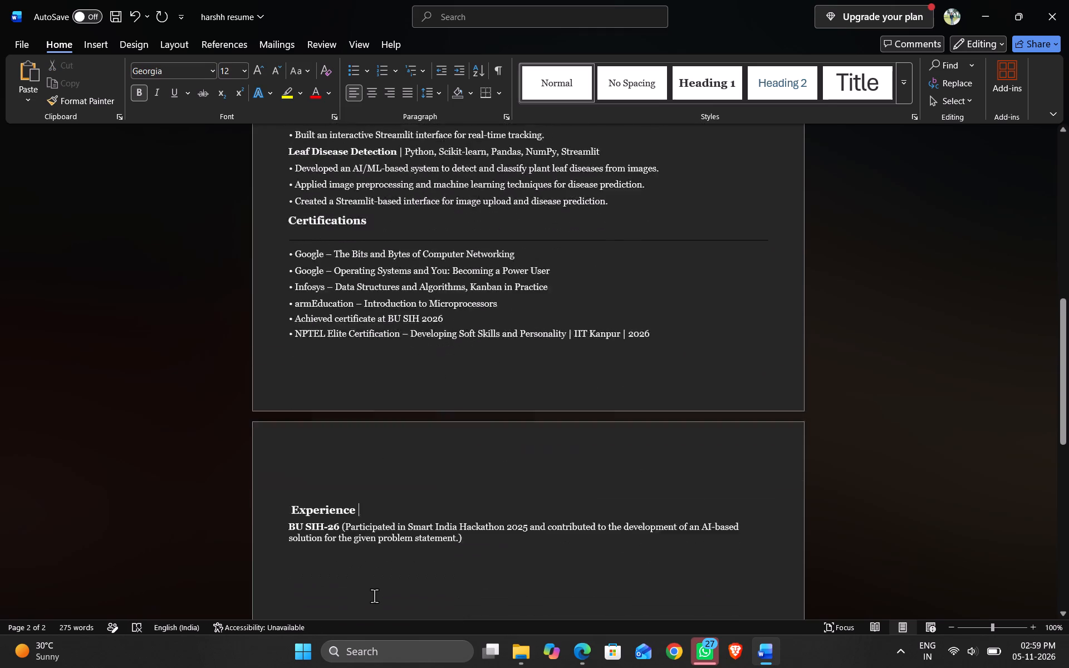
scroll(374, 596, "down", 1)
key("ctrl+v")
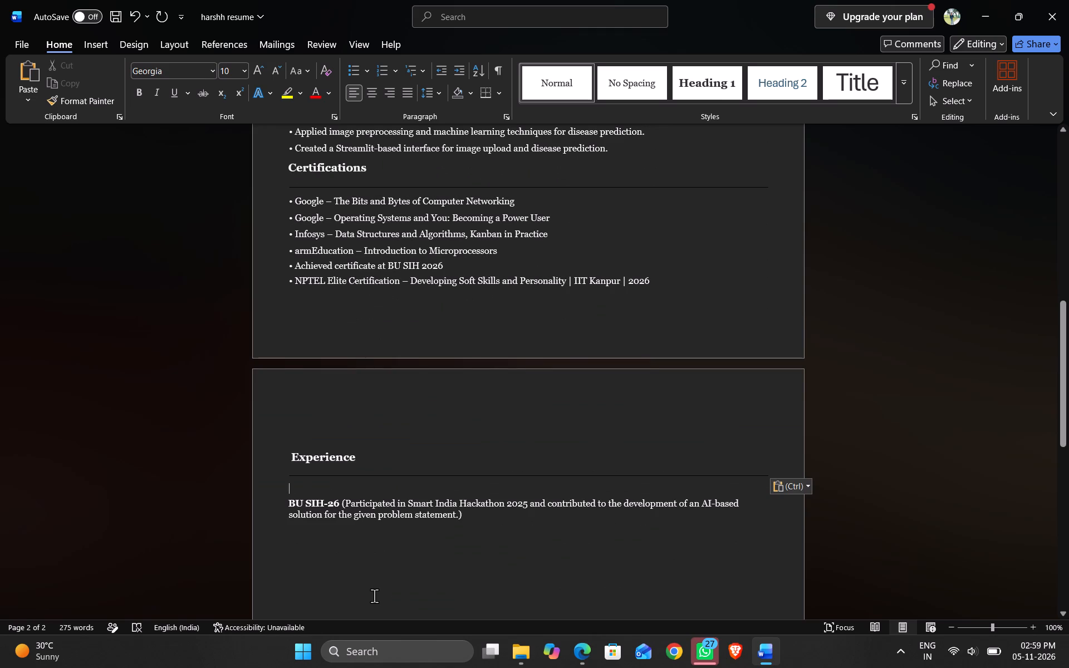
key("BackSpace")
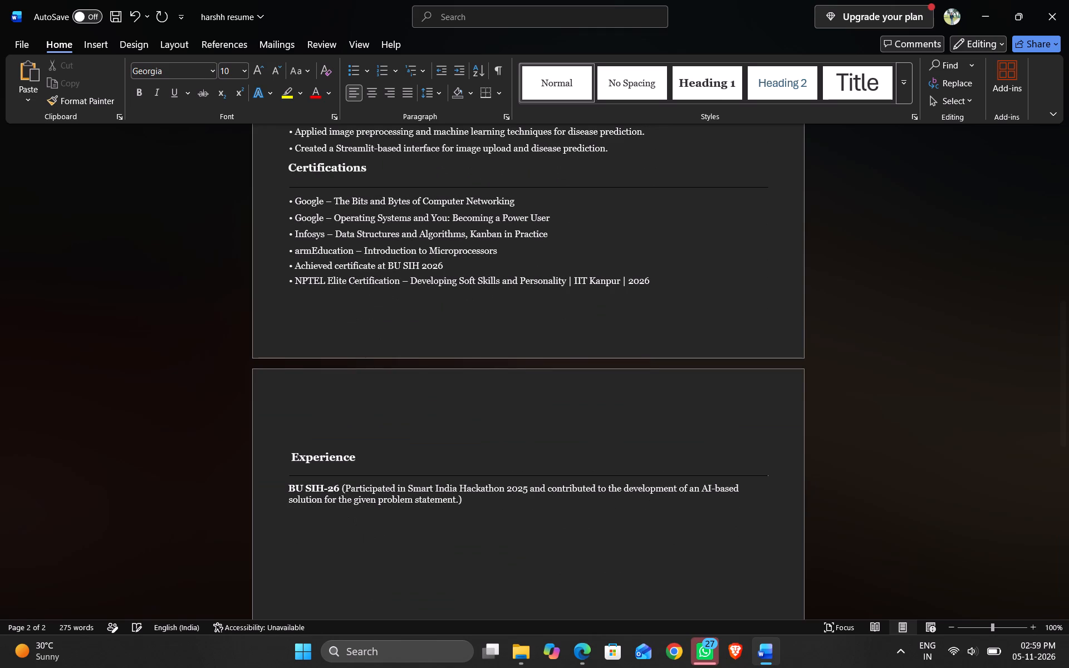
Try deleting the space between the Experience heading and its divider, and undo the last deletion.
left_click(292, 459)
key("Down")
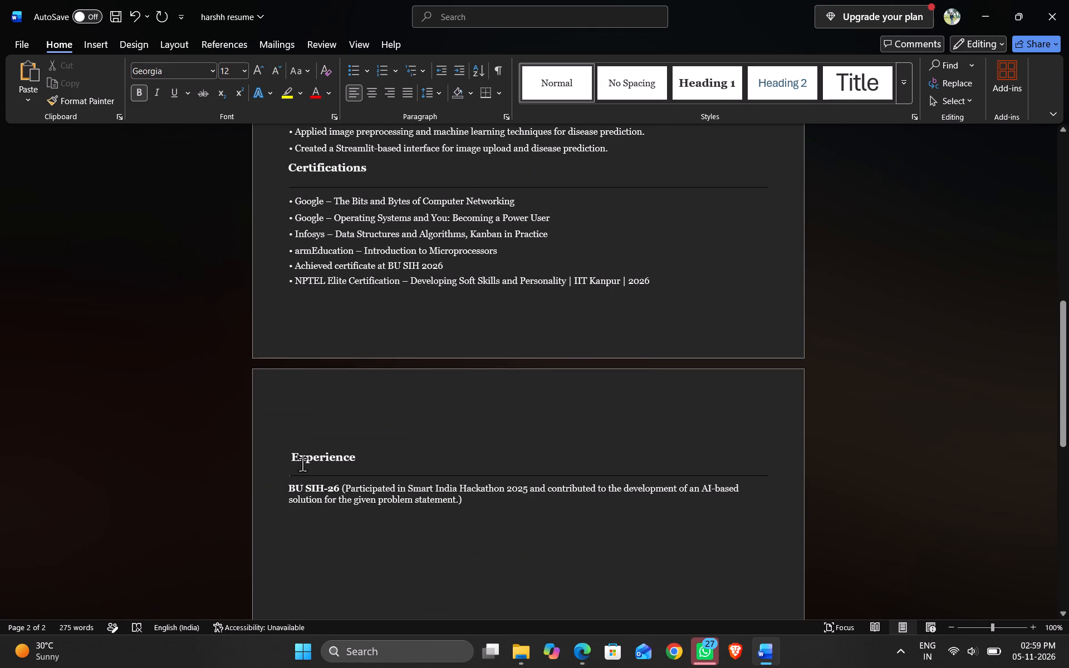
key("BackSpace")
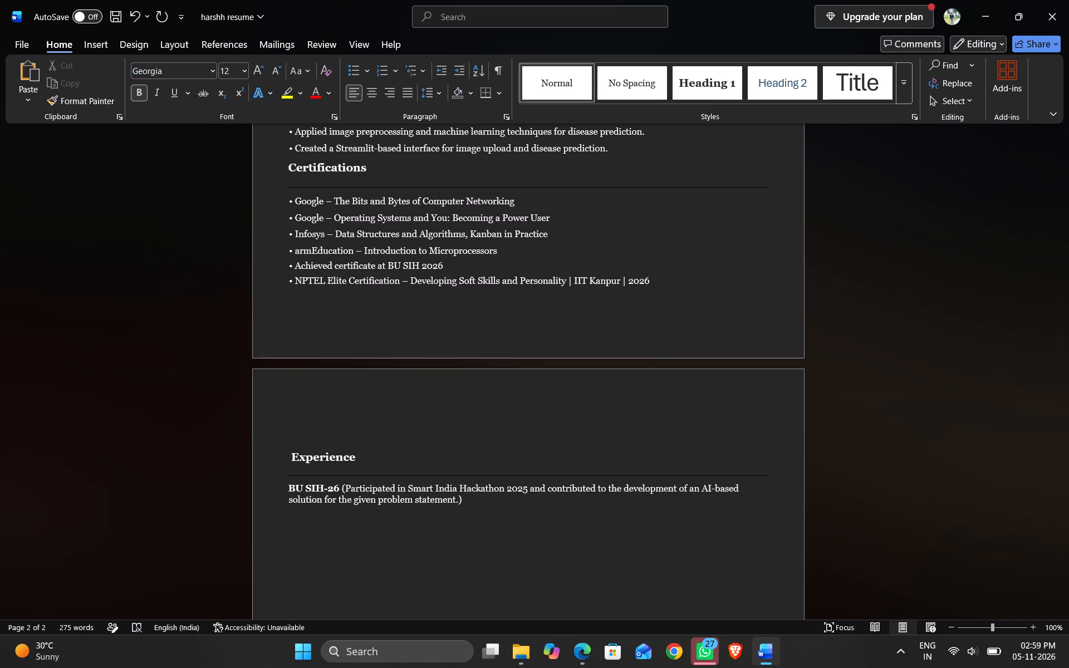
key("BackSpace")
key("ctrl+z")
Resize the divider shape under the Experience heading so its line sits directly beneath the heading text and is slightly shorter.
left_click(286, 476)
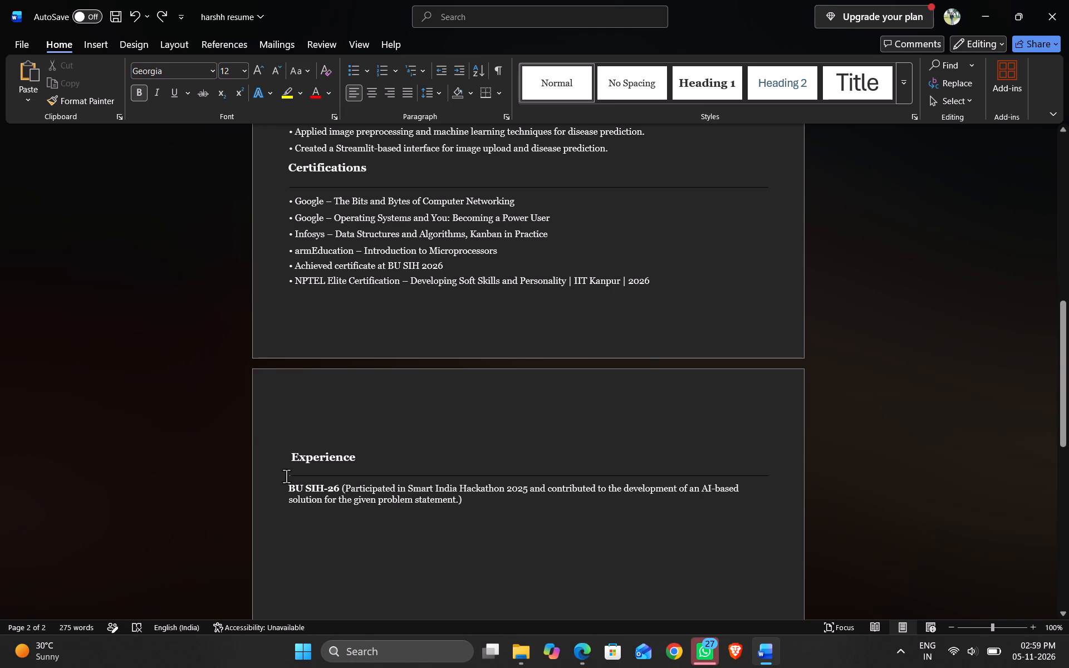
left_click_drag(286, 476, 276, 466)
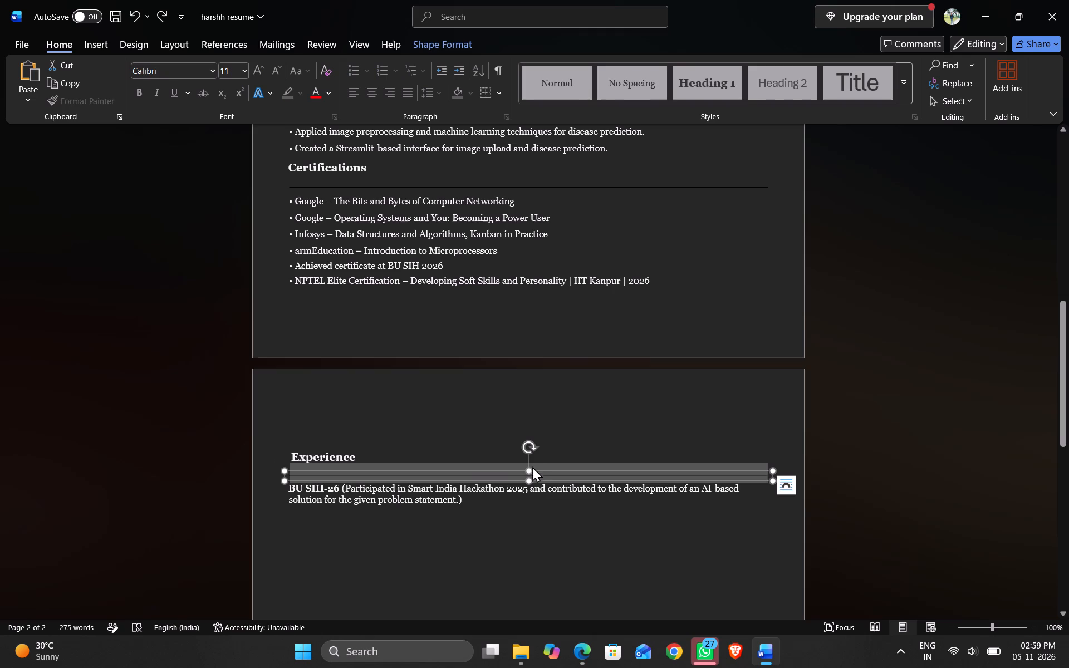
left_click_drag(530, 468, 533, 457)
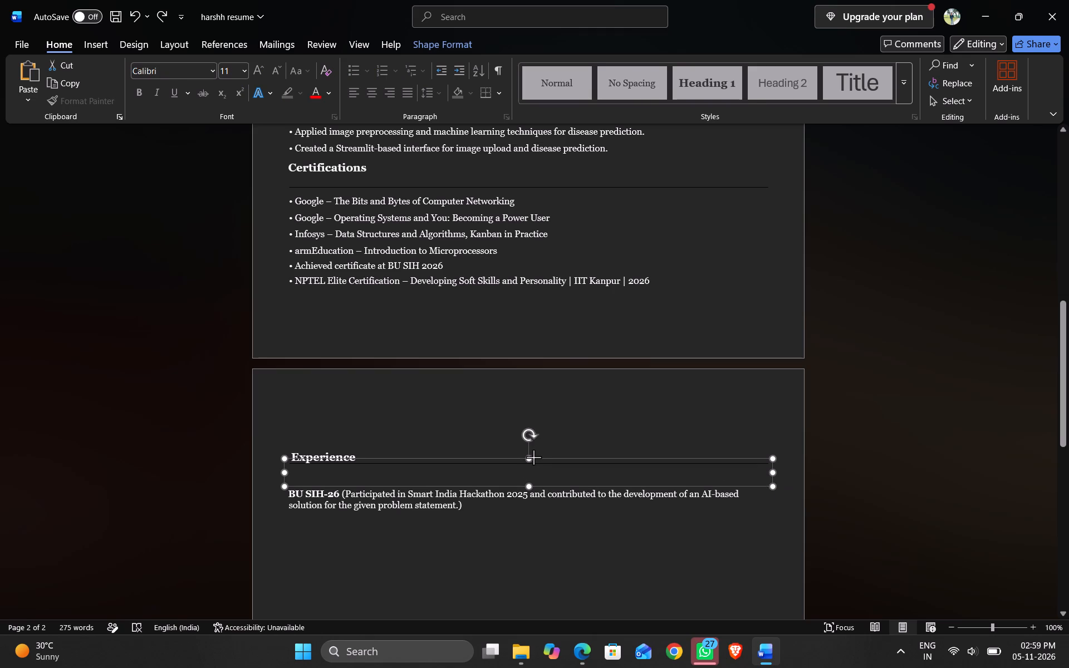
left_click_drag(533, 457, 533, 463)
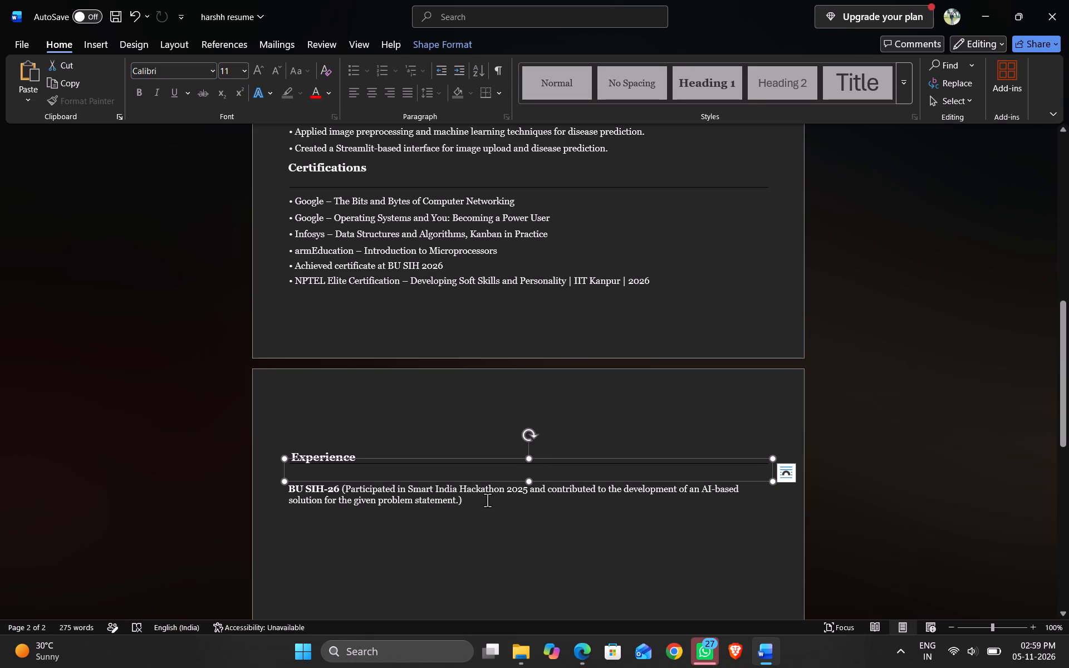
left_click(469, 481)
left_click_drag(529, 480, 533, 466)
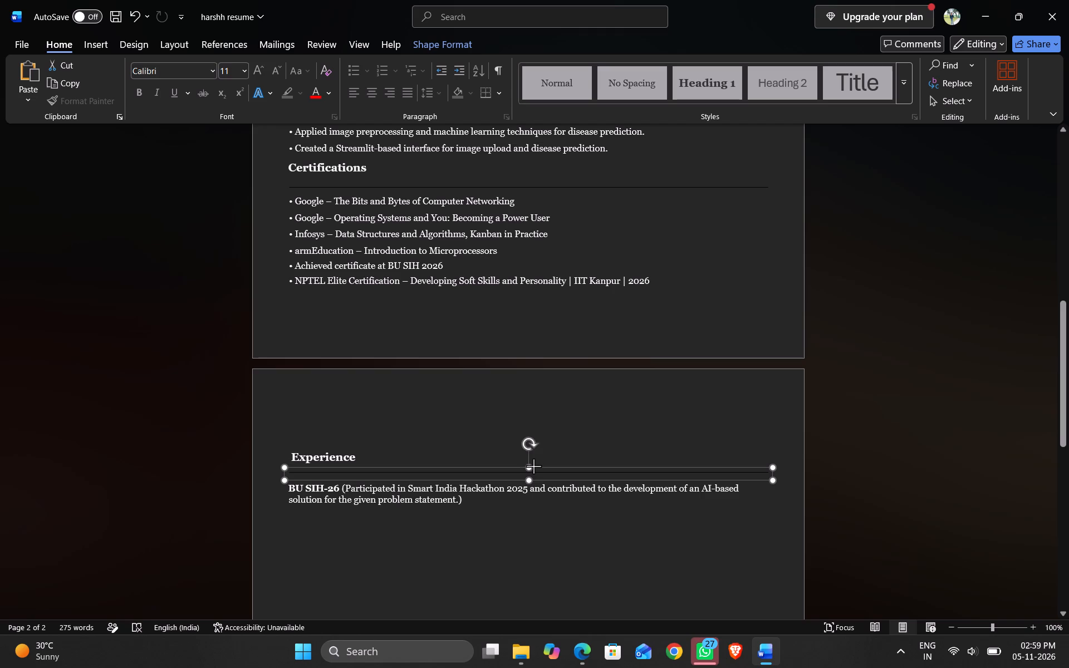
left_click_drag(533, 466, 529, 423)
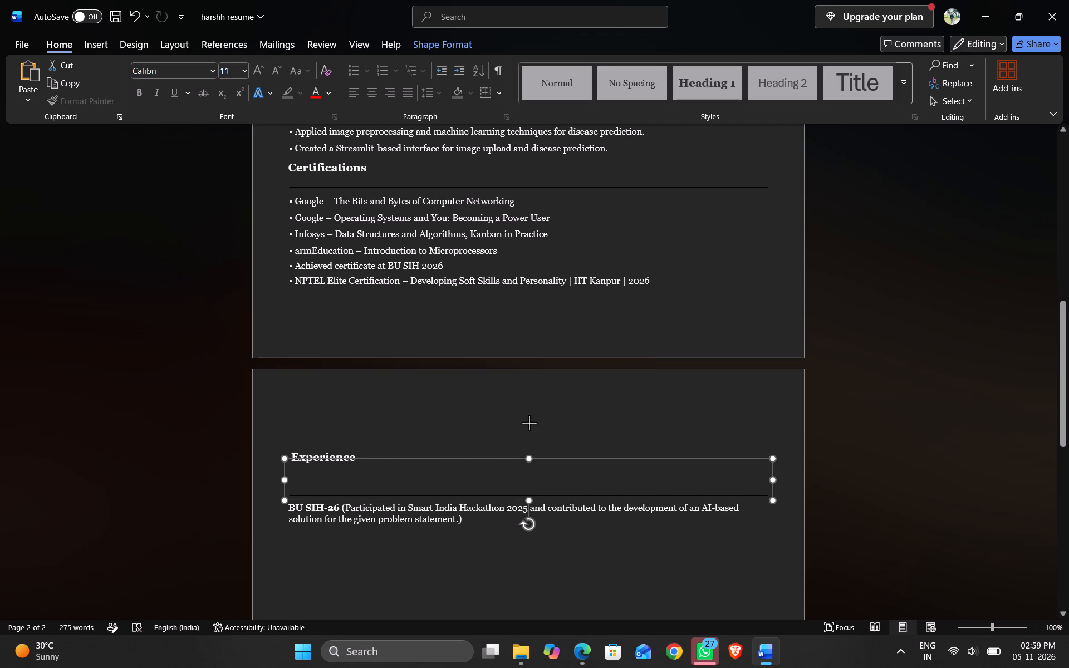
left_click_drag(529, 423, 514, 483)
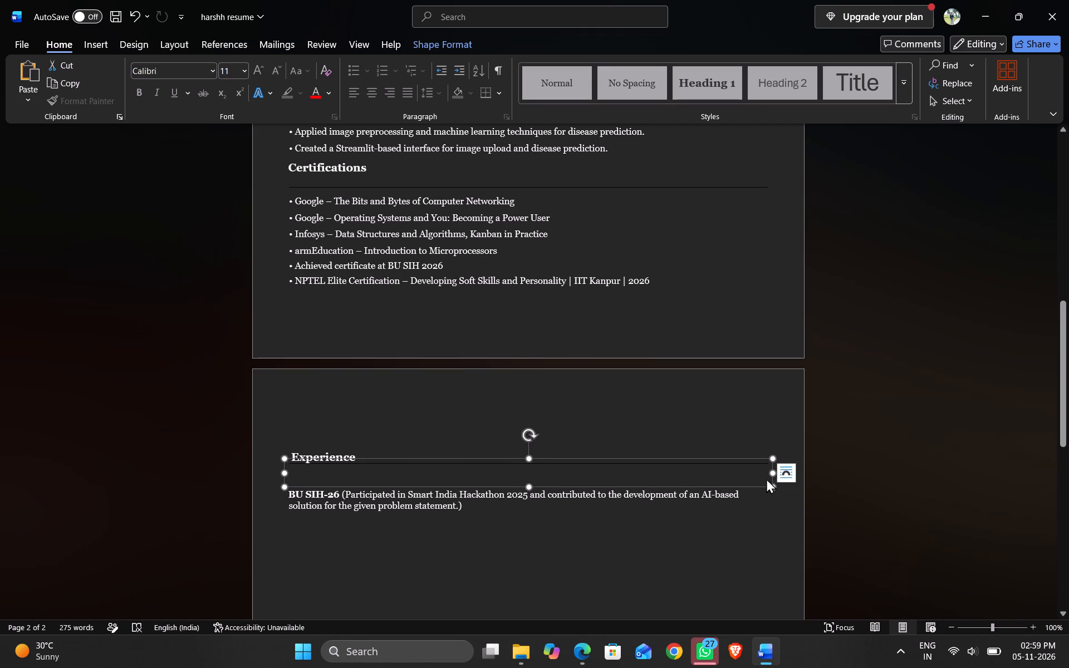
left_click_drag(772, 486, 757, 478)
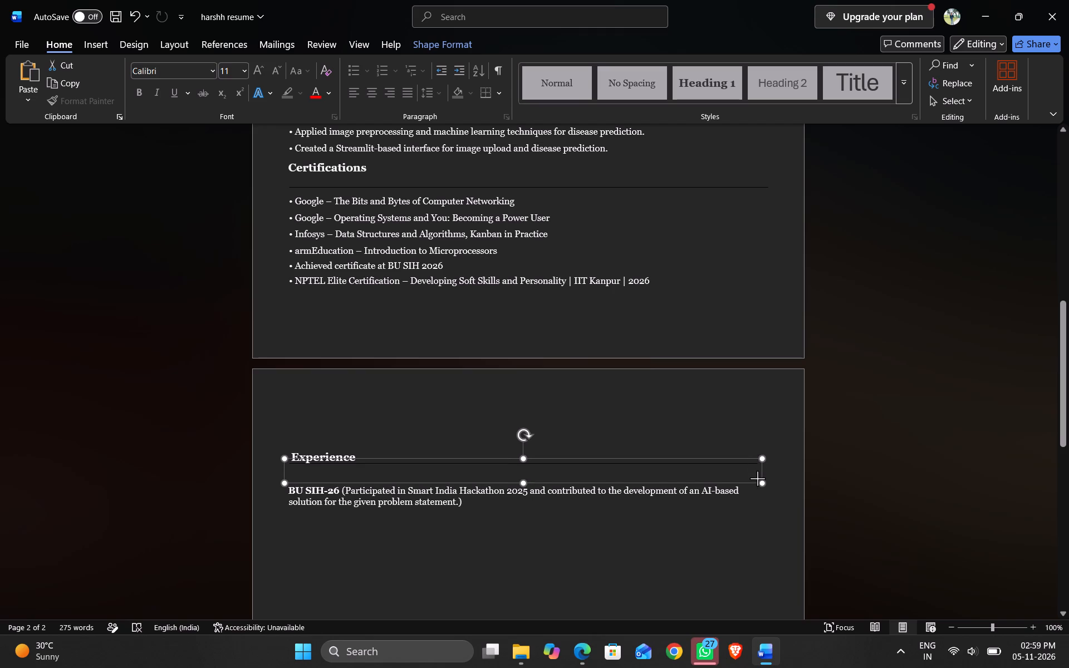
left_click_drag(757, 478, 758, 473)
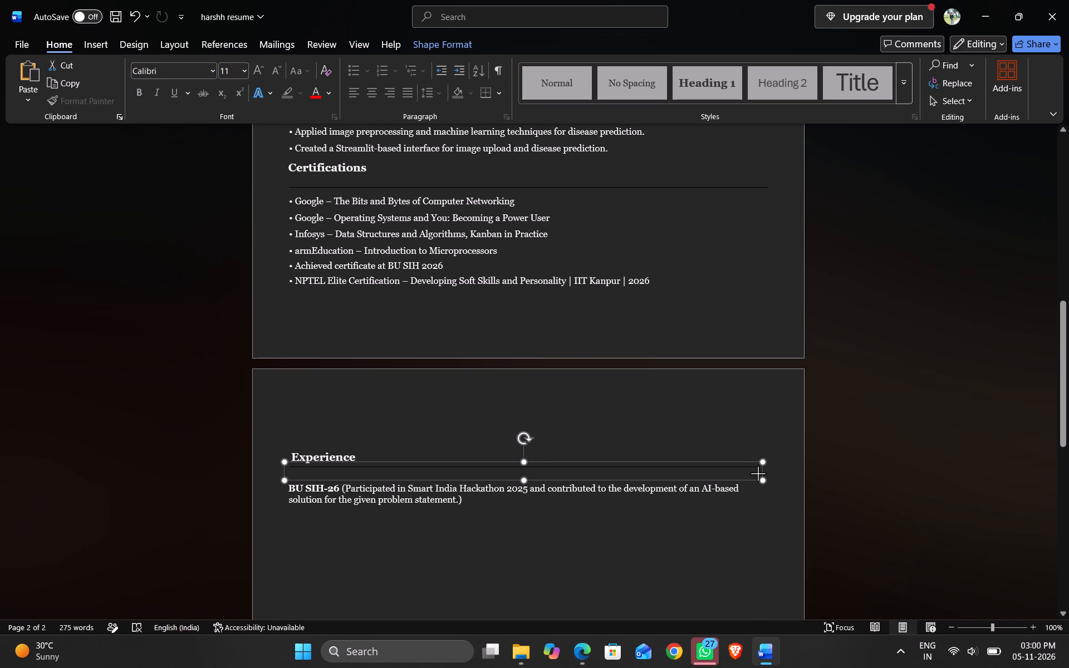
left_click_drag(758, 473, 758, 475)
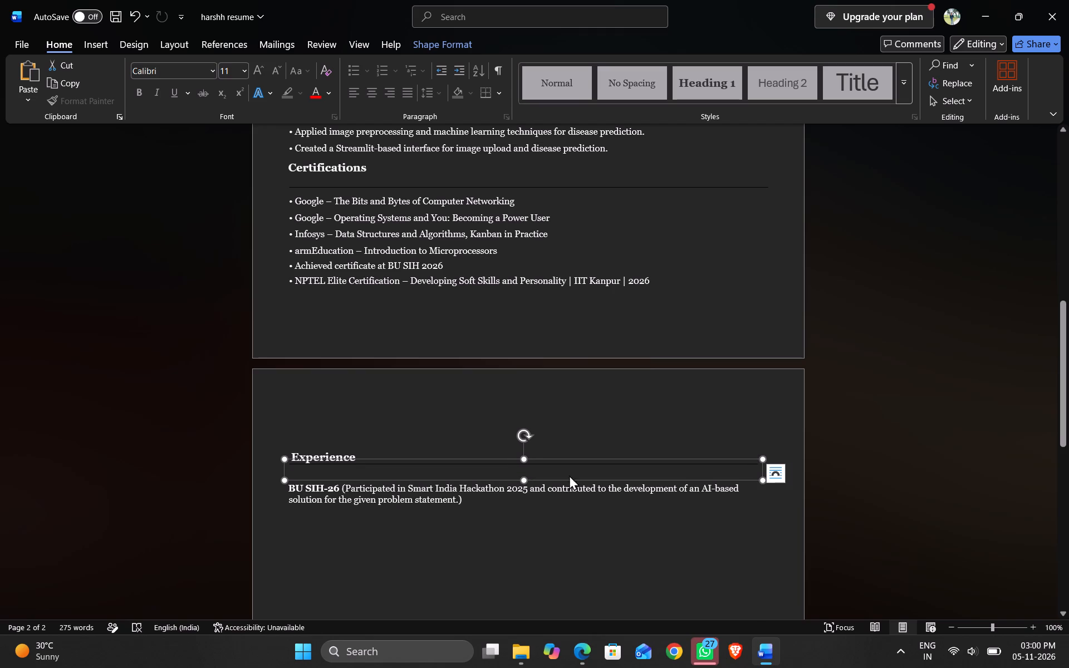
left_click(525, 459)
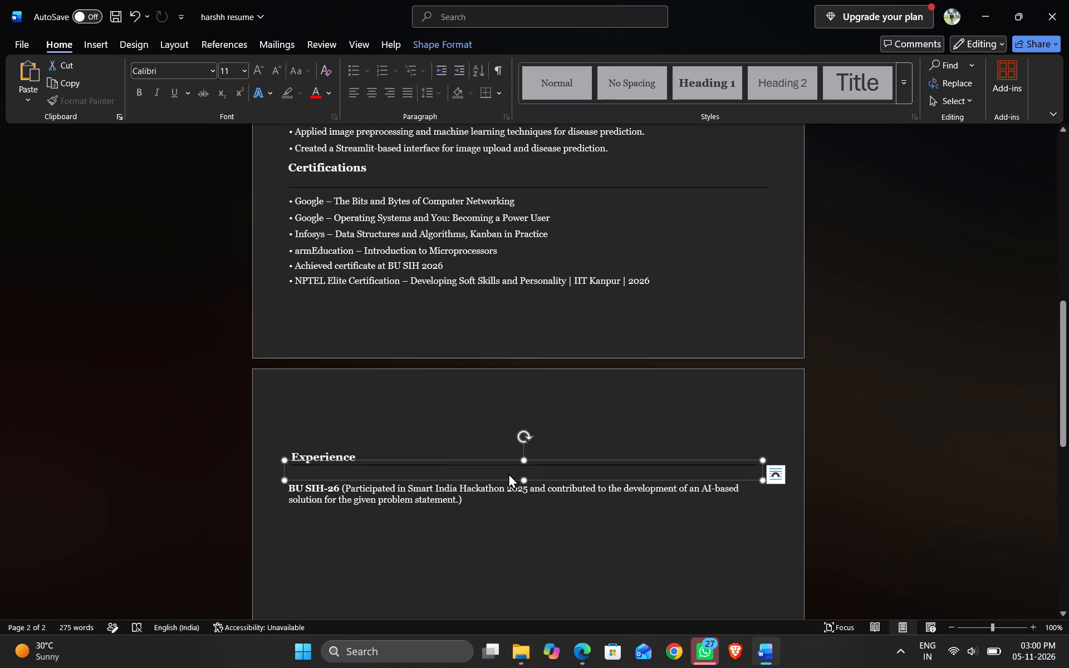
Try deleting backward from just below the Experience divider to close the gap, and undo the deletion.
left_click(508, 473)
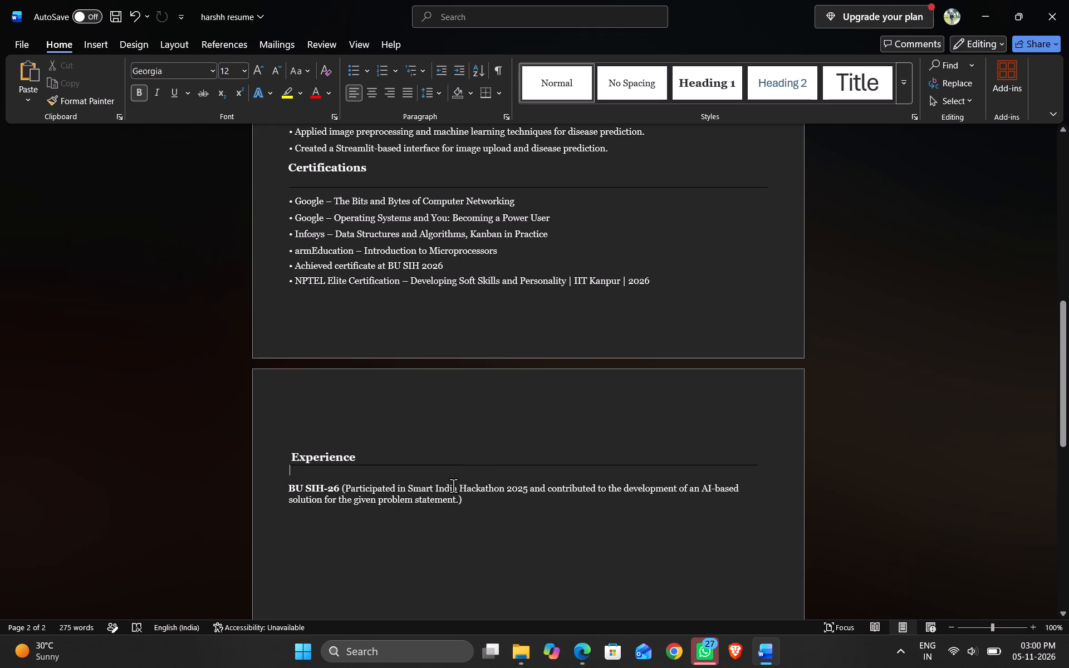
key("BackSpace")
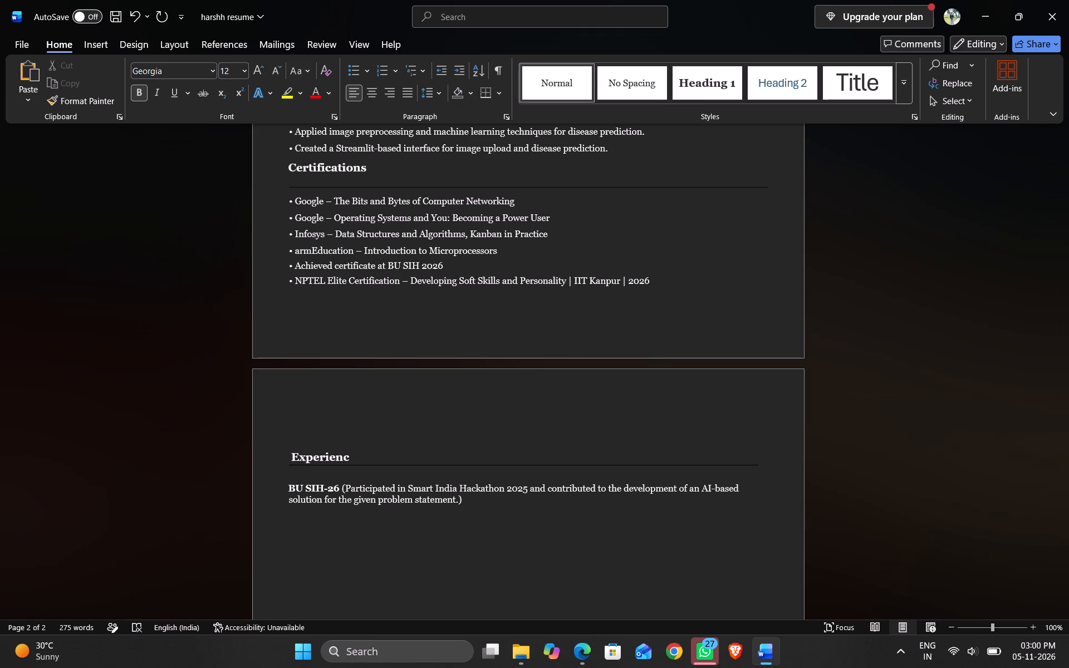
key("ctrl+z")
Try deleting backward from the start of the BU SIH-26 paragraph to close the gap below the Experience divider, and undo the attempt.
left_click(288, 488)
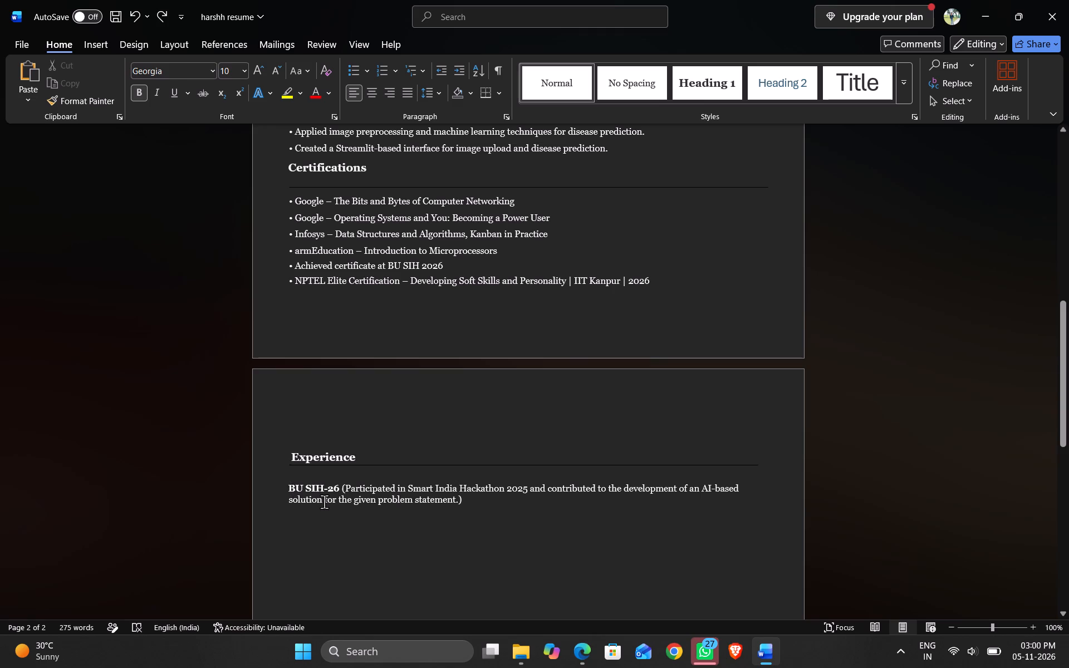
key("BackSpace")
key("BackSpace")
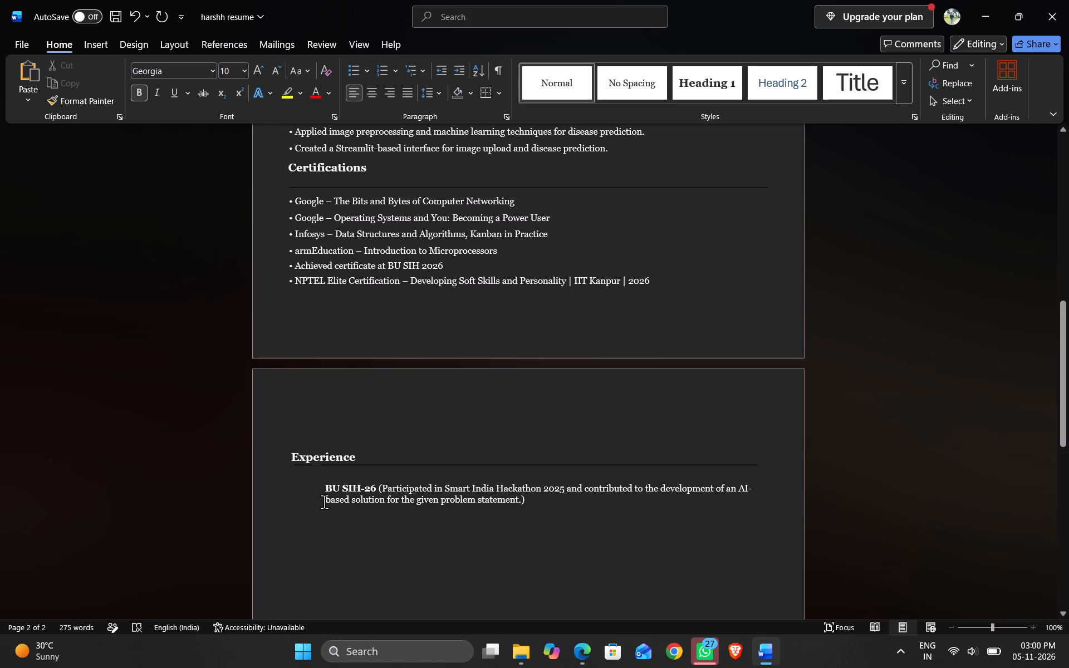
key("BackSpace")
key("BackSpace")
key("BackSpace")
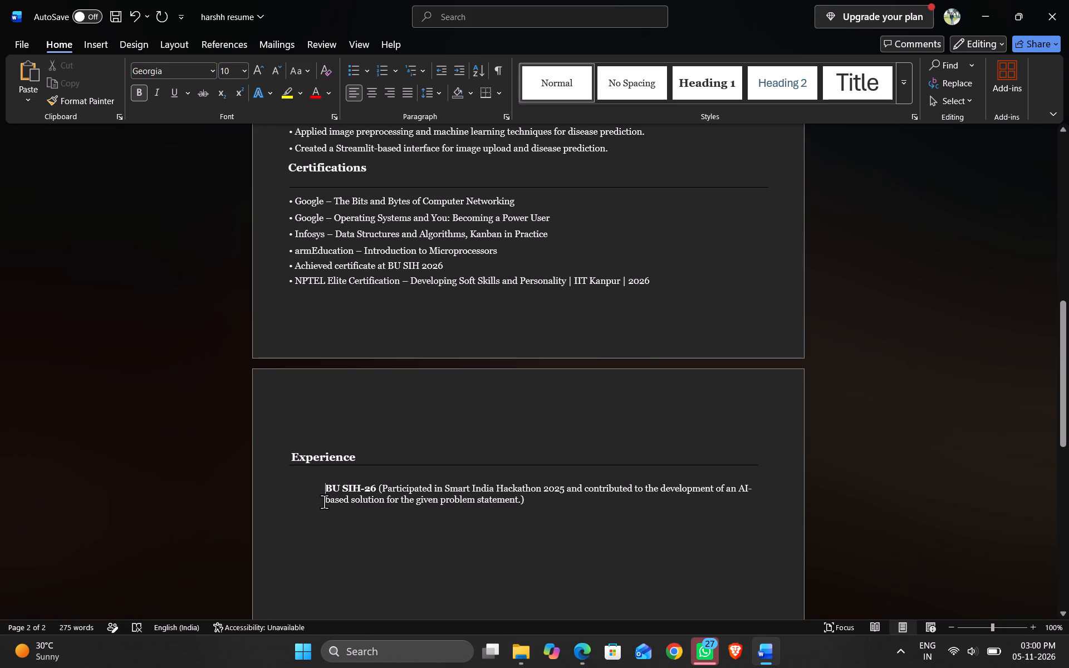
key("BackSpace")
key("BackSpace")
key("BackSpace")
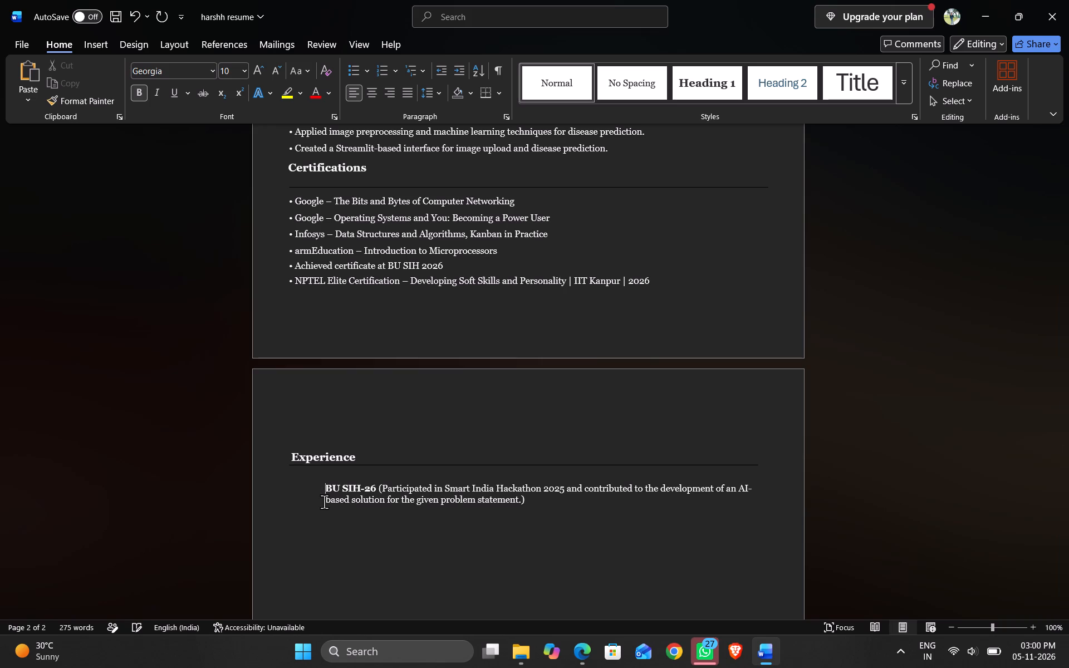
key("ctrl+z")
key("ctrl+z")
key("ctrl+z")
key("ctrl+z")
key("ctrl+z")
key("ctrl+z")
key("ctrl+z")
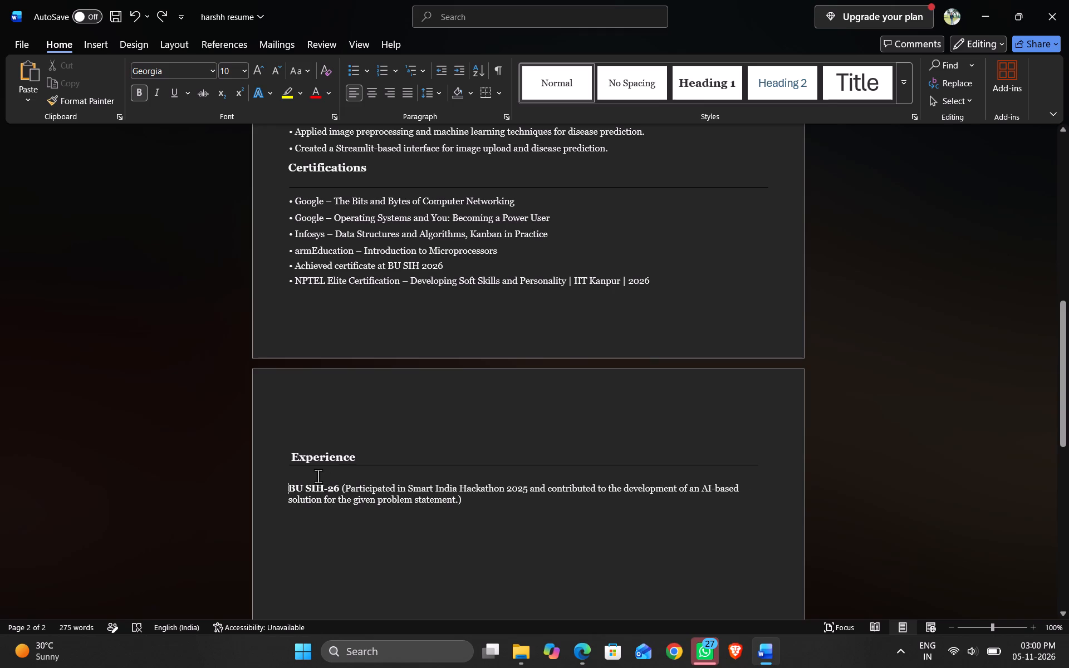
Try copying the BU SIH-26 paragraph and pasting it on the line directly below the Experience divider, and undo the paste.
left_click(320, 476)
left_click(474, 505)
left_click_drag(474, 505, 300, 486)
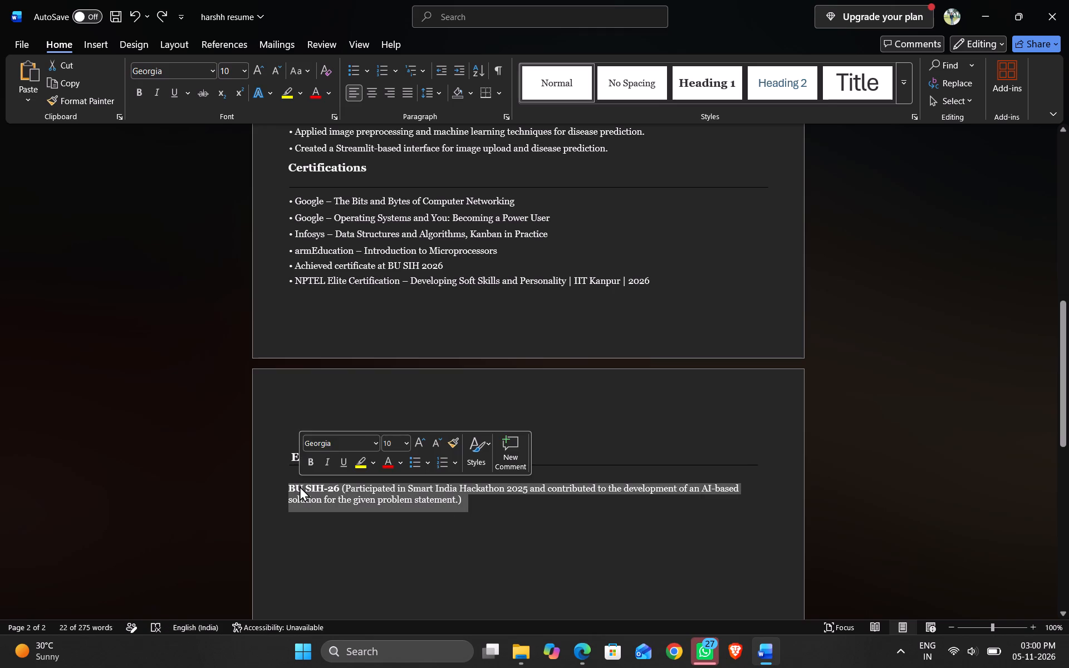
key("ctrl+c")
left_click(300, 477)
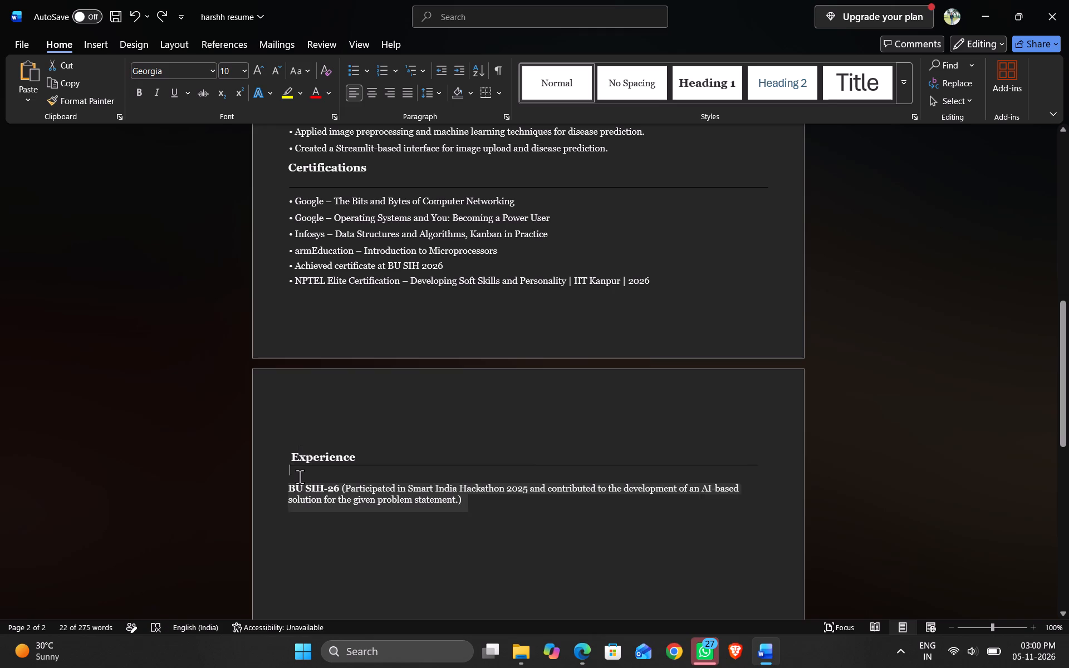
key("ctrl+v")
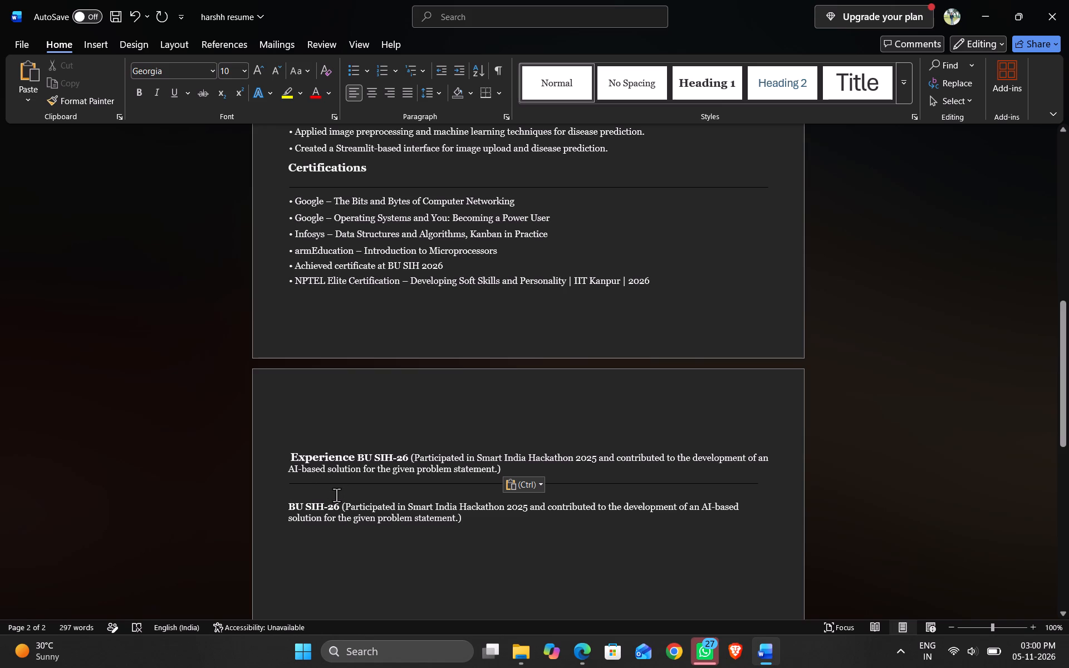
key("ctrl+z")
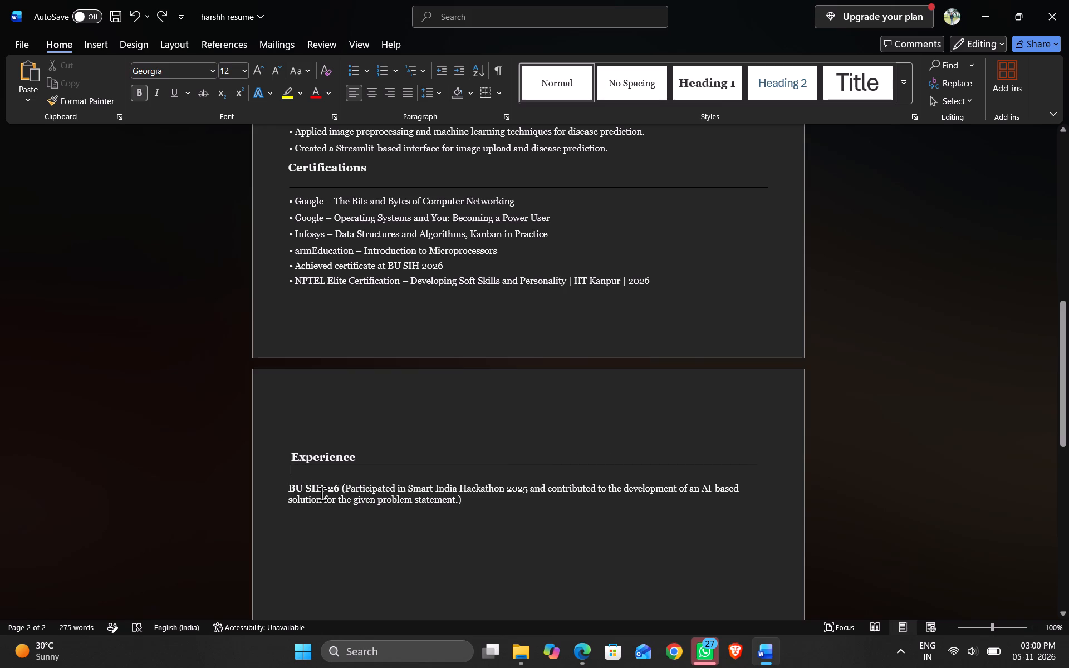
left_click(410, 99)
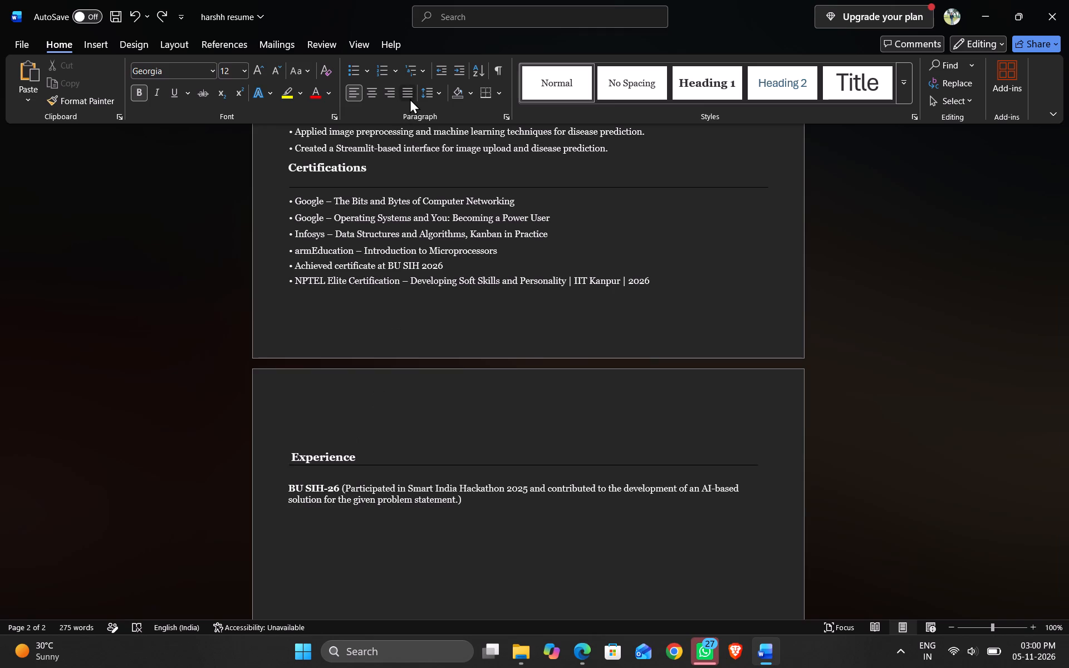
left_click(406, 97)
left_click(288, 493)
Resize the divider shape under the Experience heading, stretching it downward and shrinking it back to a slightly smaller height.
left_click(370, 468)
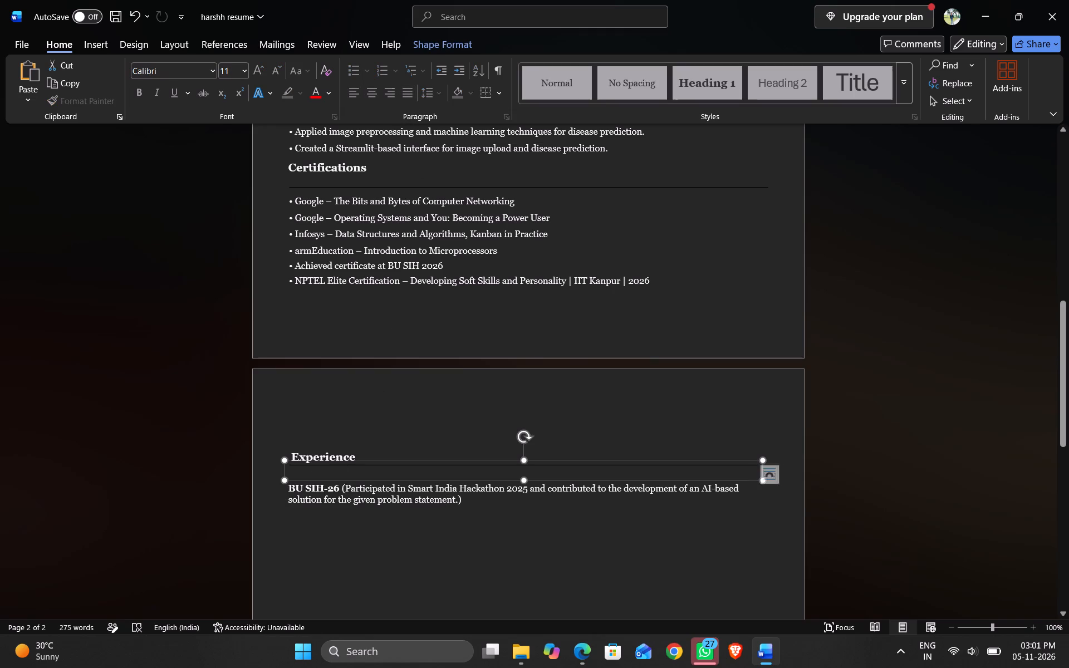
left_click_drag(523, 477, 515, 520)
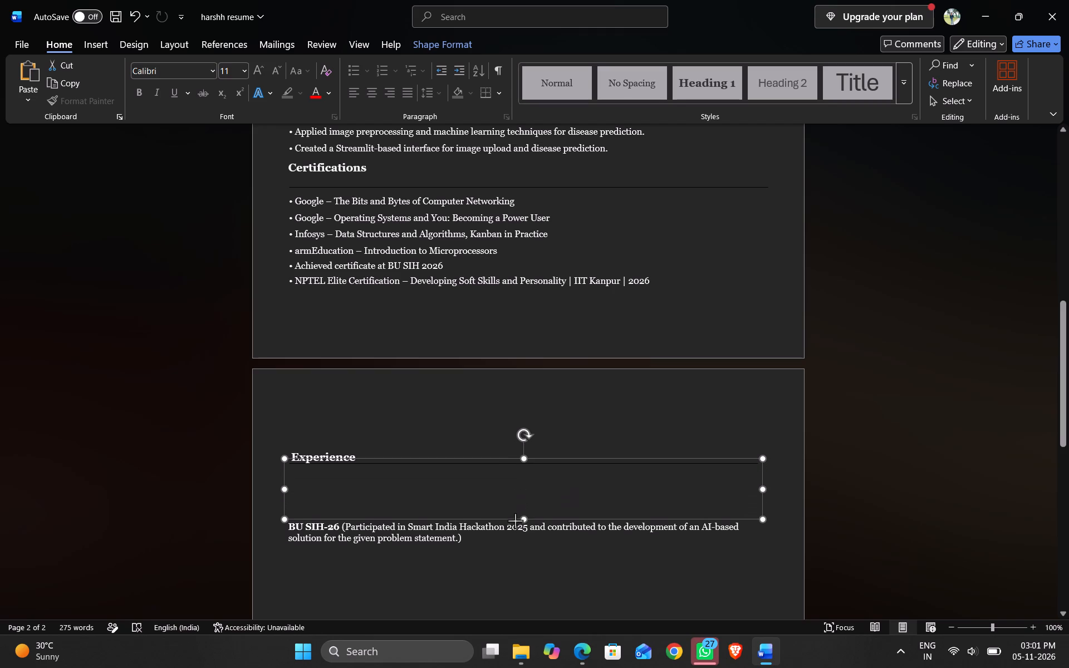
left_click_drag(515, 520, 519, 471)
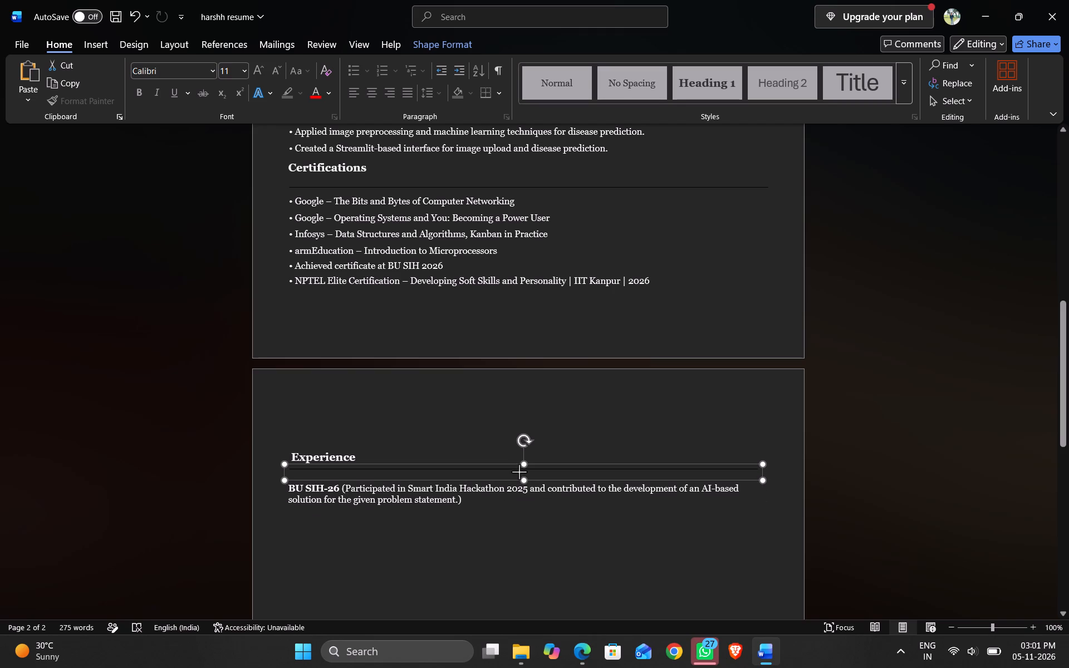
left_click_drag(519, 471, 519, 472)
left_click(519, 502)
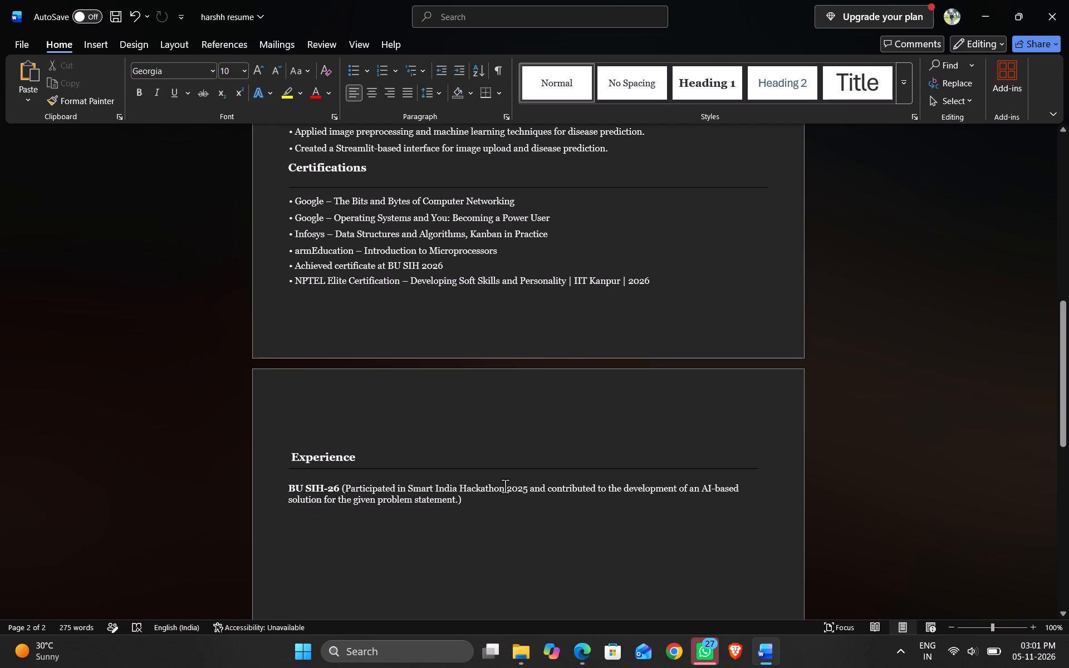
Select the divider shape under the Certifications heading and set its height to 0.5 cm.
scroll(355, 376, "up", 1)
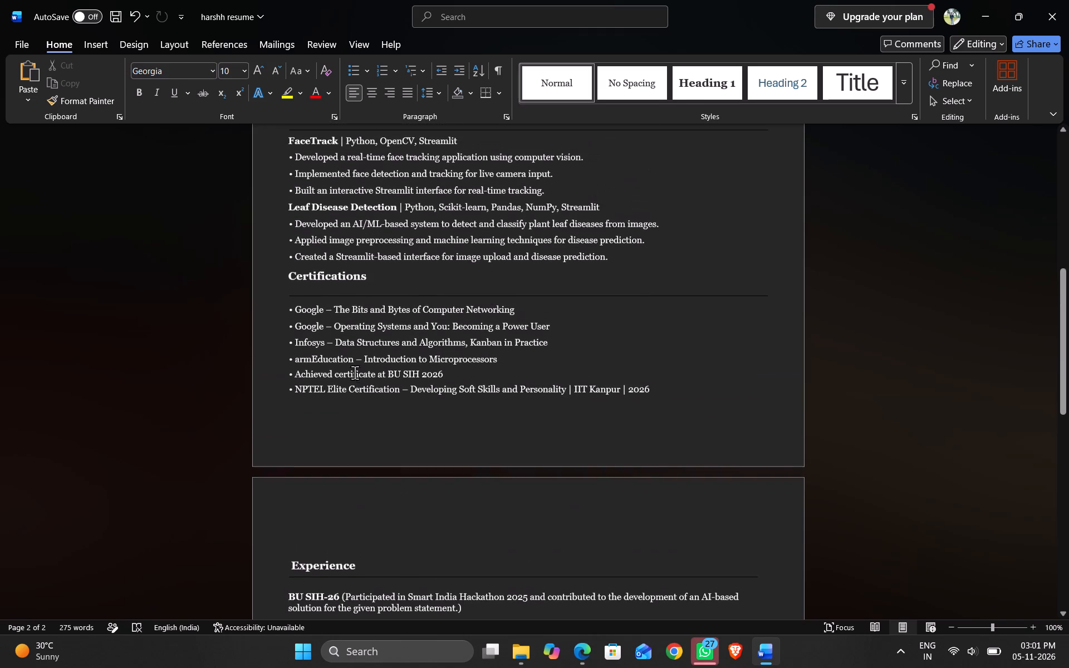
left_click(354, 298)
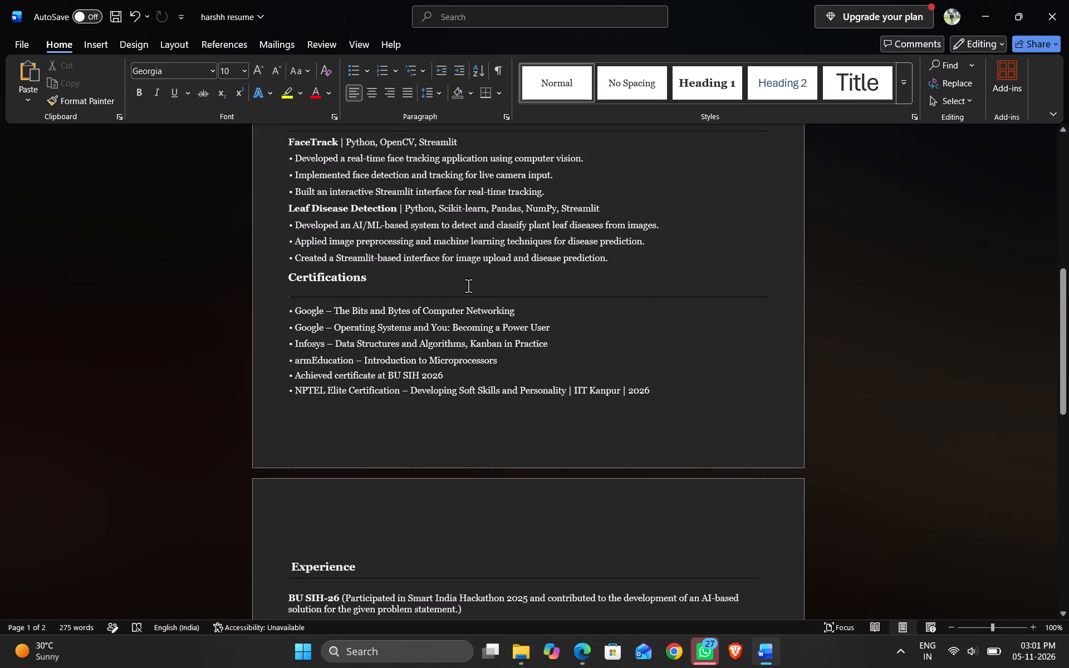
left_click(562, 290)
left_click(551, 296)
left_click(296, 294)
left_click(769, 294)
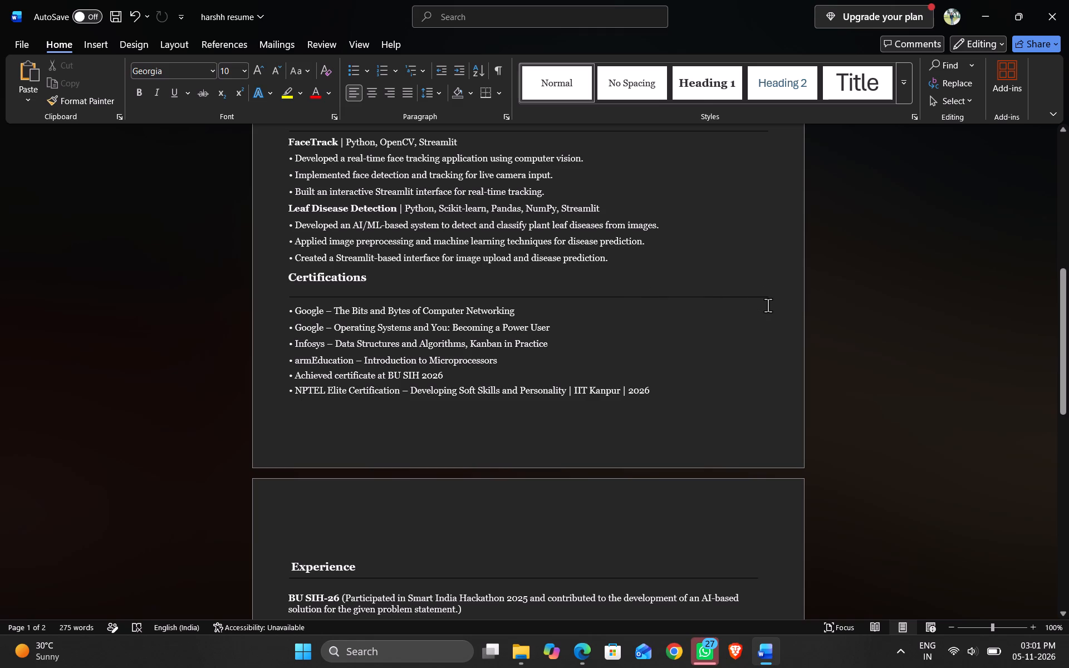
left_click(772, 305)
left_click_drag(772, 305, 537, 283)
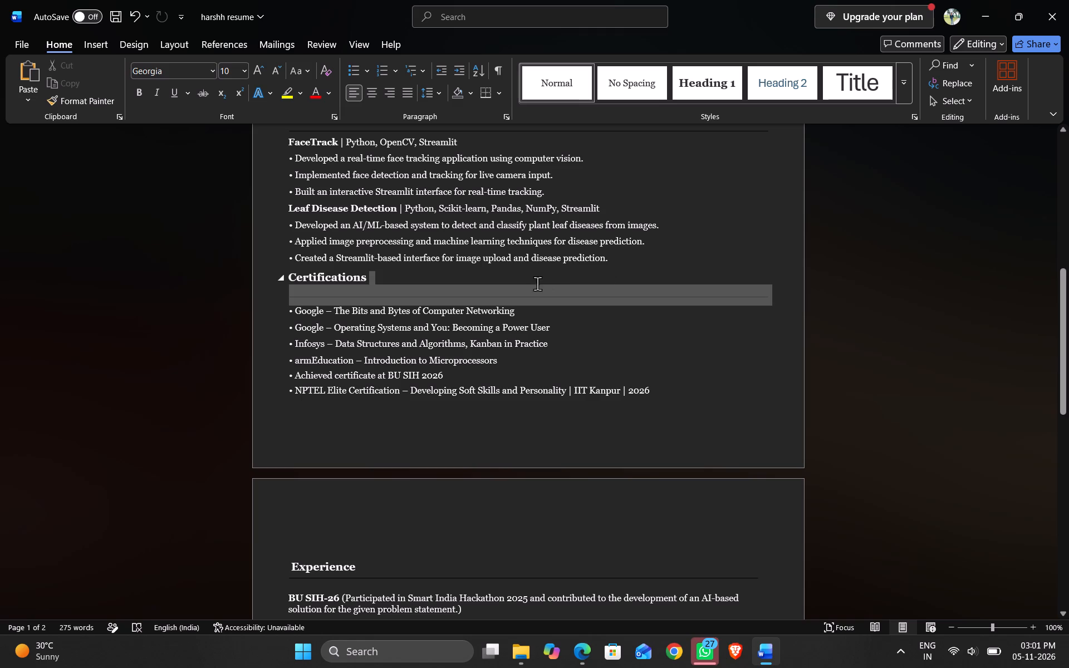
left_click_drag(537, 283, 503, 283)
left_click(533, 294)
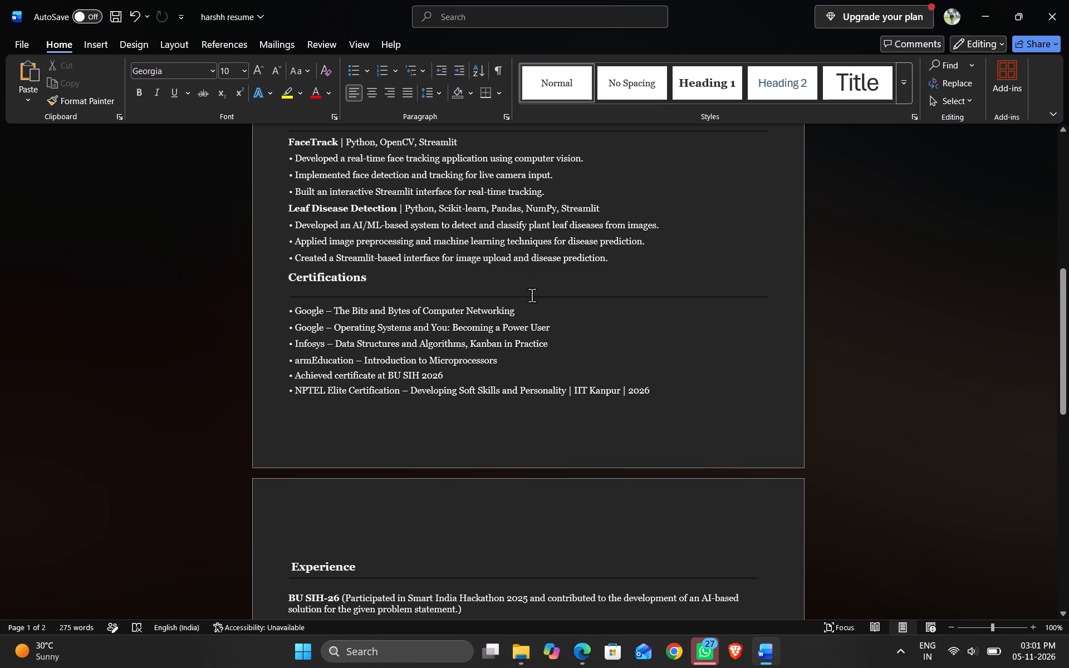
triple_click(532, 295)
left_click(532, 295)
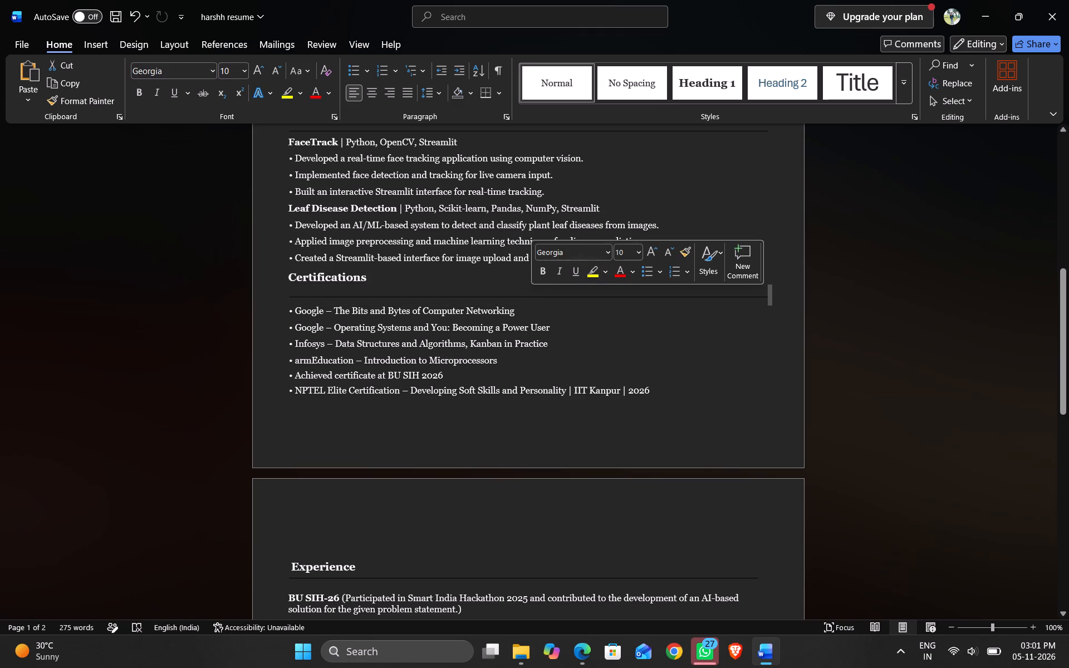
double_click(521, 297)
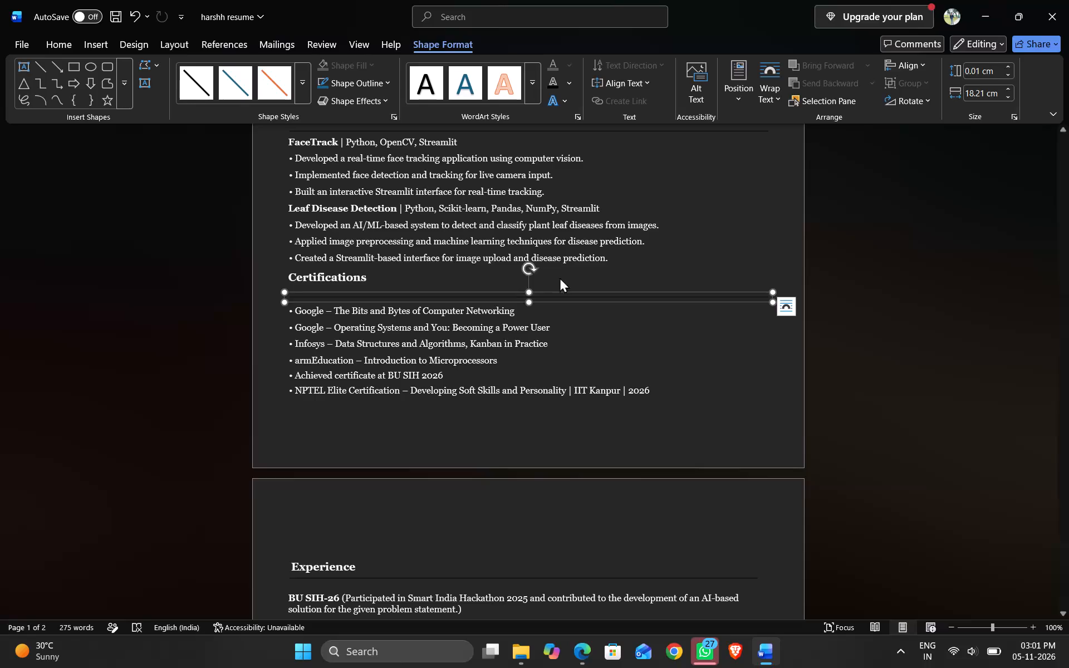
left_click(1008, 66)
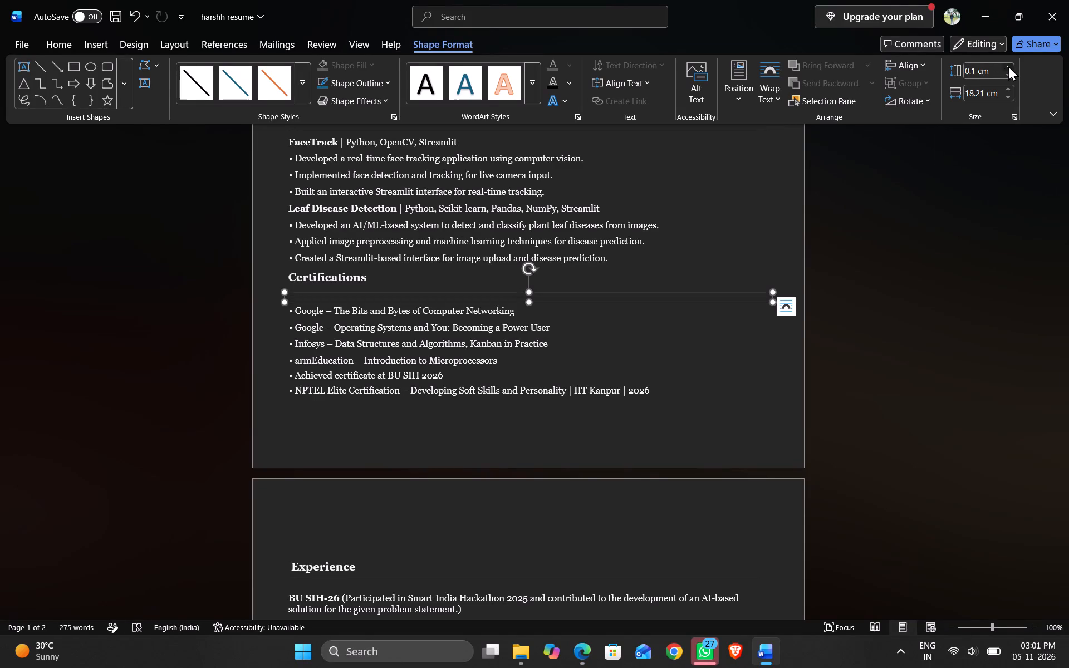
left_click(1008, 66)
left_click(1008, 66)
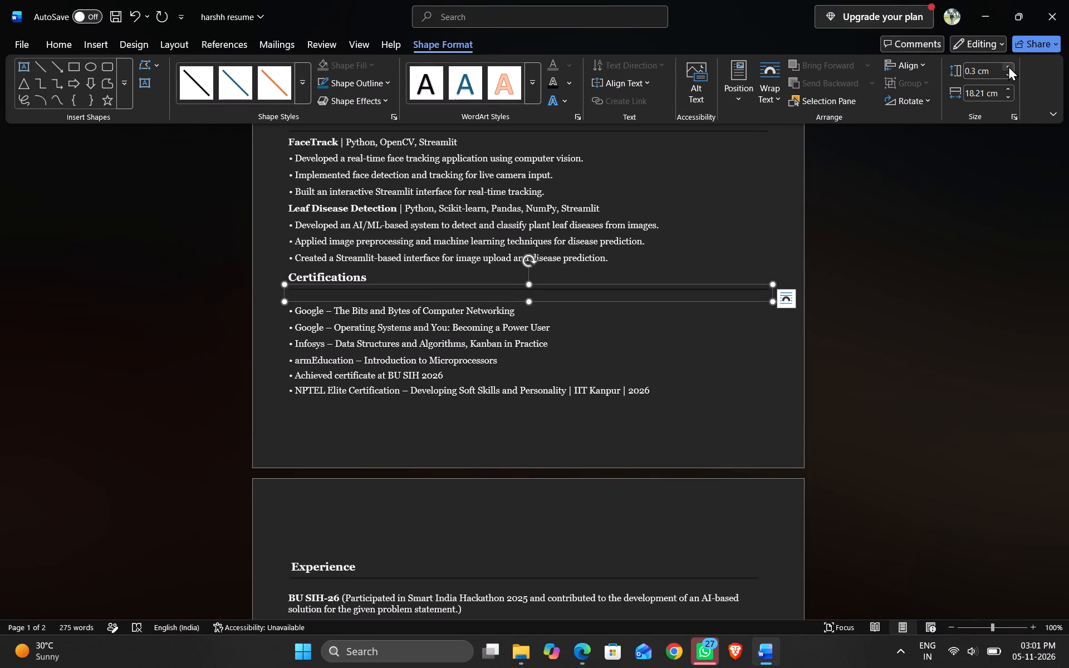
left_click(1008, 66)
left_click(1008, 66)
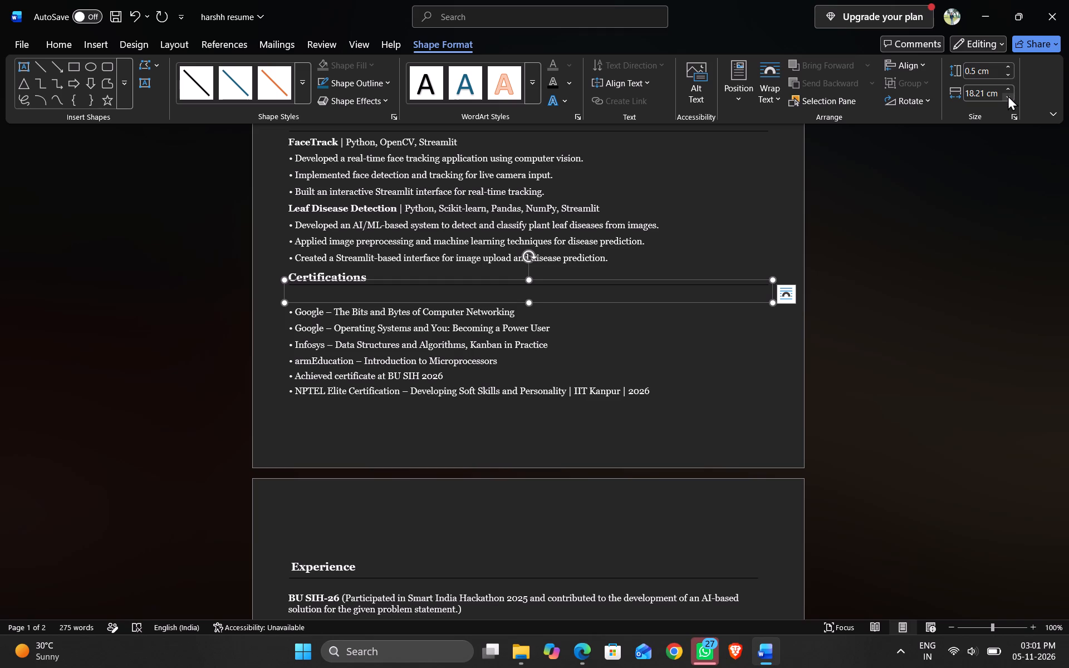
Fine-tune the Certifications divider shape to about 0.49 cm high and 18.31 cm wide.
left_click(1008, 95)
left_click(1008, 91)
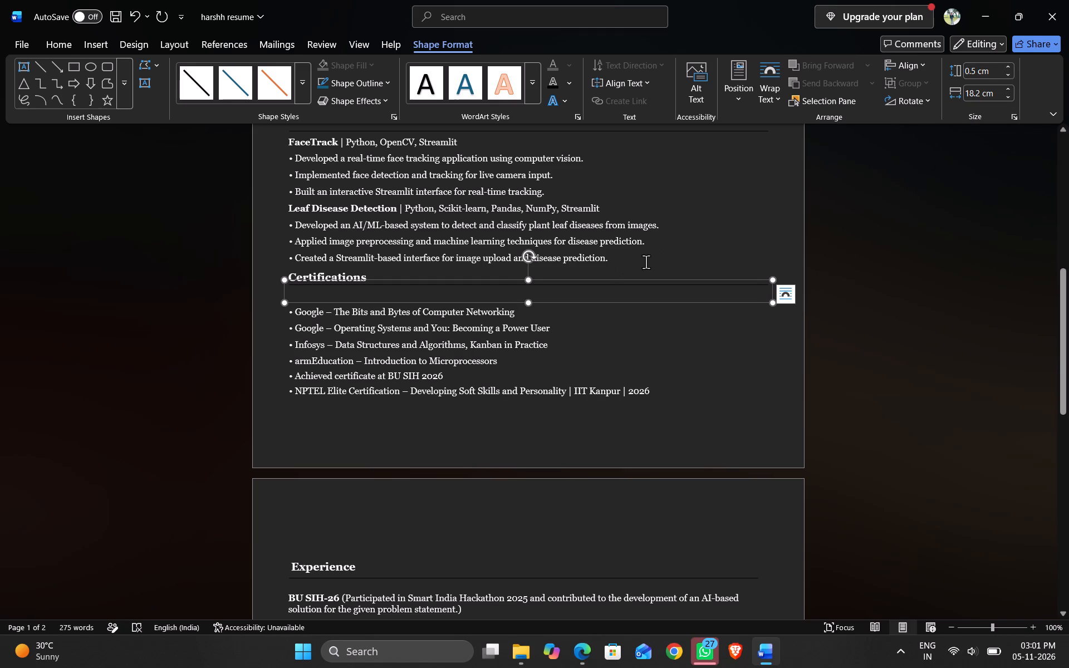
left_click(528, 298)
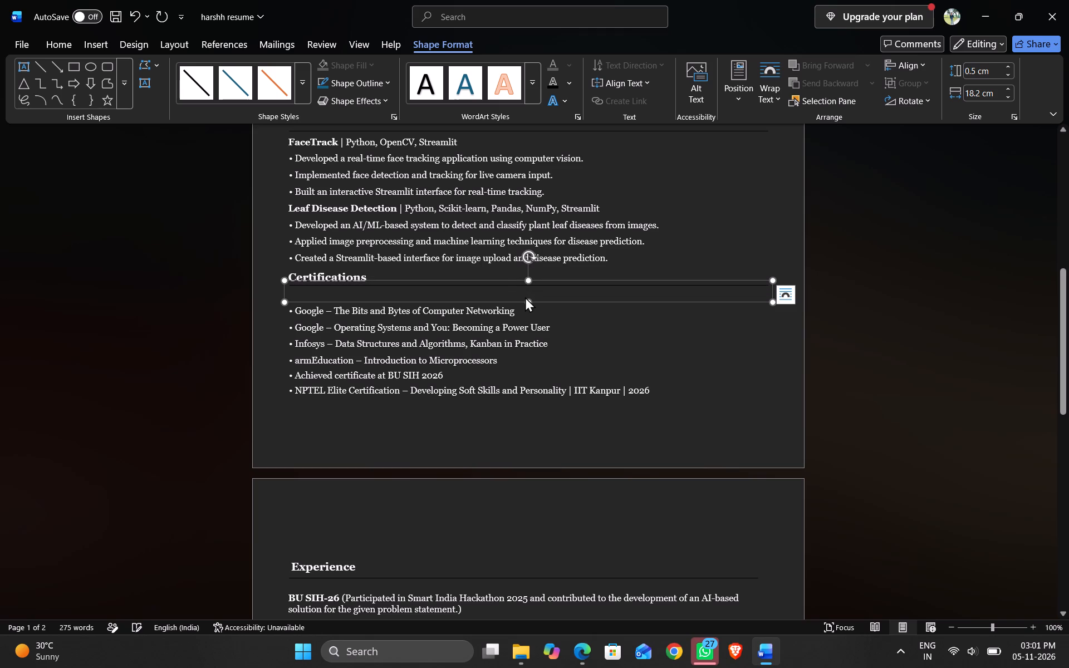
left_click(286, 301)
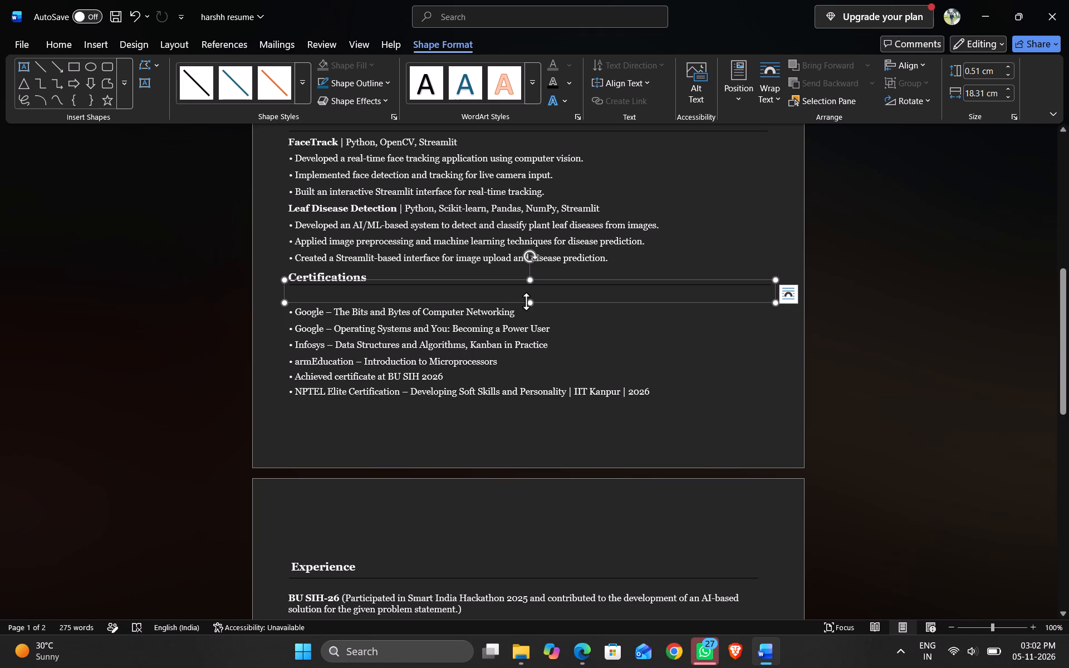
left_click(528, 281)
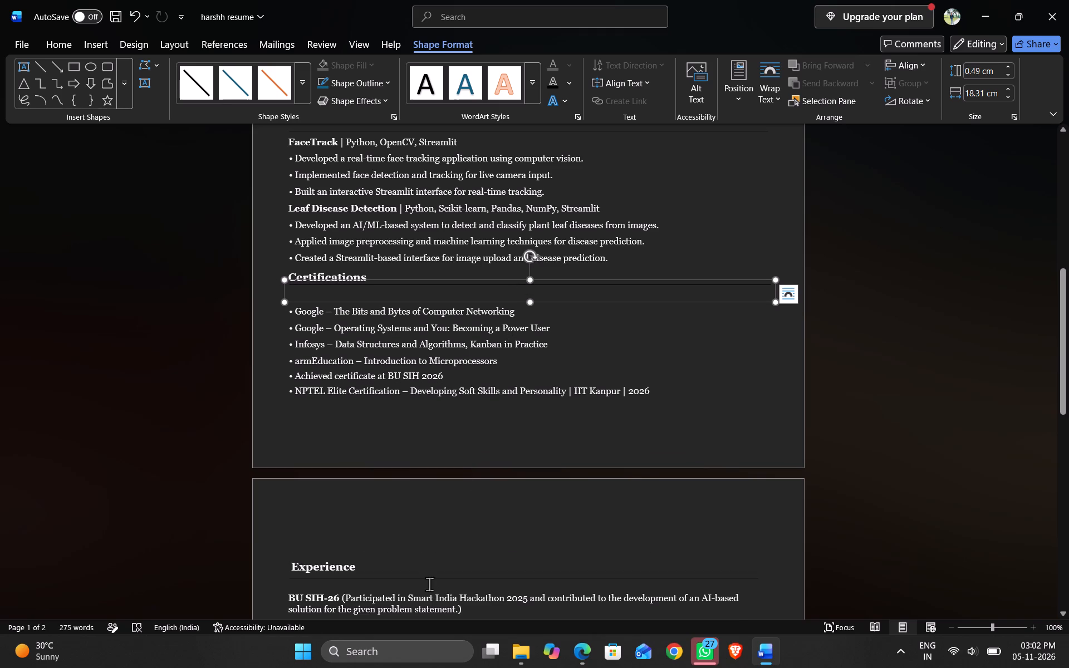
Resize the divider shape under the Experience heading to about 0.28 cm high, bringing its line closer to the heading text.
left_click(399, 581)
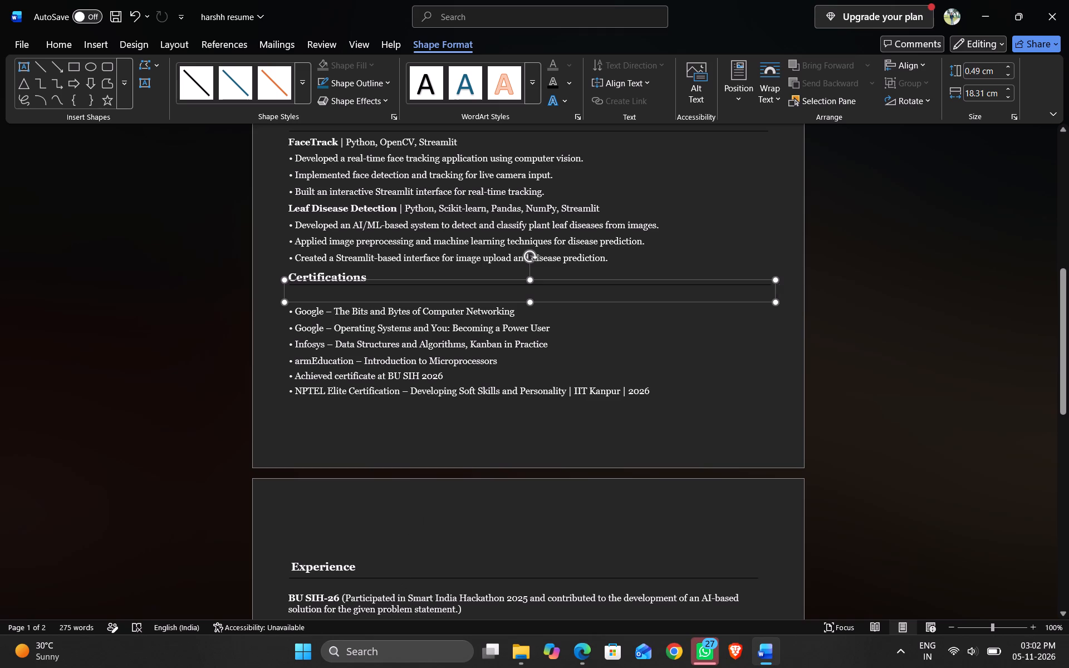
left_click(522, 571)
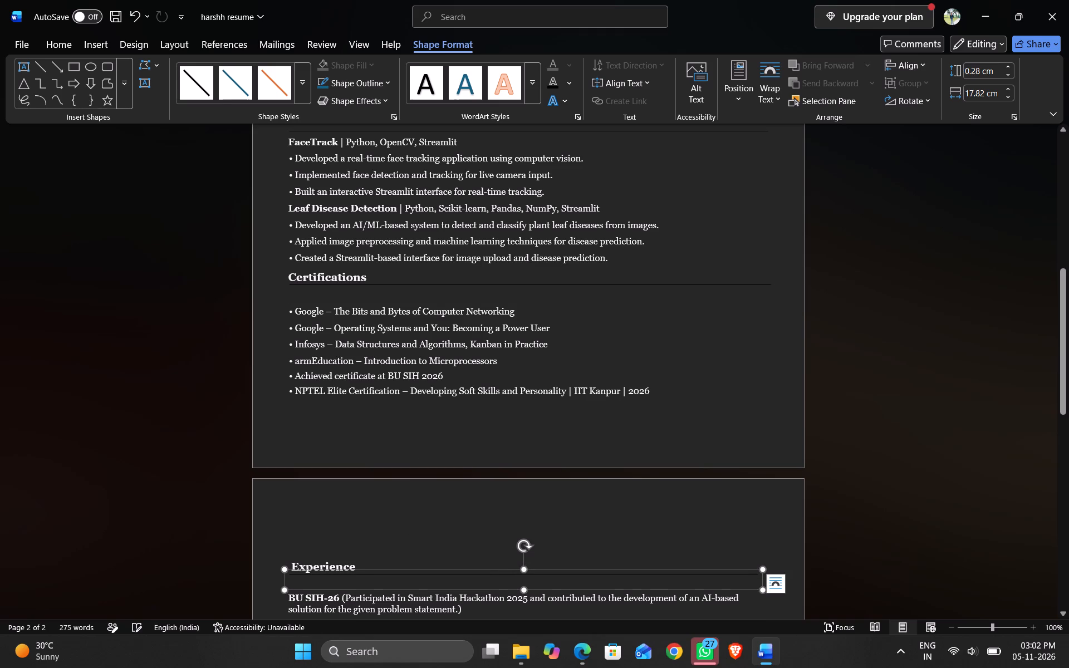
Remove the blank line between the Certifications divider and the first certification bullet.
left_click(611, 430)
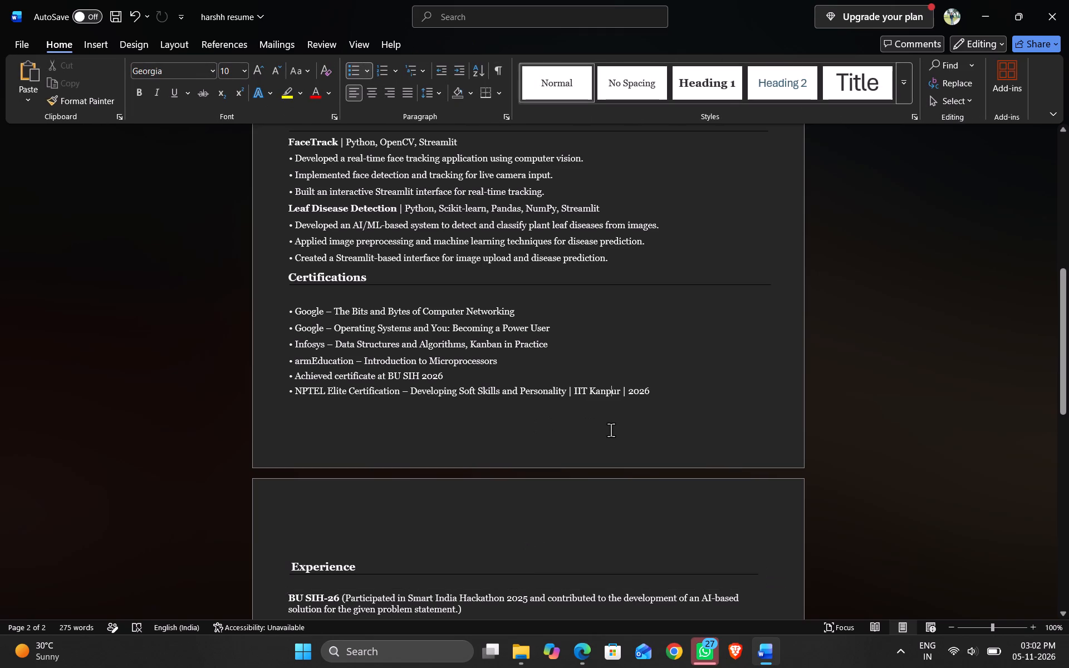
scroll(532, 360, "up", 1)
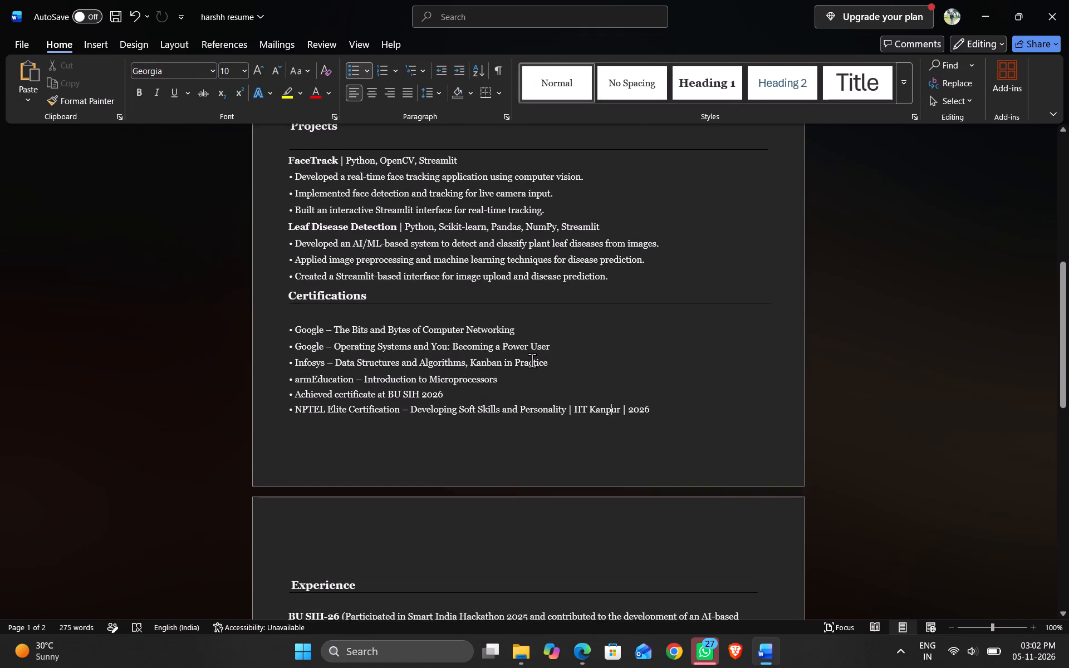
left_click(289, 328)
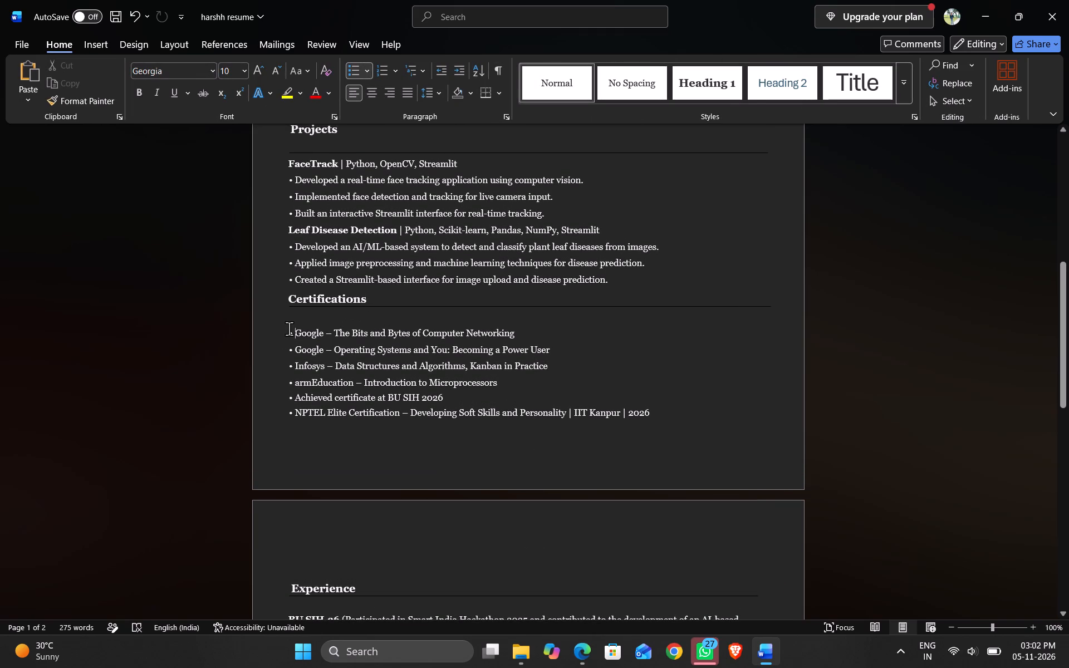
key("Left")
left_click(311, 315)
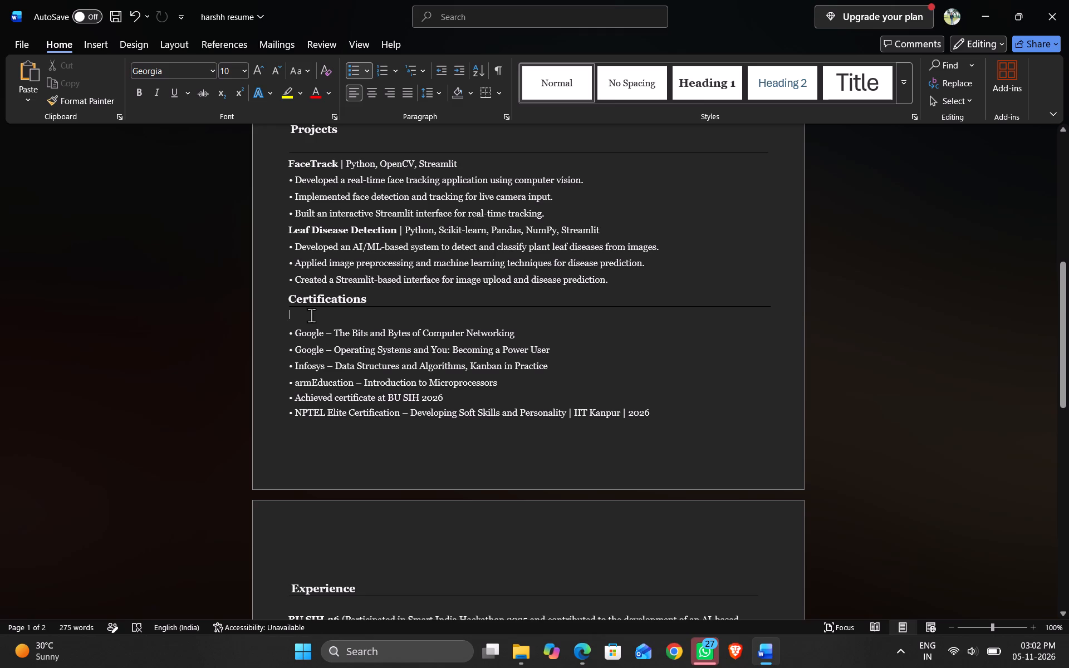
key("BackSpace")
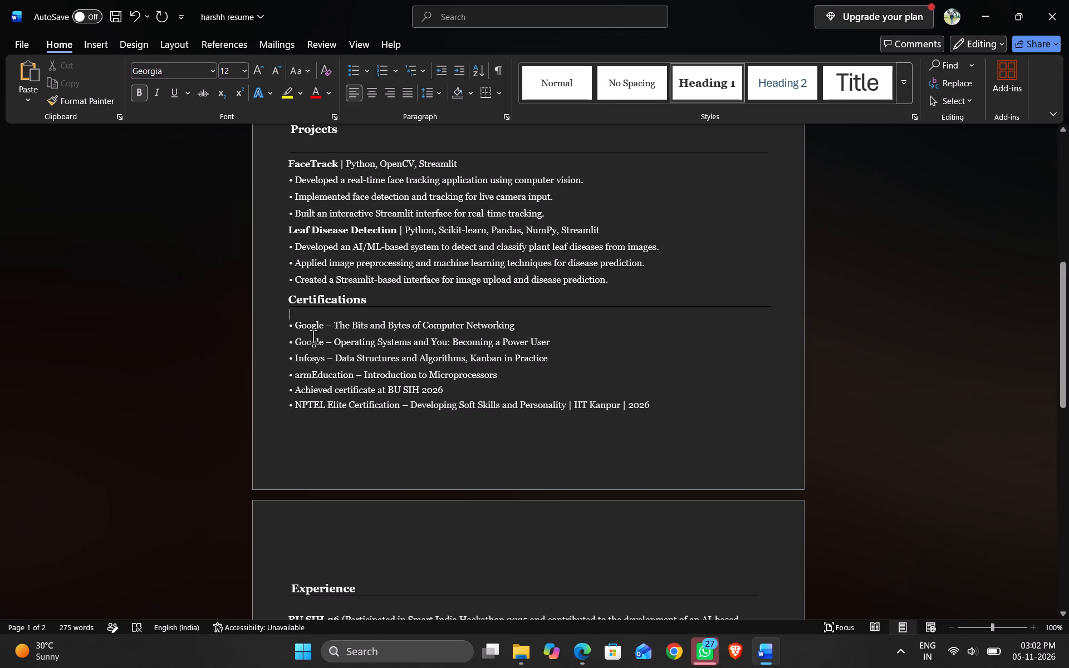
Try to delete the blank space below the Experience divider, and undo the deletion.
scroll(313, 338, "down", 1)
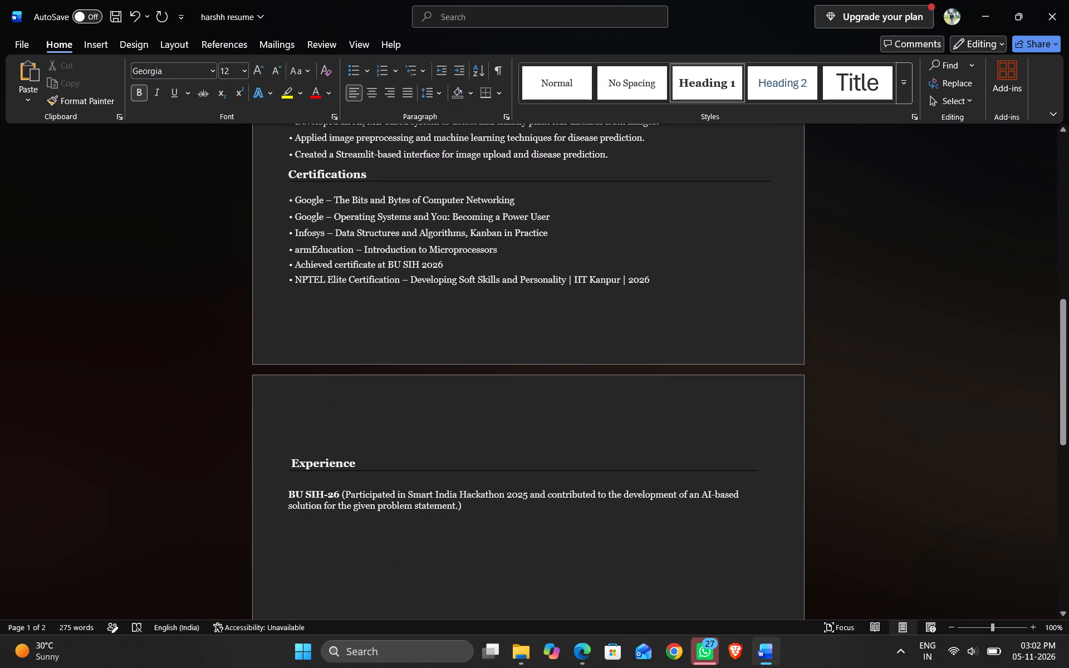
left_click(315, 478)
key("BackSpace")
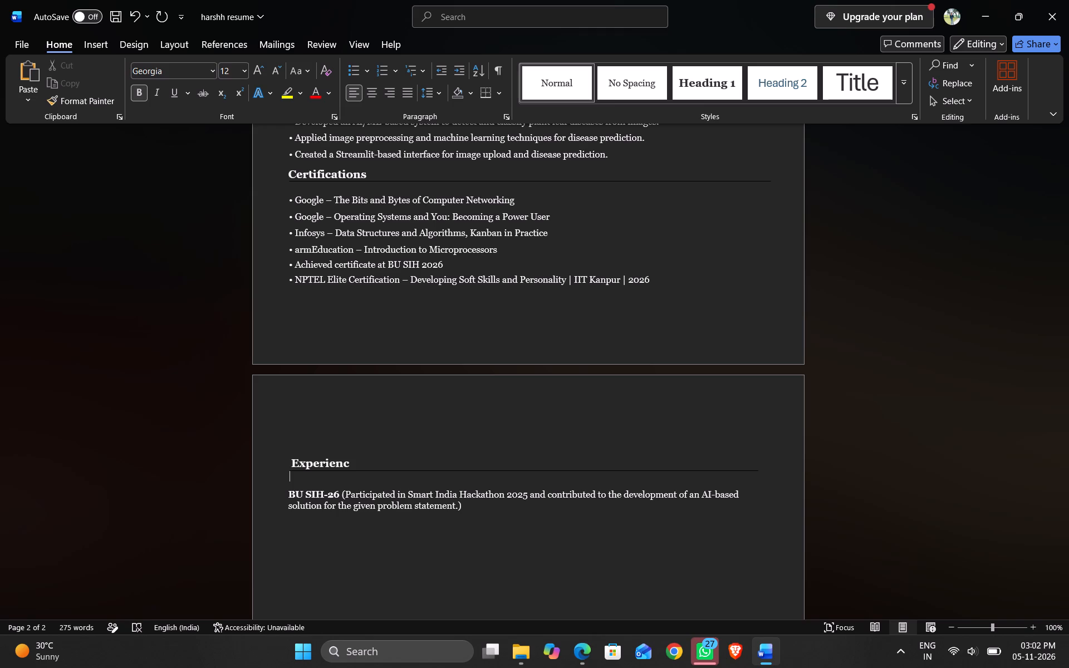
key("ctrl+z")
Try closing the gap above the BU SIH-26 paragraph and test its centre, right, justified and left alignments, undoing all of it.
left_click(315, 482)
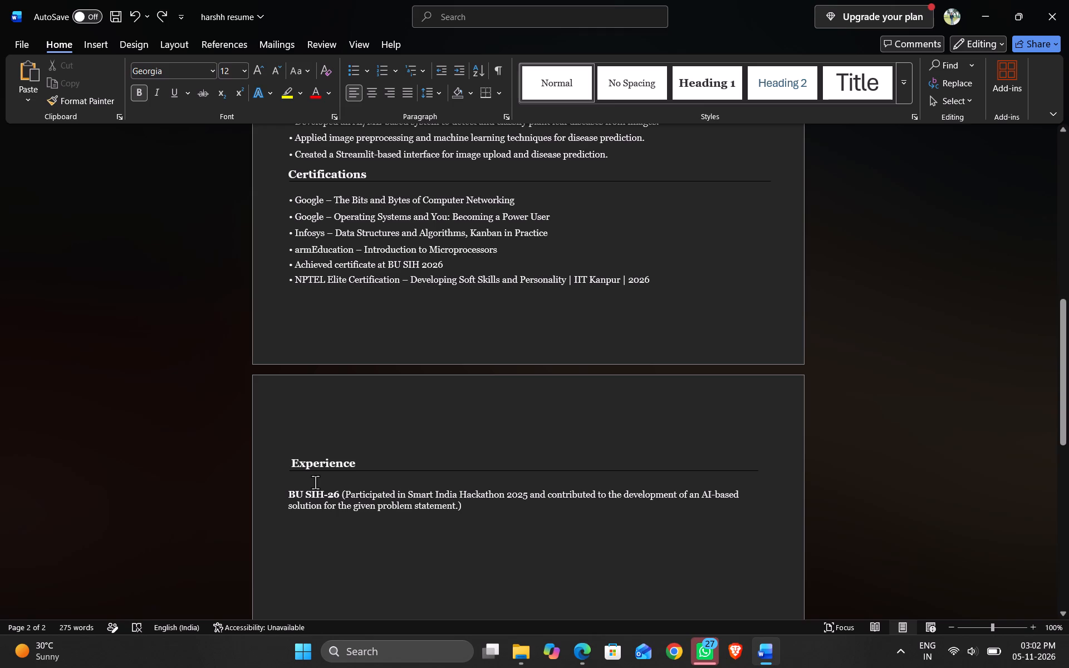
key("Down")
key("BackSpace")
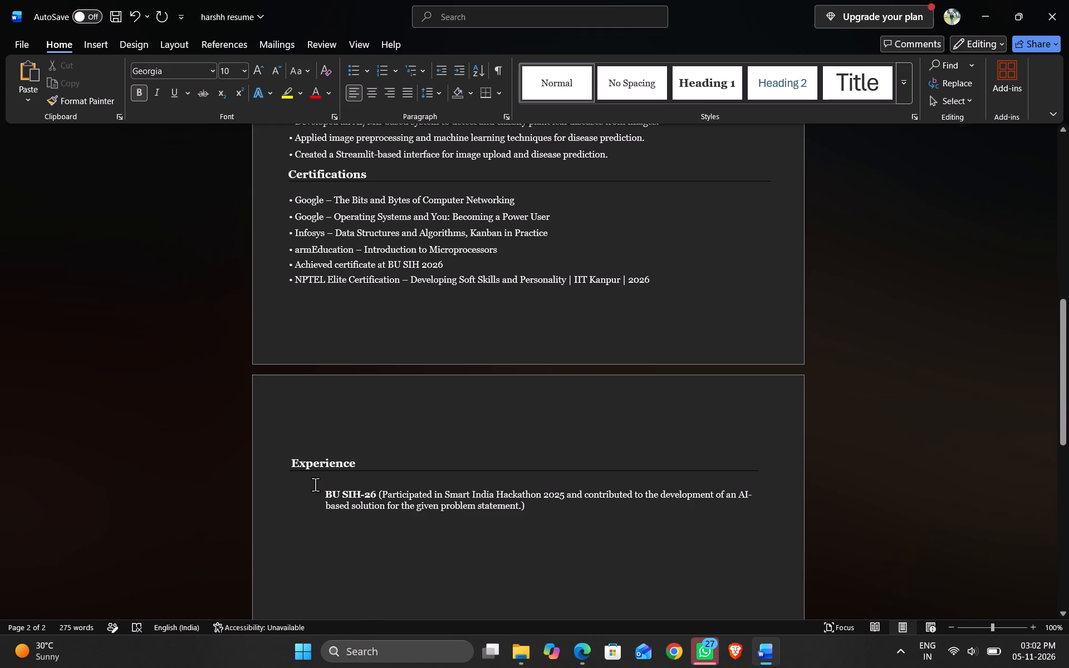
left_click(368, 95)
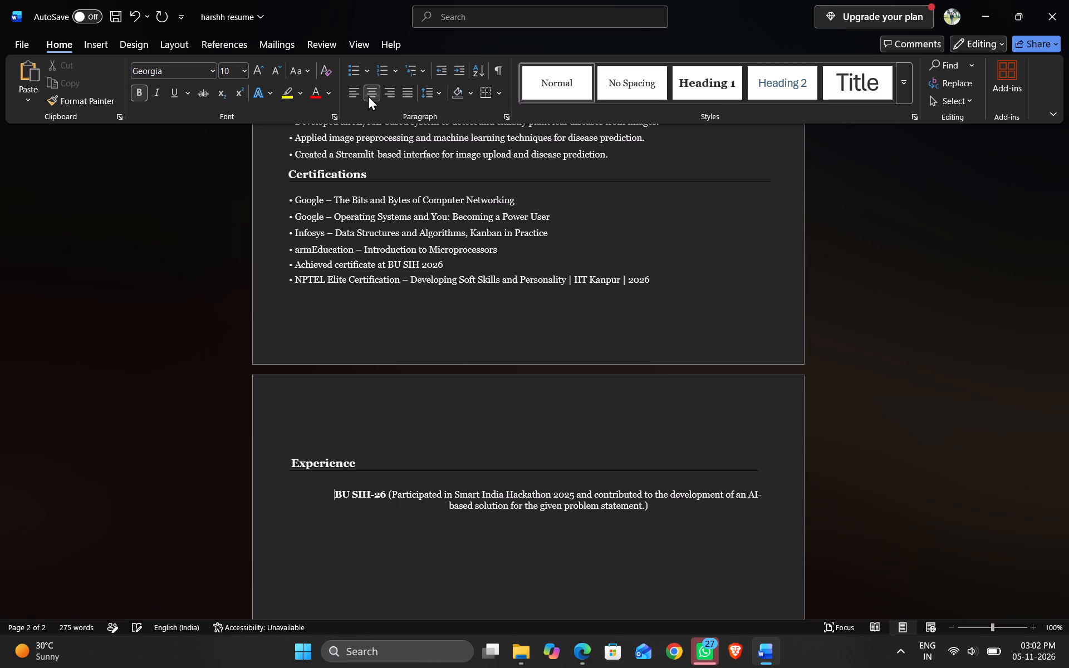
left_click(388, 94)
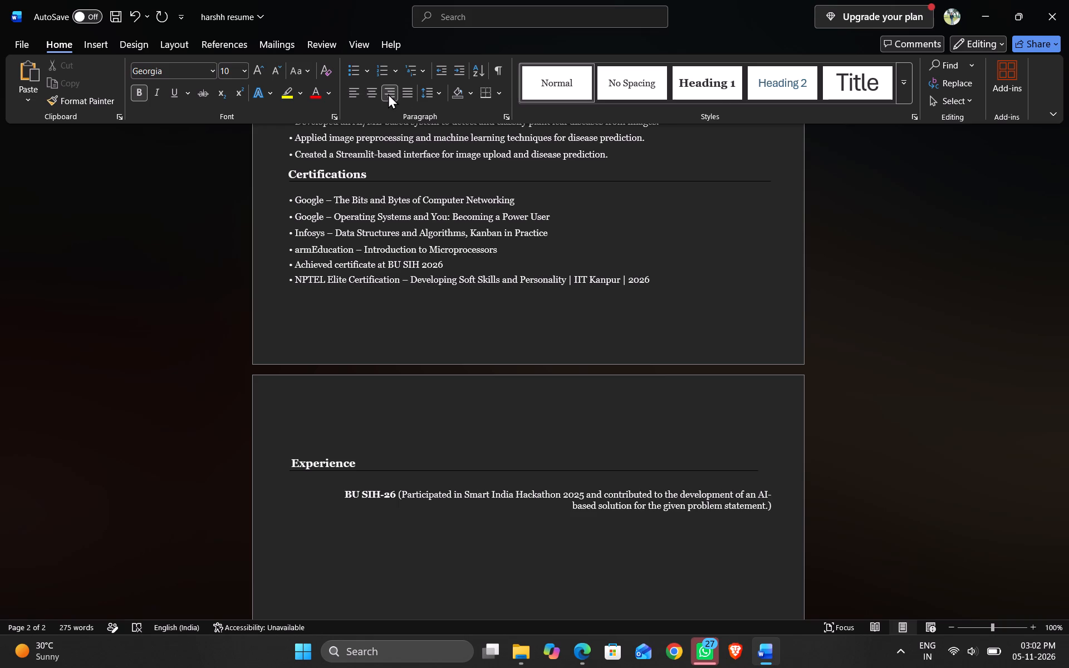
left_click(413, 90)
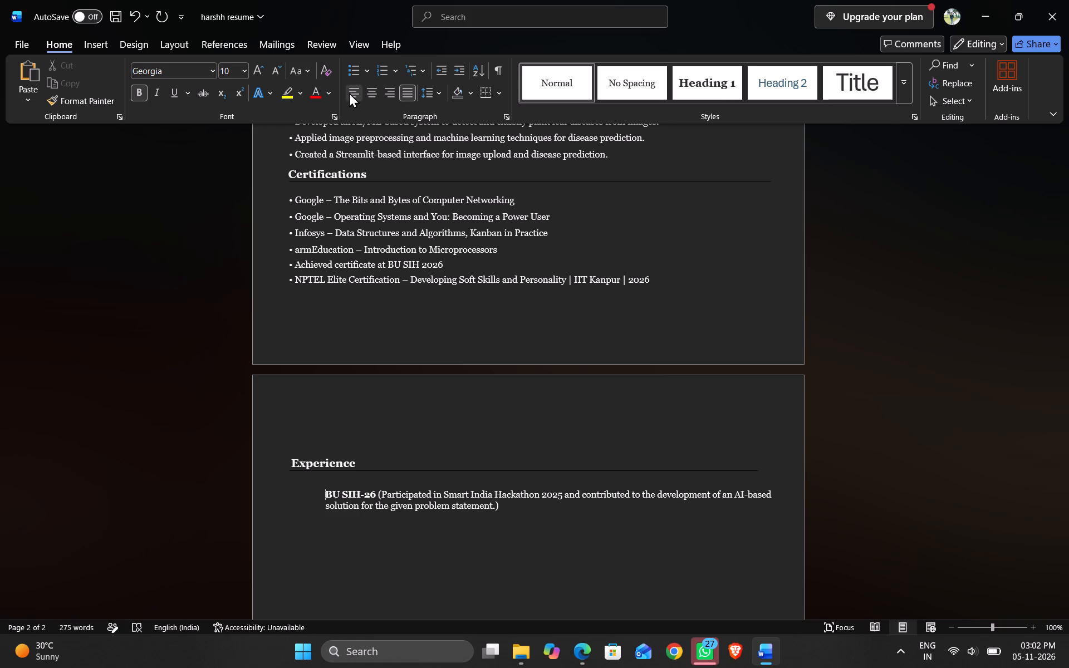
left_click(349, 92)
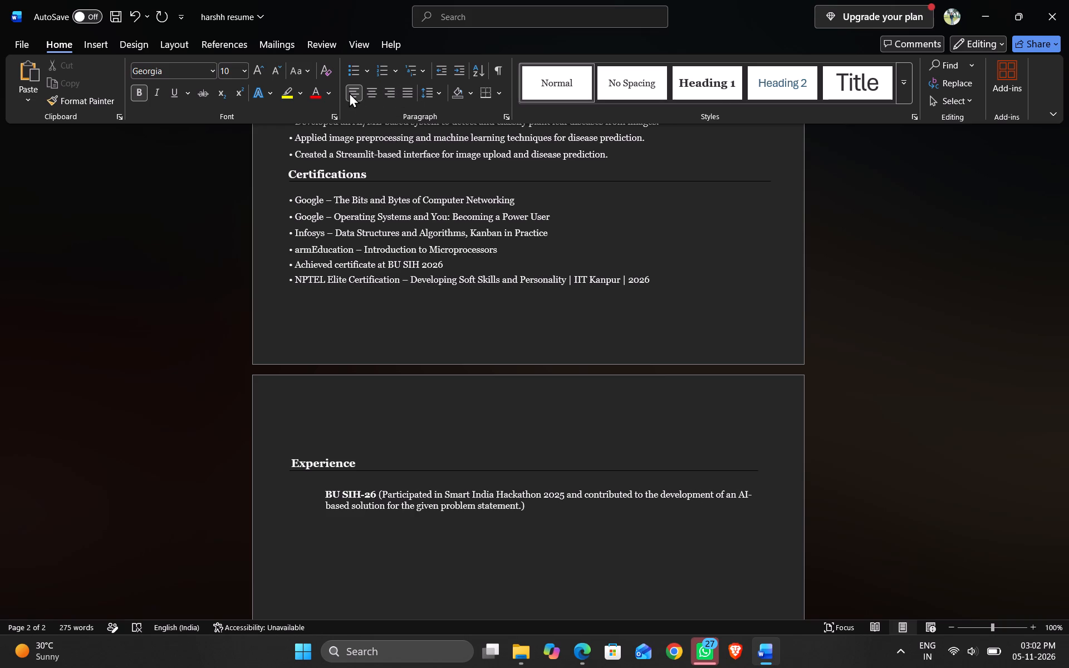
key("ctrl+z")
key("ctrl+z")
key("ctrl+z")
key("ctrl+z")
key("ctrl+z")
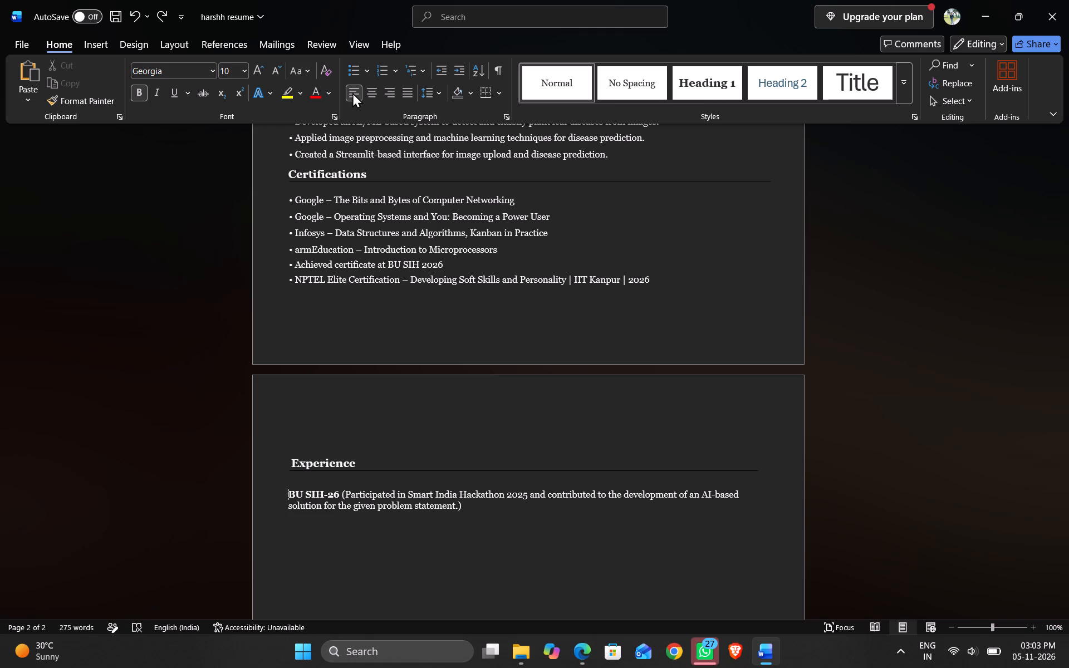
Resize the divider shape under the Projects heading so that its line sits closer to the heading text.
scroll(351, 154, "up", 5)
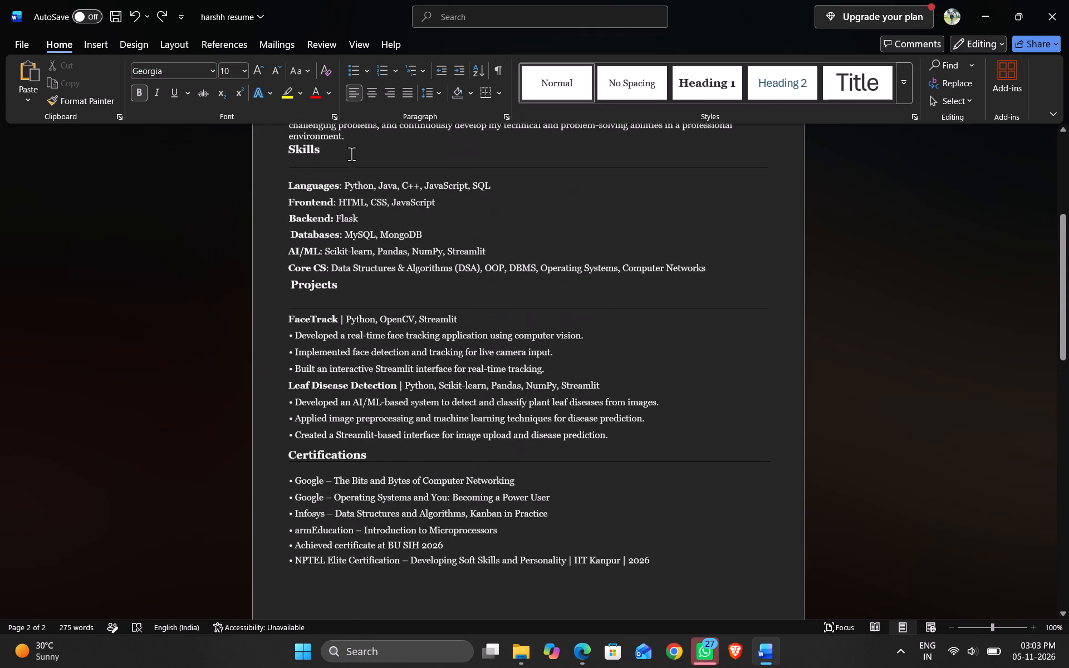
left_click(366, 315)
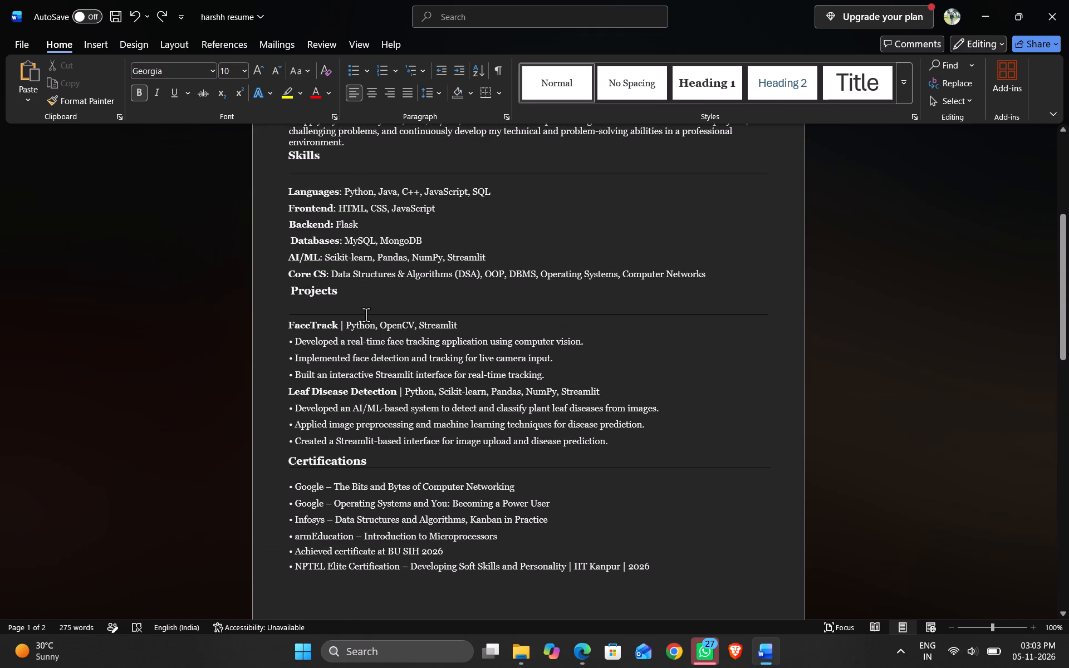
left_click(507, 316)
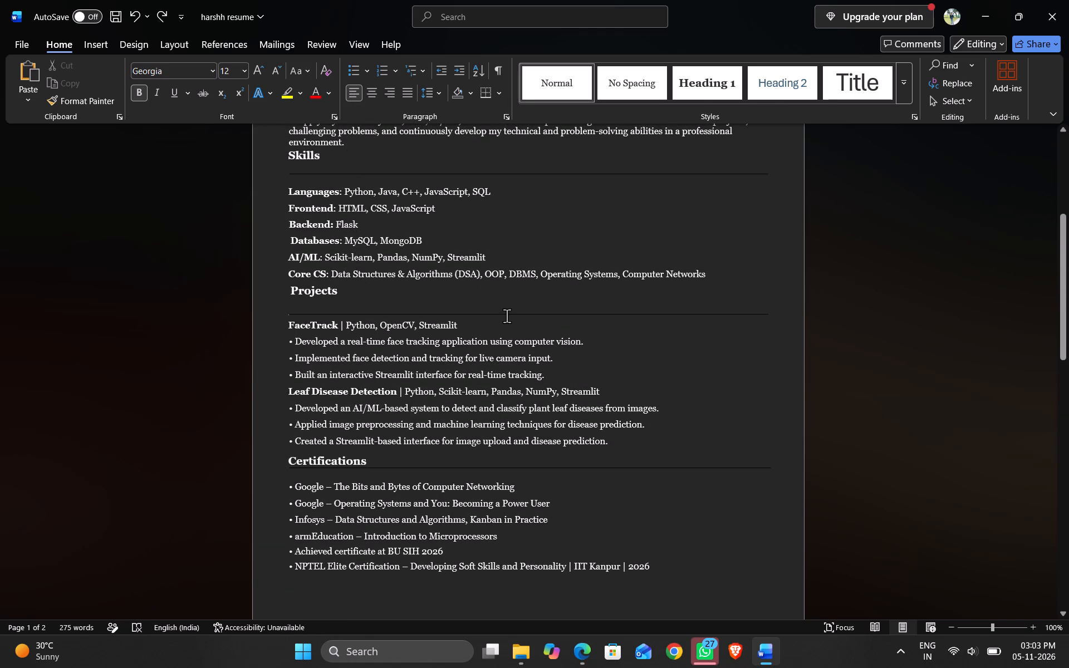
double_click(507, 316)
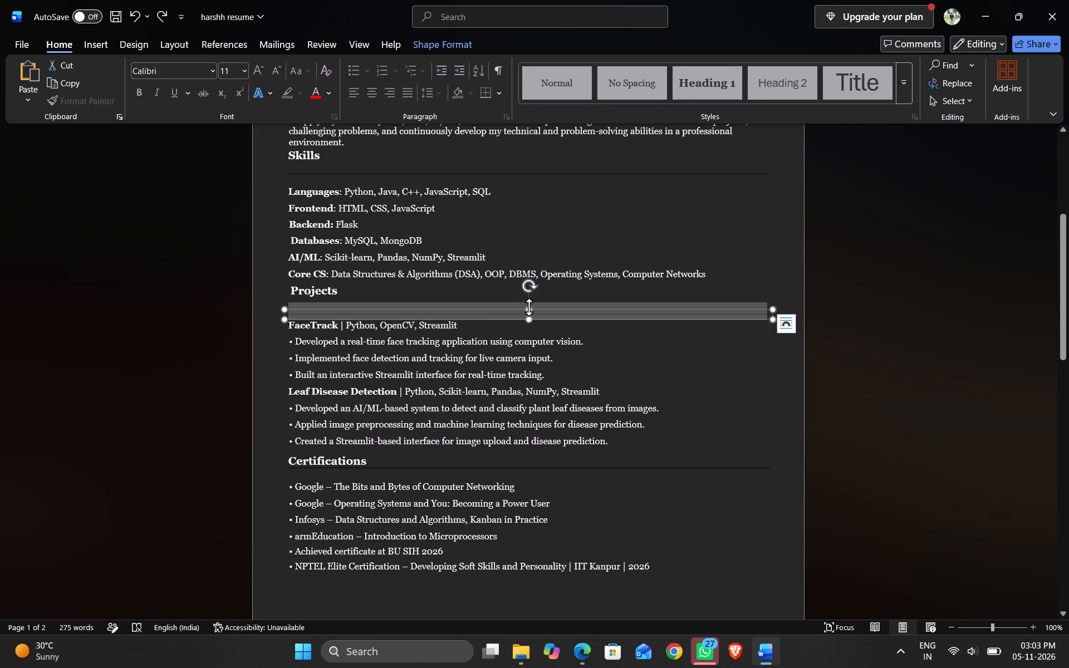
left_click_drag(529, 307, 531, 298)
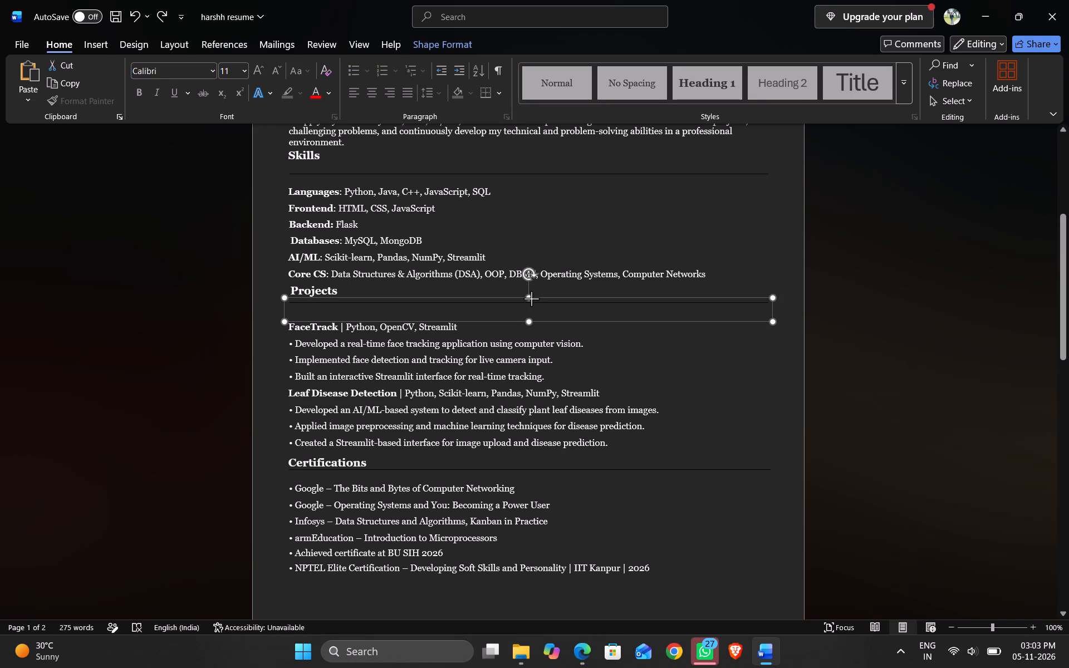
left_click_drag(531, 298, 514, 284)
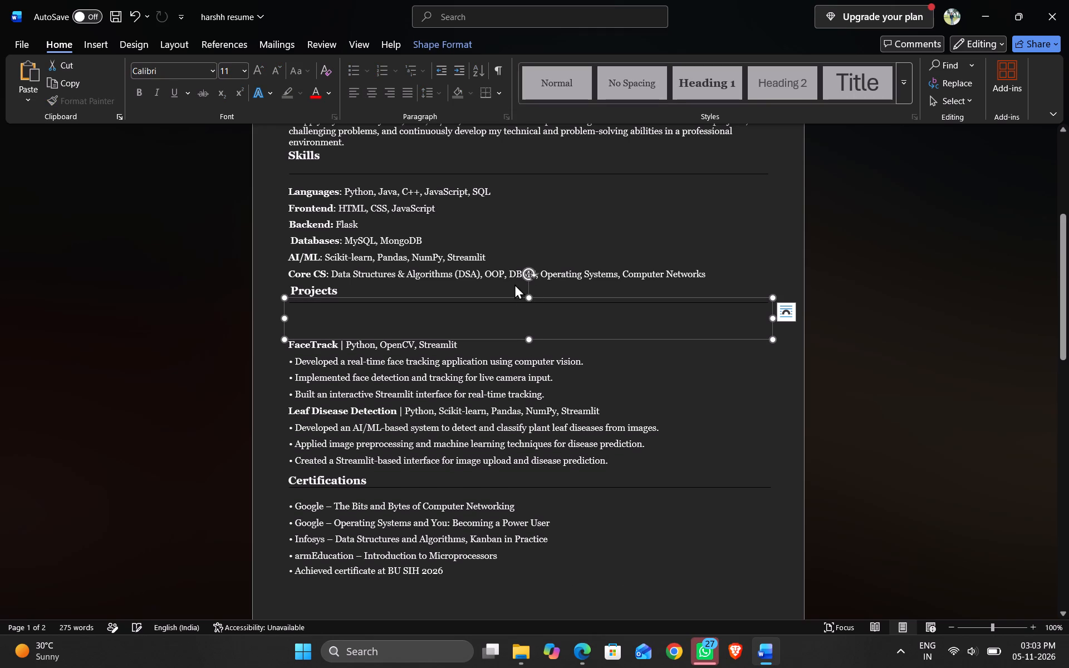
left_click_drag(531, 339, 533, 325)
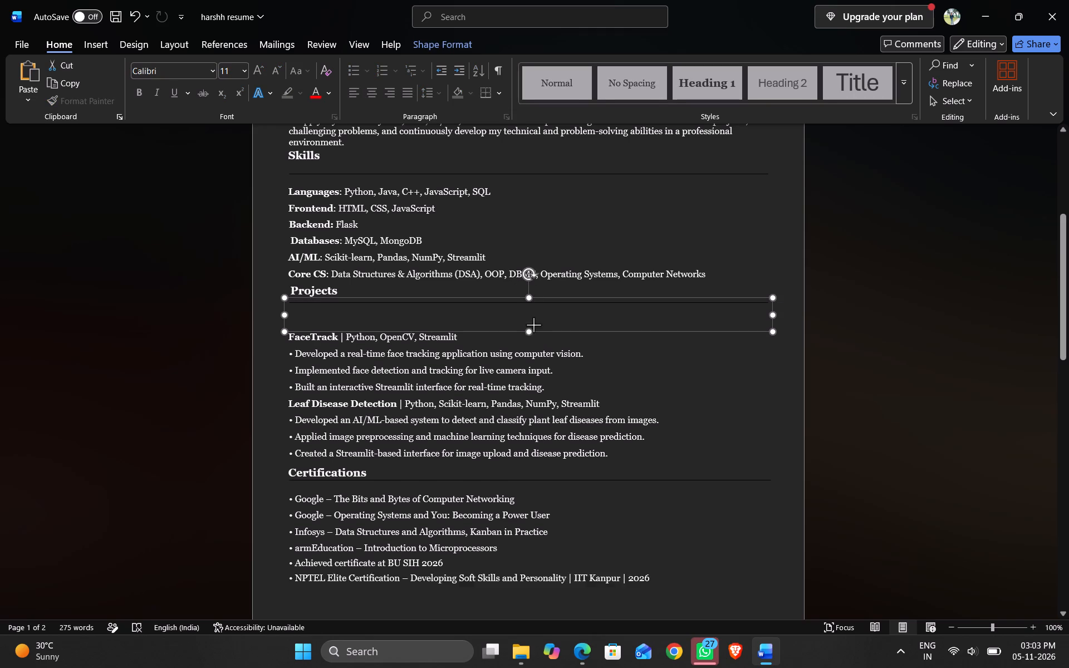
left_click_drag(533, 325, 527, 317)
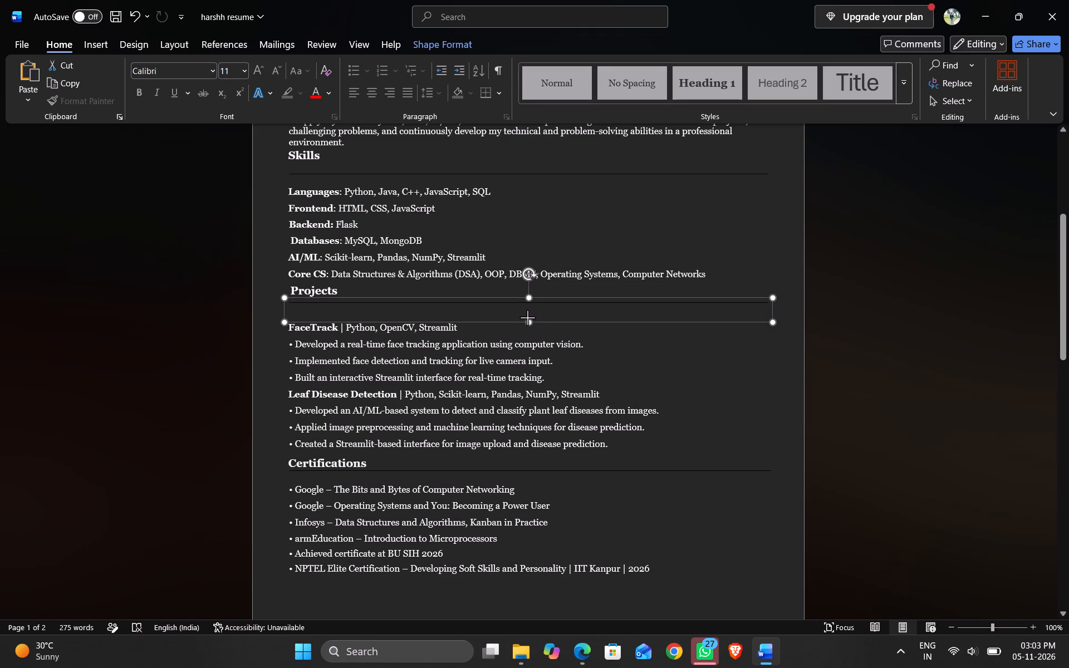
left_click_drag(527, 317, 525, 323)
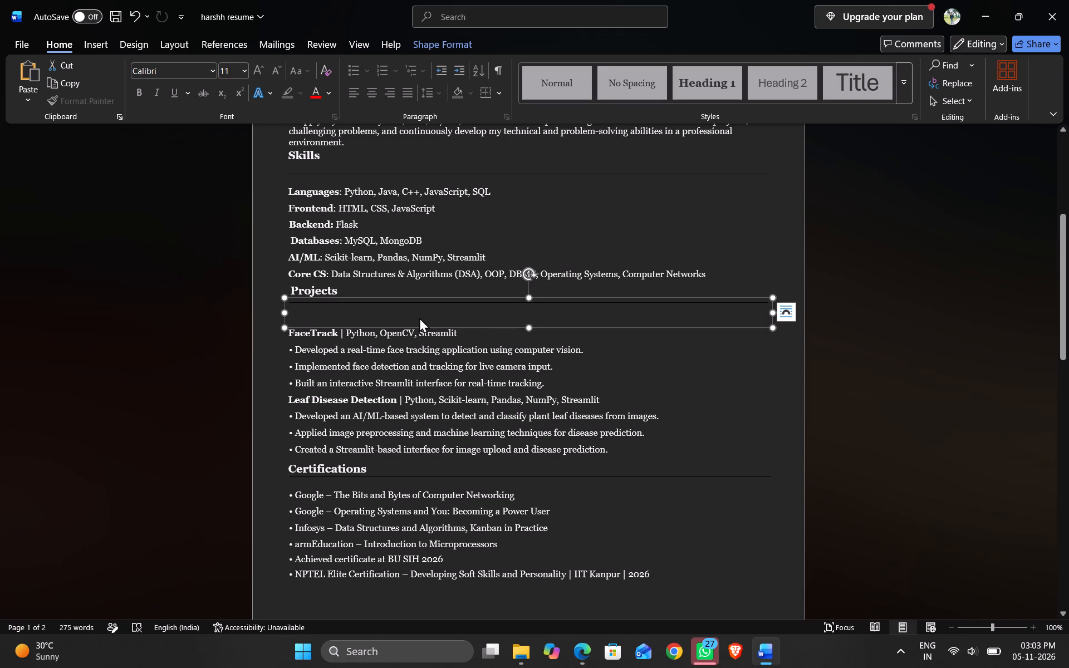
left_click_drag(528, 294, 528, 298)
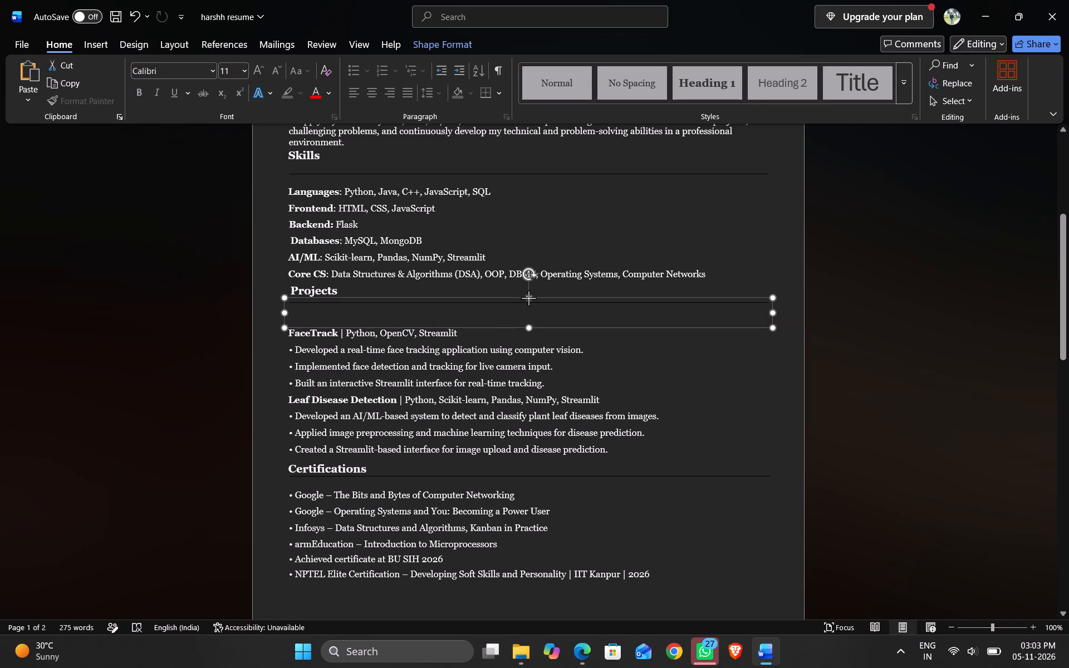
left_click_drag(528, 298, 527, 315)
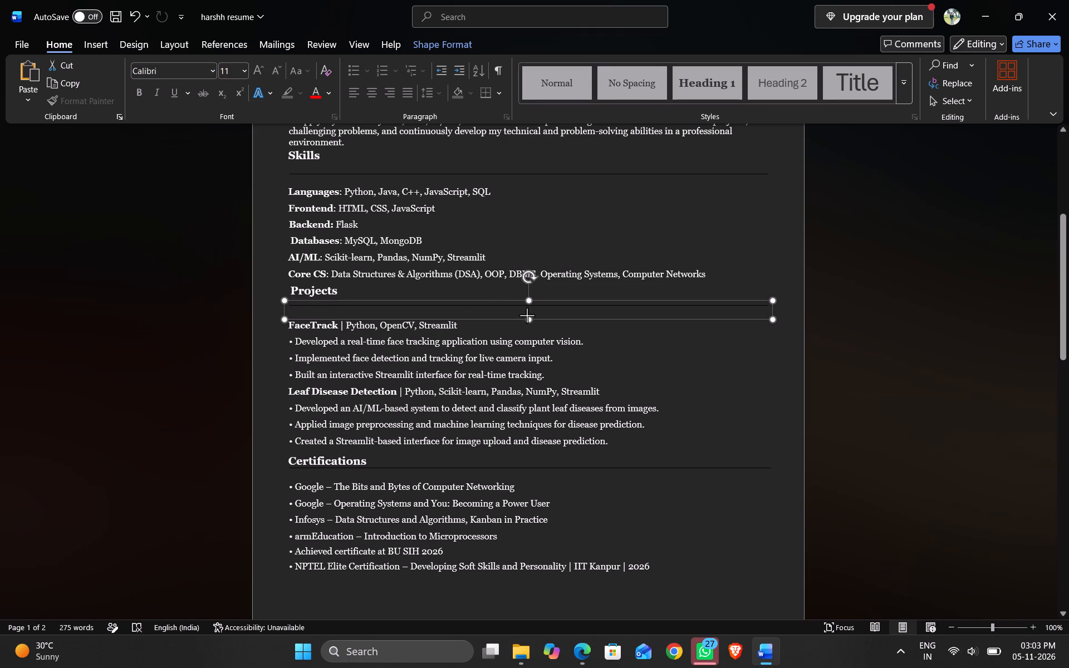
left_click_drag(527, 315, 522, 309)
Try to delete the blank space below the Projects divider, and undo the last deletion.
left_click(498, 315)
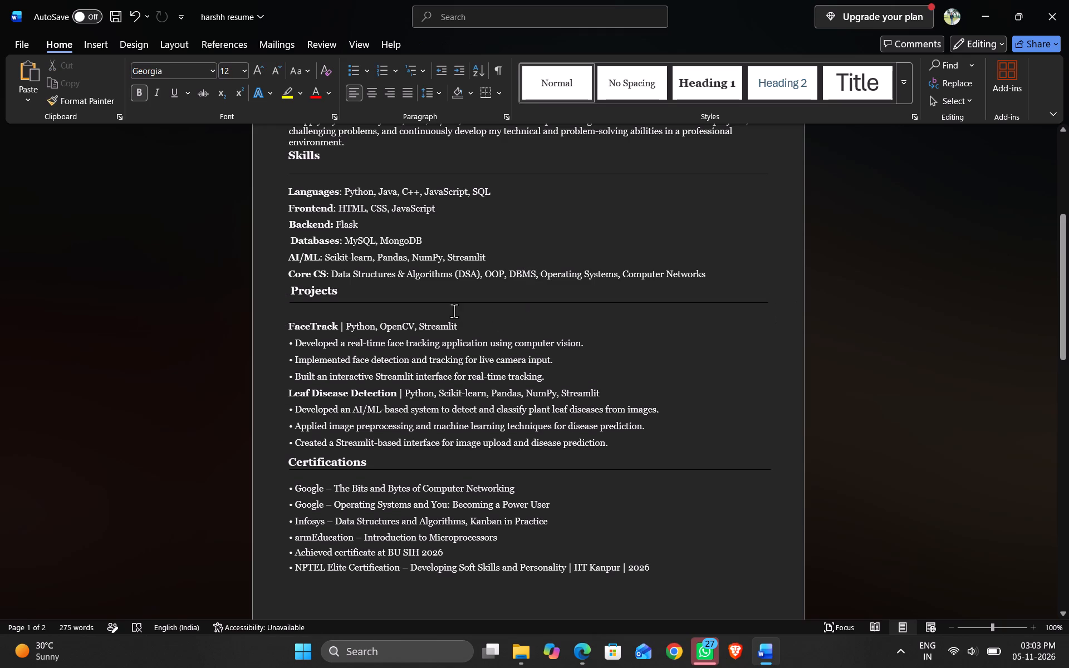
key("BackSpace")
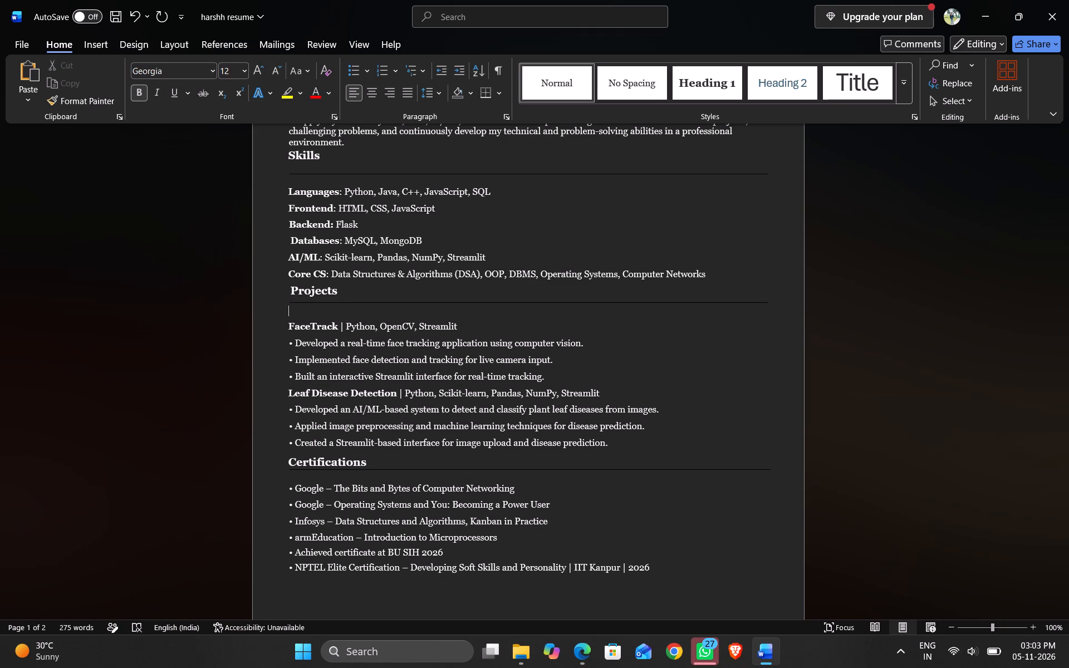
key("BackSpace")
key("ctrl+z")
Delete backwards from the start of the FaceTrack line to join it with the blank line under the Projects divider.
left_click(283, 323)
key("BackSpace")
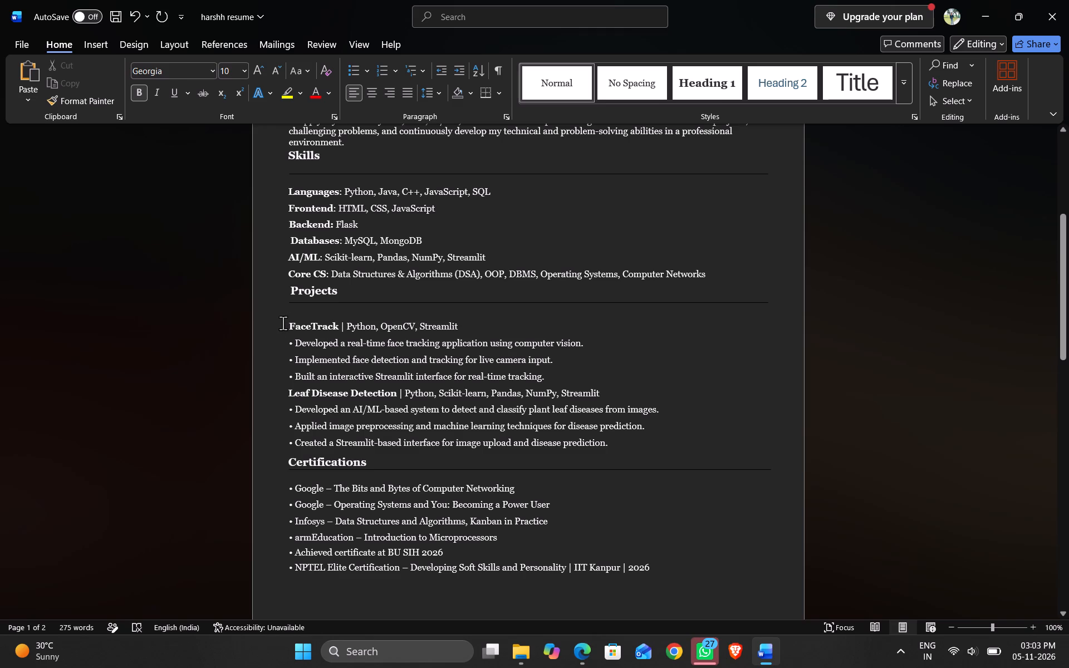
key("BackSpace")
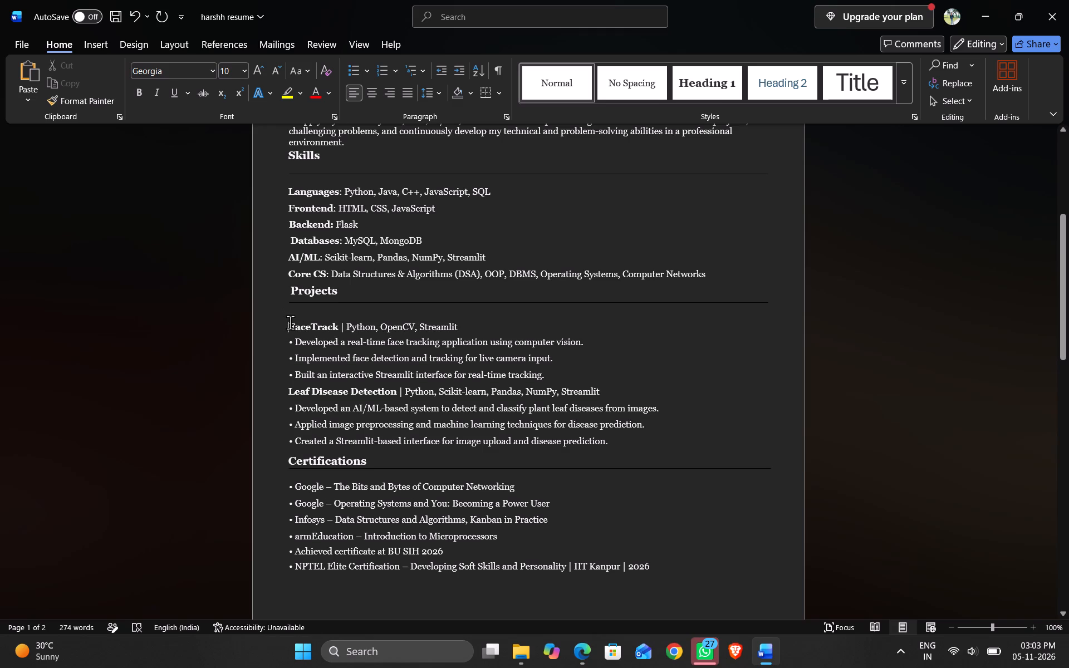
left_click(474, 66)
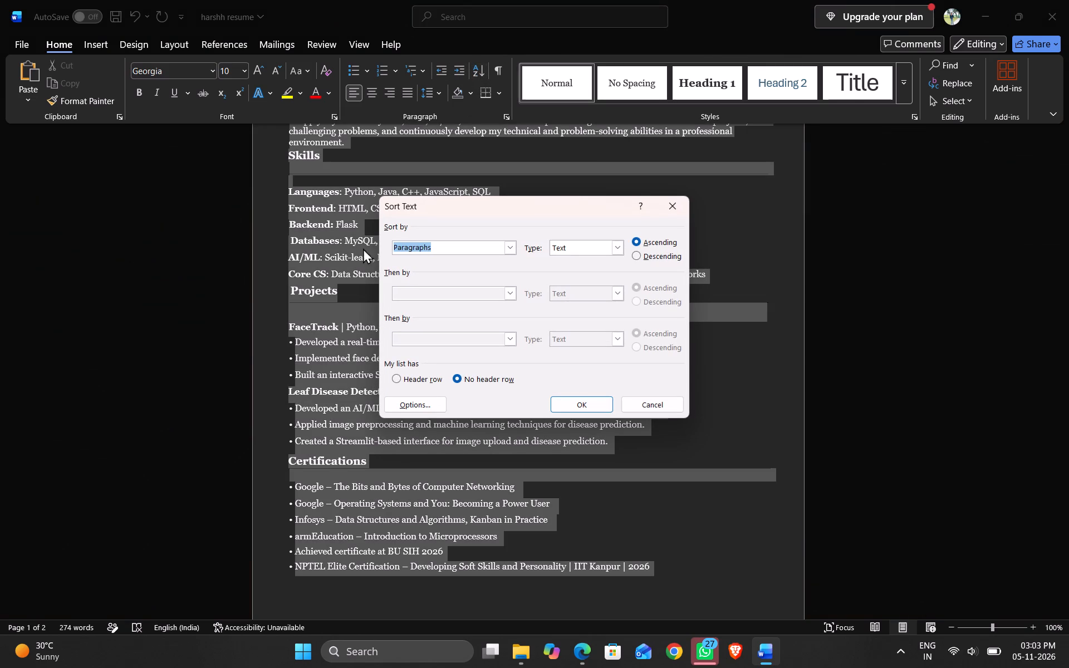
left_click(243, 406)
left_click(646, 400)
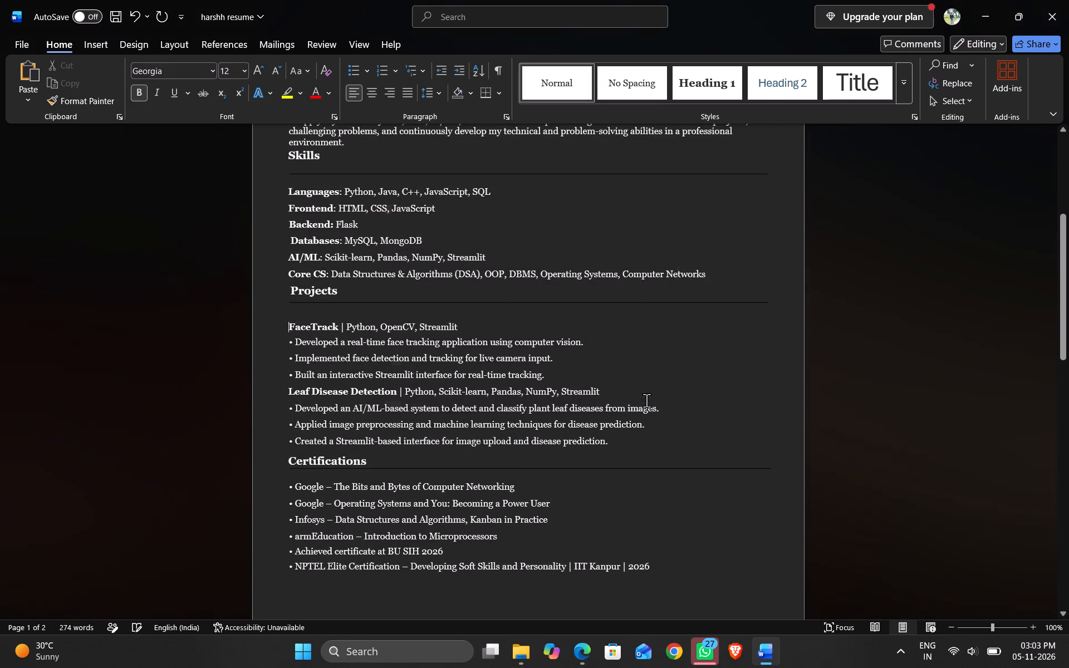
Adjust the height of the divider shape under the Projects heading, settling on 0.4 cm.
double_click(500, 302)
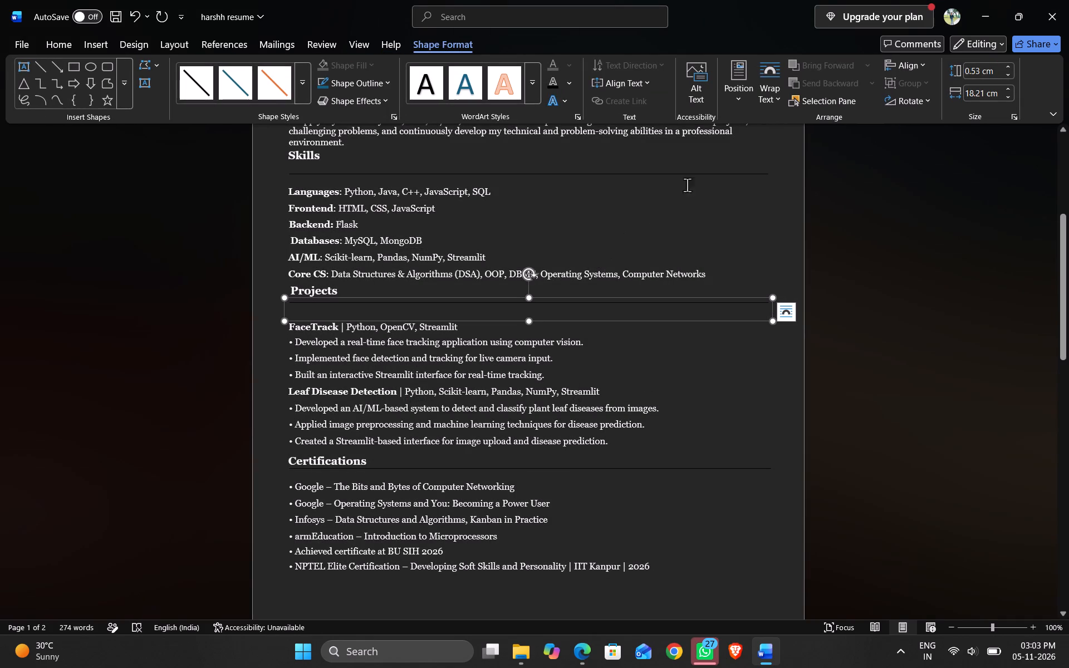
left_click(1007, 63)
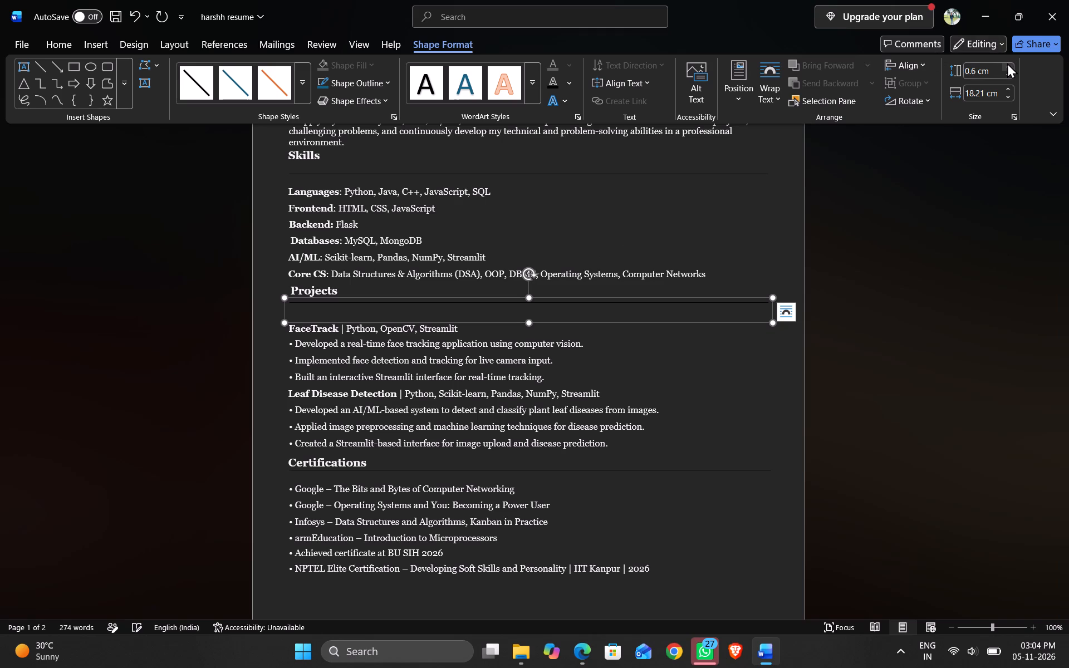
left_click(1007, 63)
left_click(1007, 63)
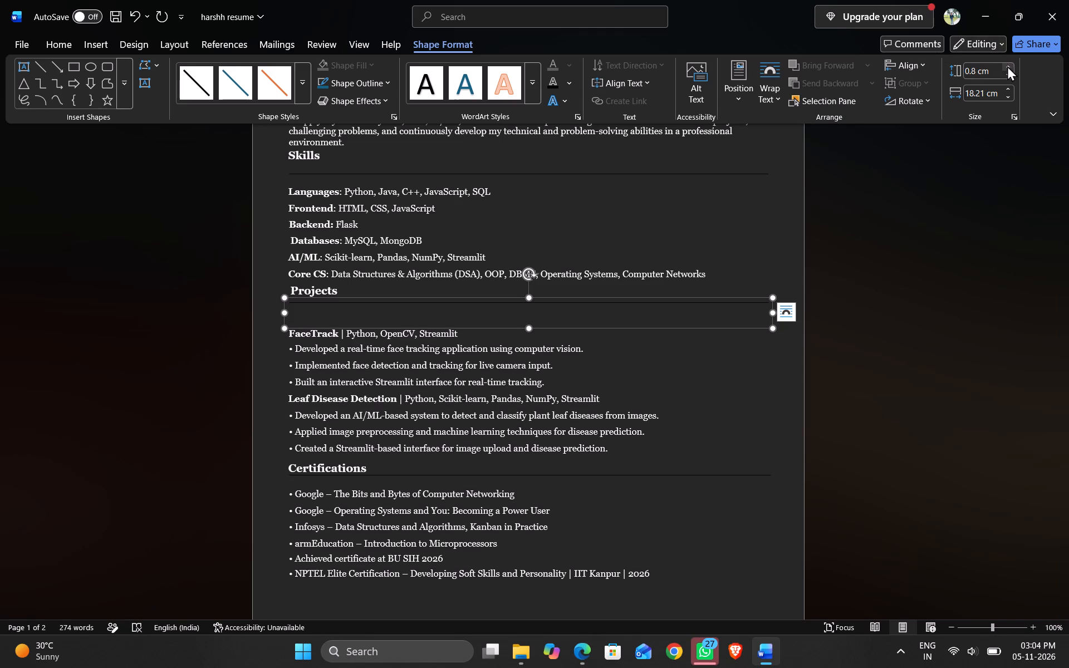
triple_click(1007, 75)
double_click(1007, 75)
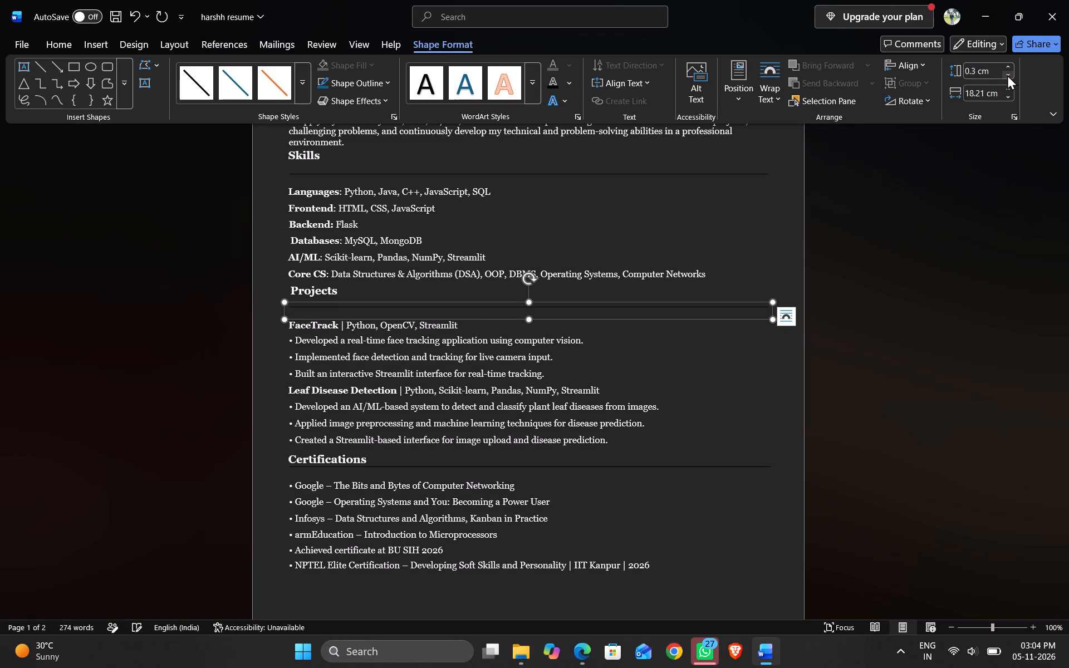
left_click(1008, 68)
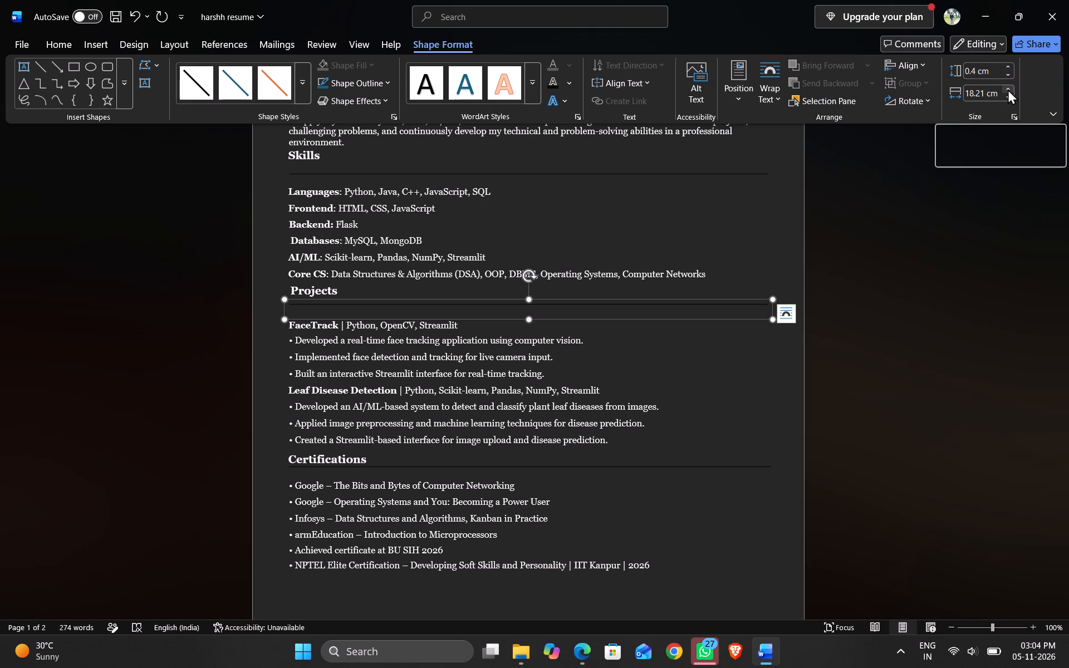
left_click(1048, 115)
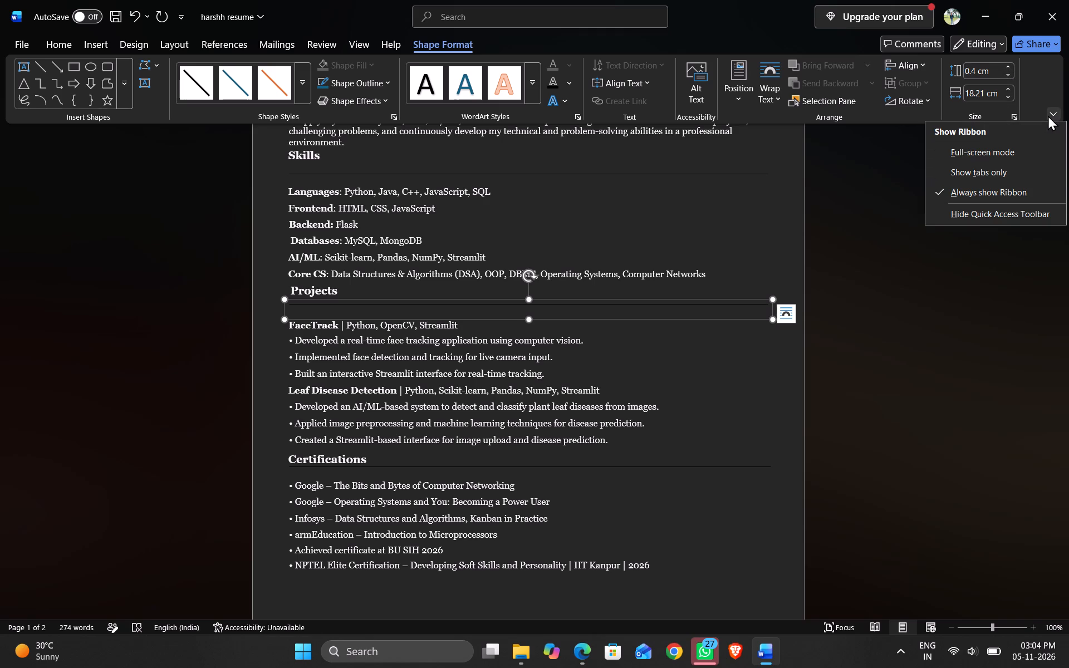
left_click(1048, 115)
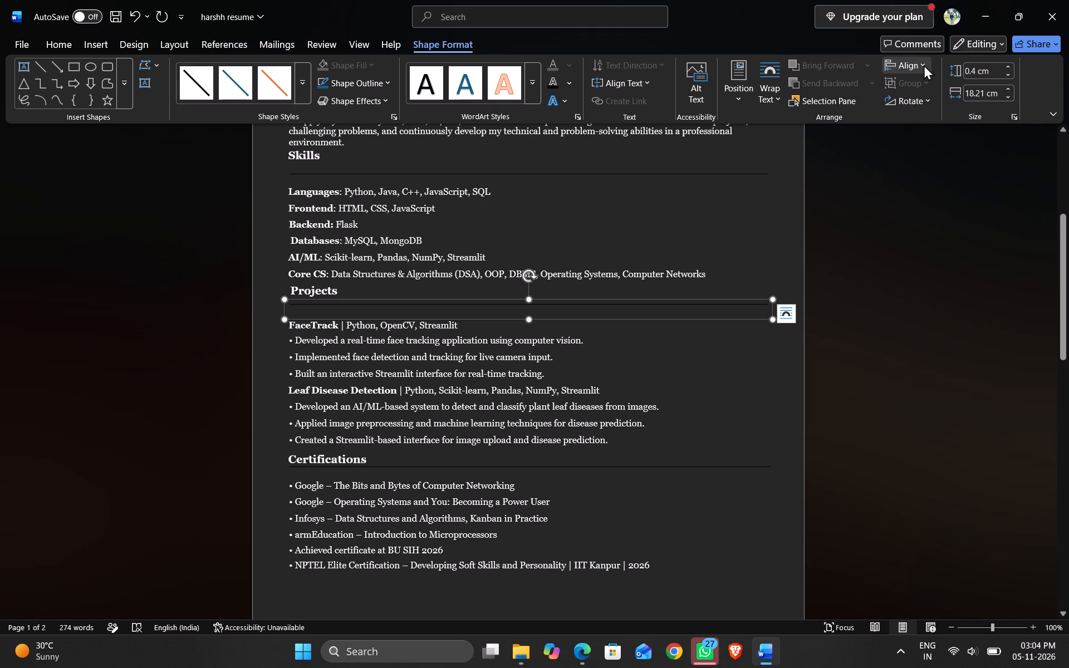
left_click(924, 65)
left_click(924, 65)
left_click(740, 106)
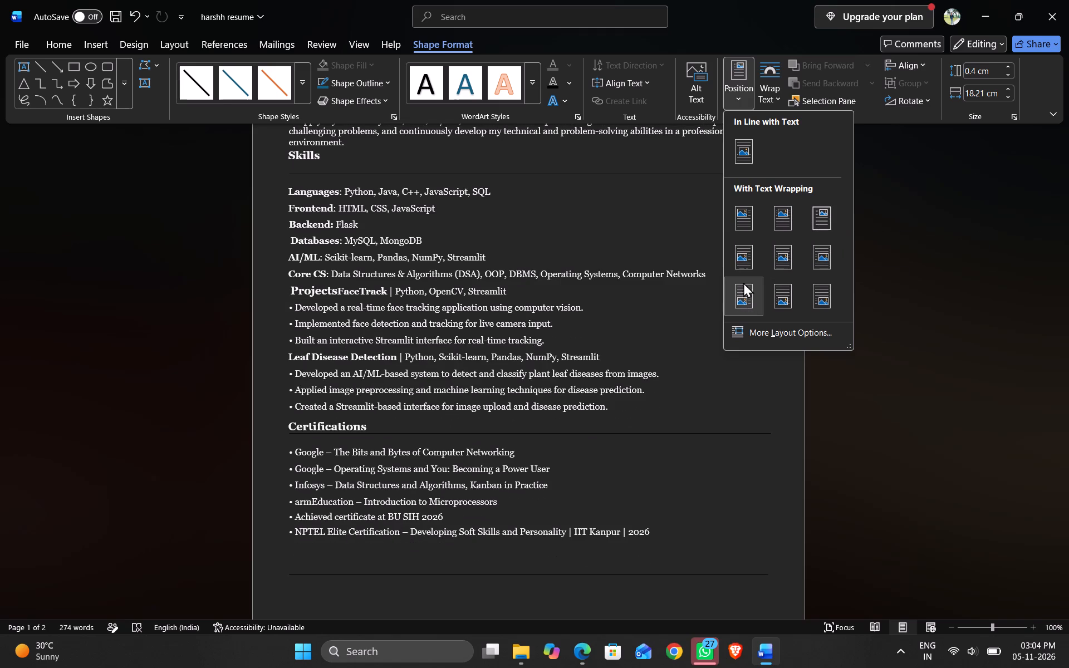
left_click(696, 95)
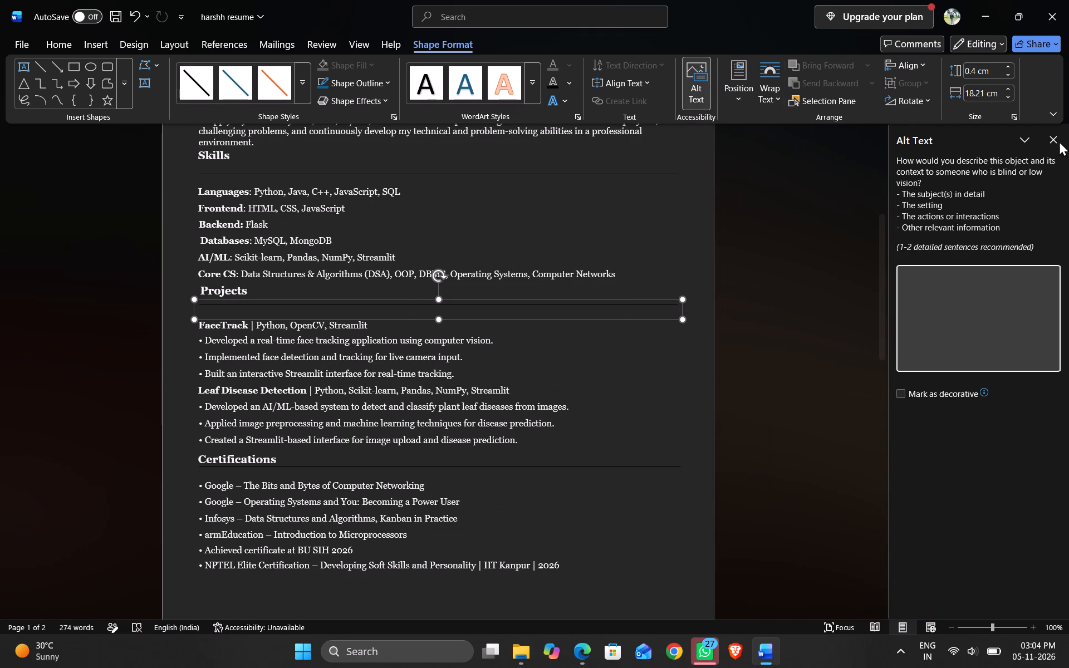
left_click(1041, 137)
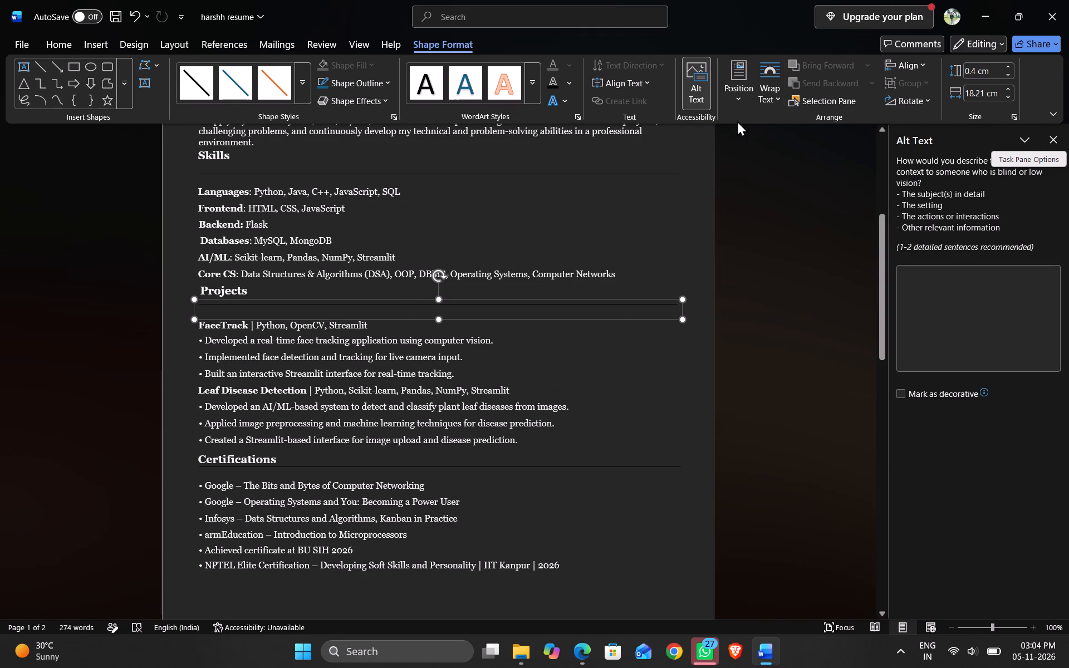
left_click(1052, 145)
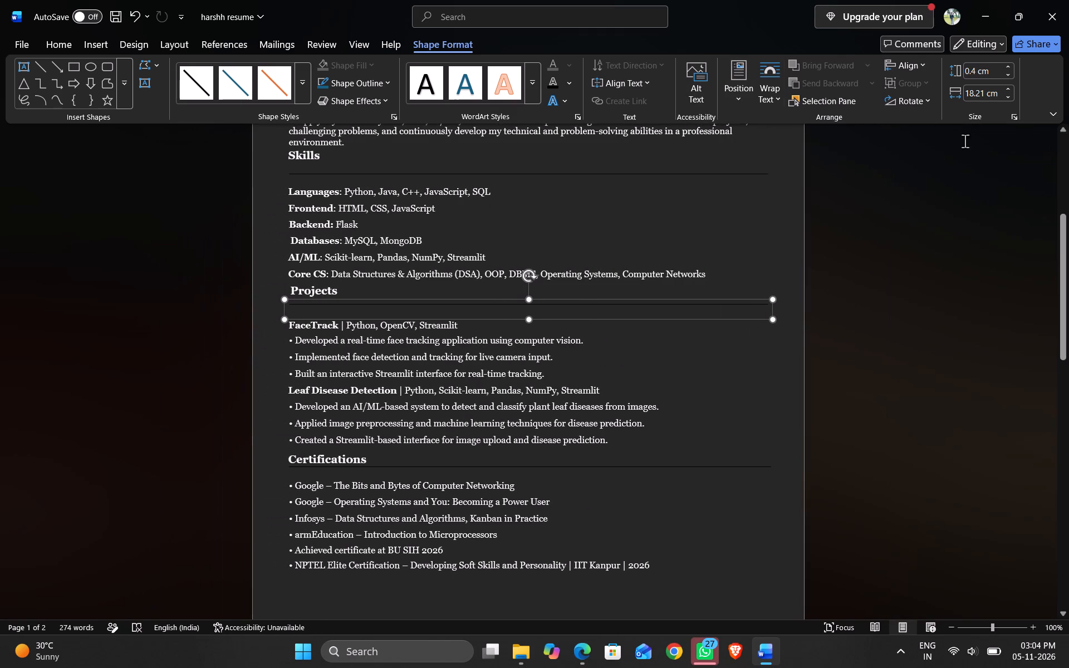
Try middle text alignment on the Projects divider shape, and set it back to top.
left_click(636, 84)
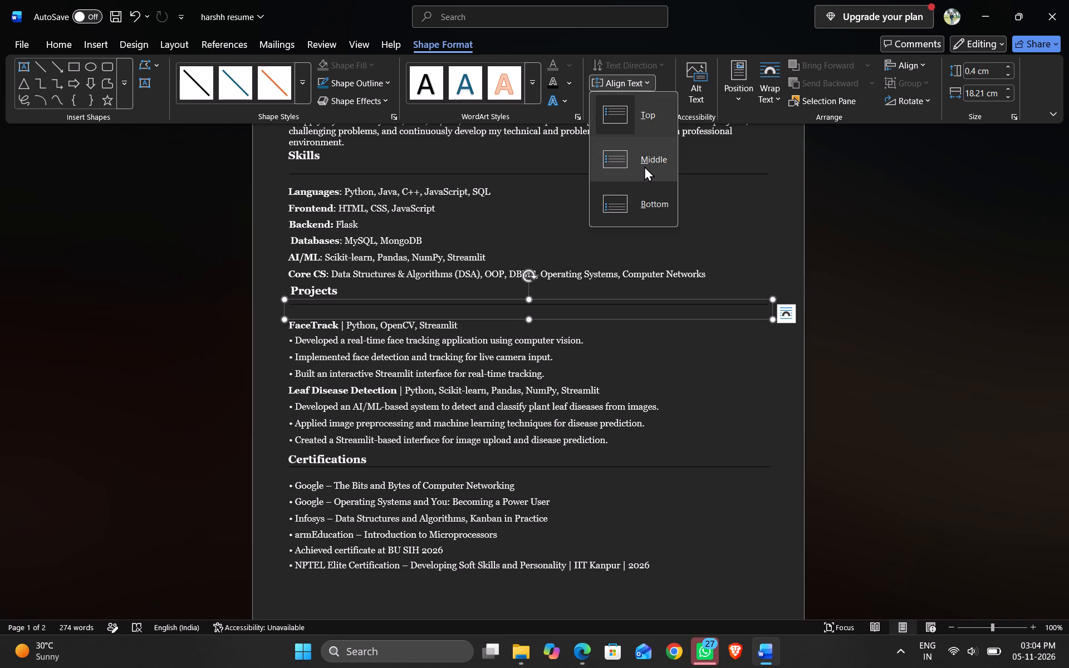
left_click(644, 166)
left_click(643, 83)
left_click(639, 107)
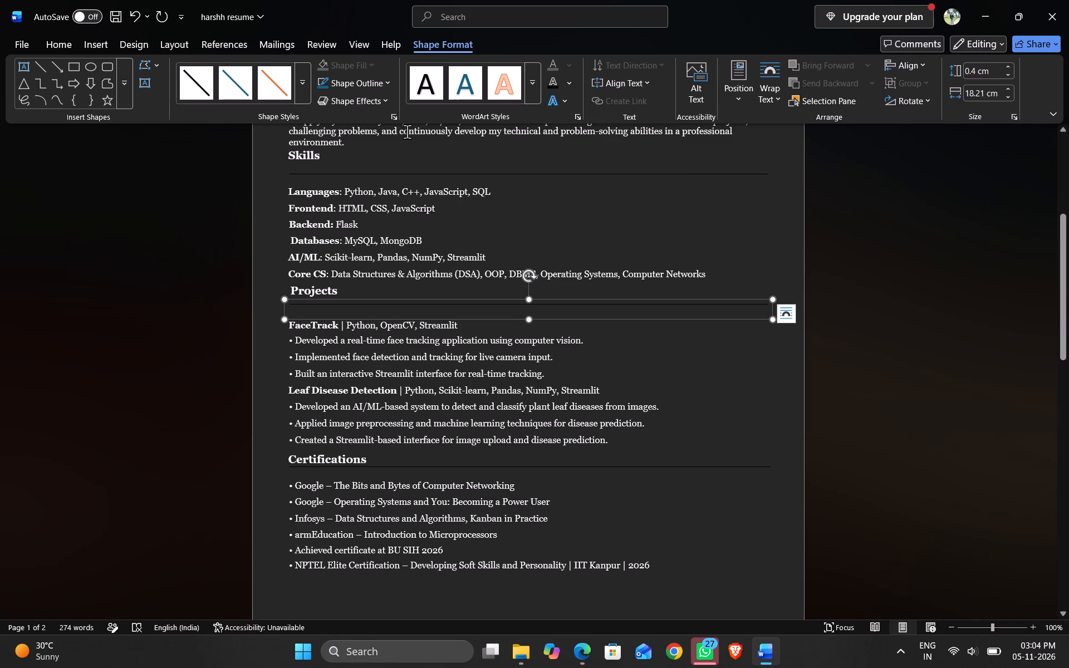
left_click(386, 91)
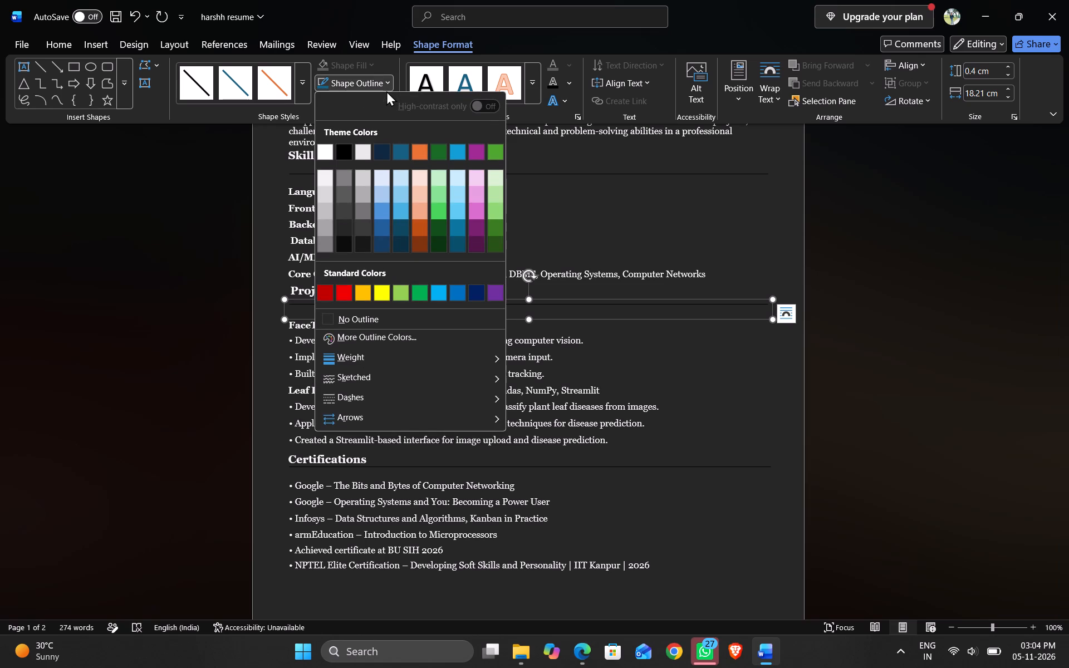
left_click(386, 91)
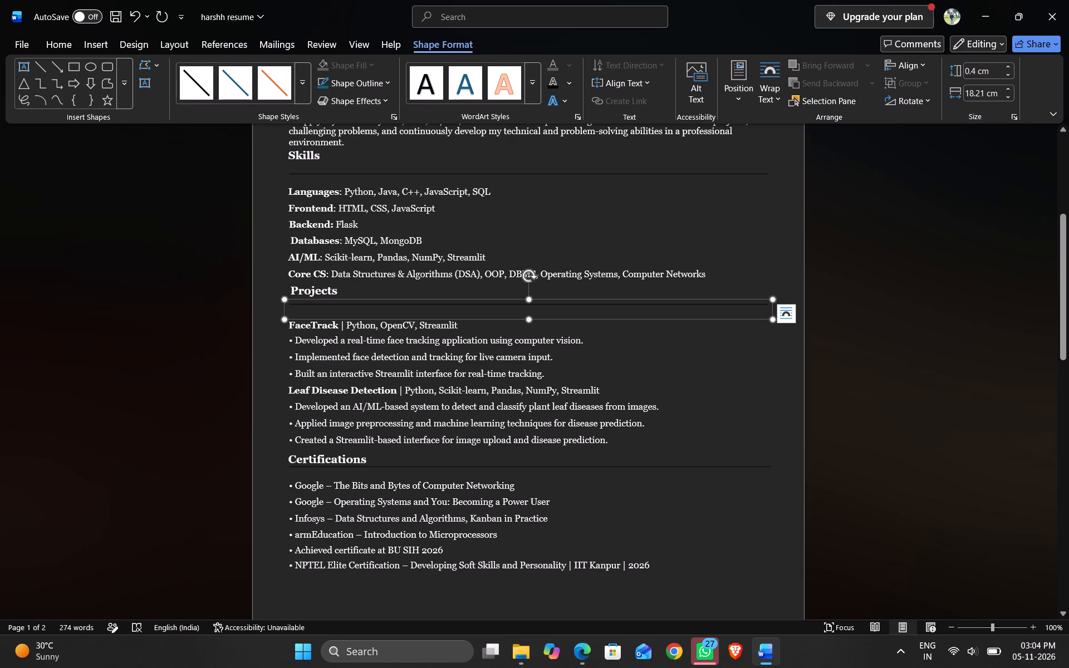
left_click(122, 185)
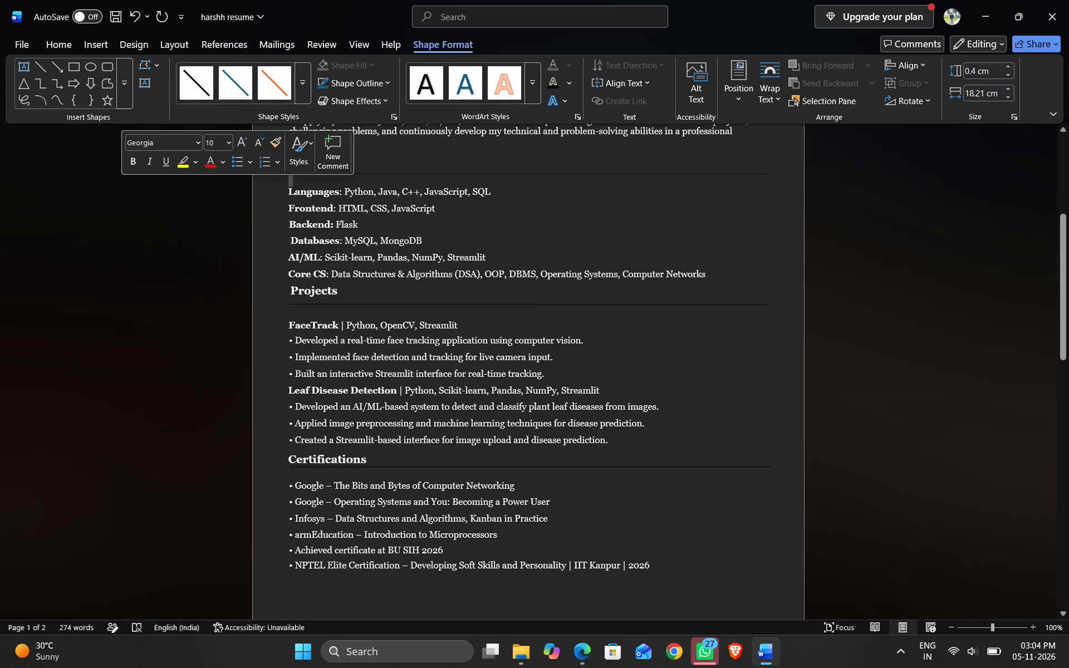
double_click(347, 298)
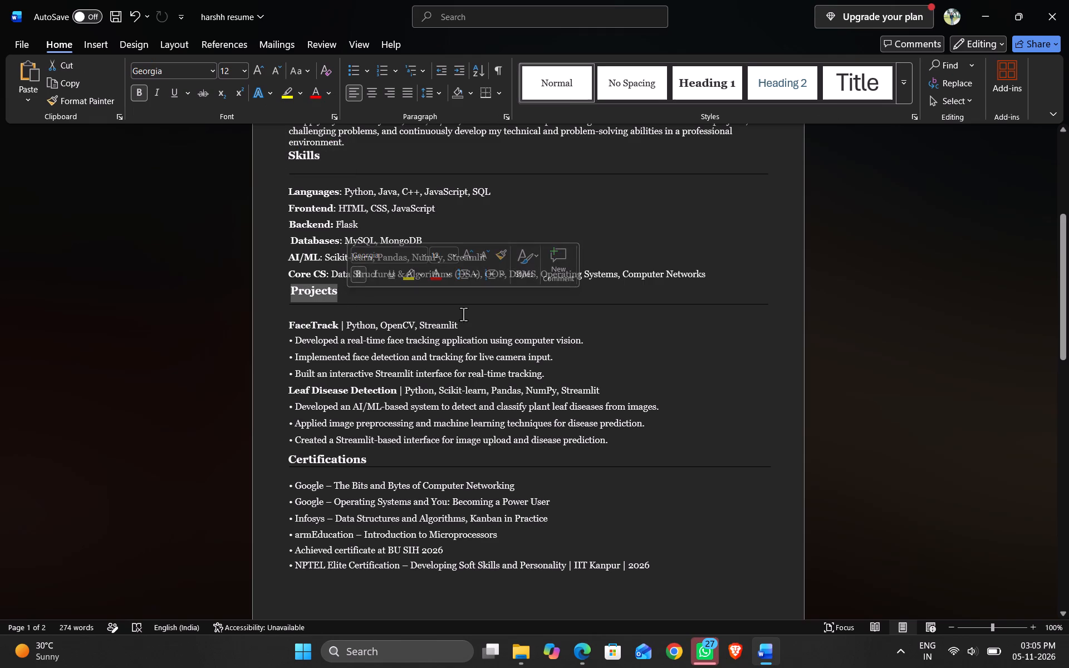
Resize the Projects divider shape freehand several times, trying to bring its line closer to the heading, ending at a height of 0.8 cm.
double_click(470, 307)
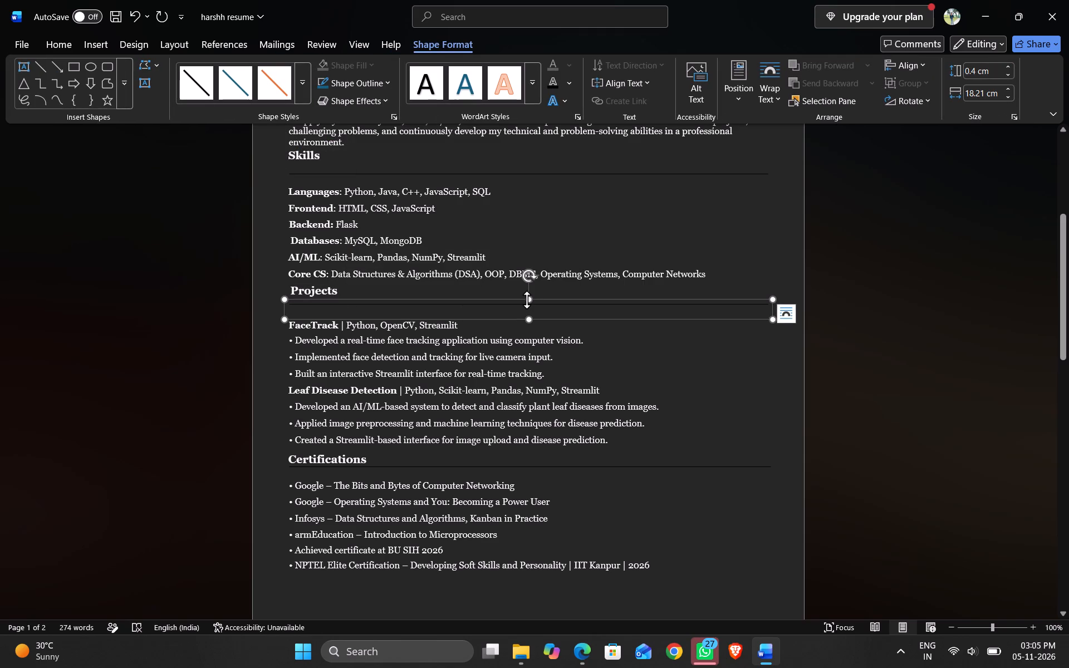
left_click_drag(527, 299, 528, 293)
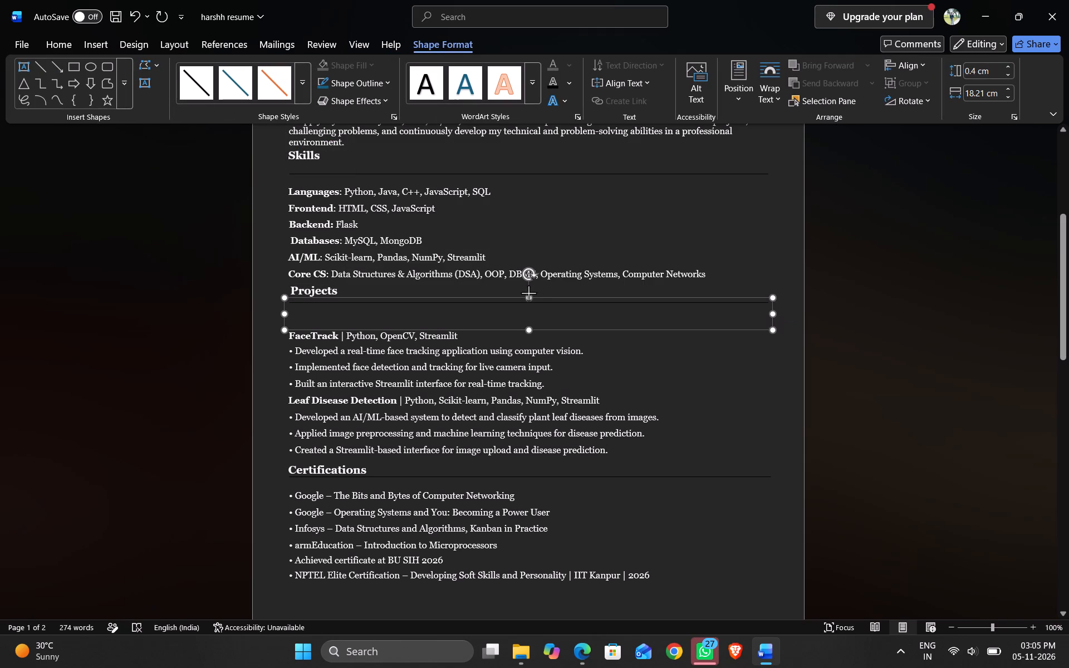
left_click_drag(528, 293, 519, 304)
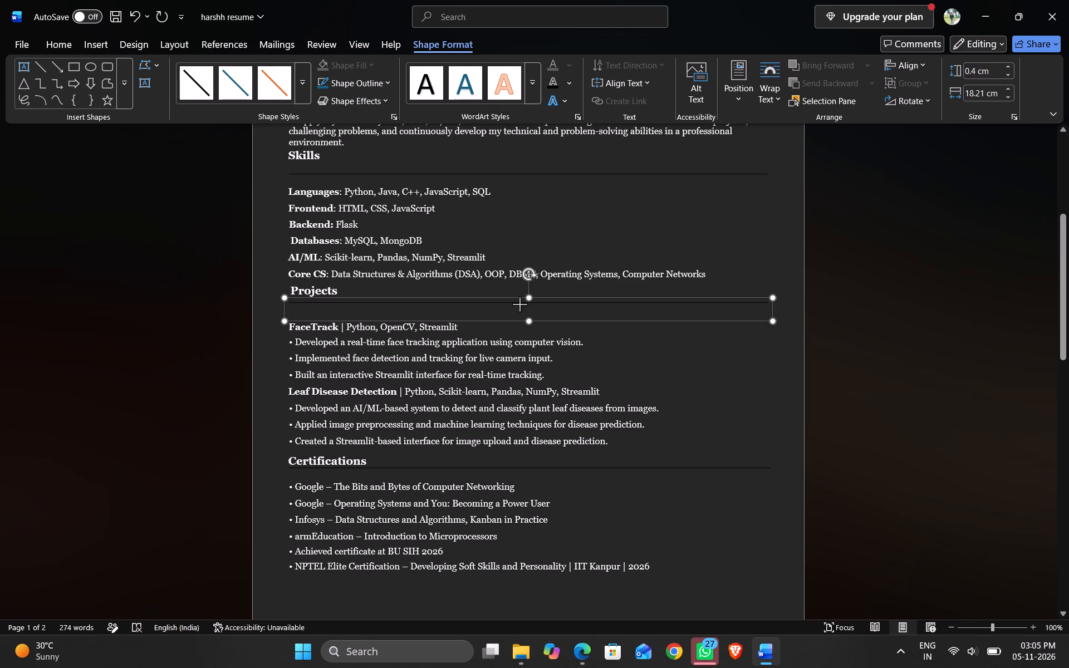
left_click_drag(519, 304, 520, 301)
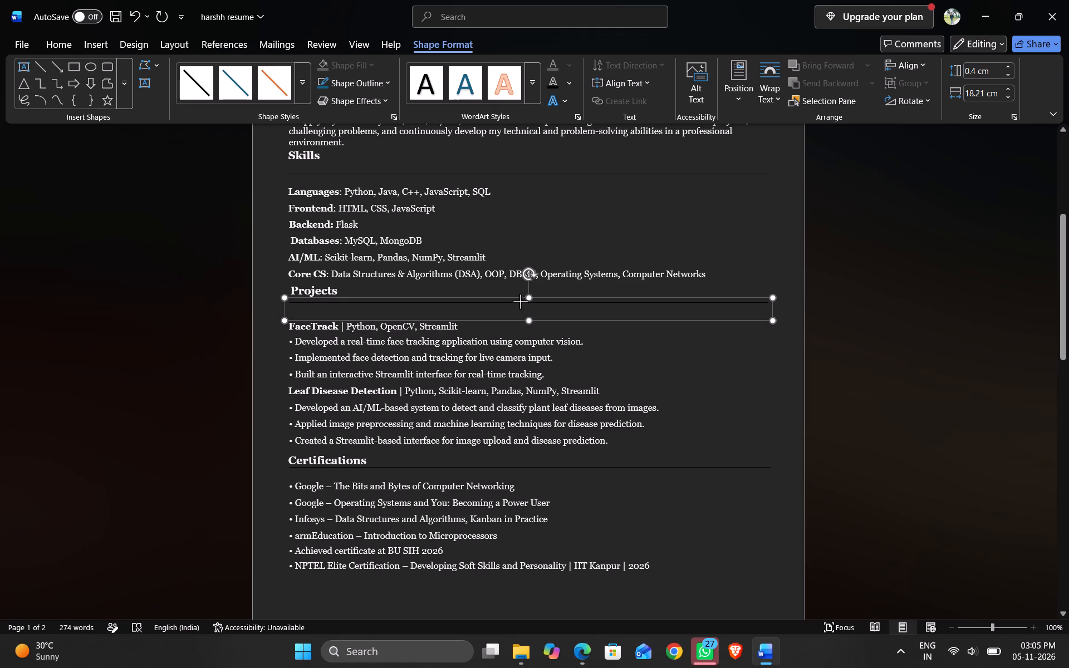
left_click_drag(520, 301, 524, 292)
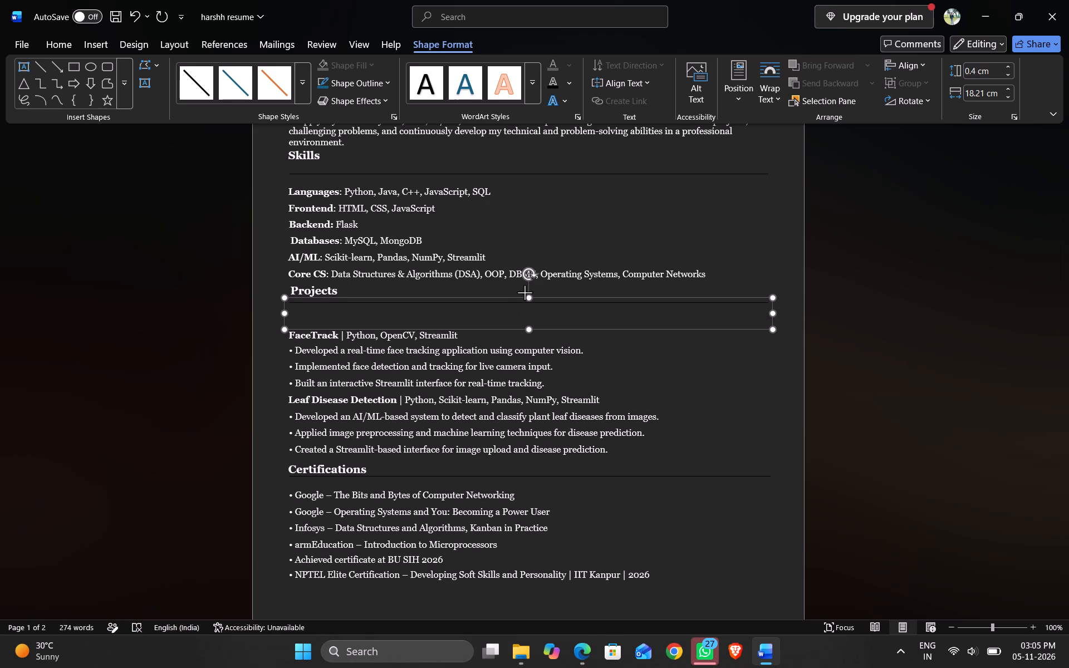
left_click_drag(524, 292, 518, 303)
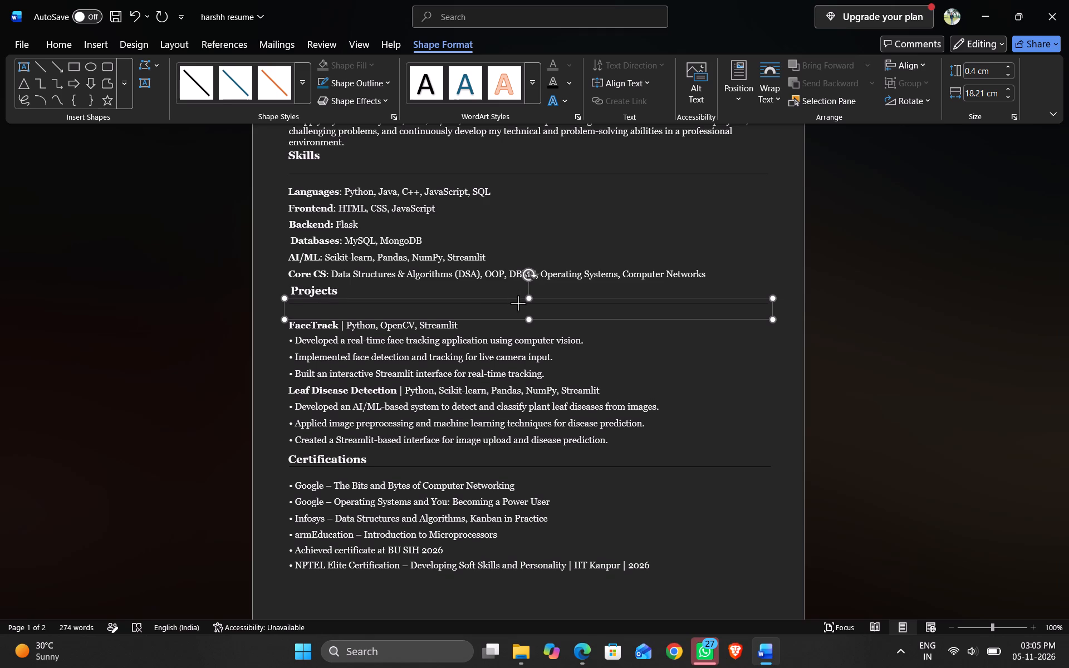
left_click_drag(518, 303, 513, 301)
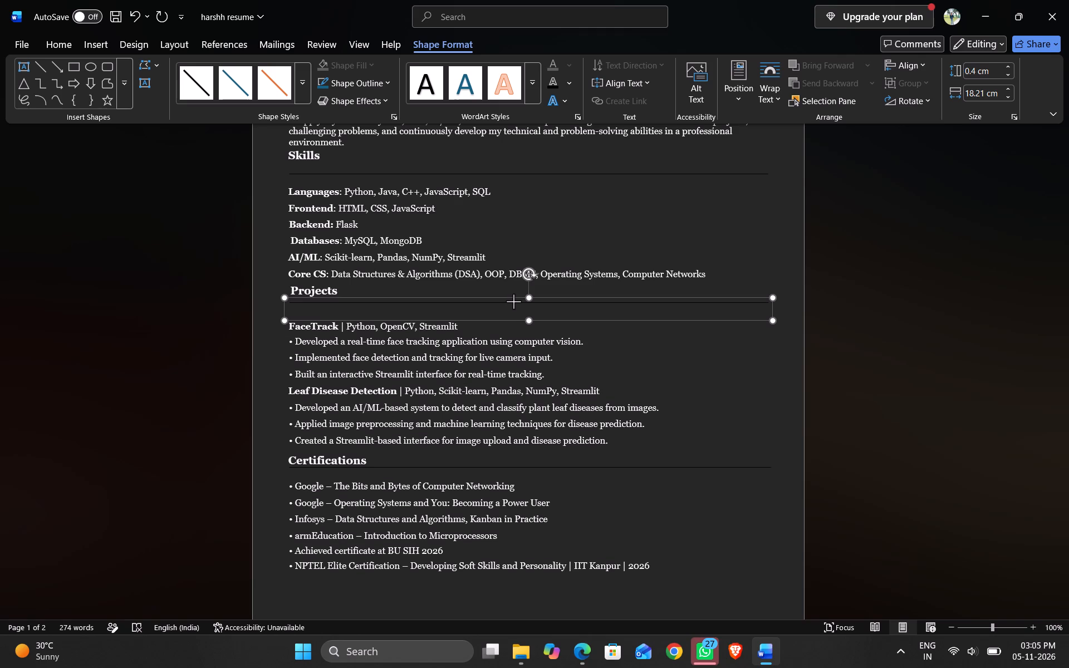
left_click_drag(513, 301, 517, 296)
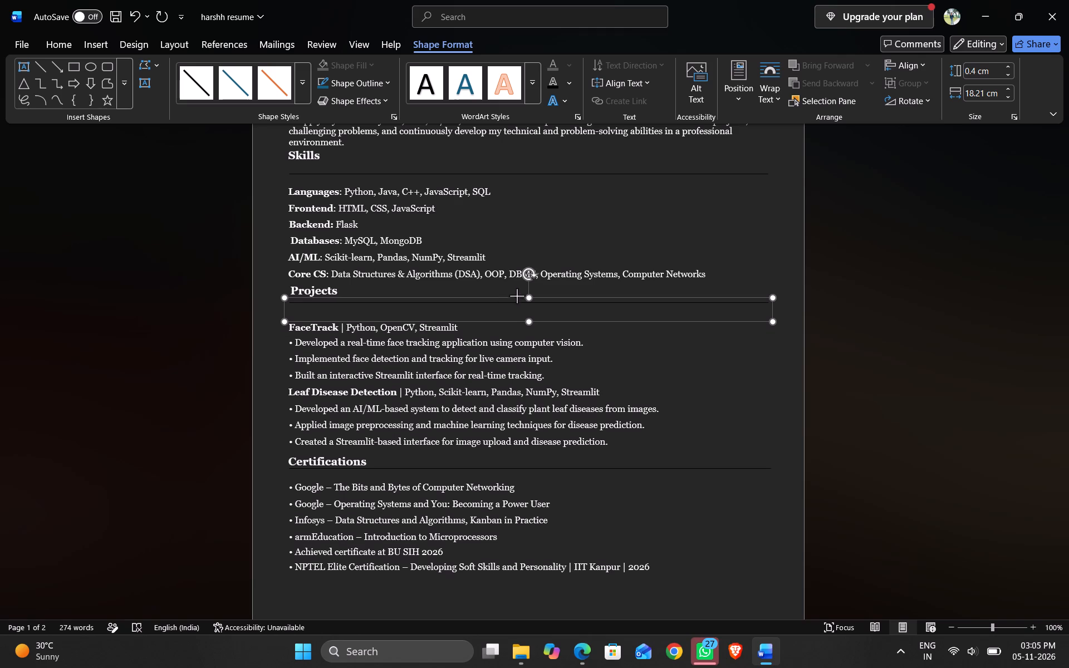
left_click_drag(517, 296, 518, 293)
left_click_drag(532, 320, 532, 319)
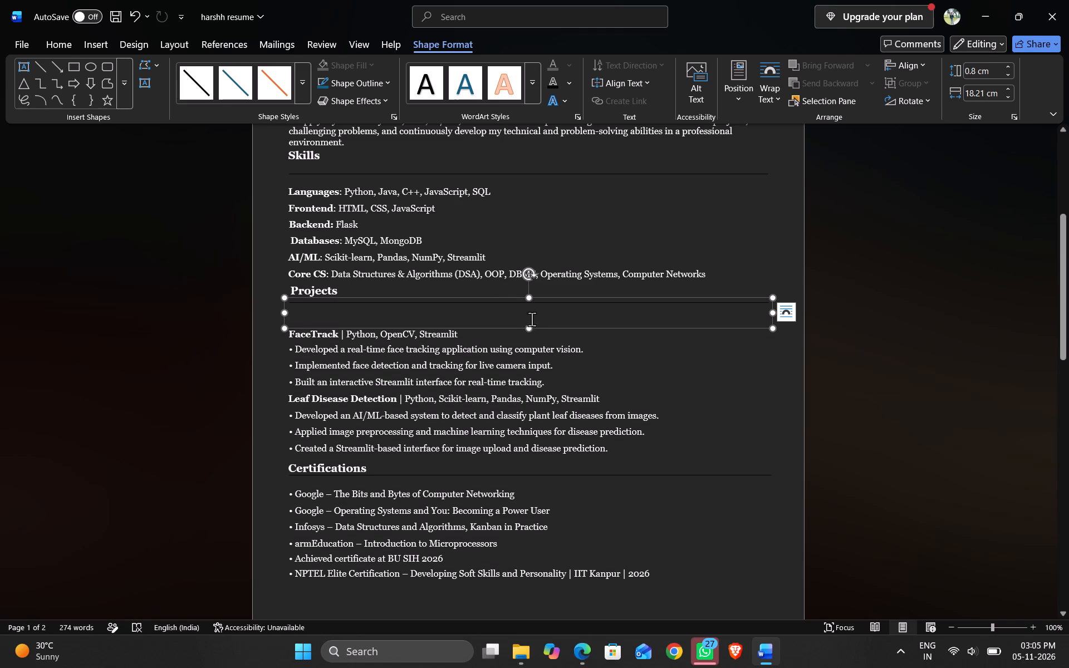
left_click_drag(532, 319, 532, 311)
Delete the divider shape between the Projects heading and the FaceTrack line.
left_click(533, 302)
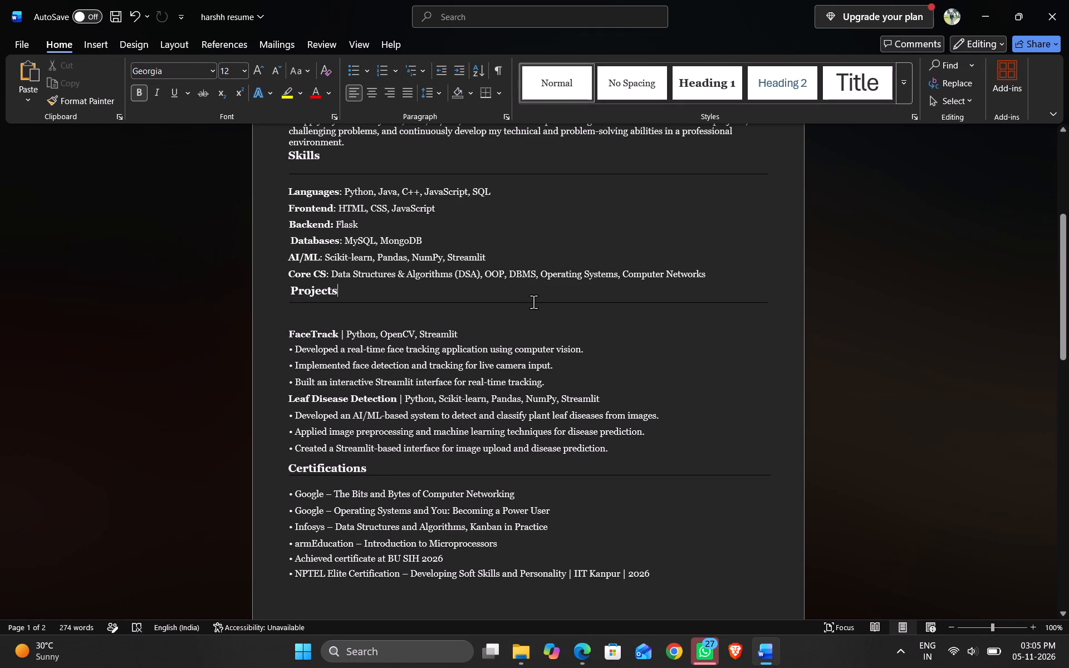
double_click(533, 302)
left_click(535, 308)
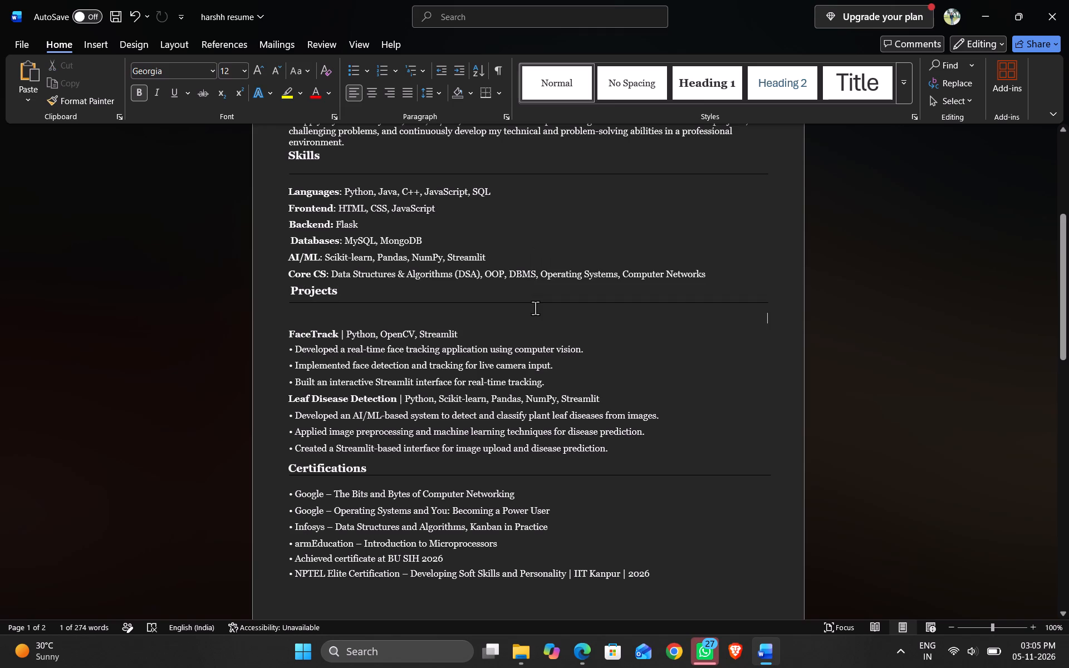
double_click(541, 325)
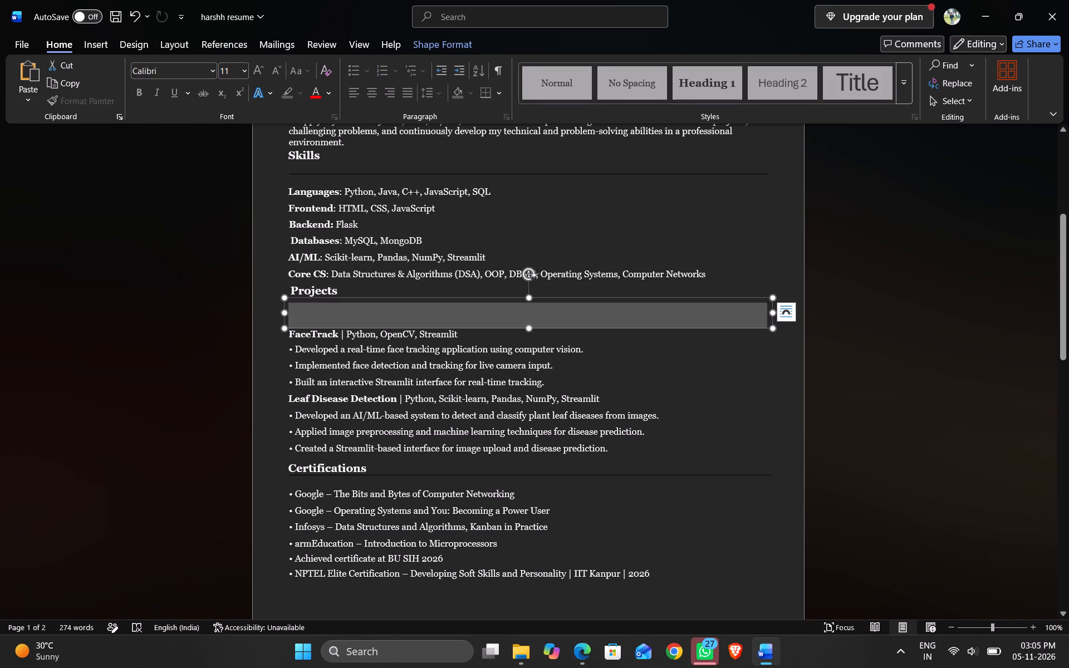
key("BackSpace")
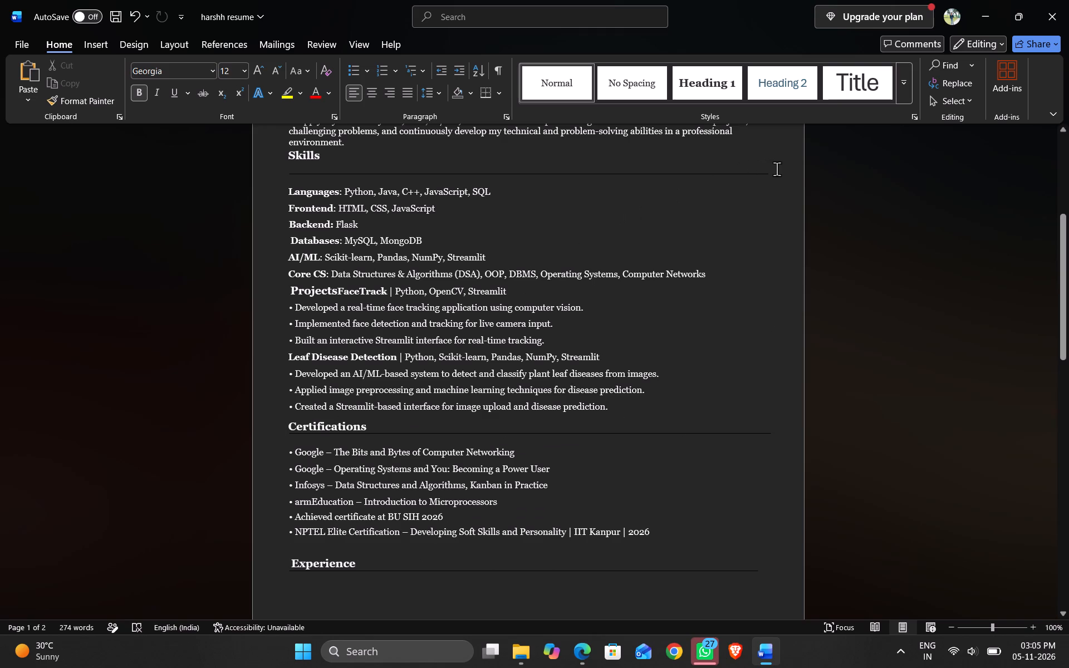
Copy the divider shape under the Skills heading and paste it between the Projects heading and FaceTrack.
left_click_drag(785, 174, 357, 172)
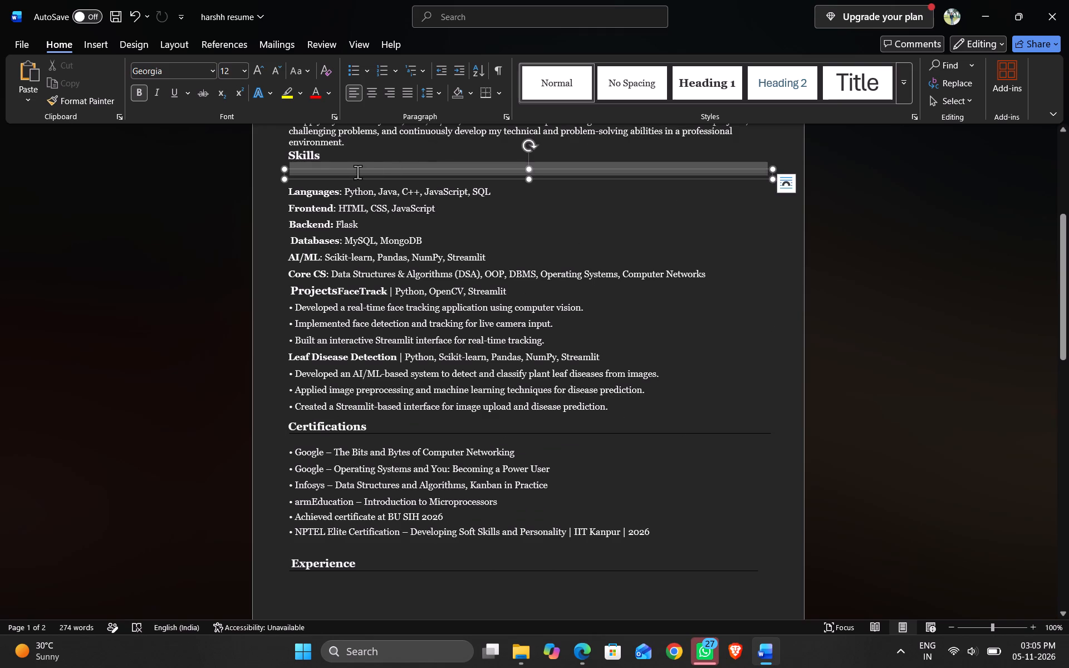
left_click_drag(357, 172, 300, 171)
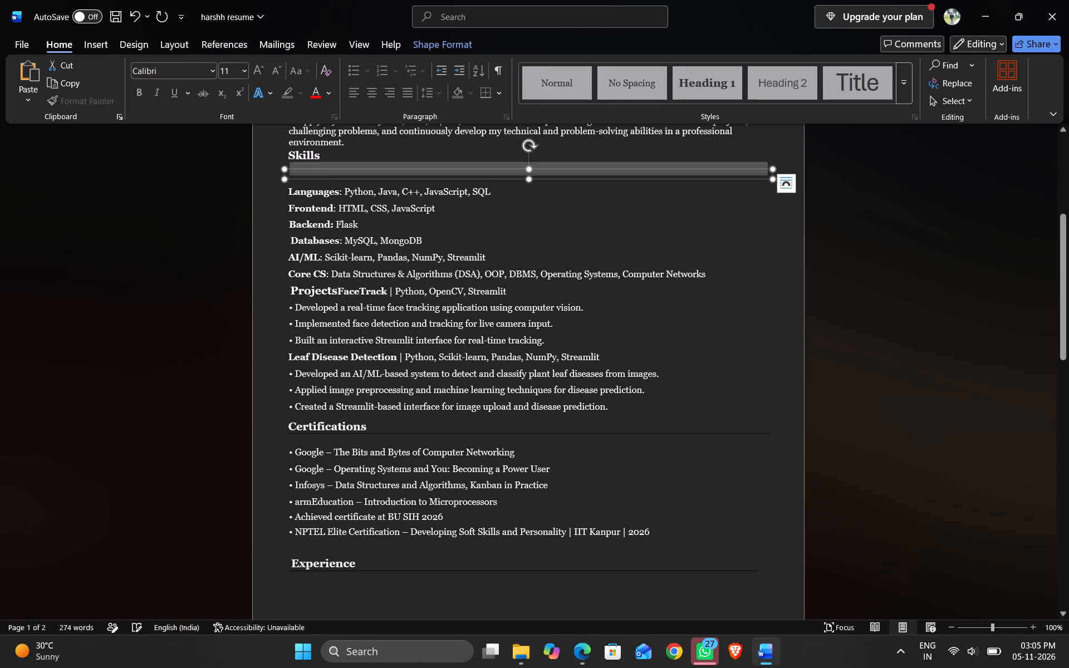
key("ctrl+c")
left_click(337, 292)
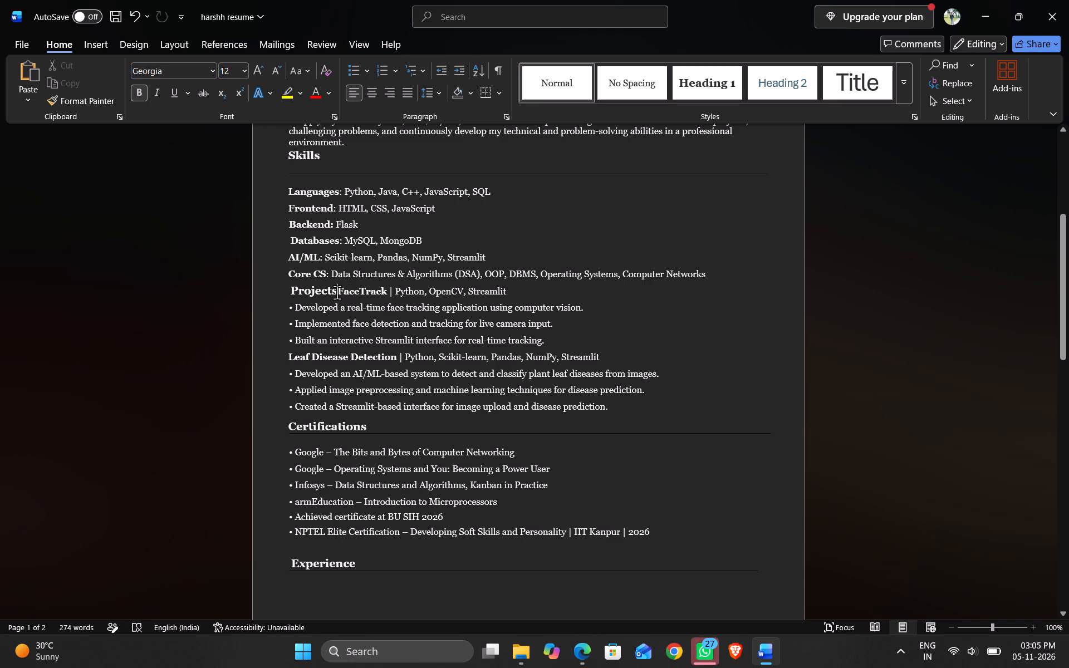
key("ctrl+v")
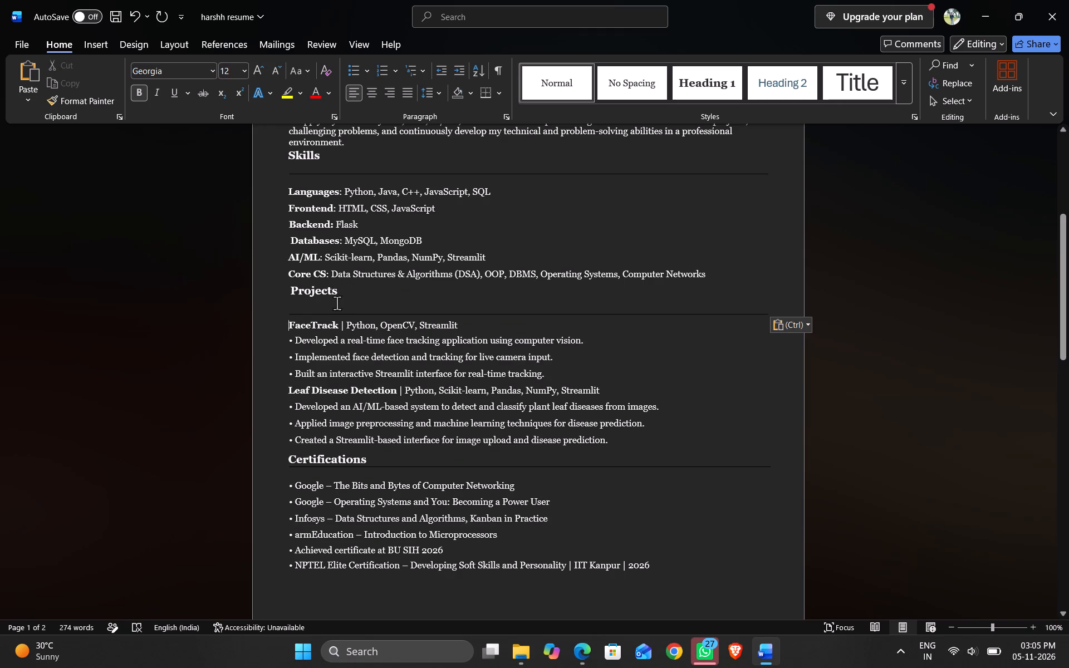
Resize the pasted Projects divider shape freehand until its line sits just beneath the Projects heading.
left_click(335, 307)
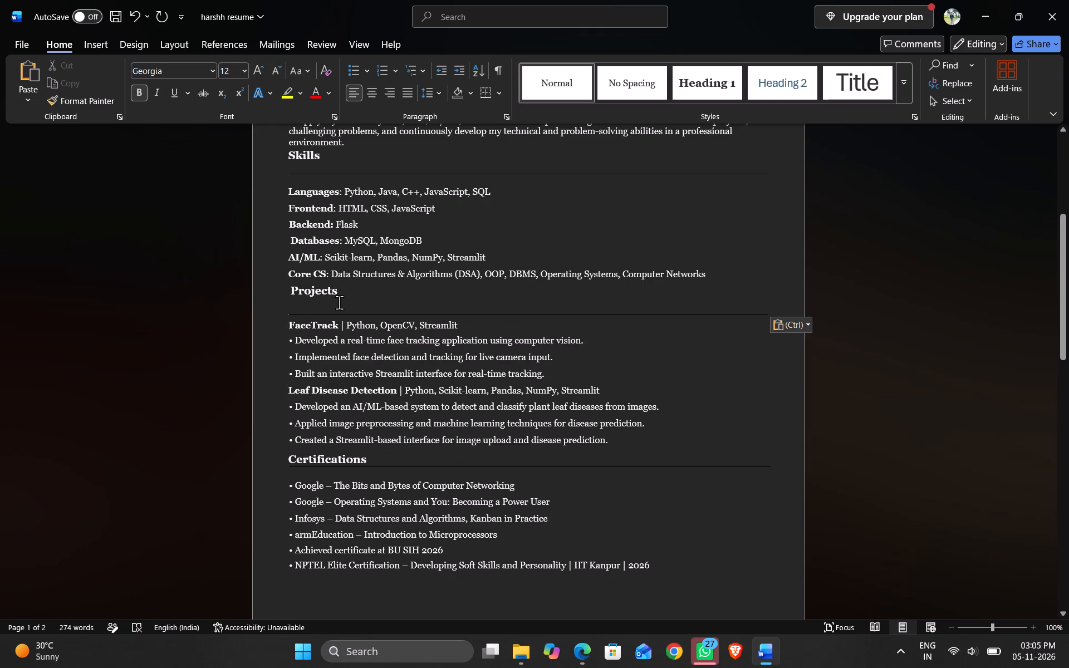
left_click(339, 302)
left_click(514, 312)
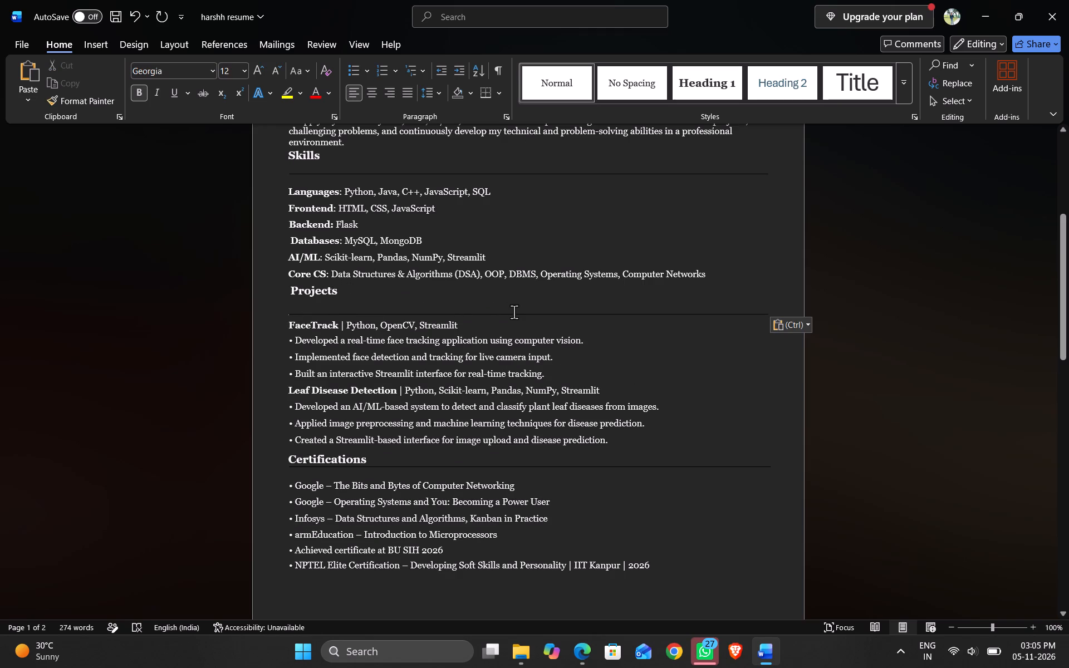
double_click(514, 312)
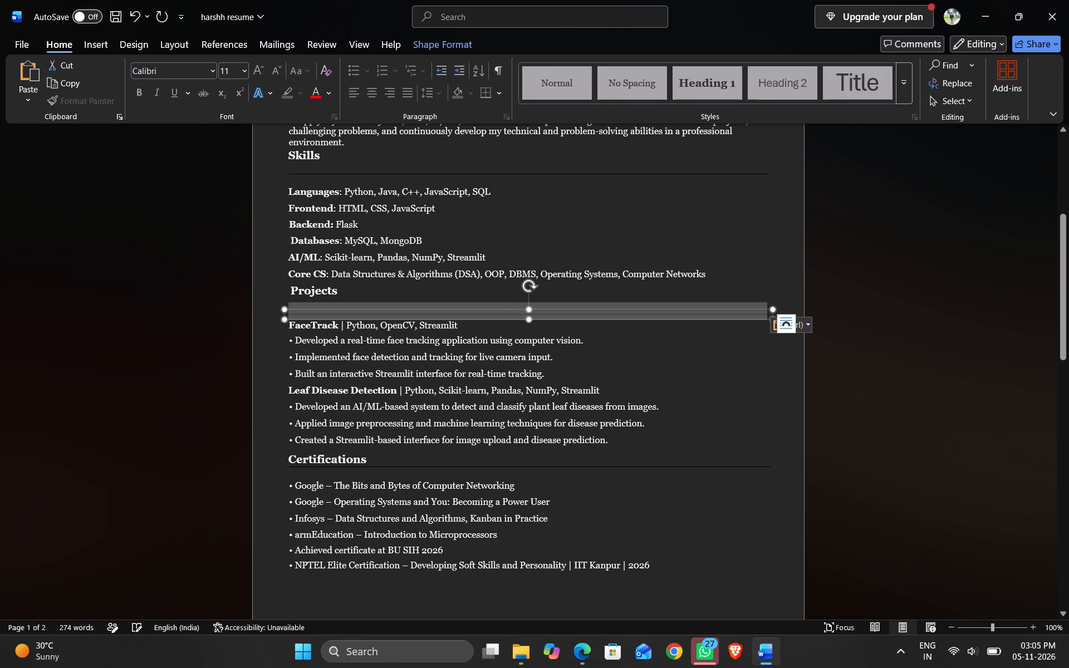
left_click_drag(529, 311, 513, 301)
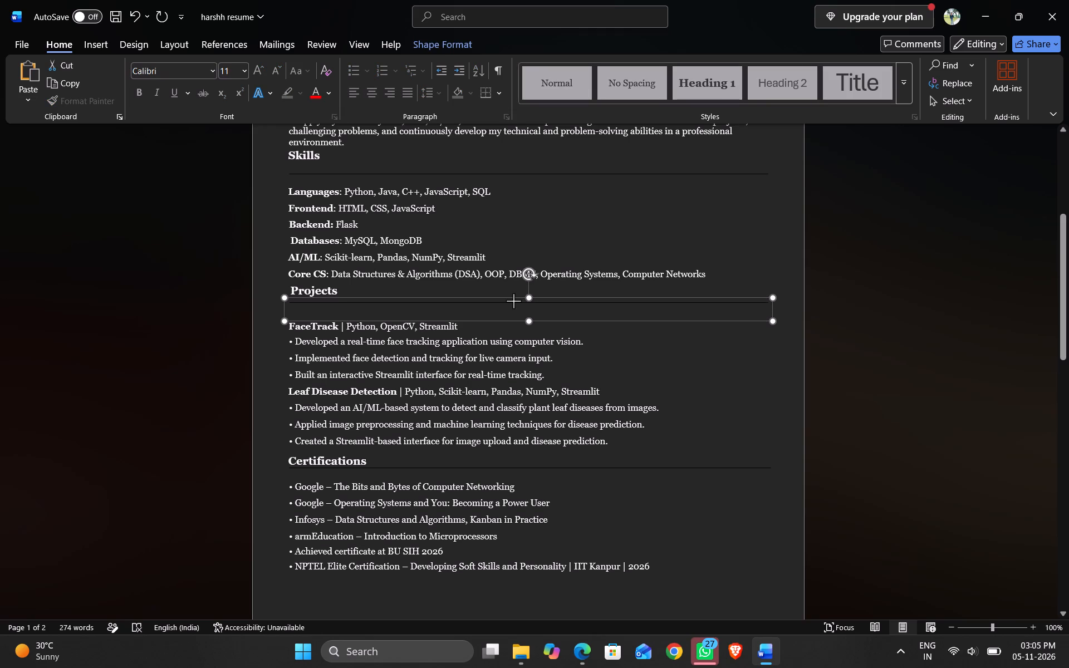
left_click_drag(513, 301, 502, 313)
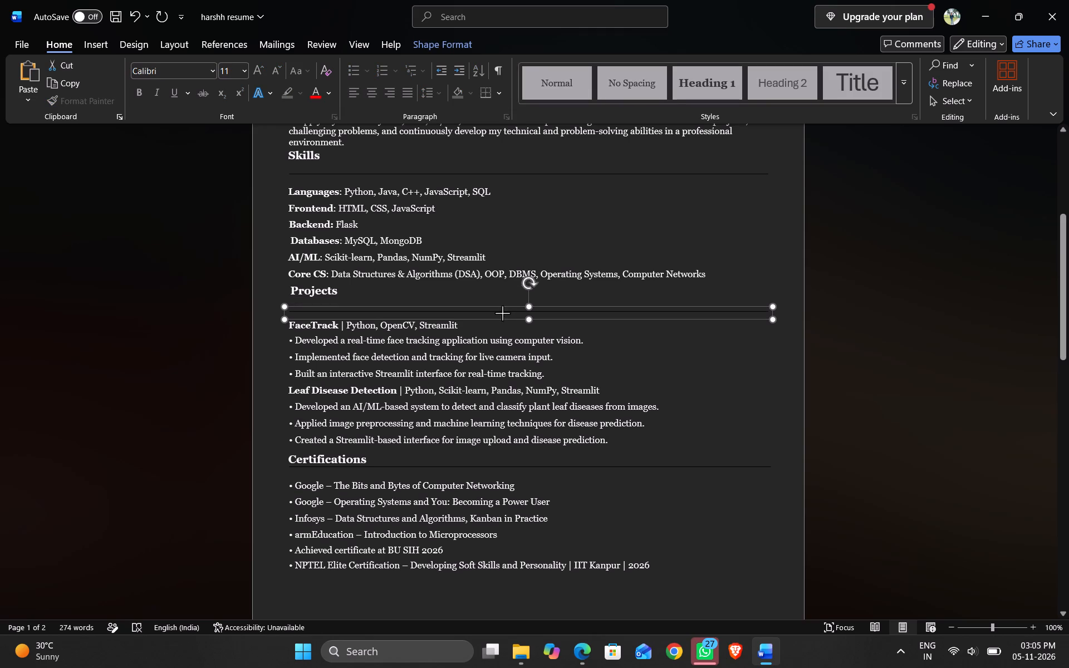
left_click_drag(502, 313, 508, 296)
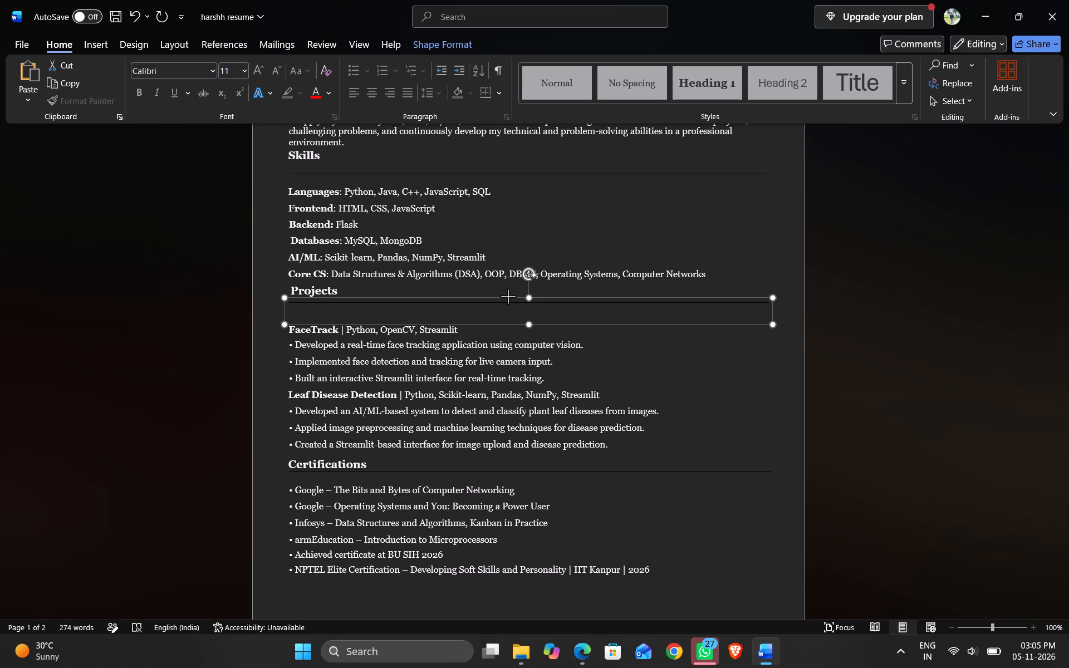
left_click_drag(508, 296, 512, 291)
left_click_drag(529, 326, 534, 306)
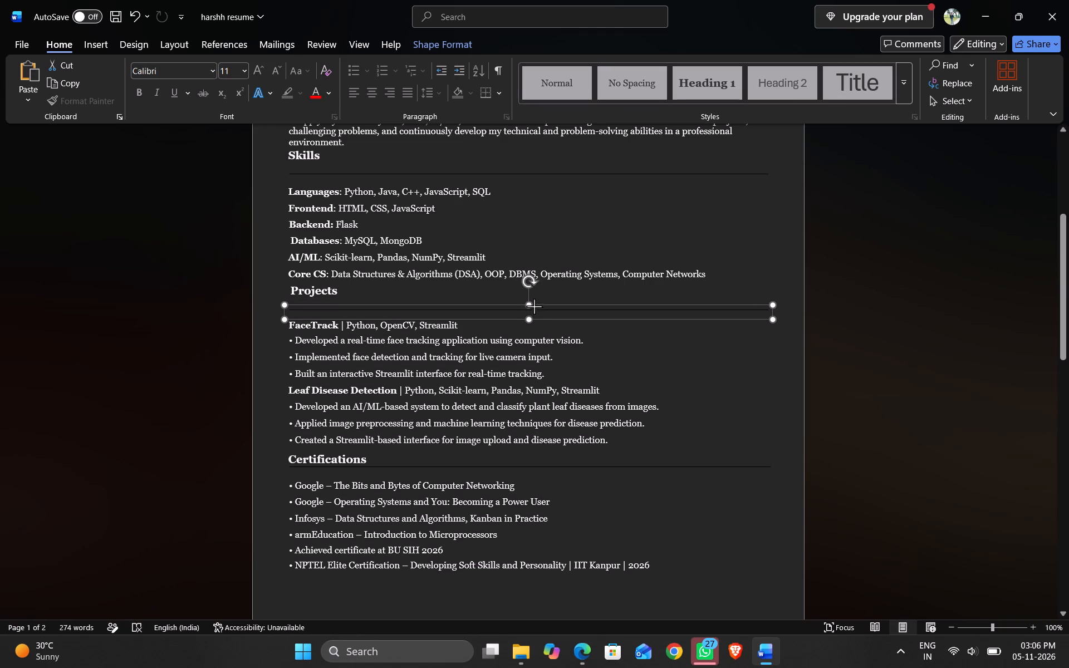
left_click_drag(534, 306, 538, 283)
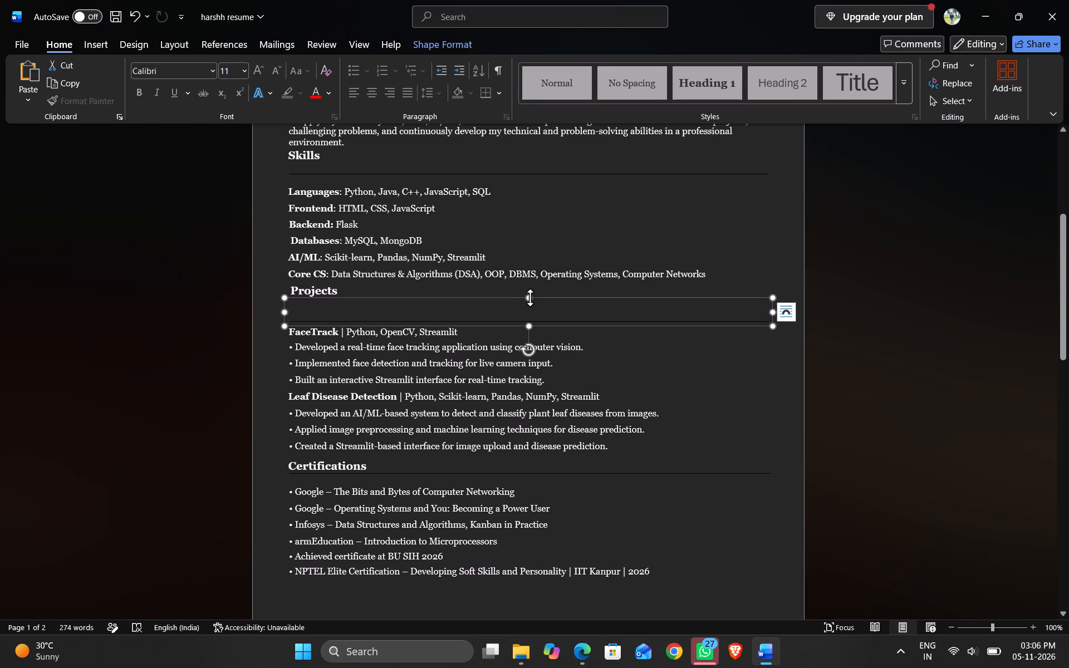
left_click_drag(530, 297, 521, 316)
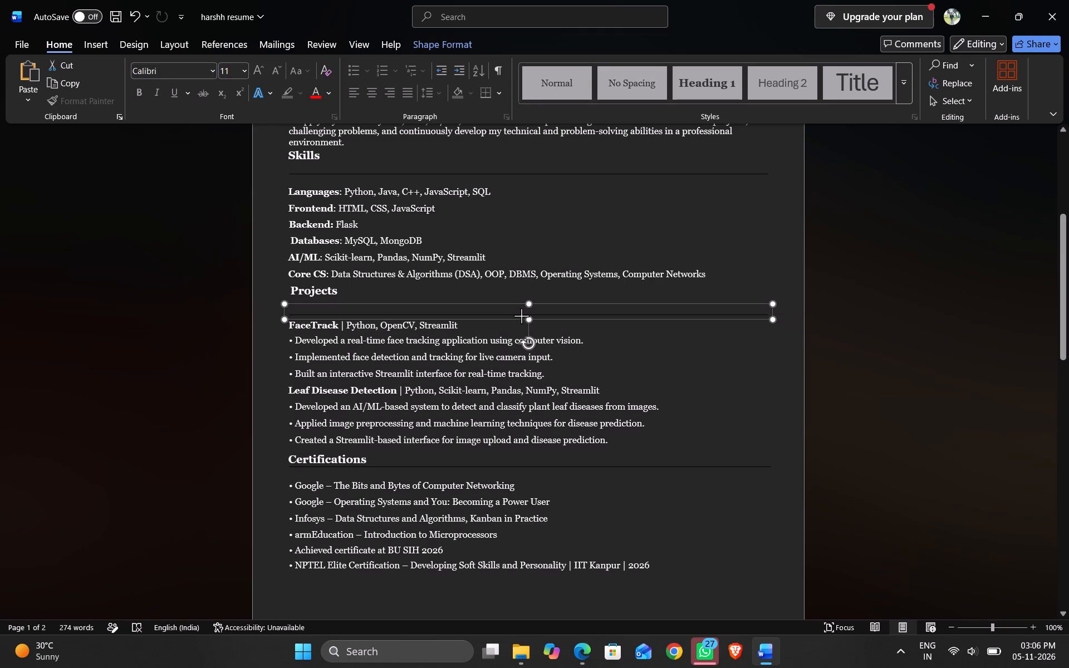
left_click_drag(521, 316, 523, 330)
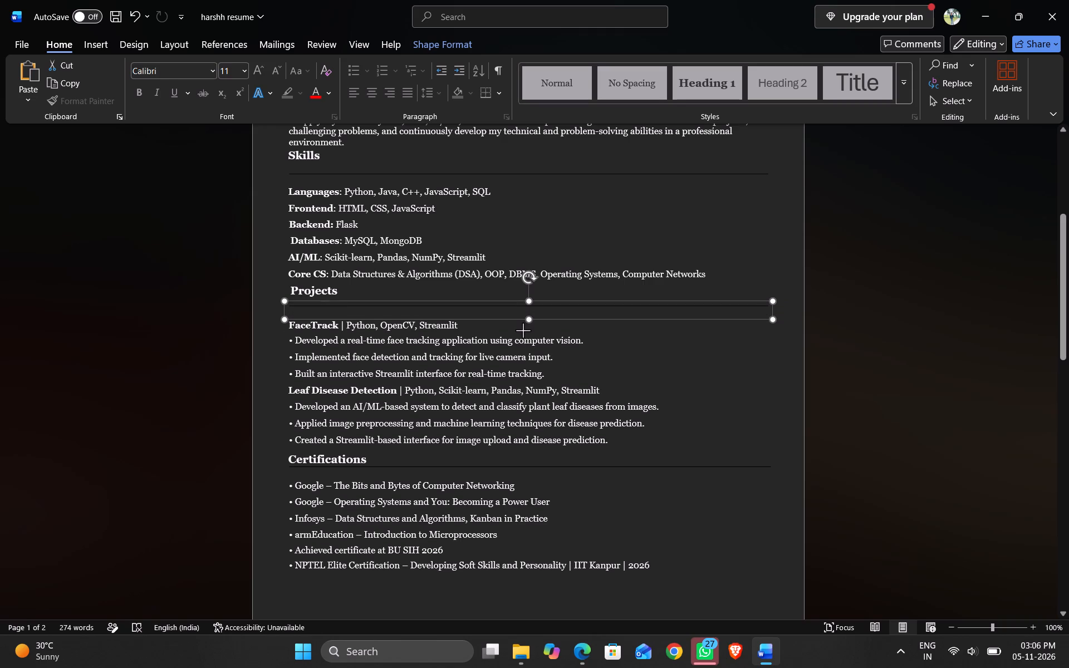
left_click_drag(523, 330, 523, 340)
left_click_drag(526, 330, 526, 325)
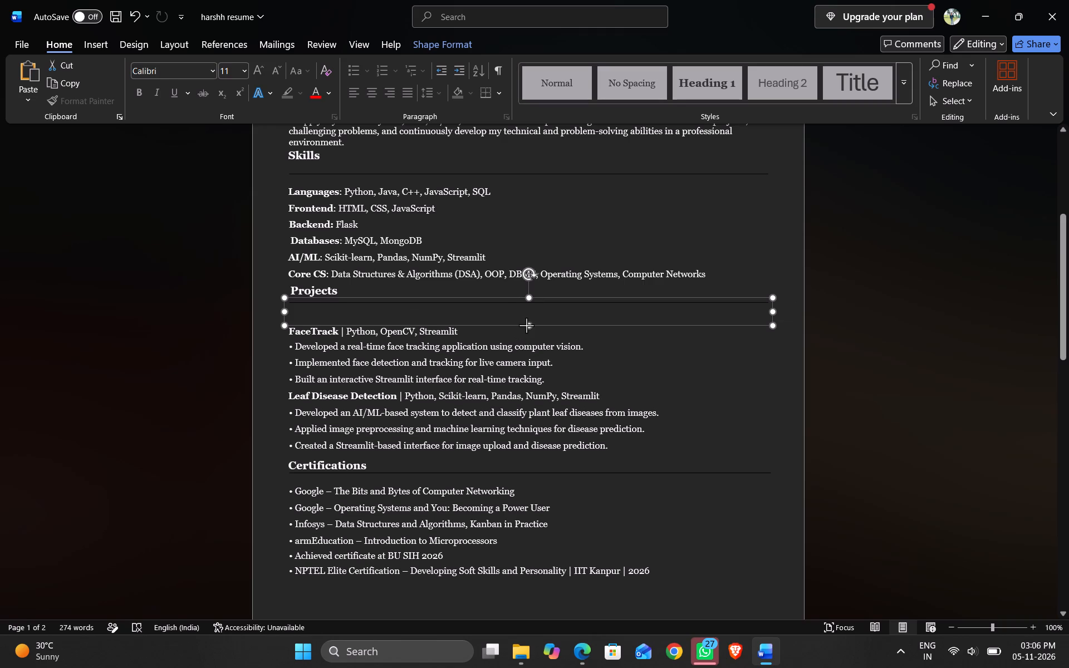
left_click_drag(526, 325, 532, 314)
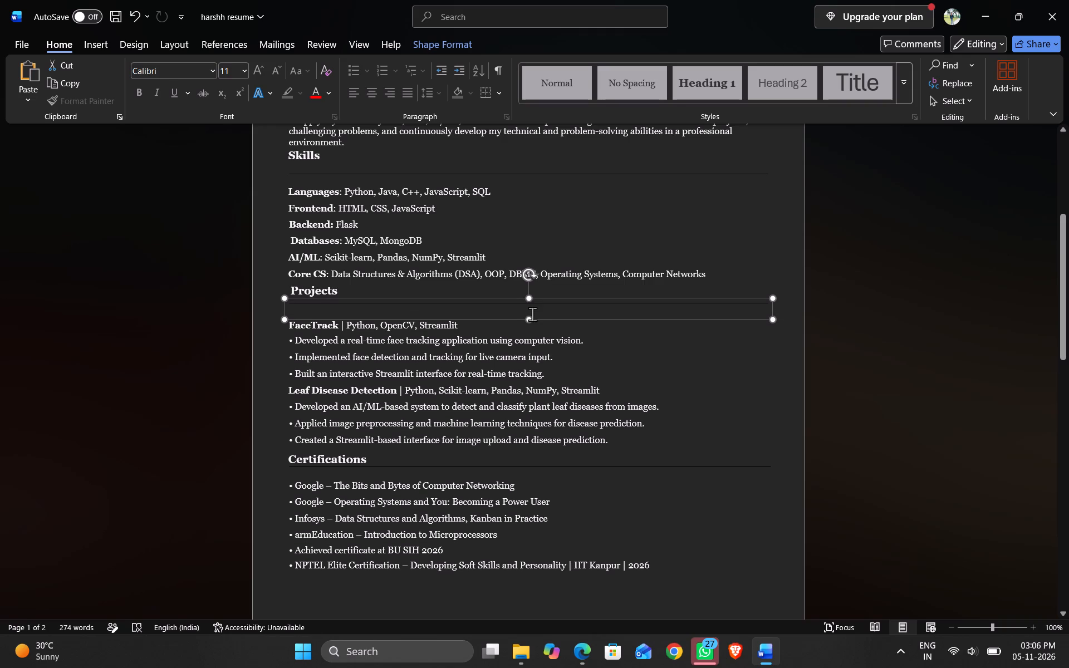
Resize the divider shape under Skills freehand so its line sits directly beneath the Skills heading.
scroll(435, 243, "up", 2)
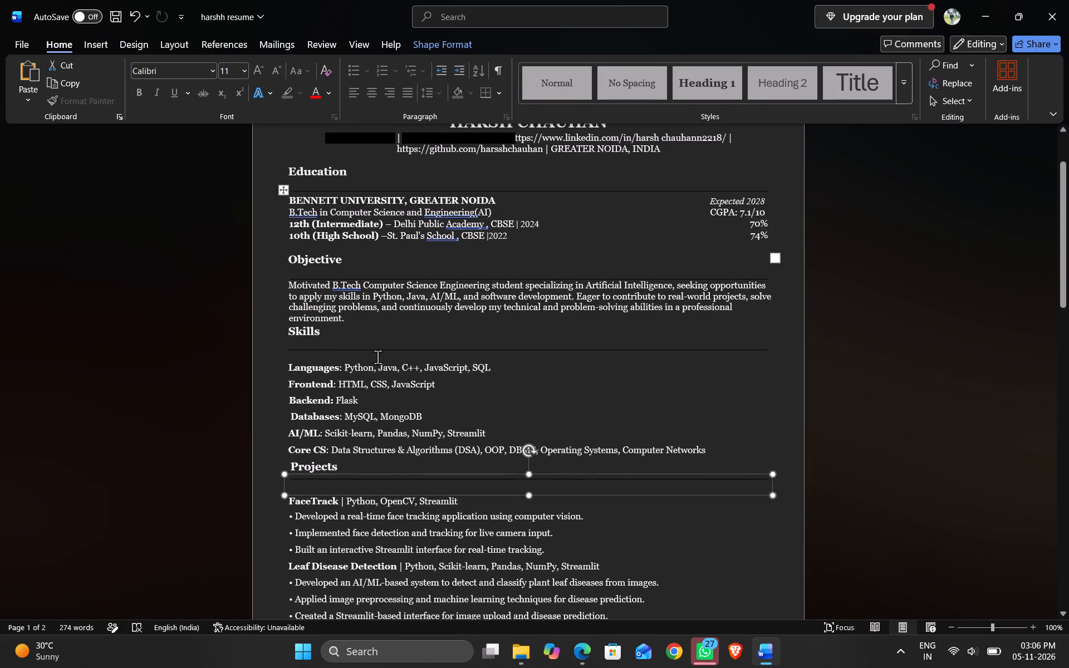
double_click(378, 345)
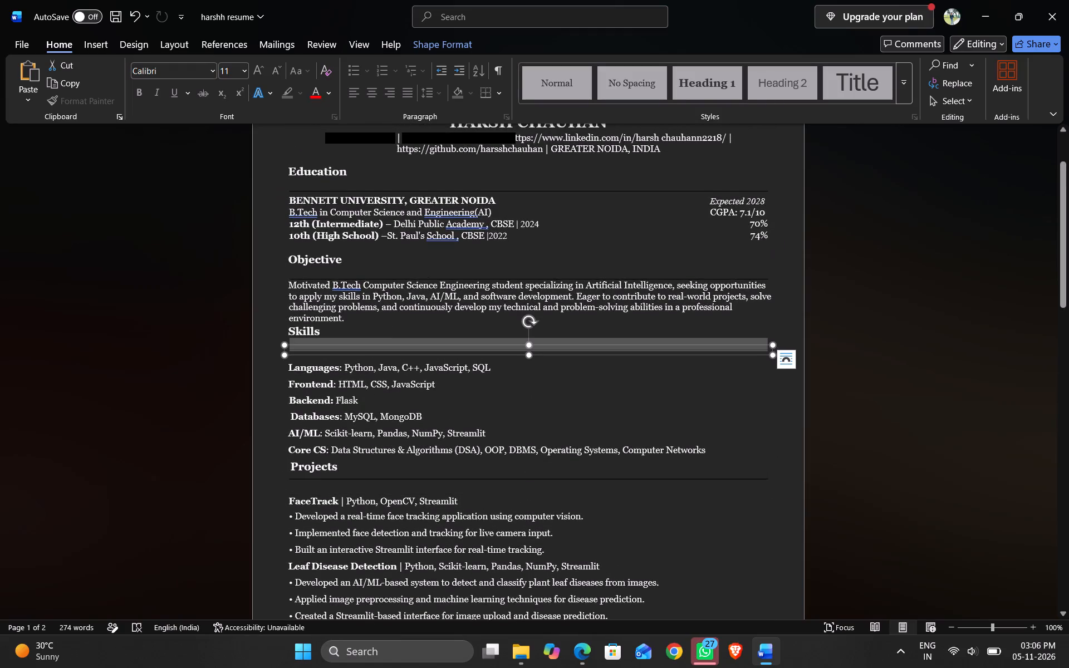
left_click_drag(527, 343, 528, 332)
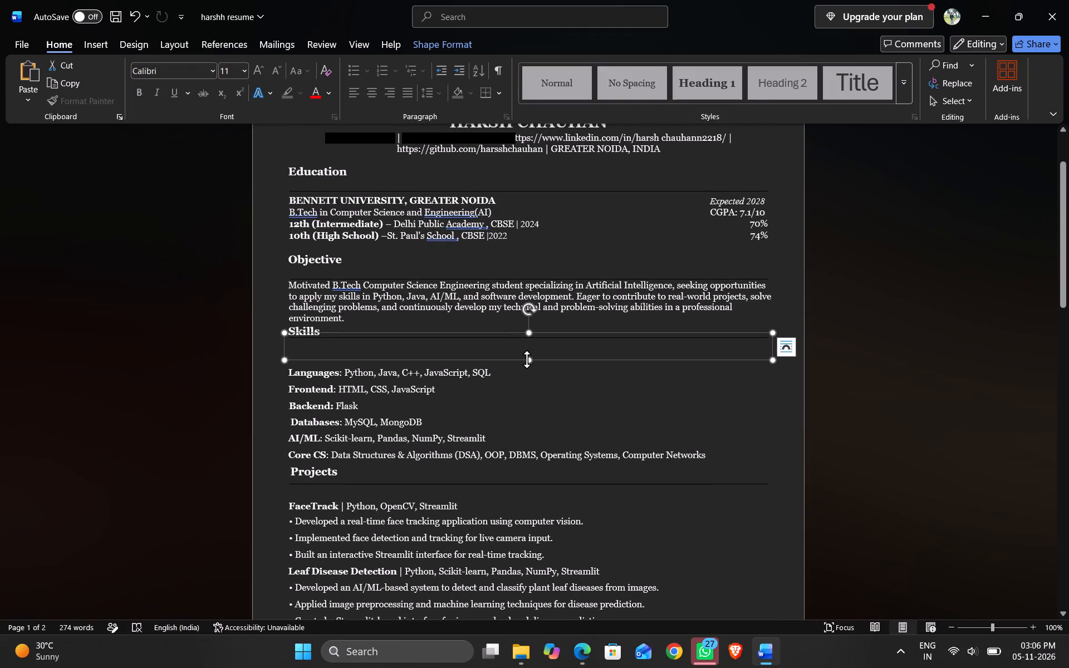
left_click_drag(527, 359, 529, 345)
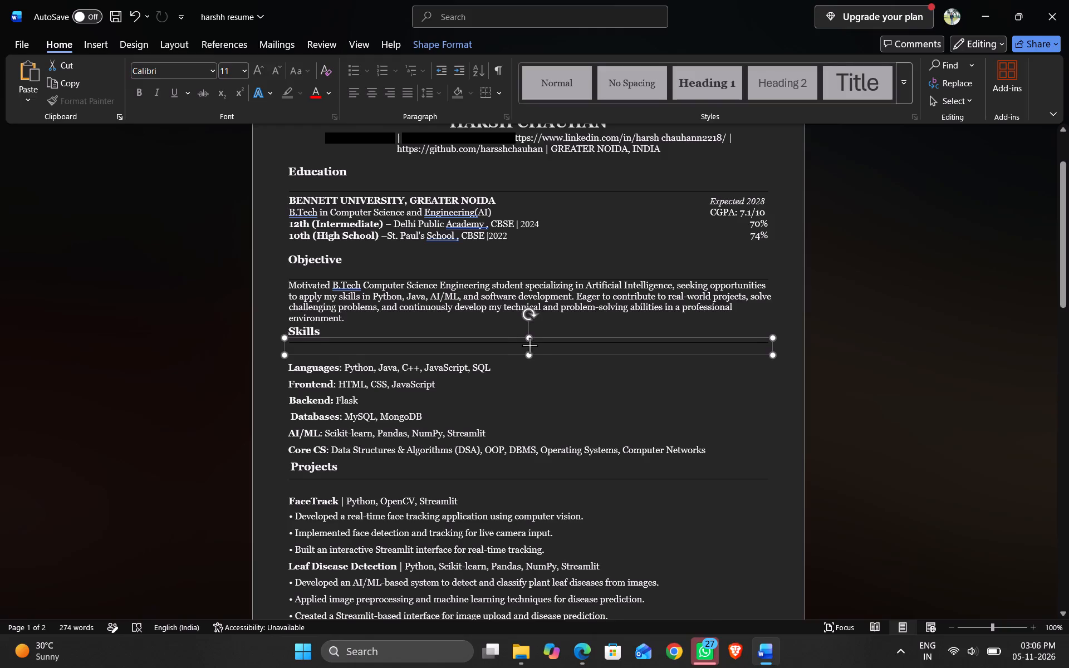
left_click_drag(529, 345, 527, 349)
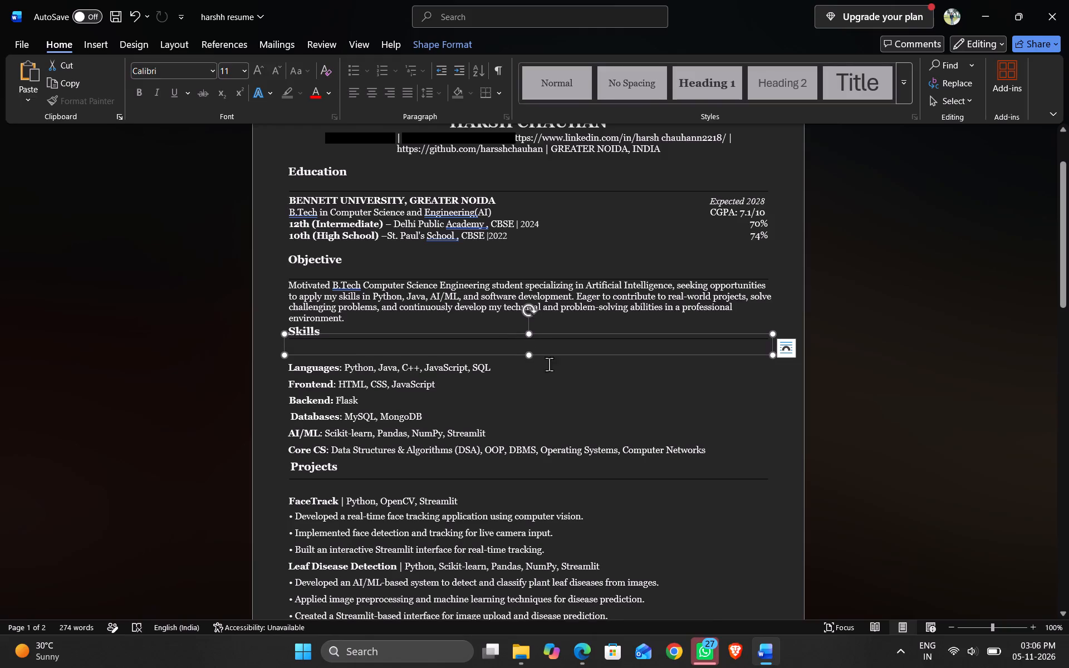
left_click(594, 387)
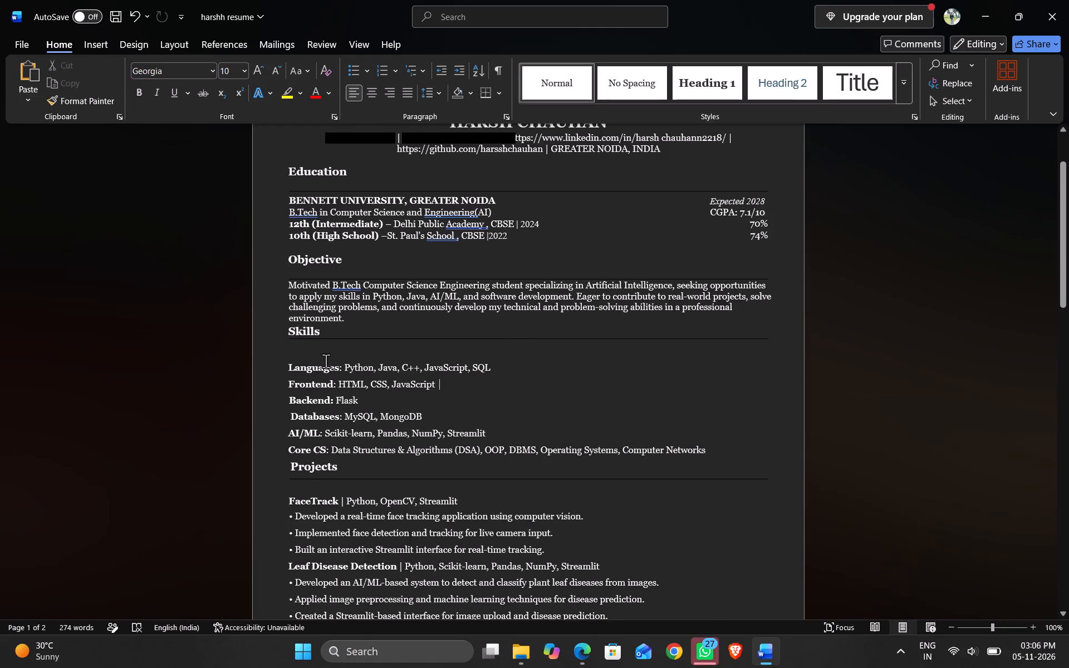
Remove the blank line between the Skills divider and the Languages line.
left_click(325, 361)
key("BackSpace")
key("BackSpace")
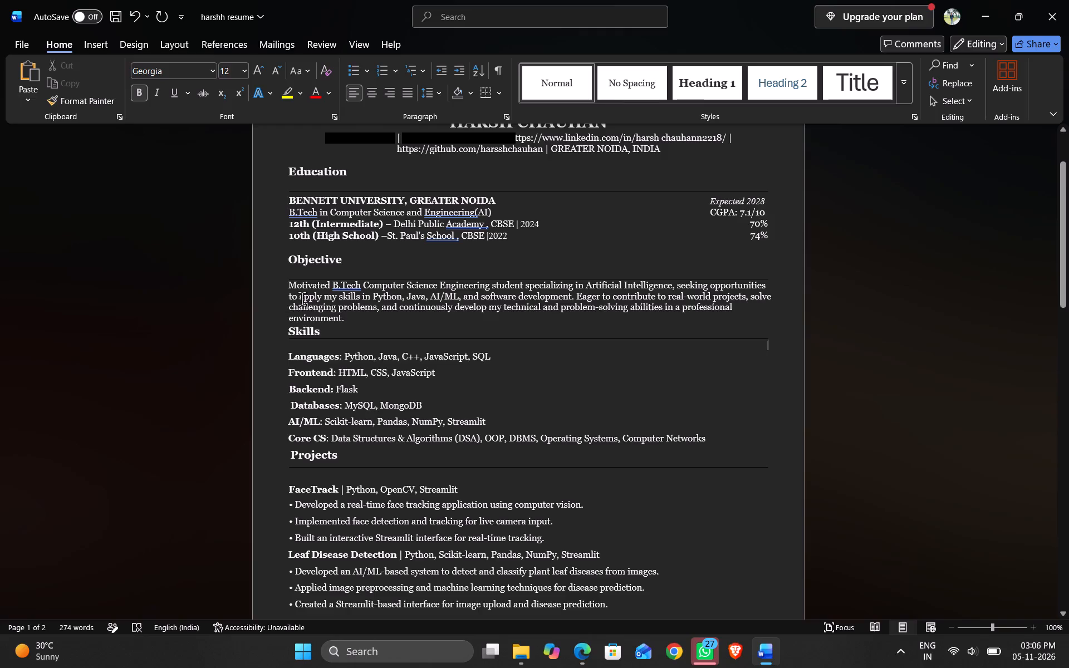
Stretch the divider shape under Objective to about 0.56 cm high so its line sits just beneath the heading.
double_click(323, 272)
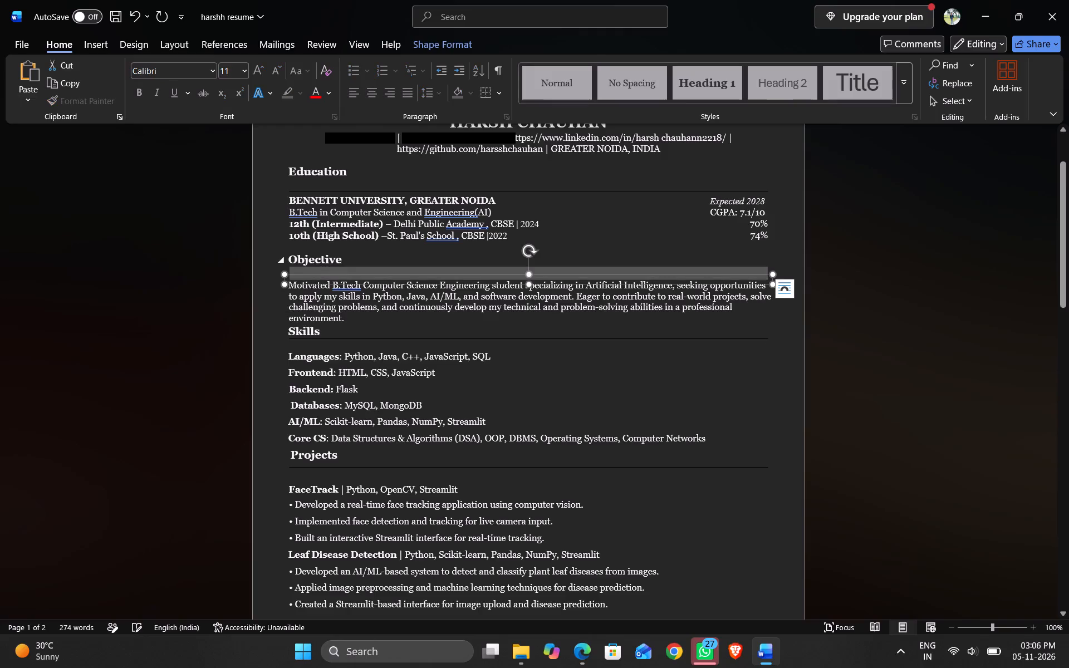
left_click_drag(530, 273, 532, 264)
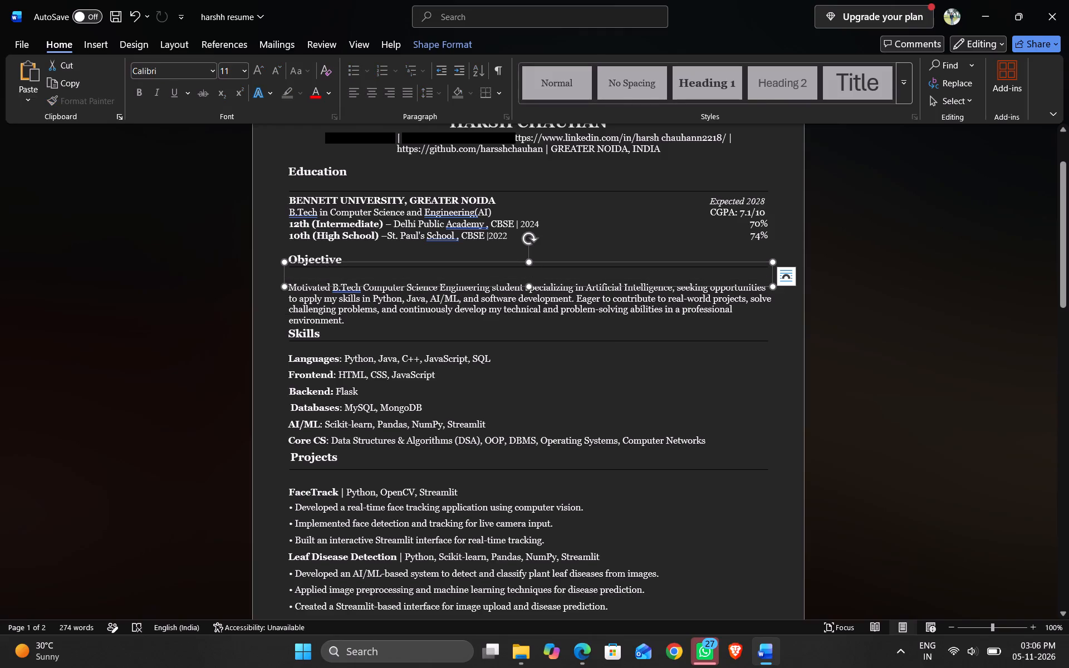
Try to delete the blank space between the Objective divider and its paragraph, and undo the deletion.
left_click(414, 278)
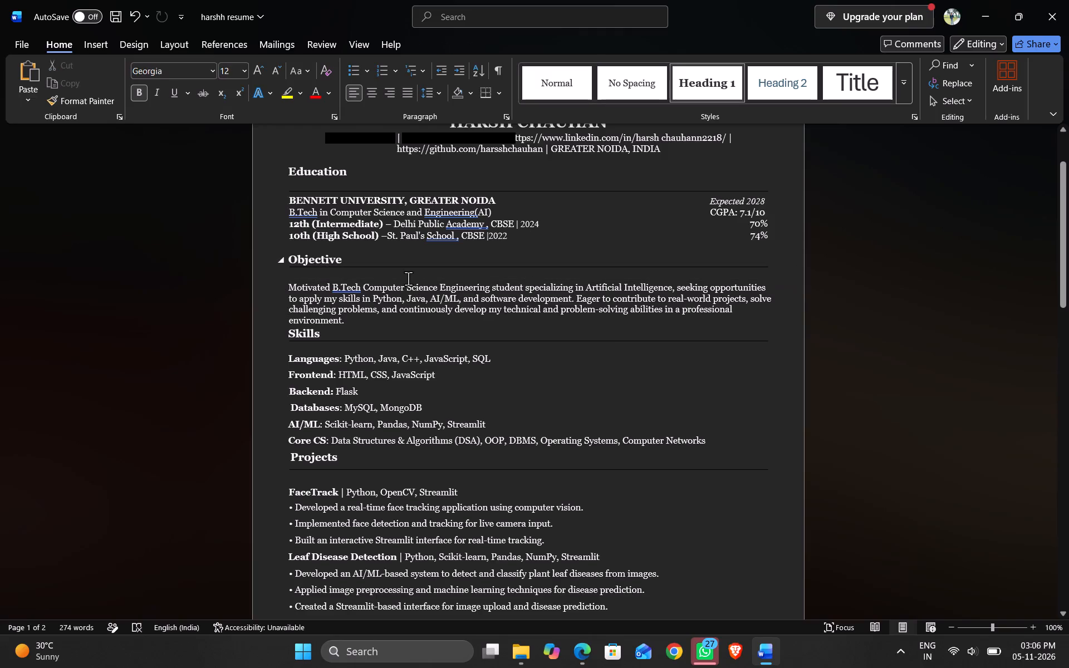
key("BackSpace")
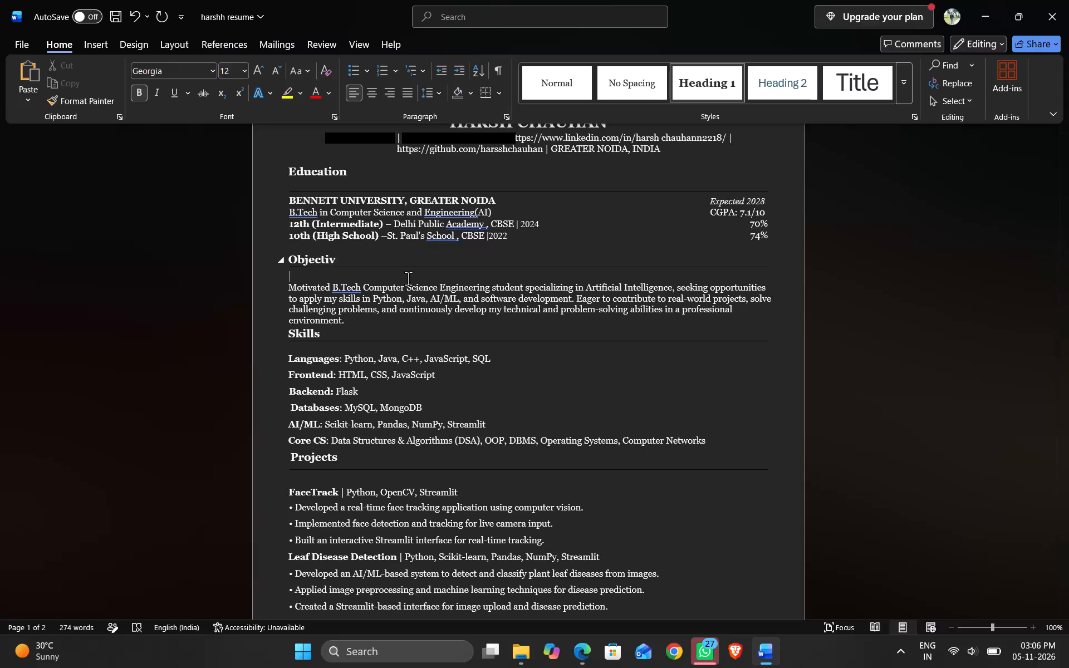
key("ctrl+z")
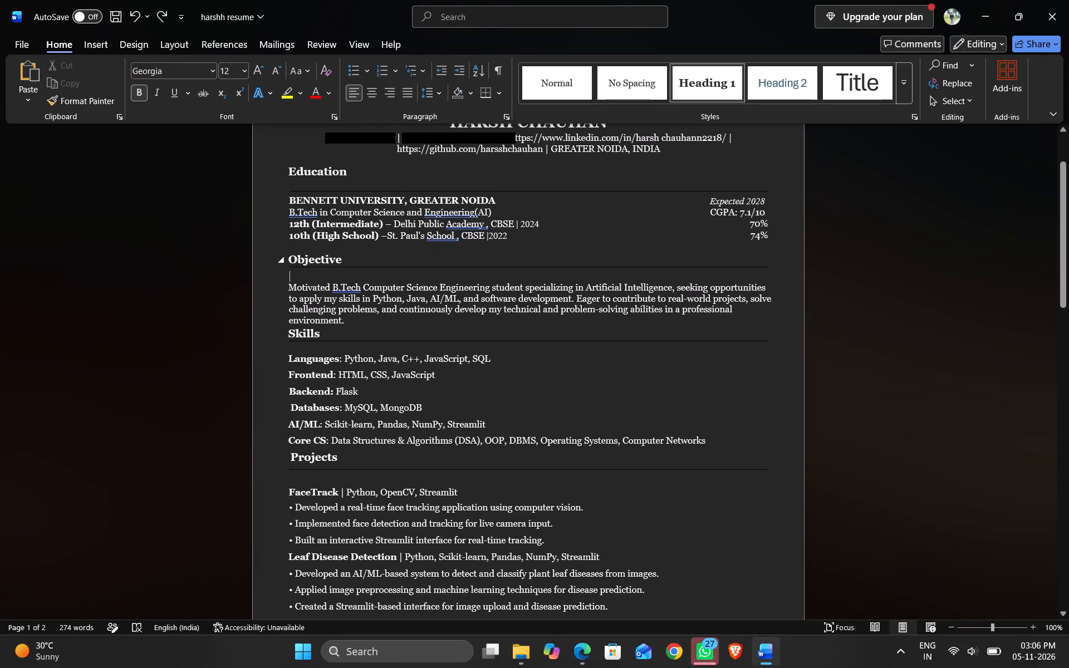
Resize the Objective divider shape freehand to a height of about 0.91 cm.
left_click(413, 266)
double_click(476, 266)
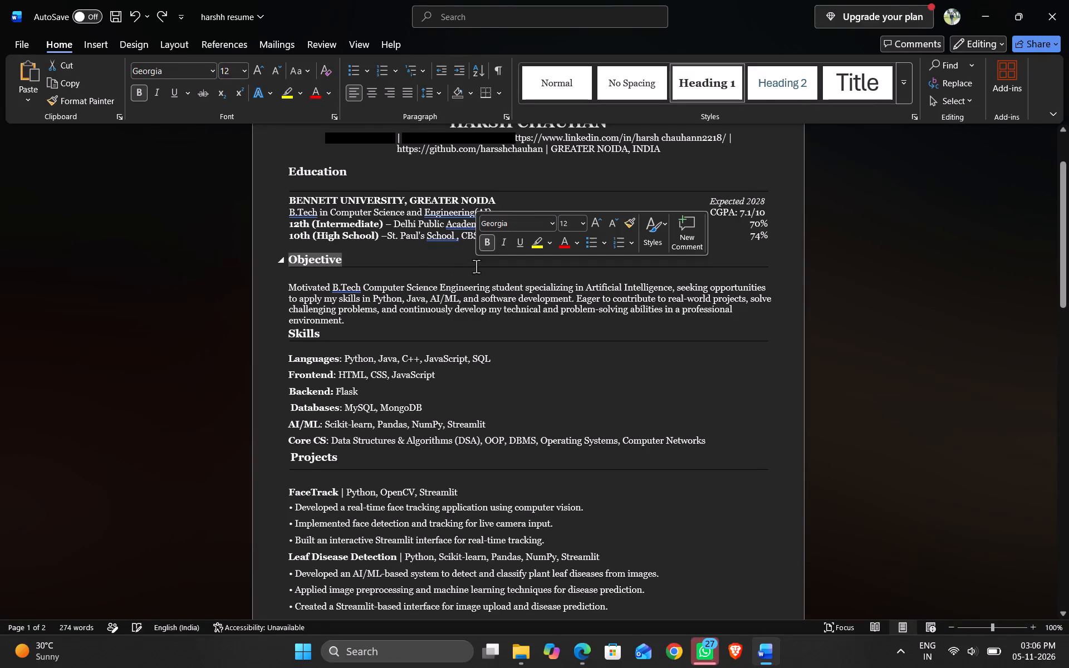
double_click(469, 268)
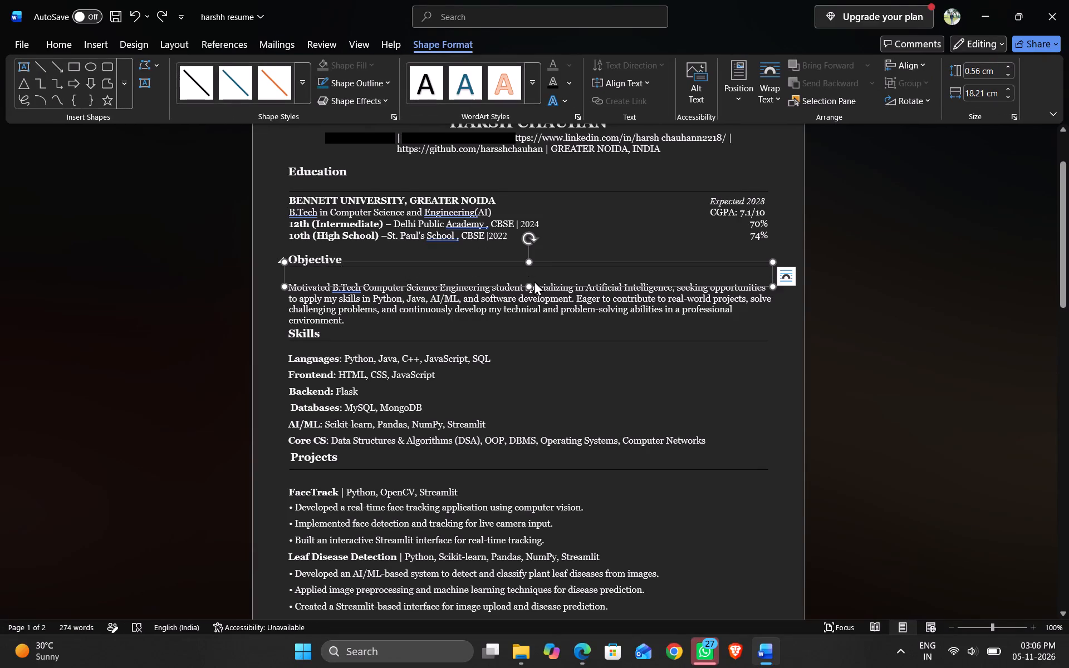
left_click(527, 286)
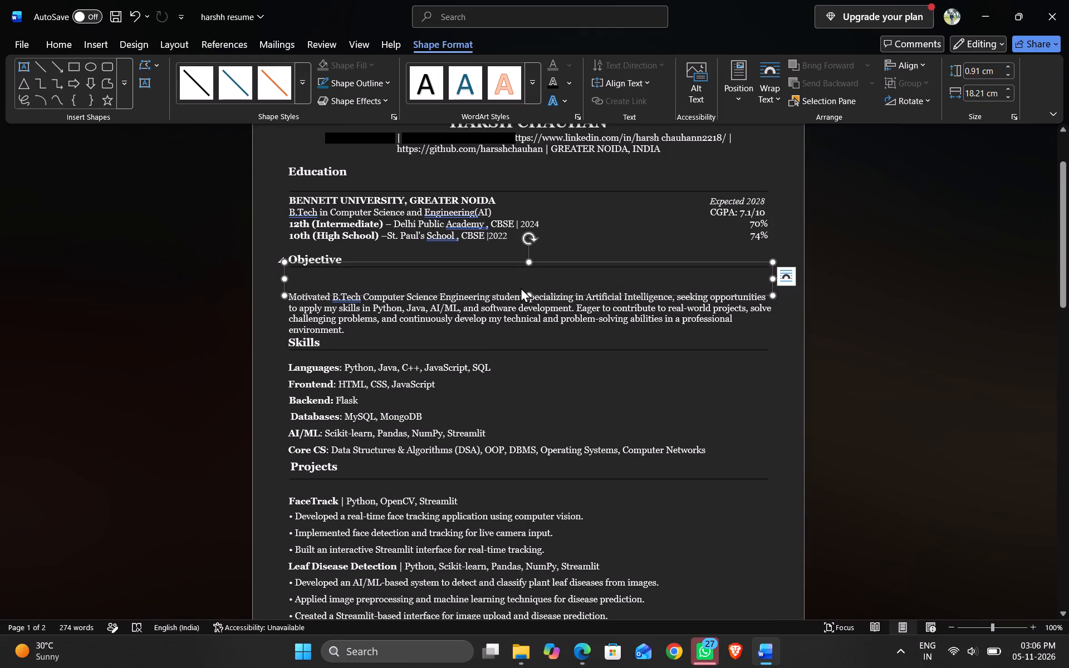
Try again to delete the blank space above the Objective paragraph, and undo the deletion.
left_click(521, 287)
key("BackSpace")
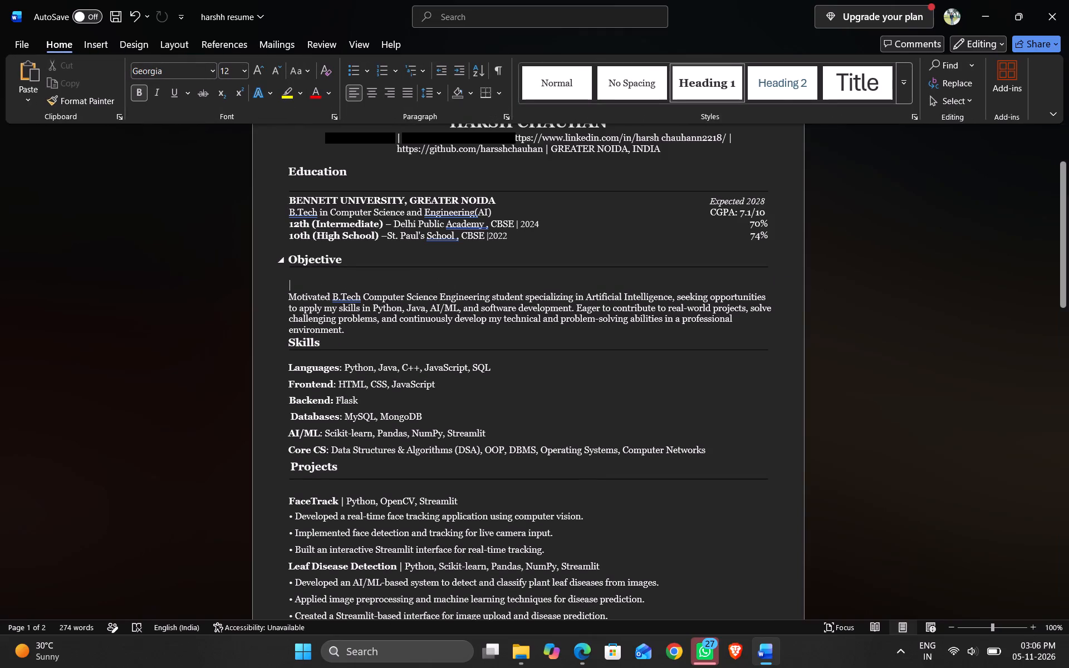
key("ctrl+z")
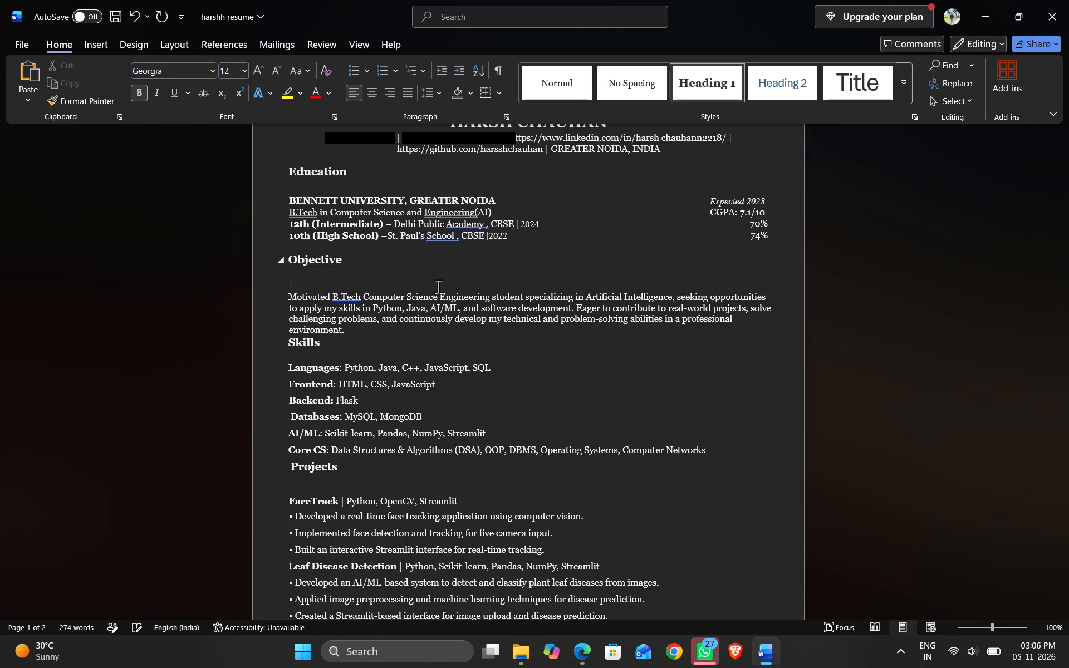
Shrink the Objective divider shape's height freehand so the Objective paragraph moves up close beneath the line.
left_click(377, 267)
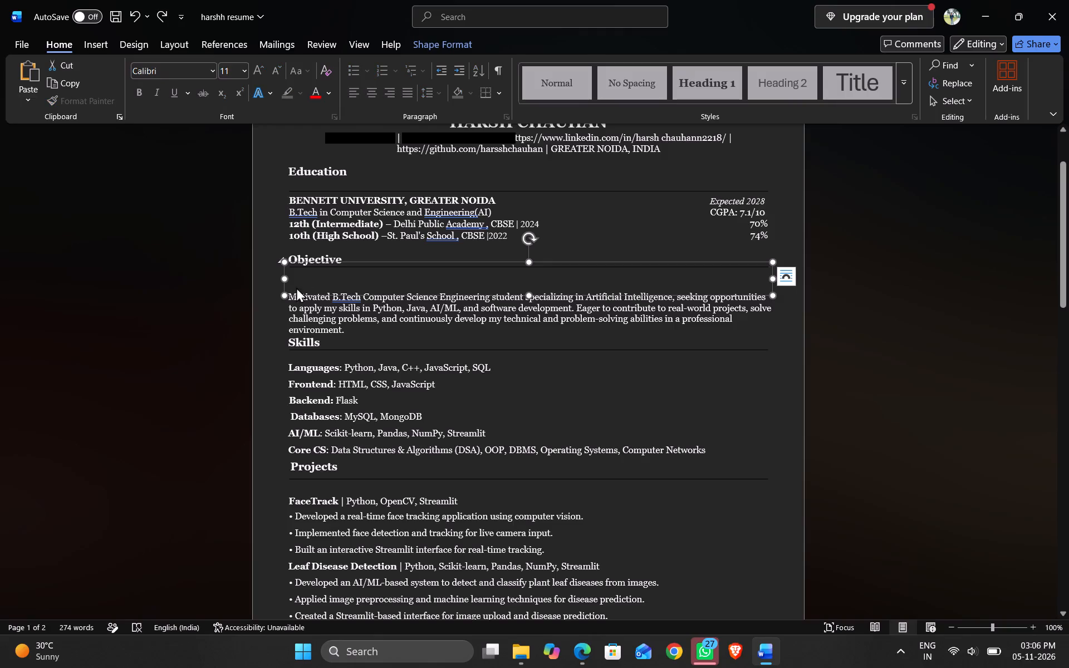
left_click(307, 322)
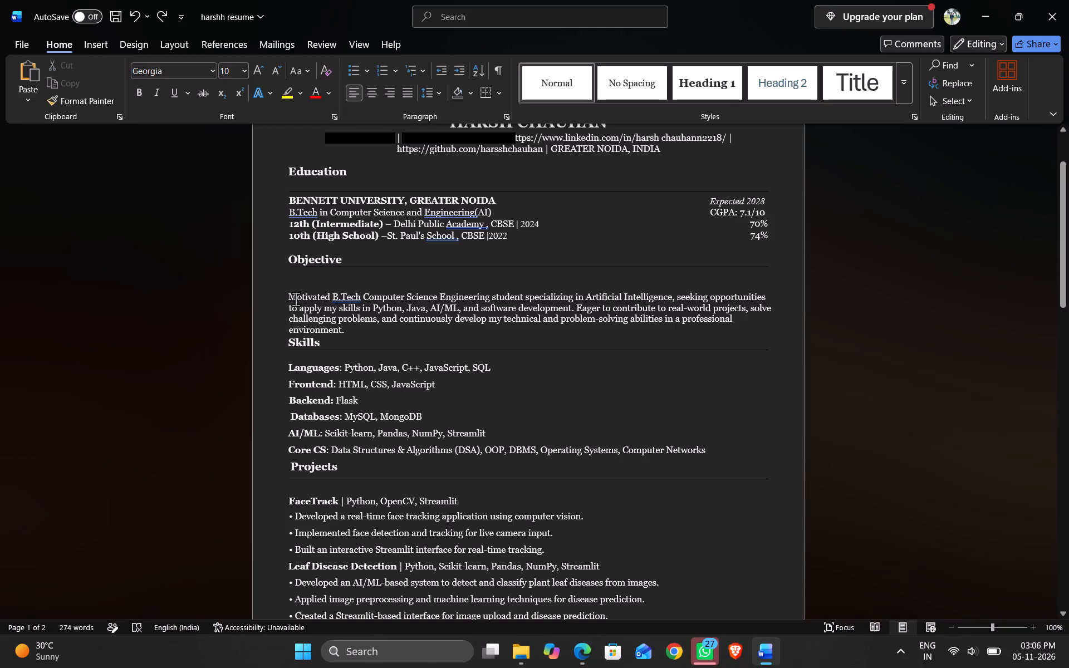
left_click(476, 263)
left_click(486, 268)
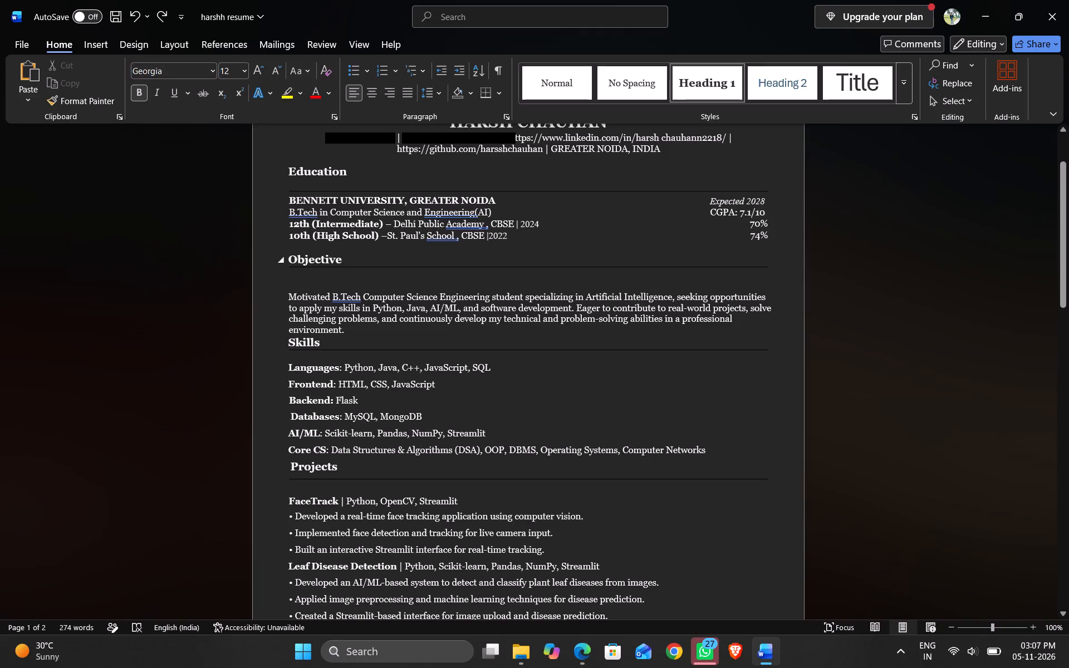
left_click_drag(531, 296, 535, 284)
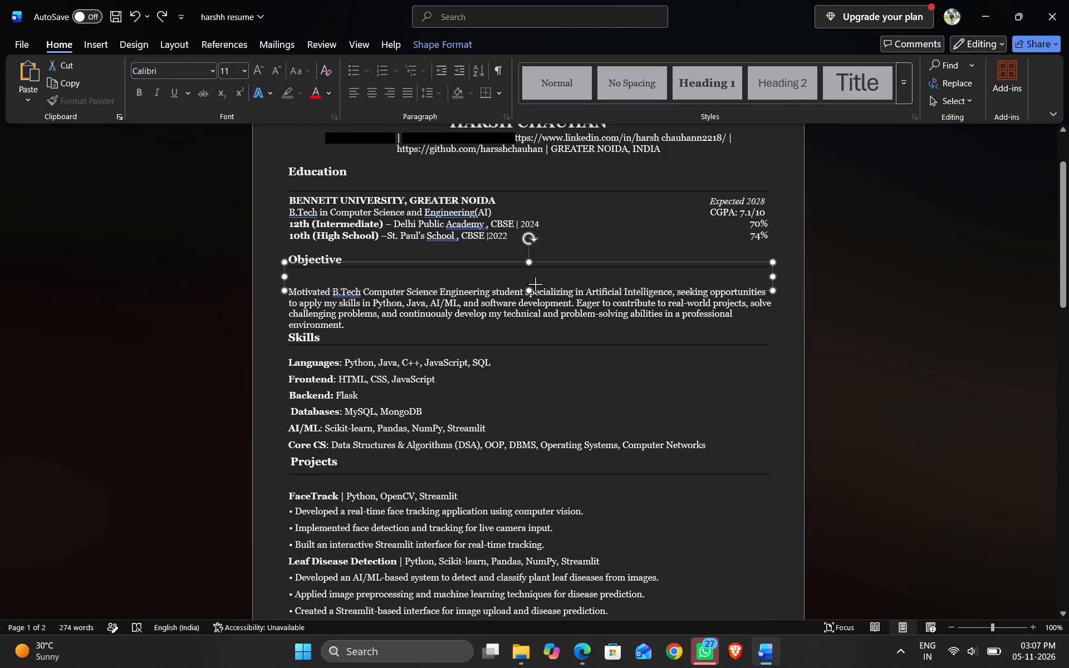
left_click_drag(535, 284, 531, 282)
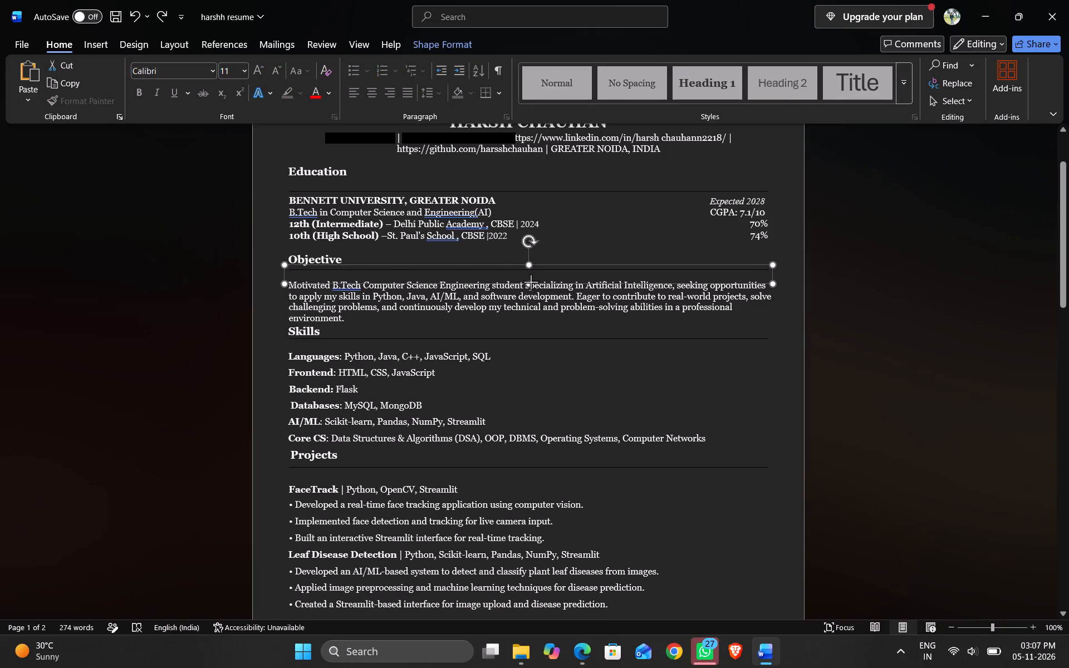
left_click_drag(531, 282, 528, 291)
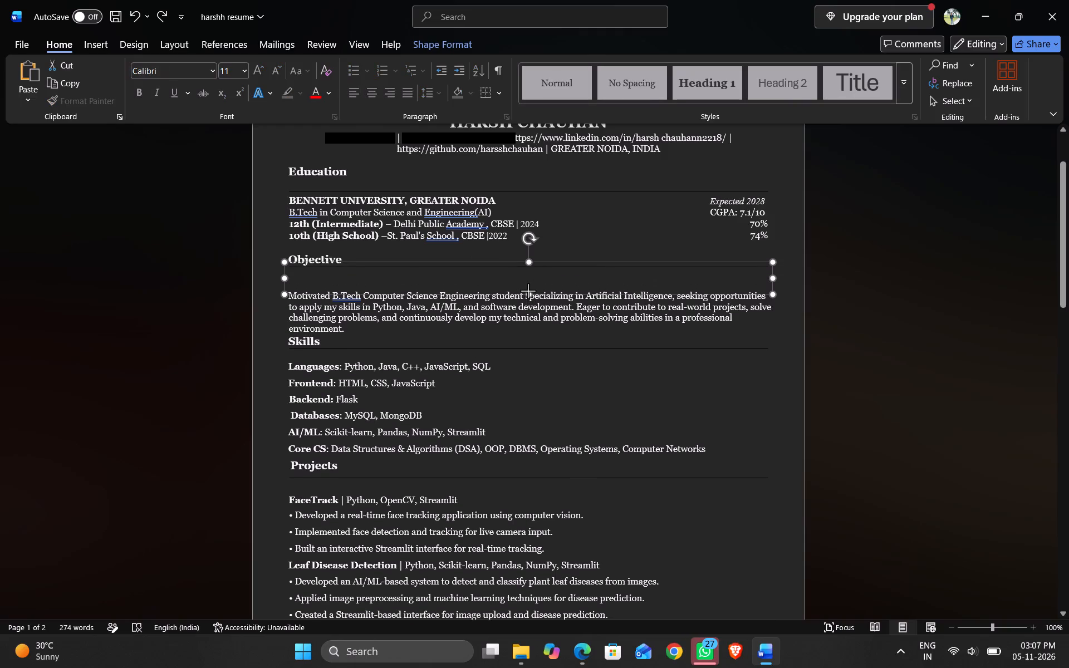
left_click_drag(528, 291, 528, 278)
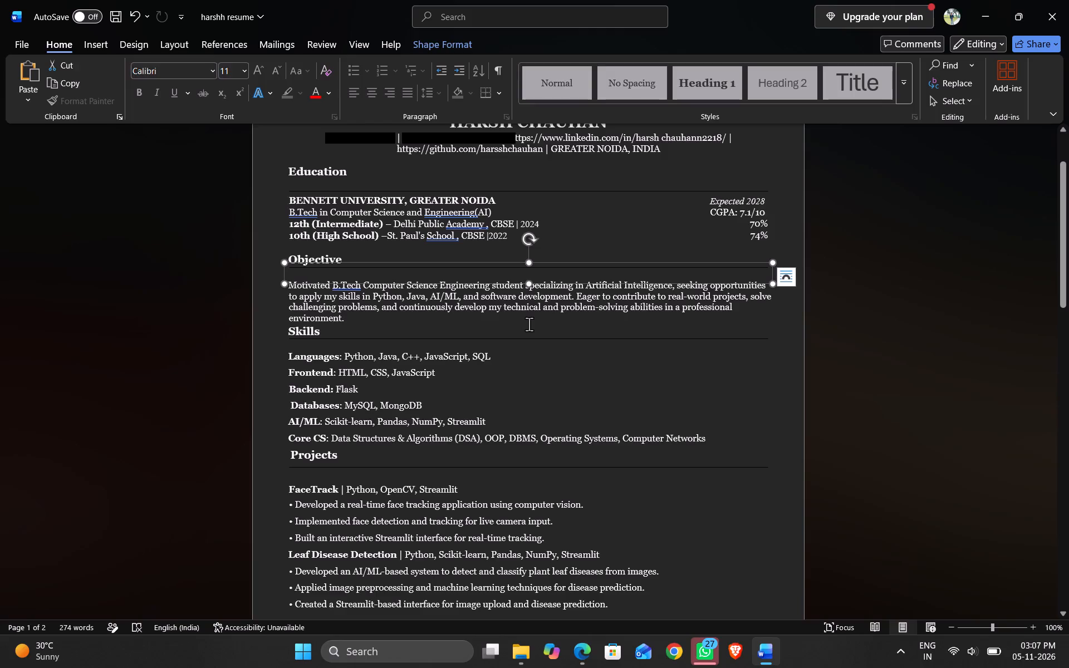
left_click(529, 324)
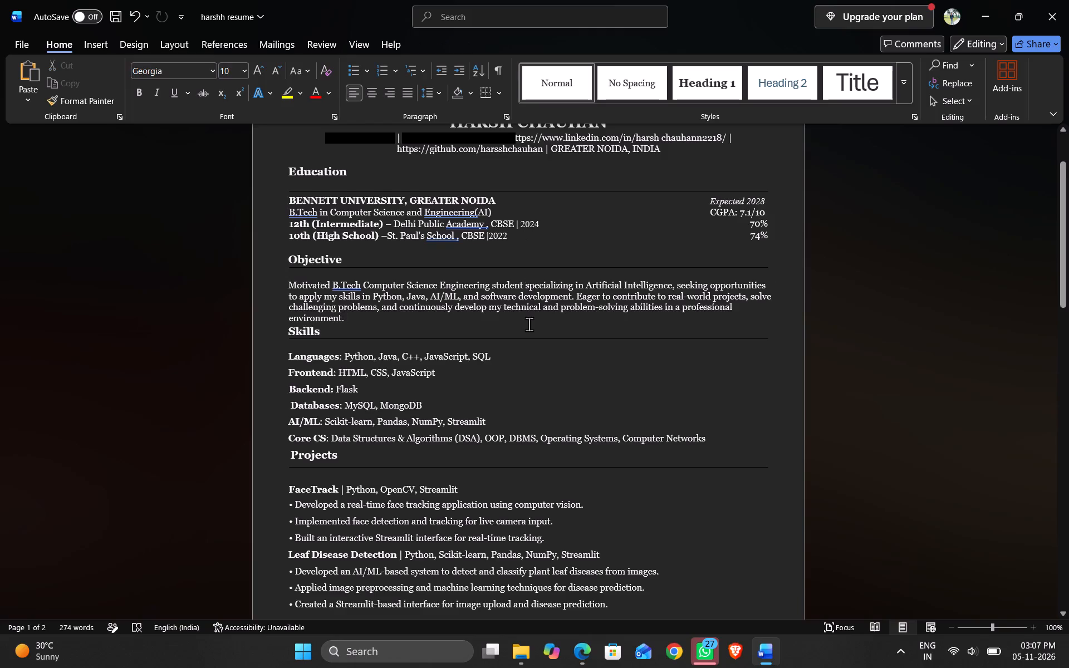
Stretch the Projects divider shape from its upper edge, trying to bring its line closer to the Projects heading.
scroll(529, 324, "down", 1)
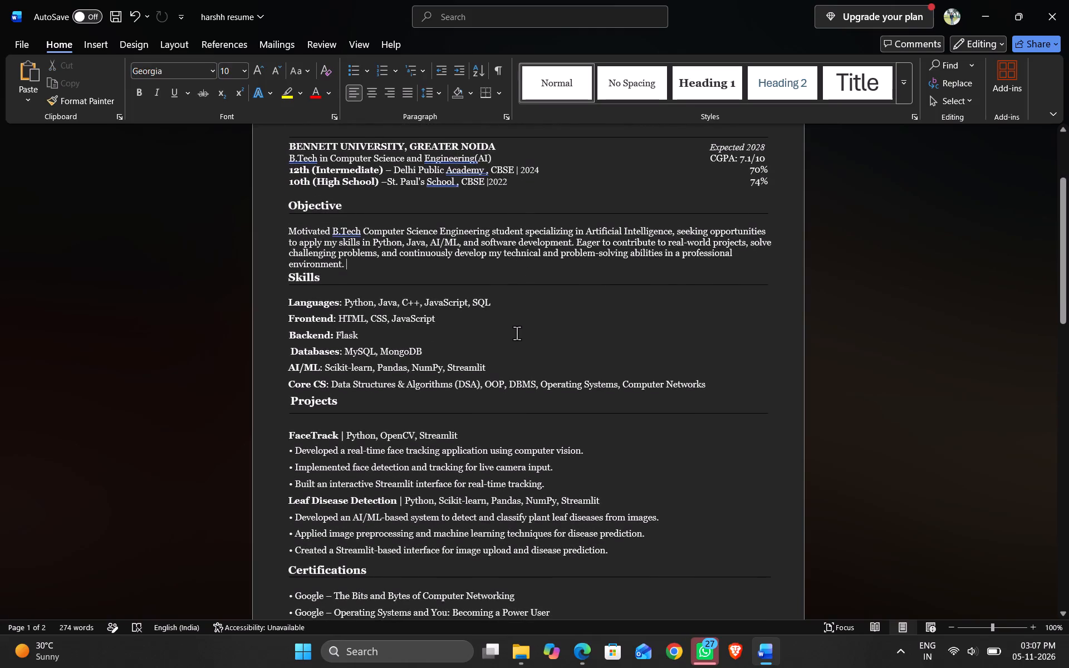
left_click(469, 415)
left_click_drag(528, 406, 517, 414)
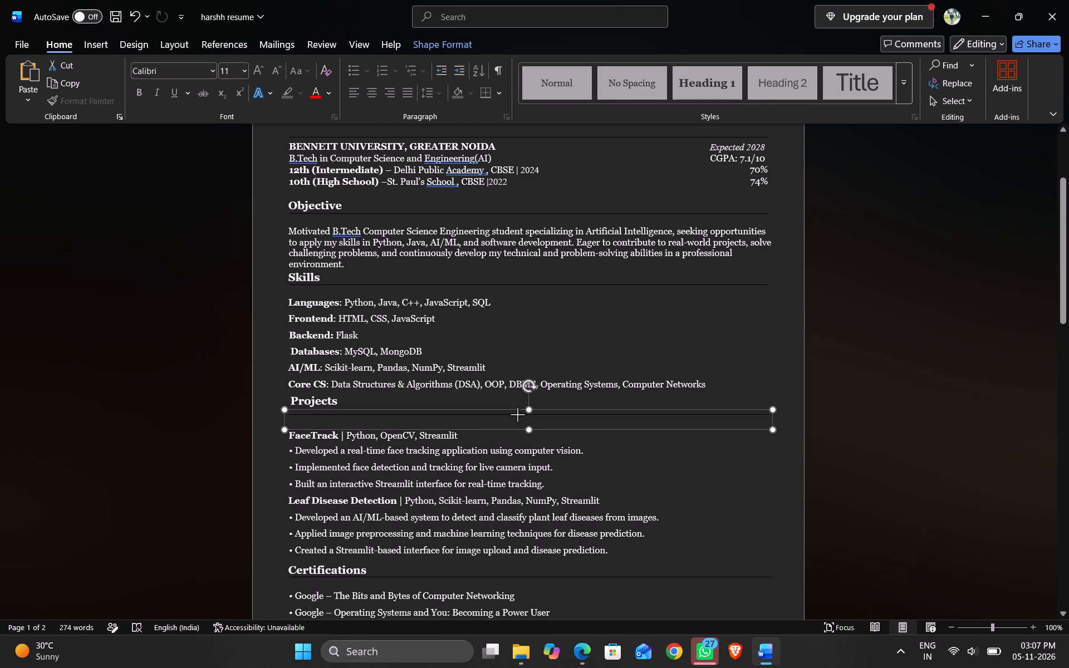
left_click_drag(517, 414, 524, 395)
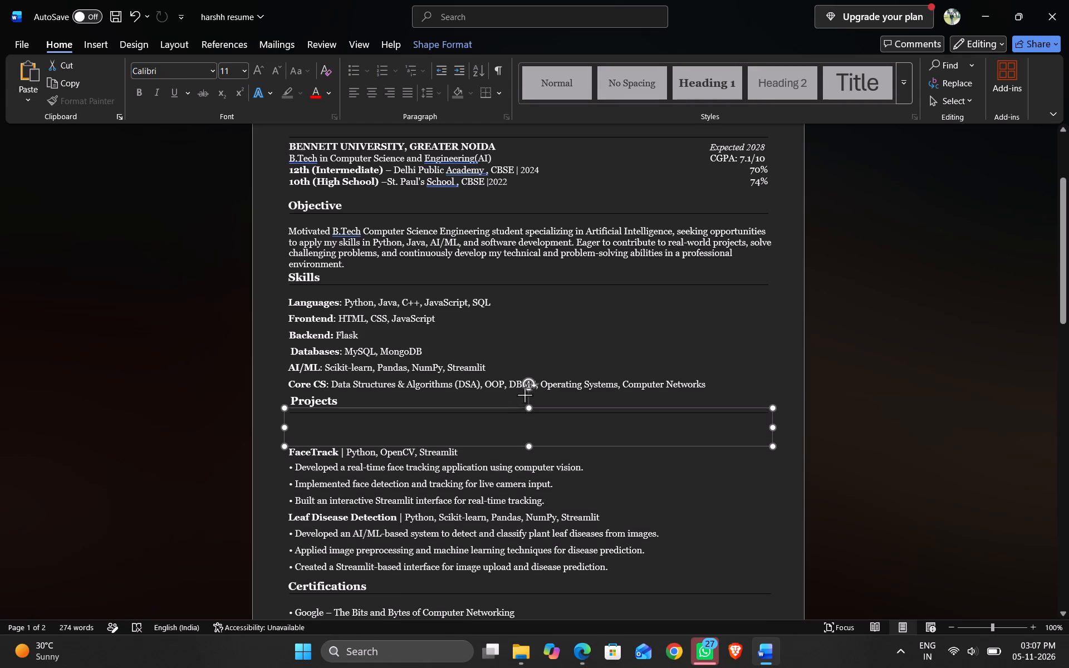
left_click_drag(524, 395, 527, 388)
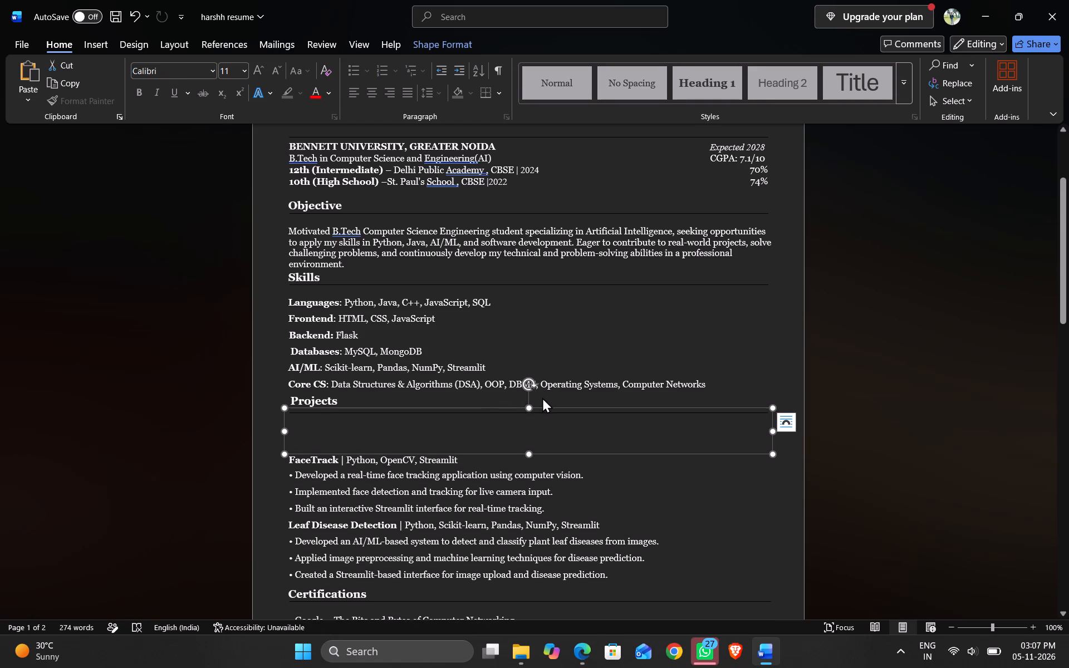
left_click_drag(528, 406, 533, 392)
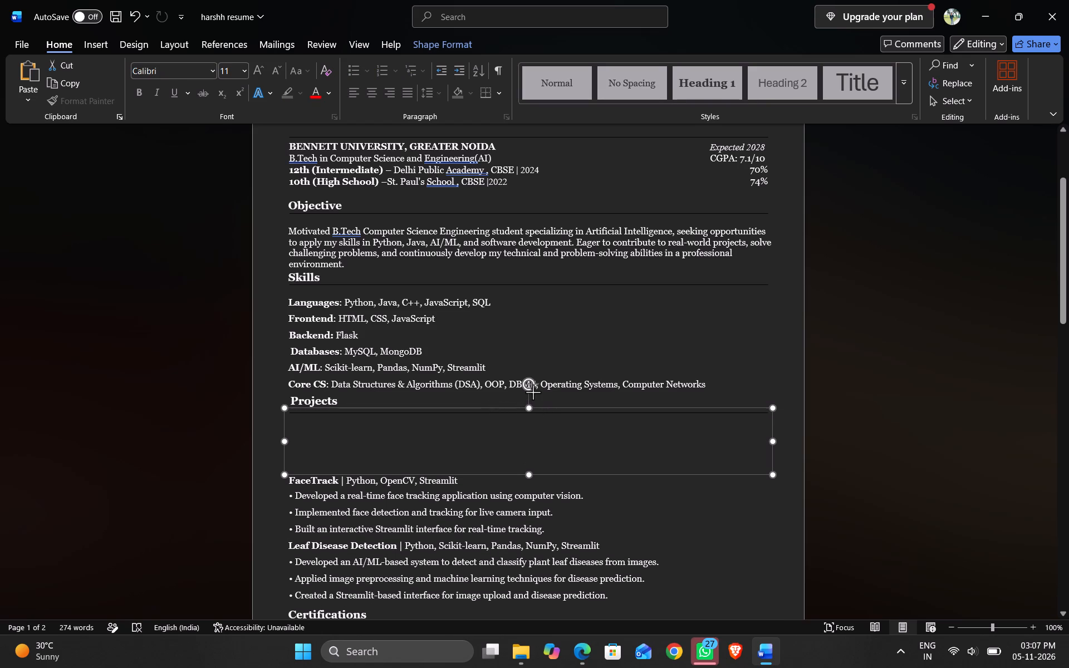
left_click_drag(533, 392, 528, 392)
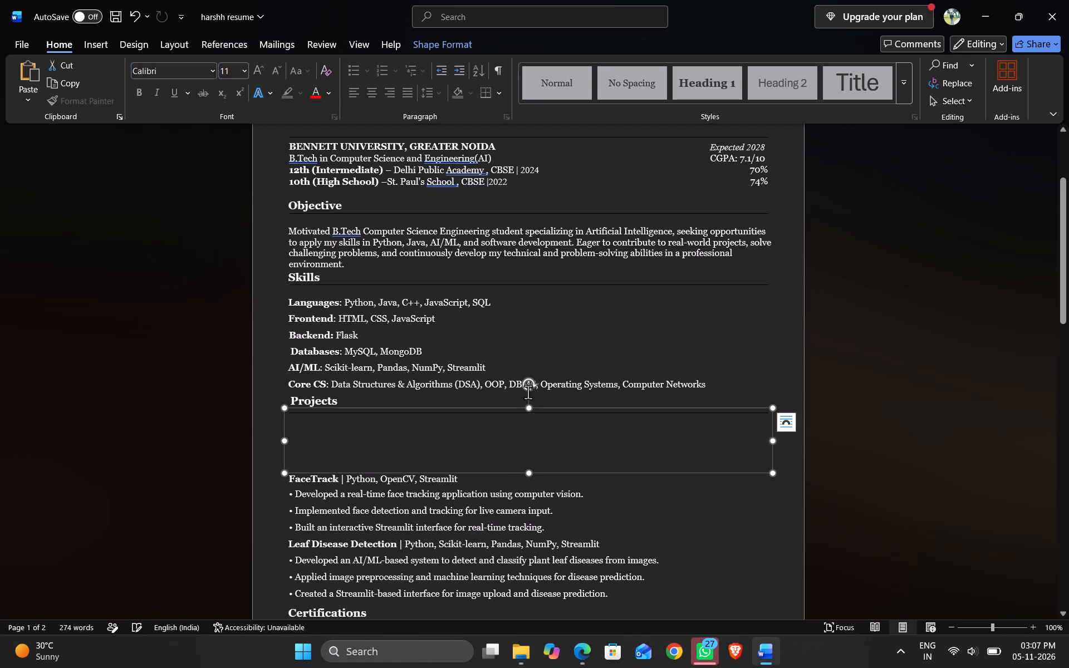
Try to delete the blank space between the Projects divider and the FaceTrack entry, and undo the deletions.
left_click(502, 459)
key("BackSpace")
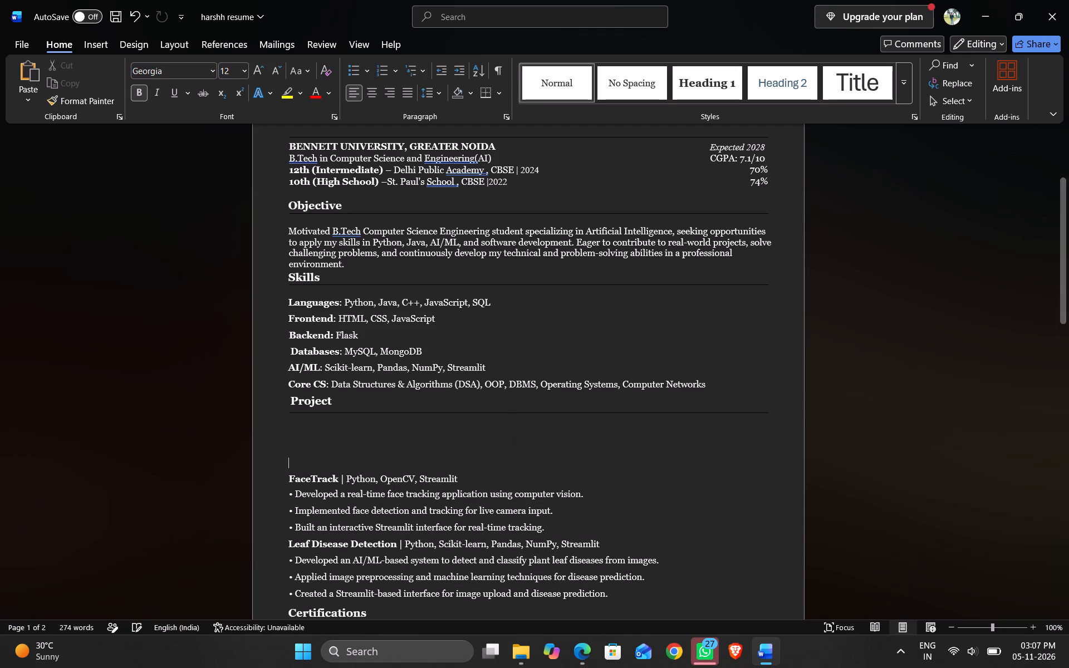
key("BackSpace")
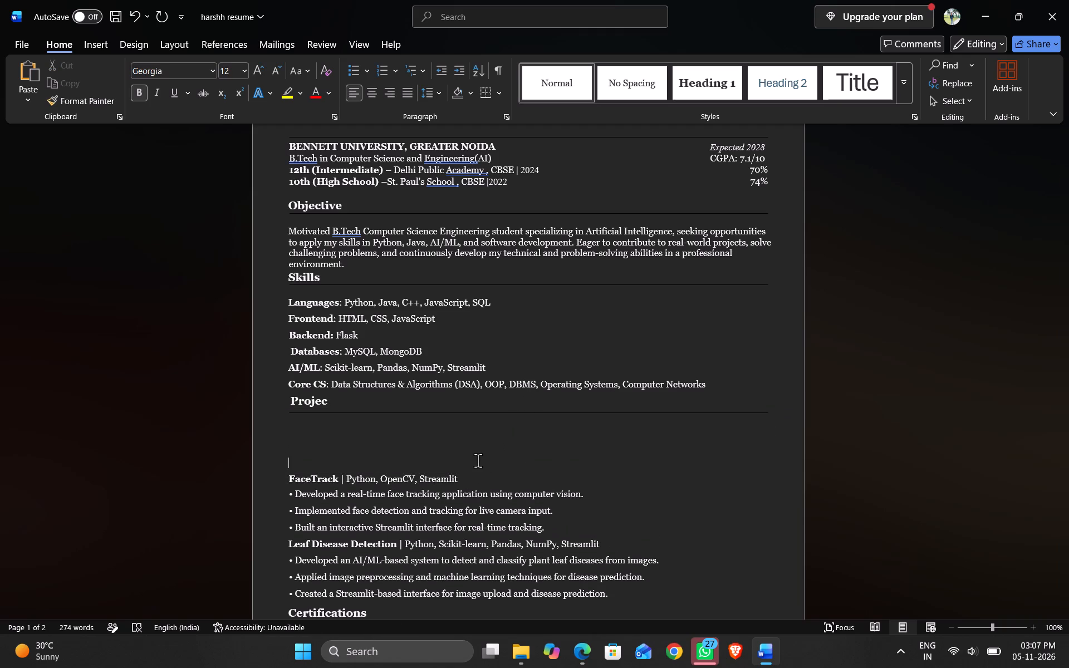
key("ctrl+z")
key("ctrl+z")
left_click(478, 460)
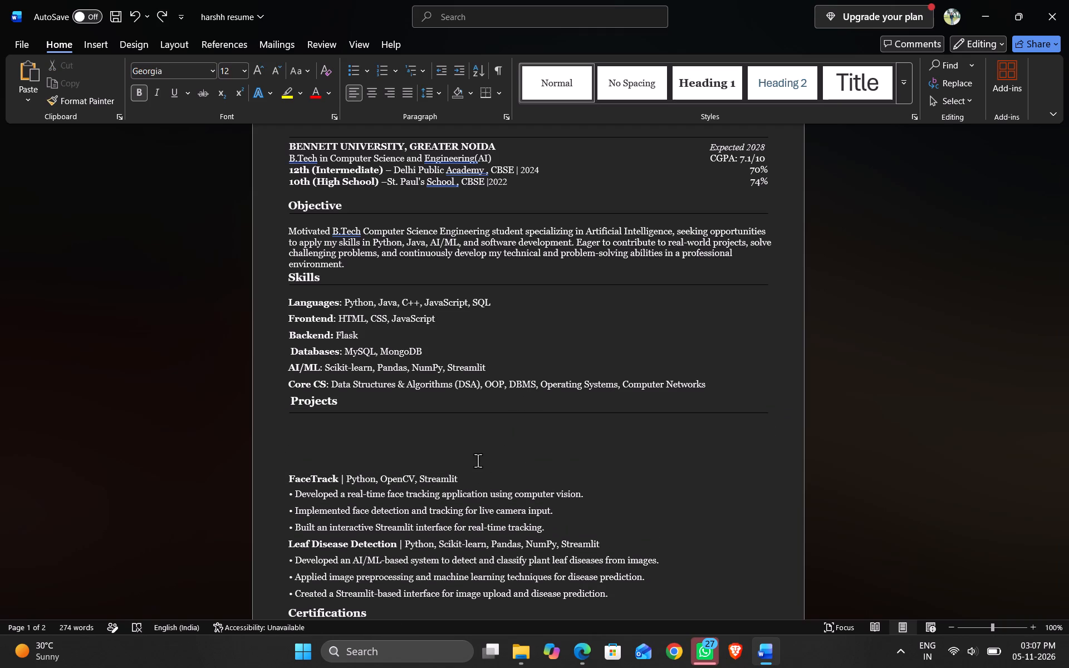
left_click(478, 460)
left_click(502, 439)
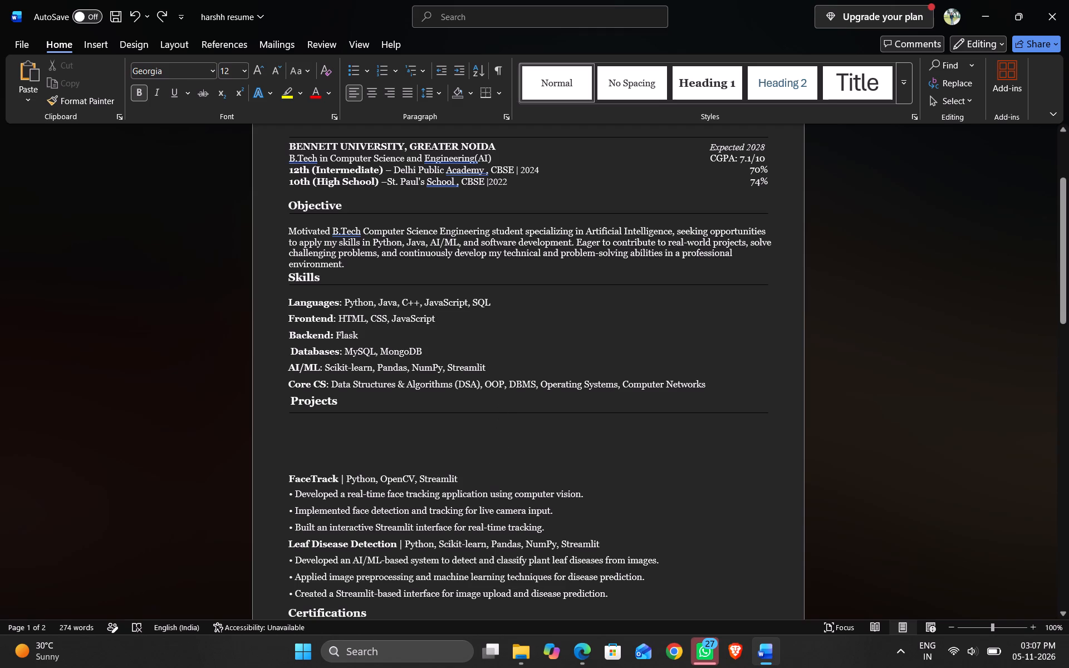
Shrink the Projects divider shape from its lower edge so the FaceTrack entry moves back up near the line.
left_click(496, 416)
left_click_drag(528, 469, 536, 430)
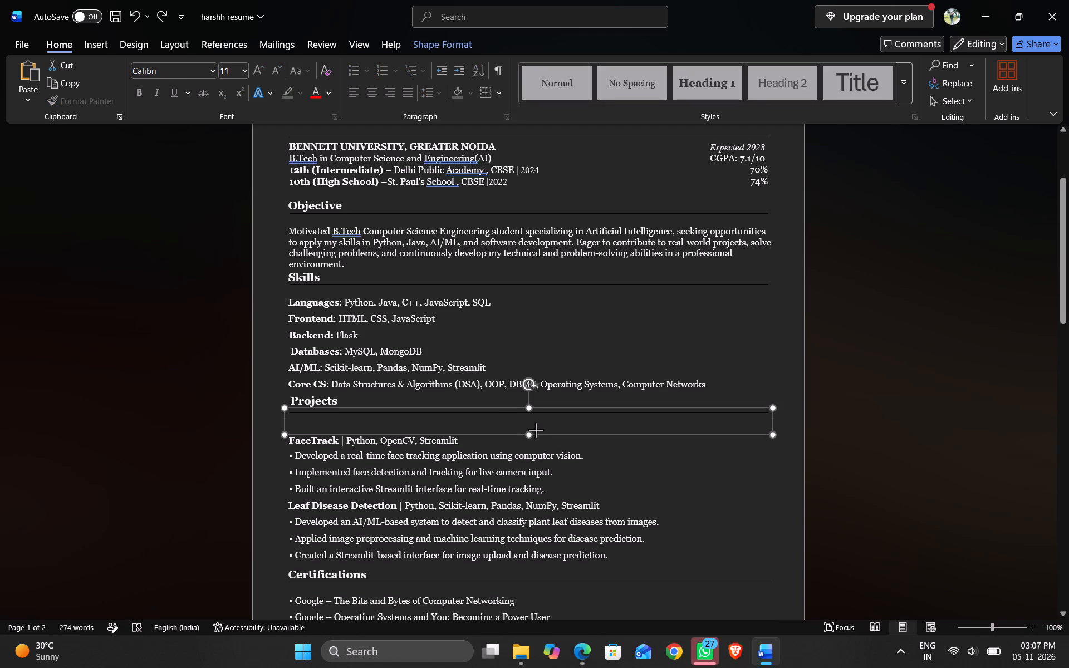
left_click_drag(536, 430, 536, 421)
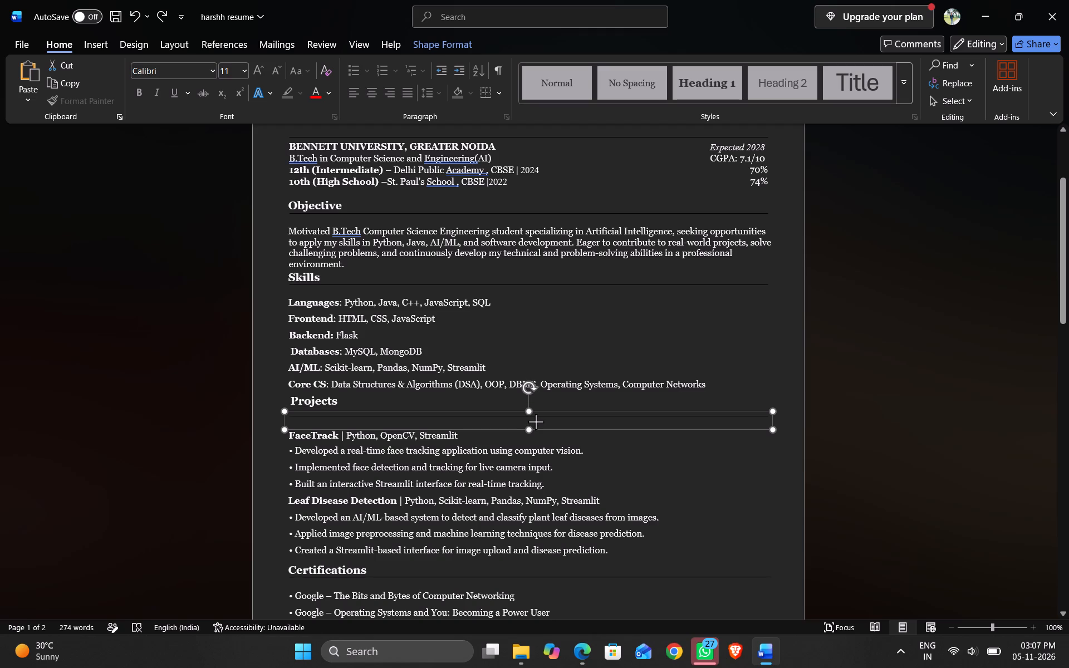
left_click_drag(536, 421, 532, 422)
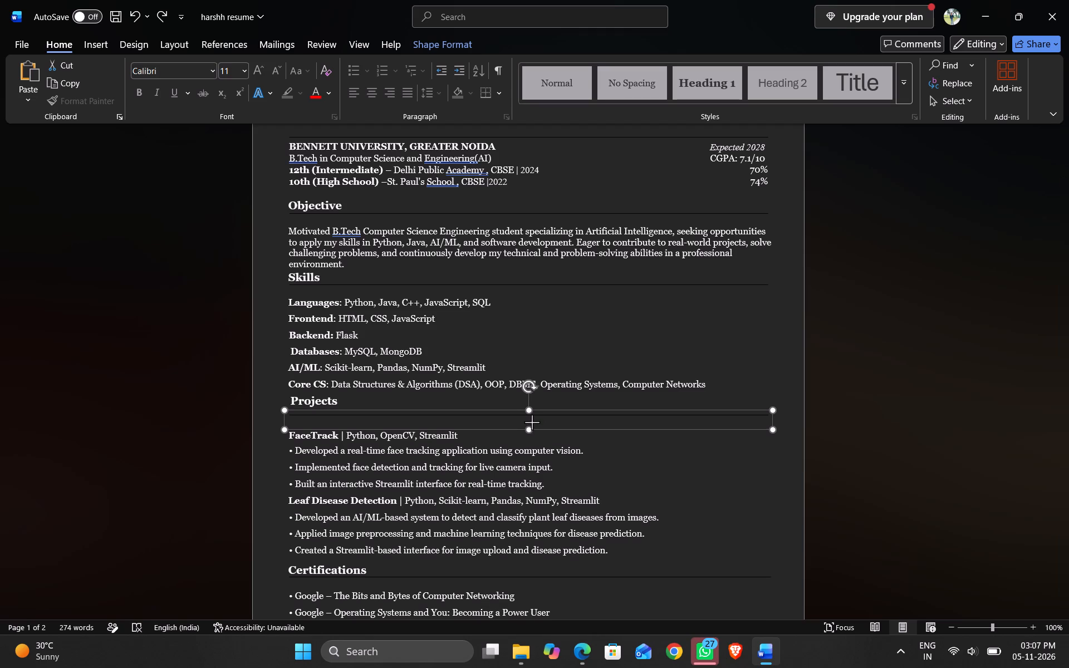
left_click_drag(532, 422, 531, 424)
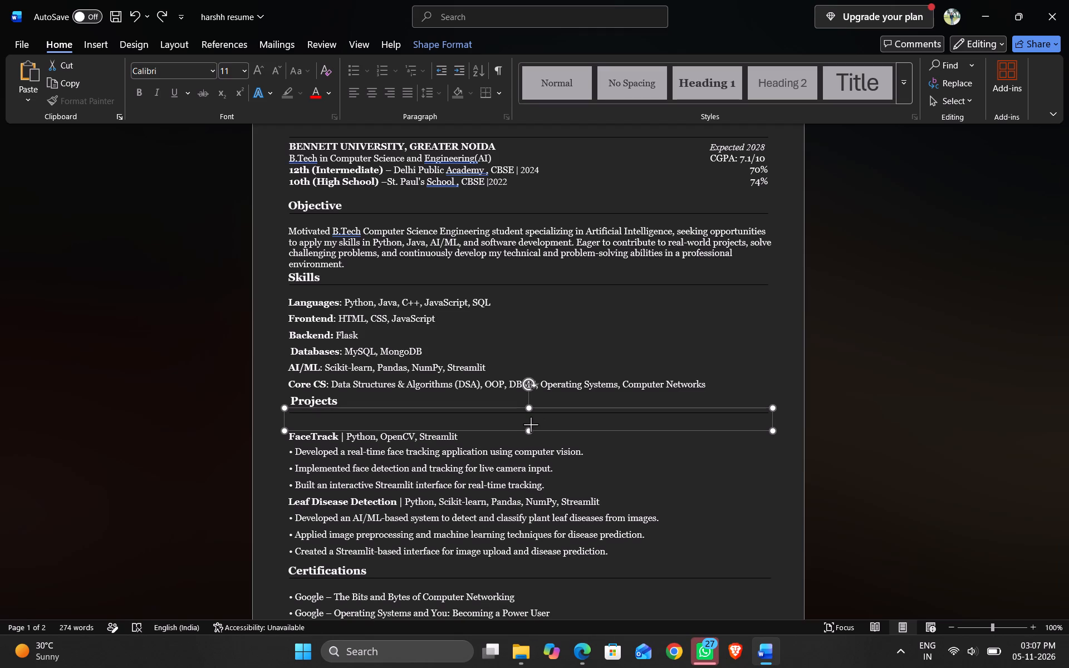
left_click_drag(531, 424, 531, 424)
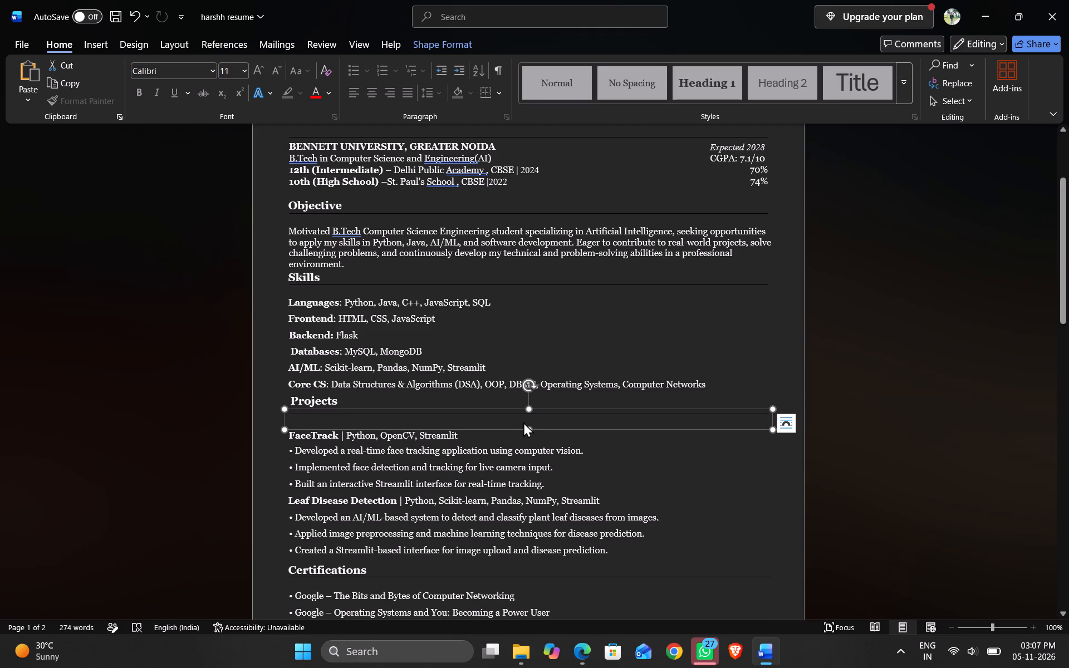
left_click_drag(531, 431, 531, 428)
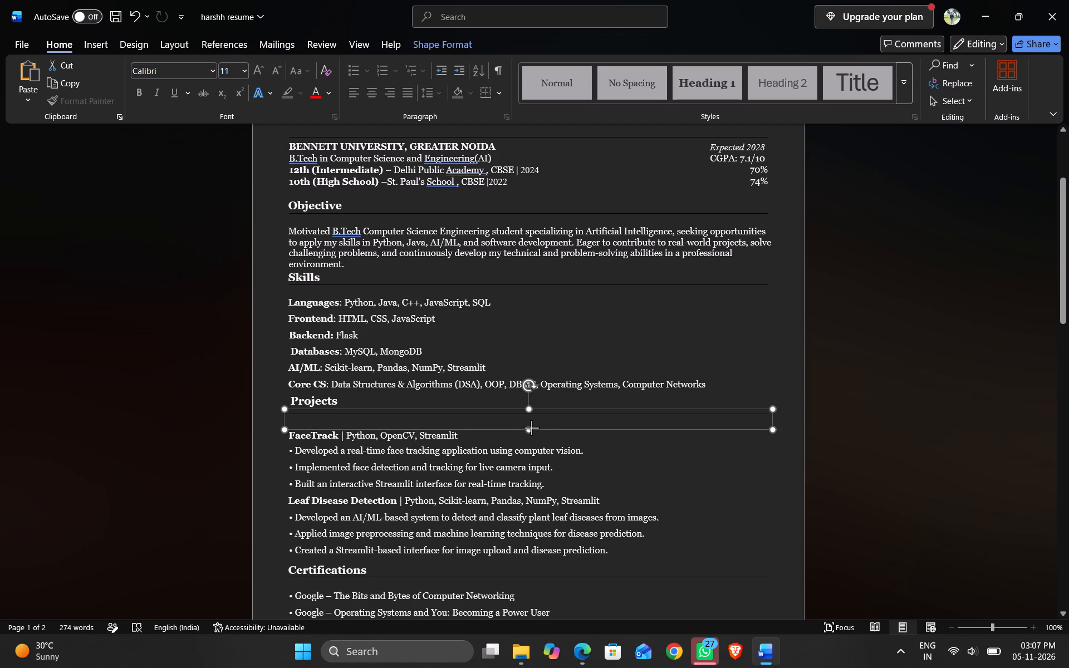
left_click_drag(531, 428, 527, 426)
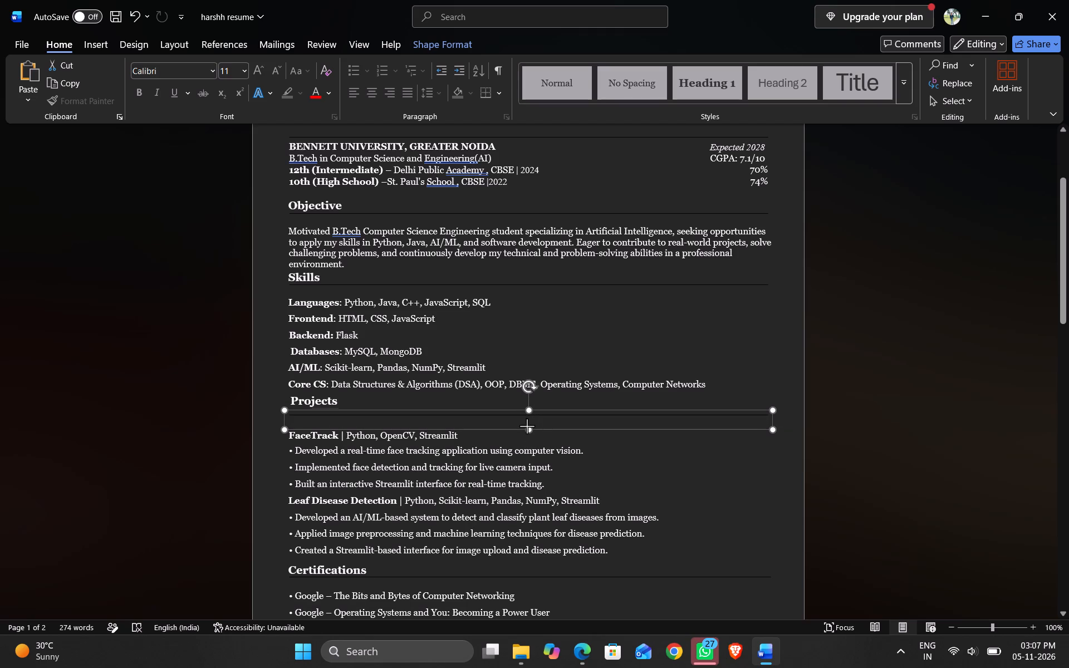
left_click_drag(527, 426, 525, 429)
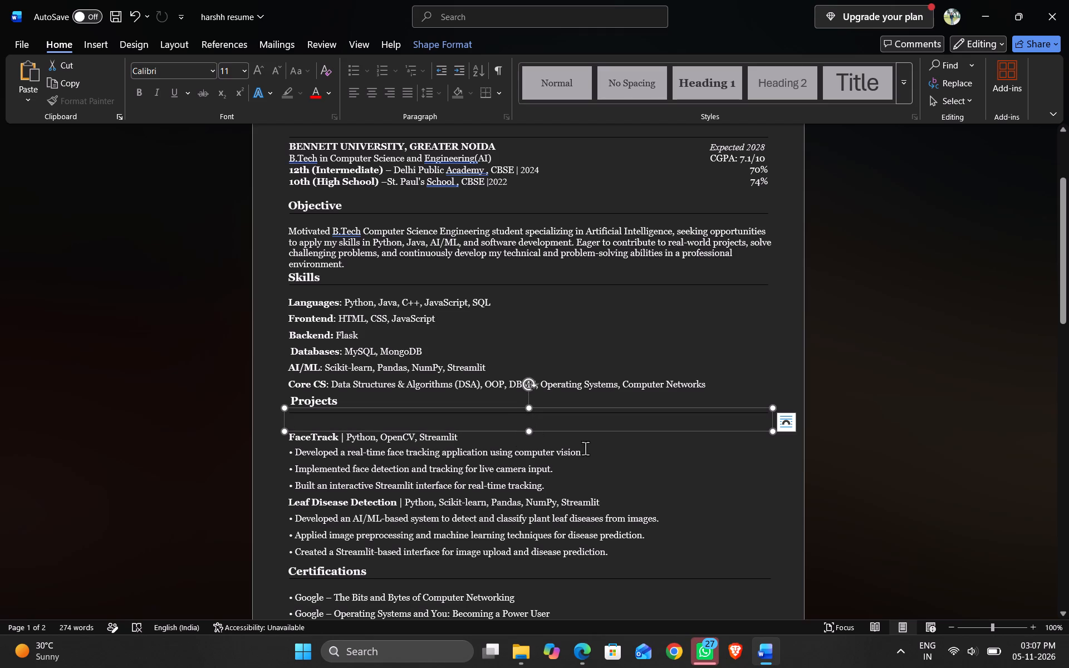
Fine-tune the Projects divider shape from its upper edge, keeping the line just beneath the heading and FaceTrack close below.
left_click_drag(529, 406, 528, 401)
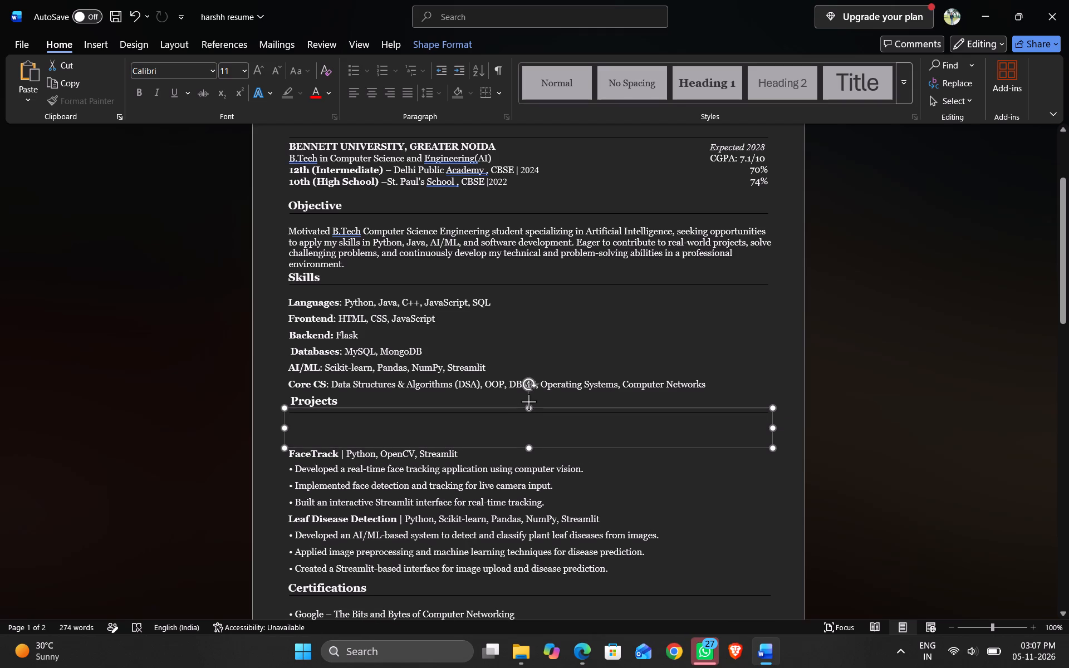
left_click_drag(528, 401, 523, 412)
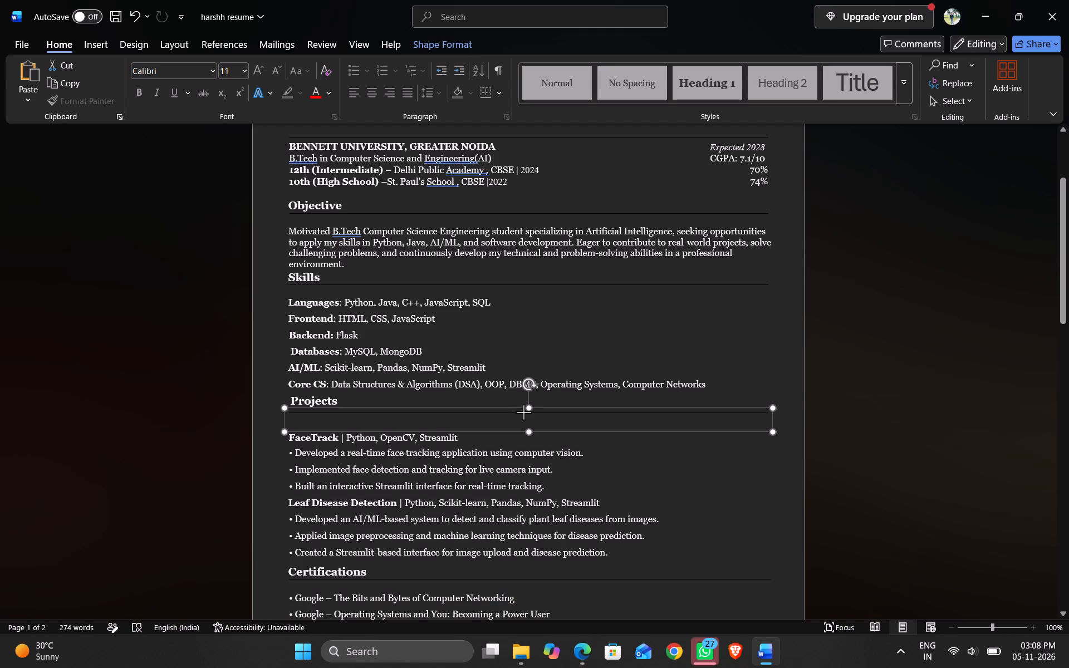
left_click_drag(523, 412, 523, 415)
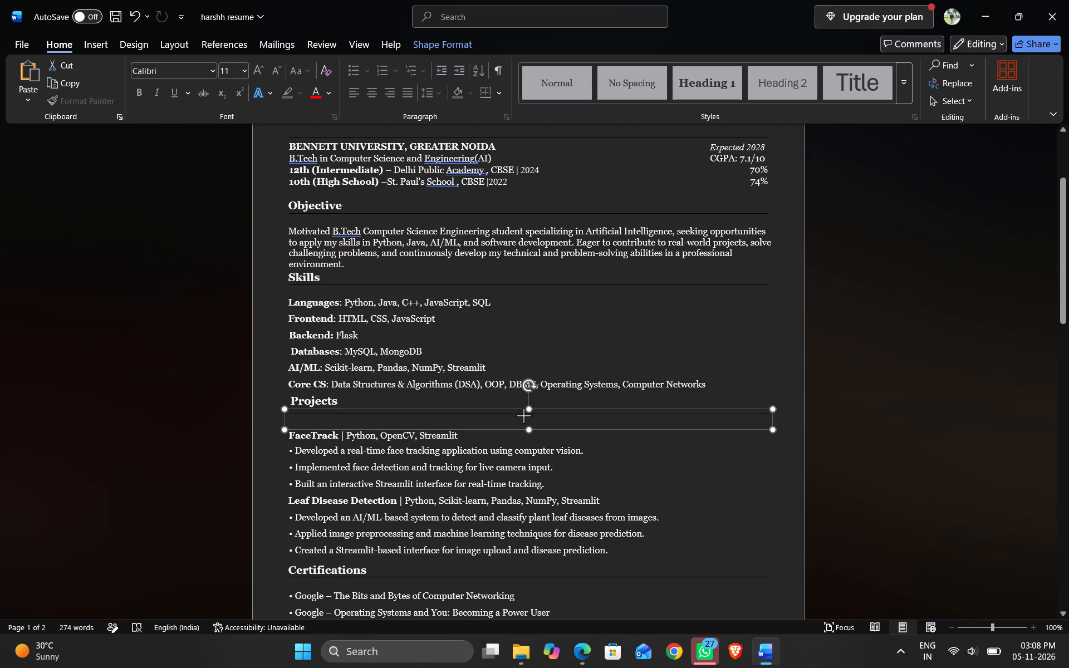
left_click_drag(523, 415, 518, 412)
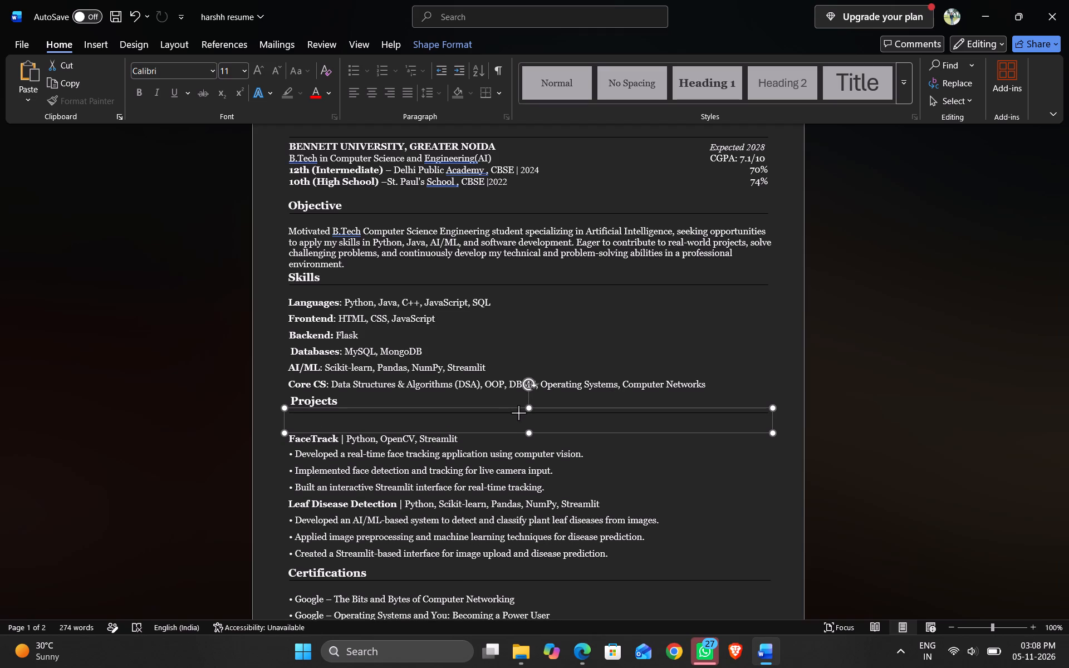
left_click_drag(518, 412, 517, 414)
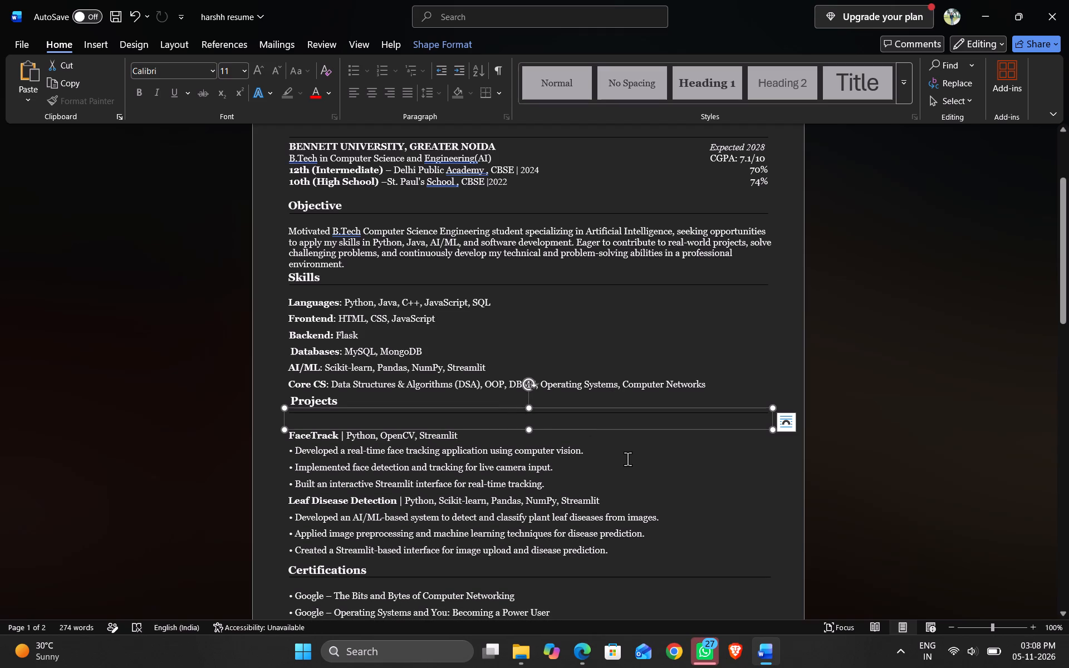
left_click(627, 459)
Review the resume down through Certifications, and switch to the original resume PDF in Edge to compare the heading spacing.
scroll(627, 459, "down", 2)
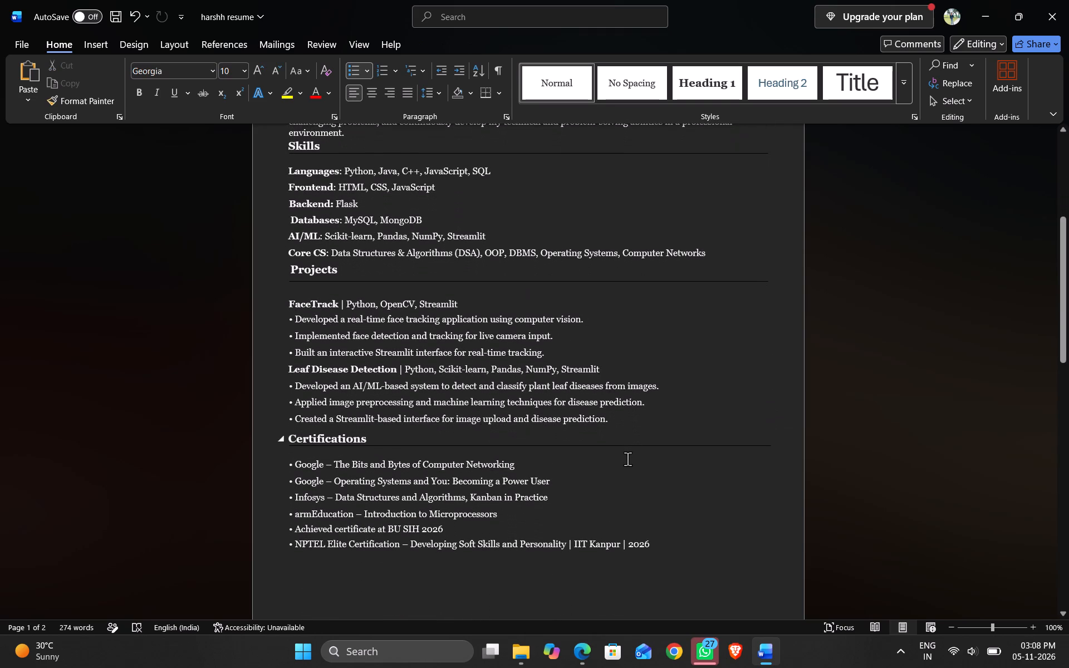
scroll(627, 459, "down", 1)
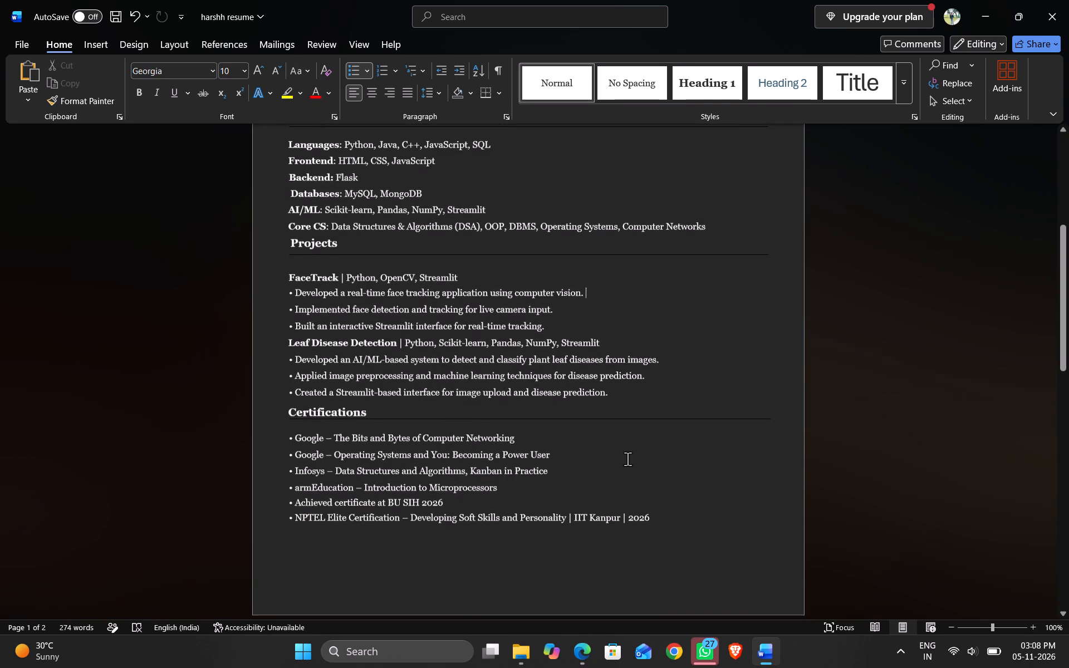
scroll(627, 459, "down", 1)
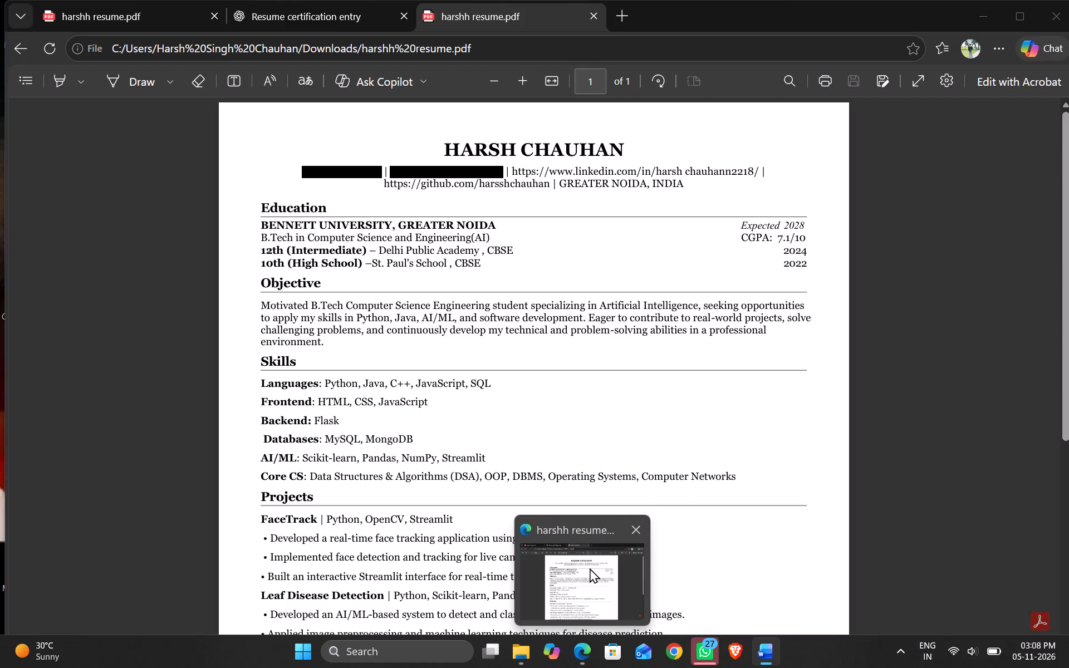
left_click(590, 568)
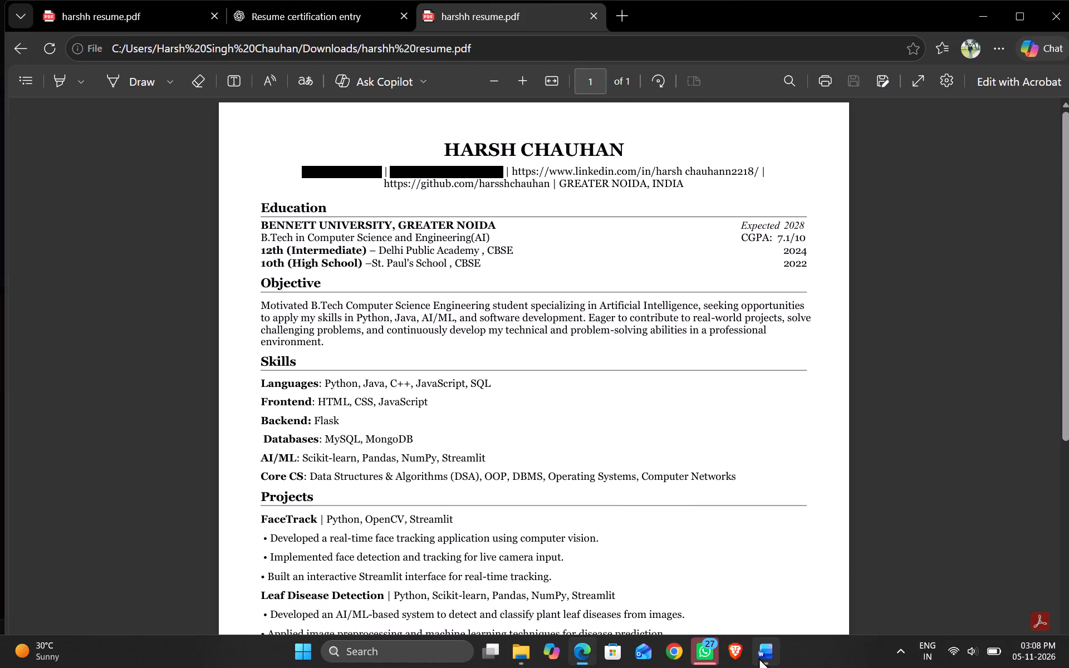
Switch back to the Word resume and stretch the Education divider shape upward so its line sits just beneath the Education heading.
left_click(757, 586)
scroll(641, 491, "up", 8)
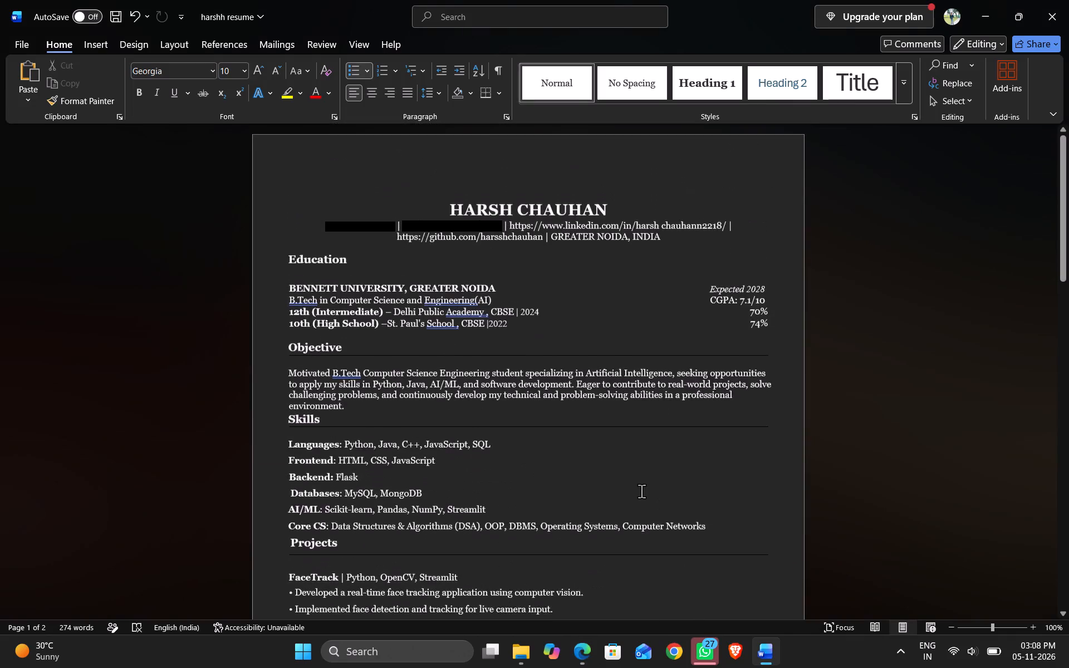
left_click(335, 275)
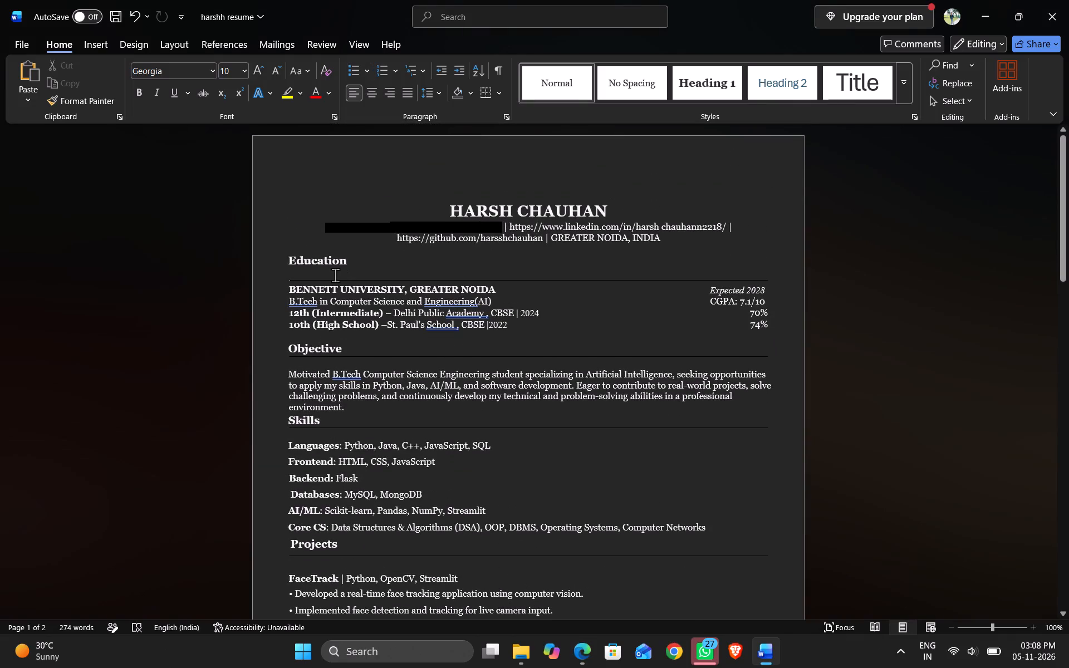
left_click(519, 278)
double_click(519, 278)
key("shift+Up")
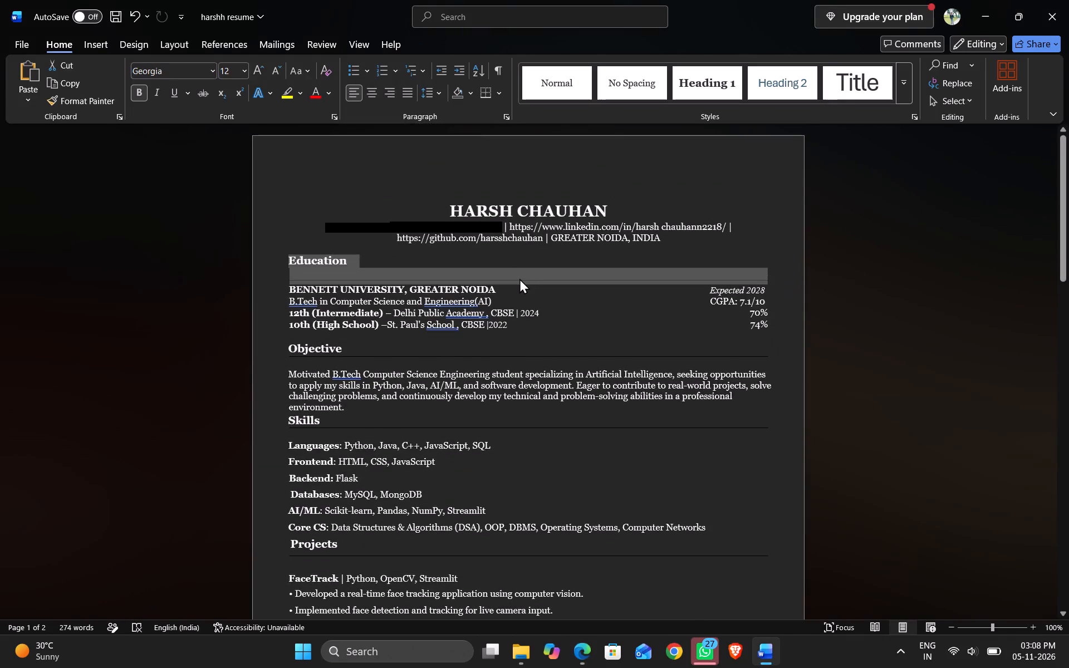
key("shift+Up")
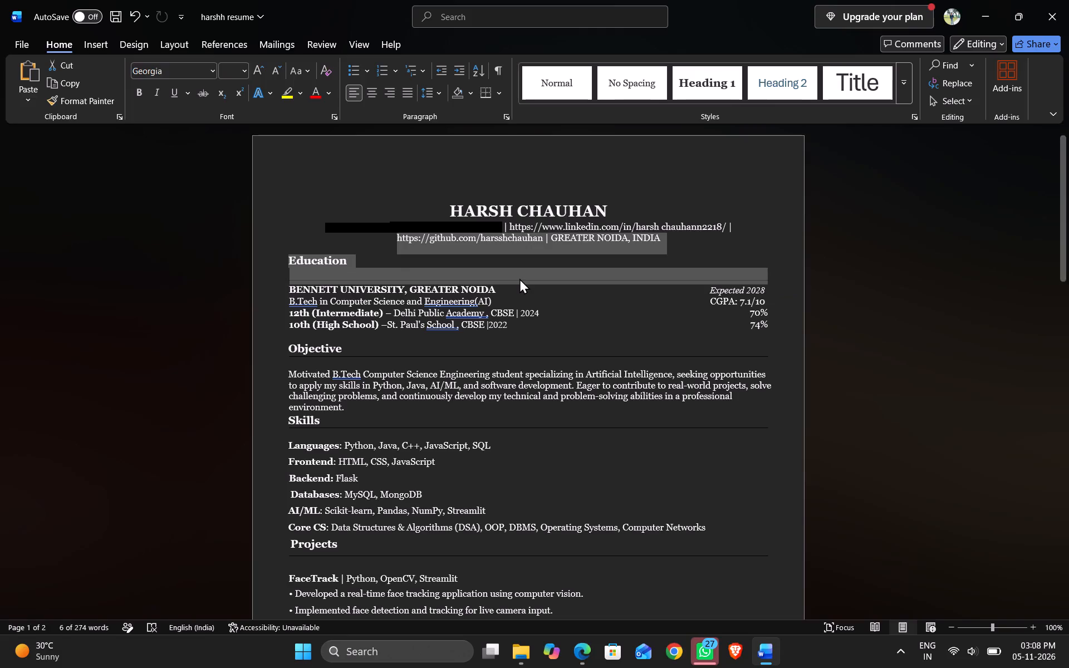
double_click(516, 276)
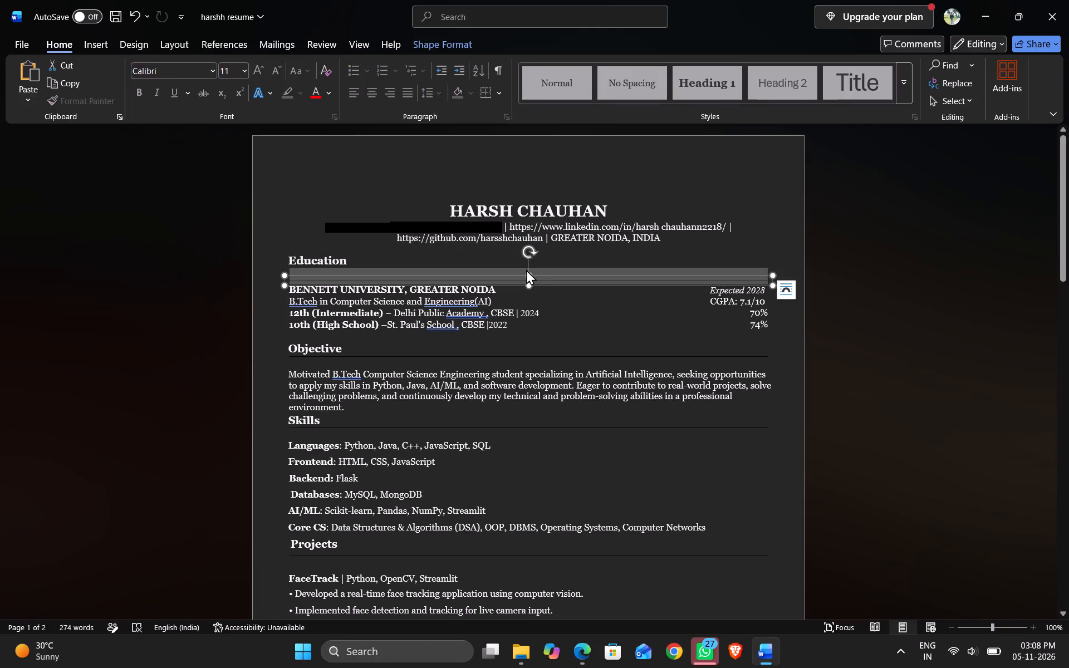
left_click_drag(528, 276, 528, 265)
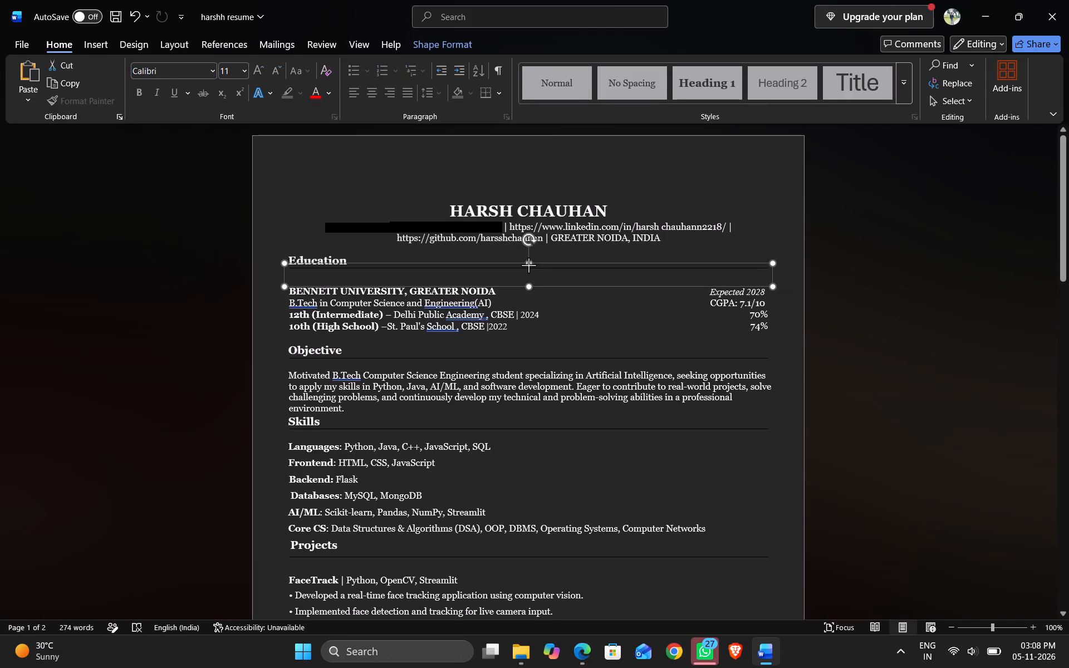
left_click_drag(528, 265, 528, 264)
left_click_drag(528, 286, 523, 281)
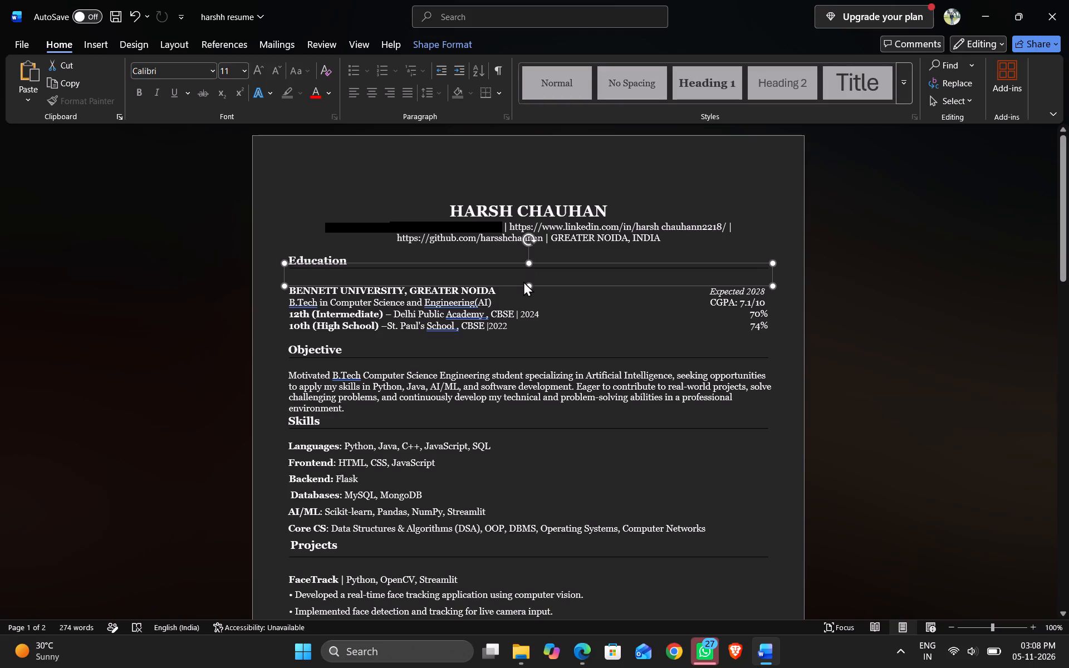
Delete the extra blank space between the Education divider line and the Bennett University entry.
left_click(510, 273)
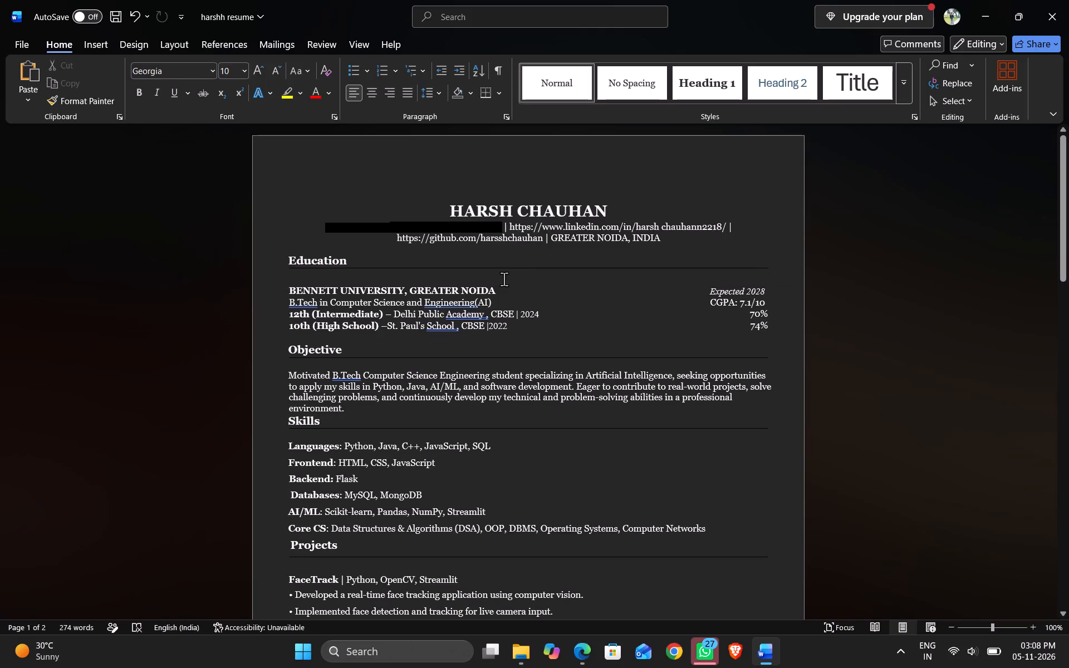
key("BackSpace")
key("BackSpace")
key("BackSpace")
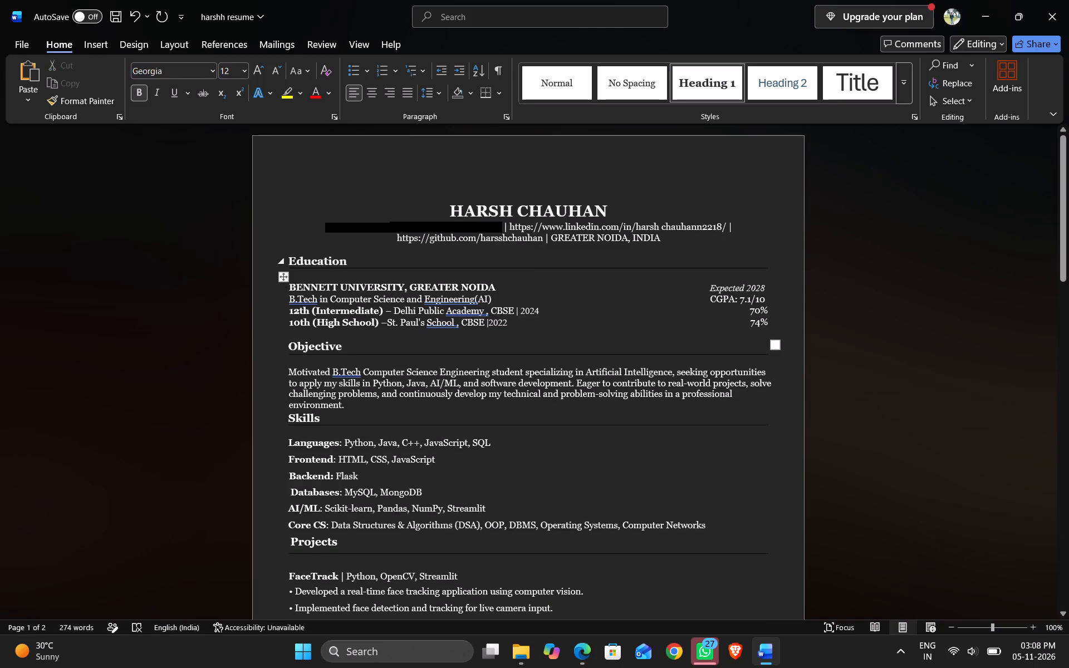
left_click(566, 306)
left_click(563, 333)
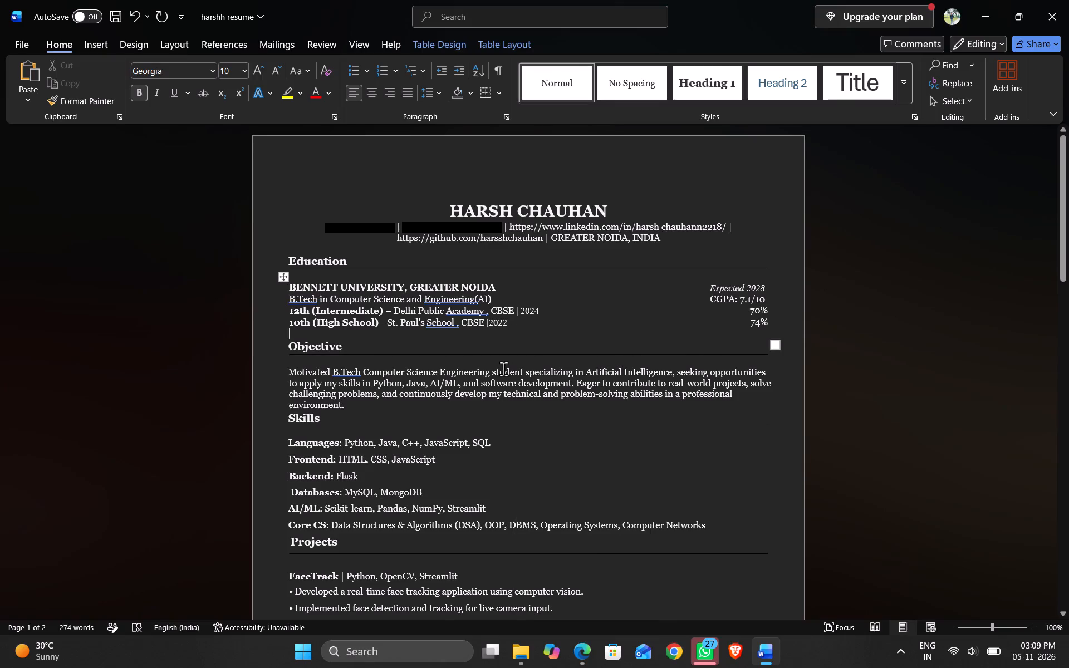
Remove the indented empty line after the NPTEL Elite Certification bullet at the end of Certifications.
scroll(503, 369, "right", 7)
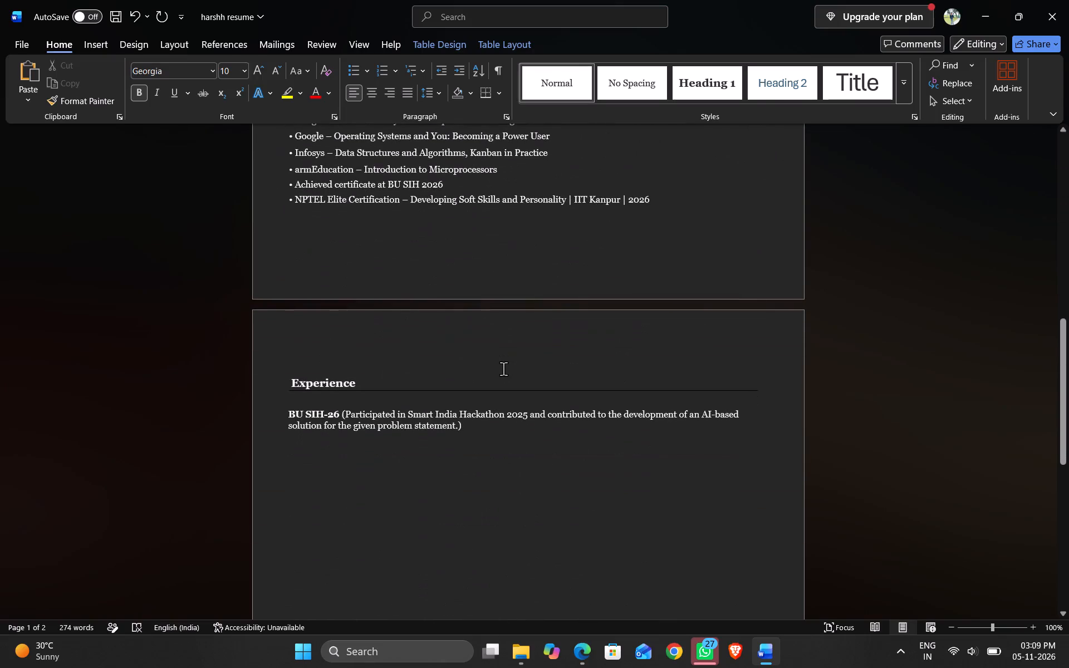
scroll(503, 369, "up", 1)
left_click(414, 354)
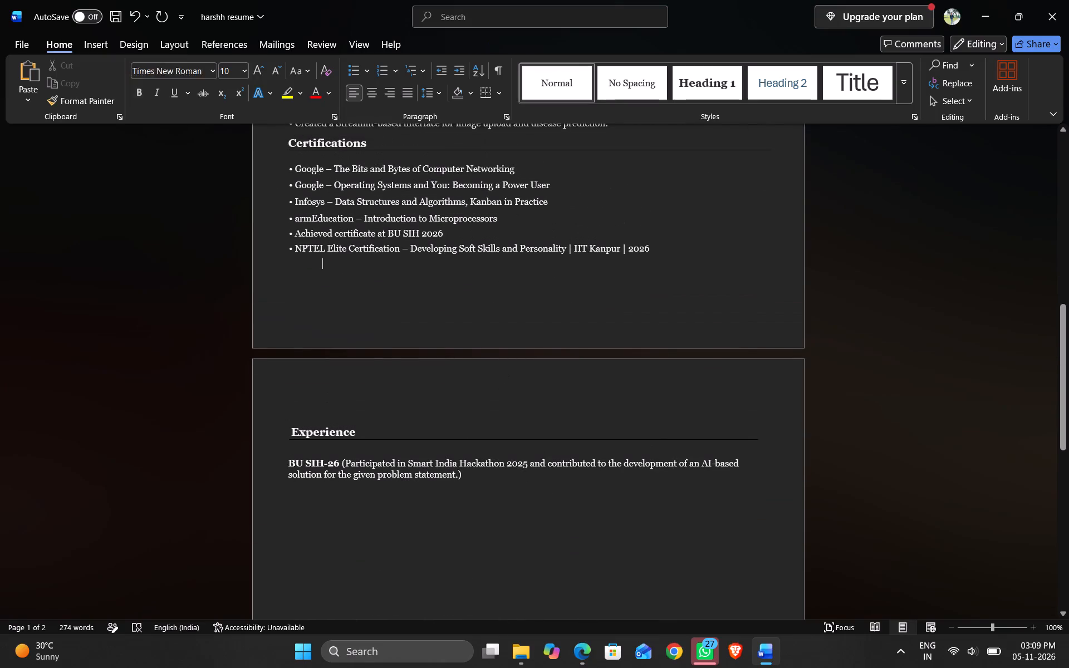
key("BackSpace")
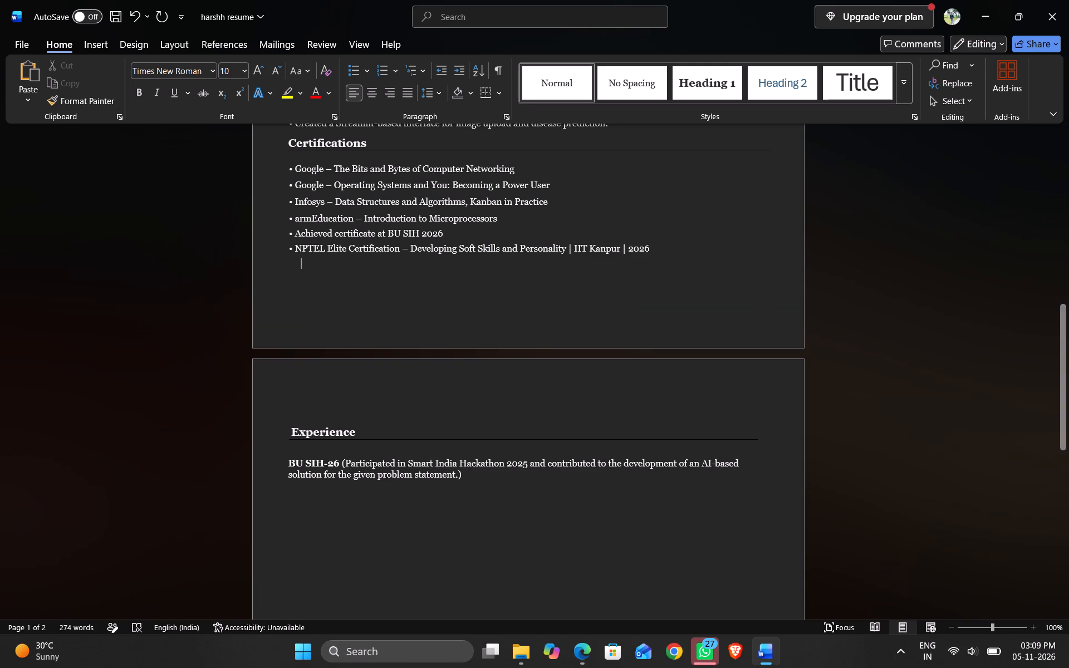
key("BackSpace")
key("BackSpace")
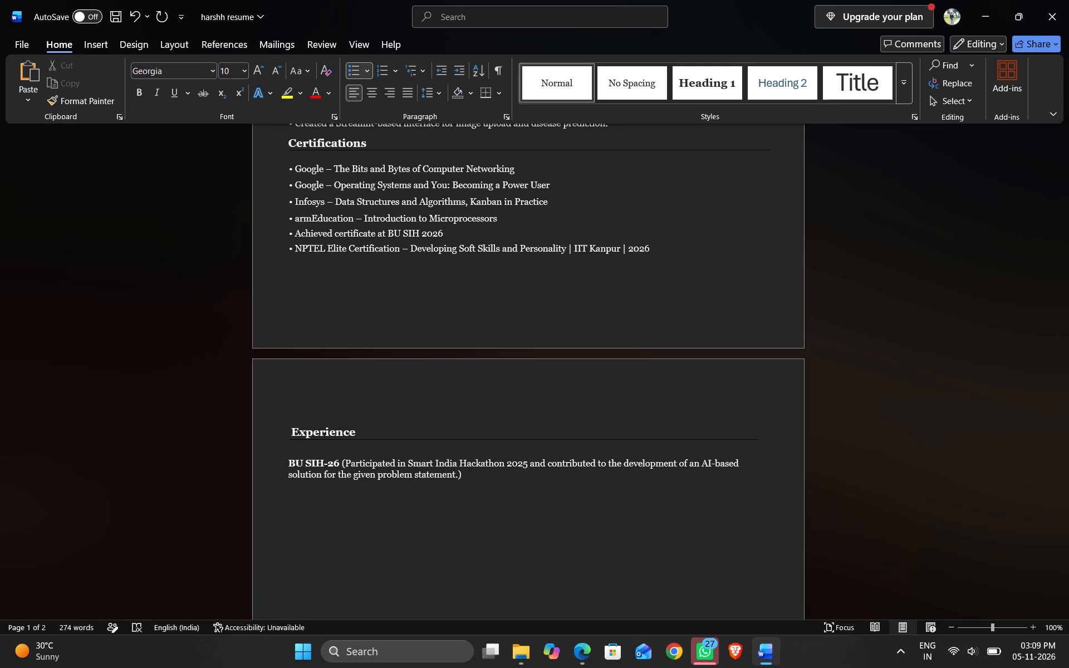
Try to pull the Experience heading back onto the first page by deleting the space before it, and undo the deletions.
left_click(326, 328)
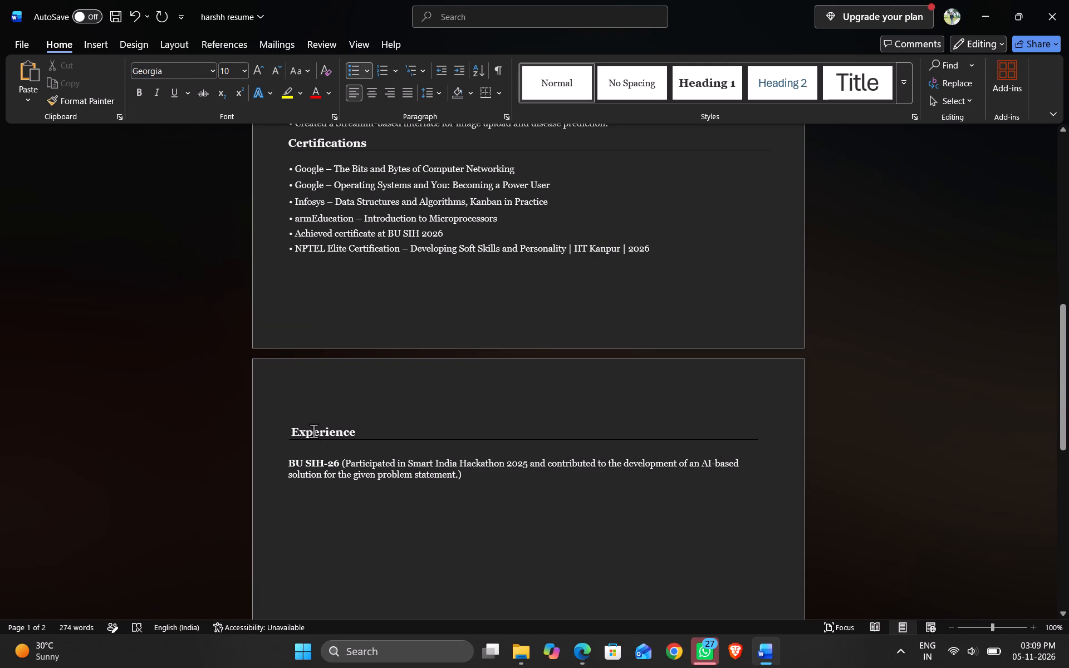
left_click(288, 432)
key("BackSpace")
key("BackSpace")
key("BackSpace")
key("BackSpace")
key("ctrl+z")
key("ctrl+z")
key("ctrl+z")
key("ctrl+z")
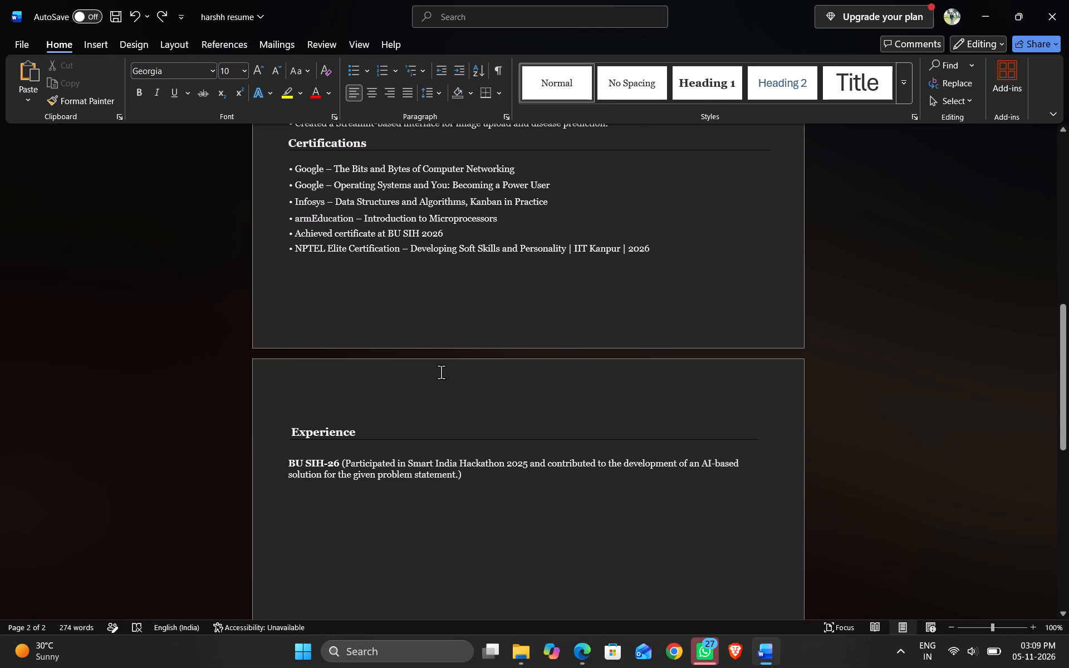
Append a comma and a copy of "Operating Systems and You: Becoming a Power User" to the first Google certification bullet, without an extra empty bullet.
scroll(441, 372, "up", 7)
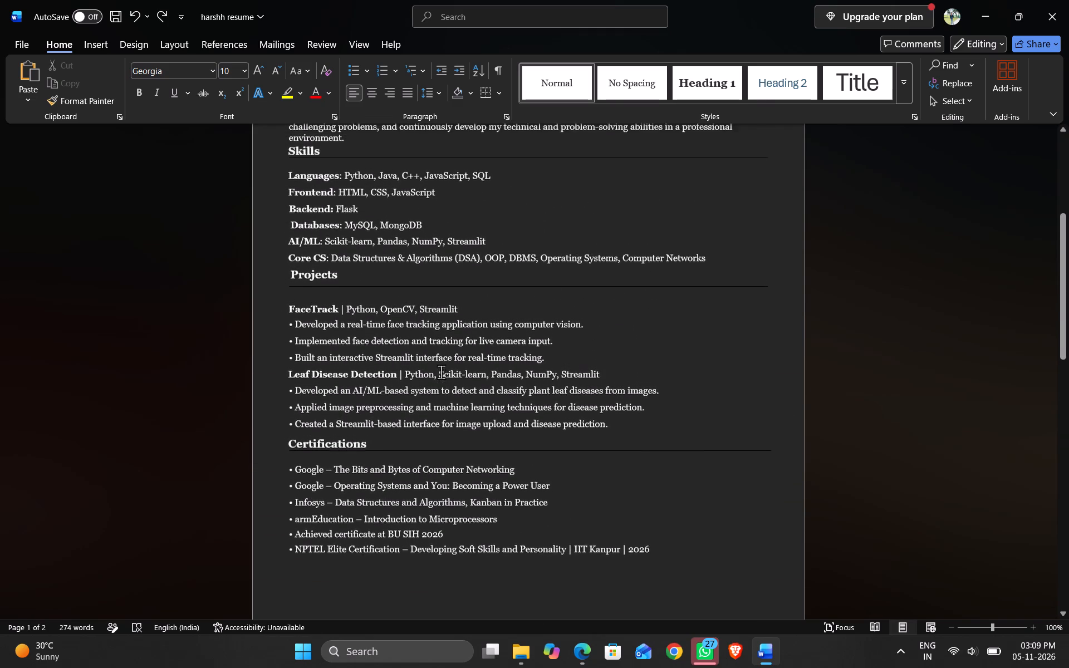
scroll(441, 372, "up", 2)
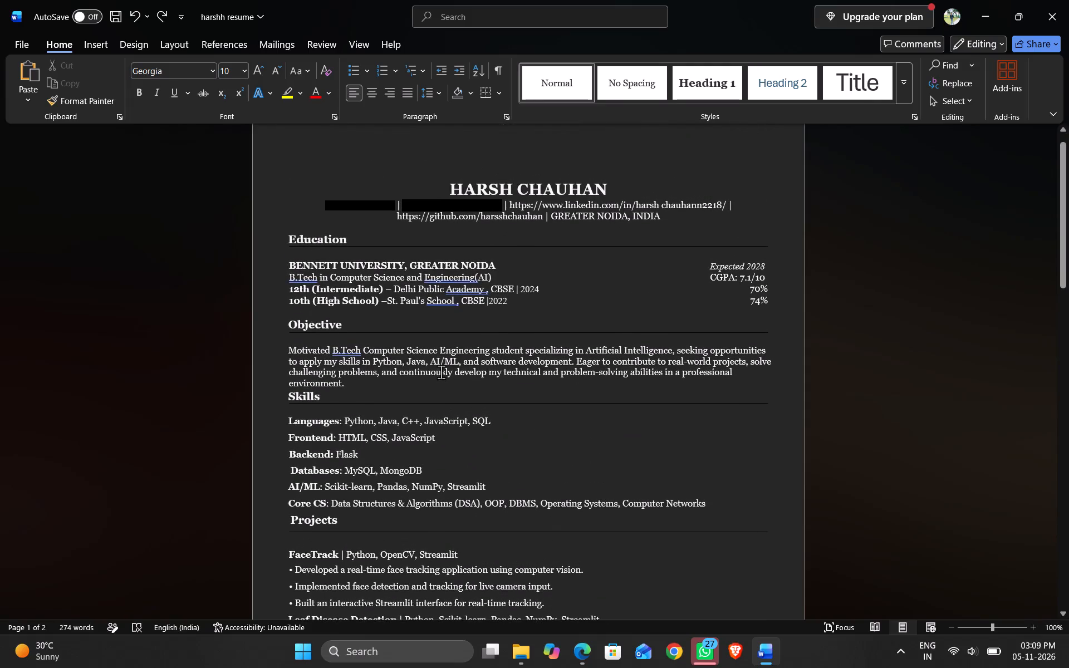
scroll(441, 372, "down", 4)
scroll(440, 460, "down", 3)
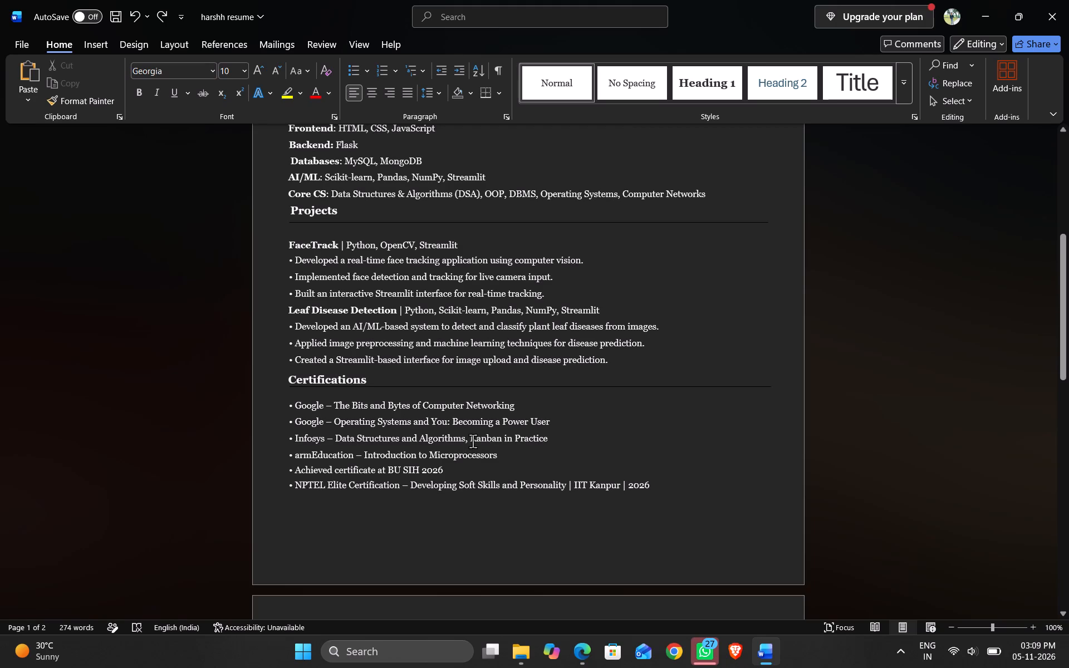
left_click(552, 421)
left_click_drag(552, 421, 333, 420)
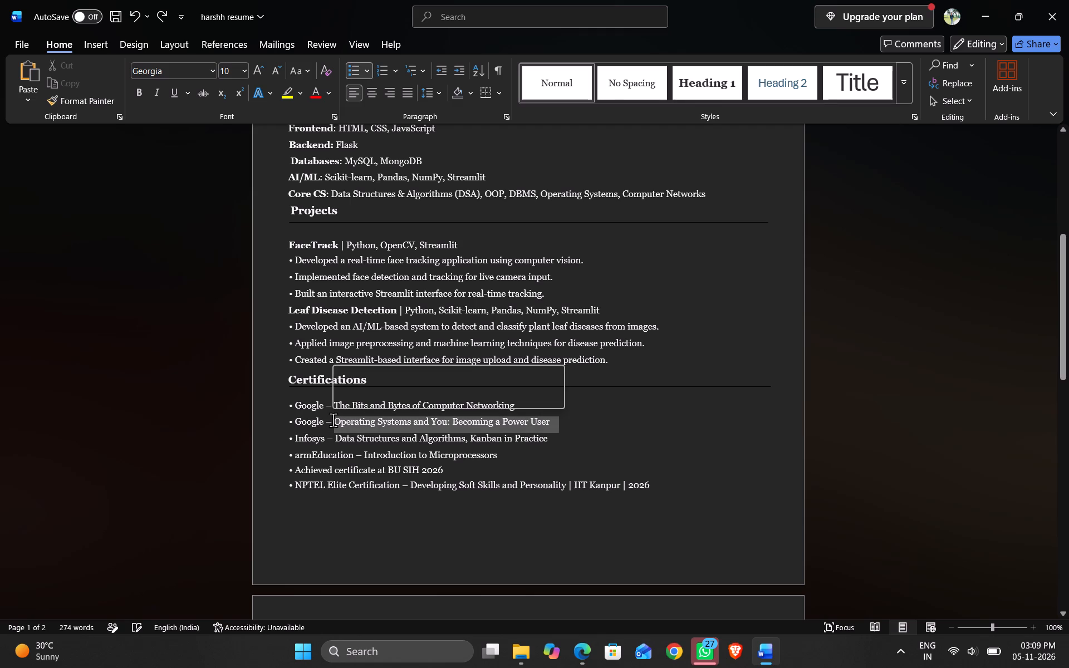
key("ctrl+c")
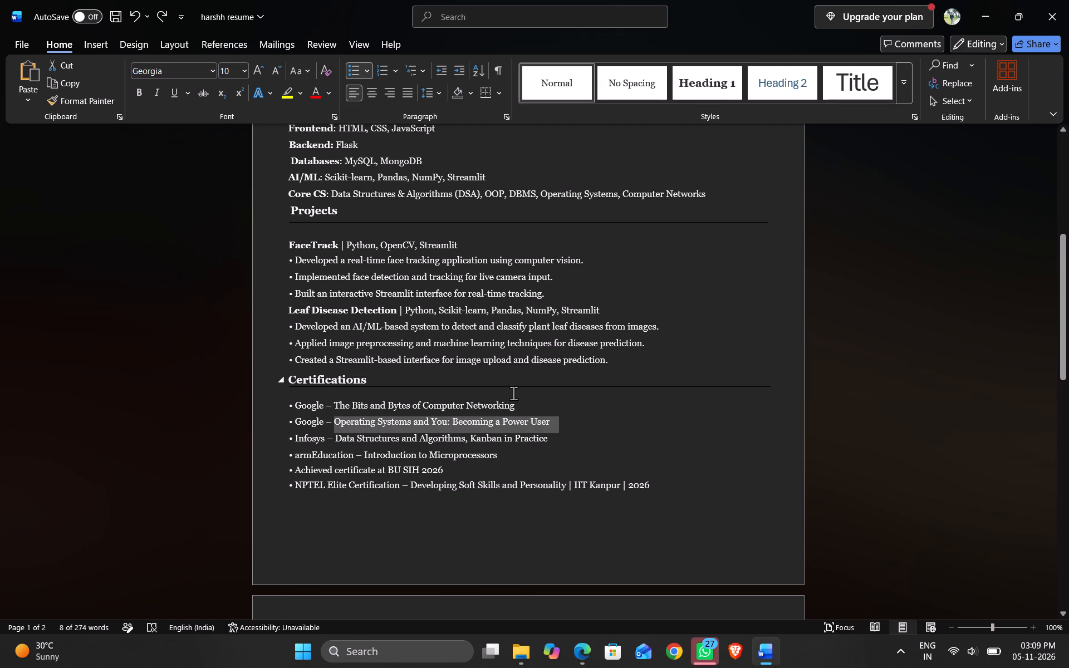
left_click(513, 404)
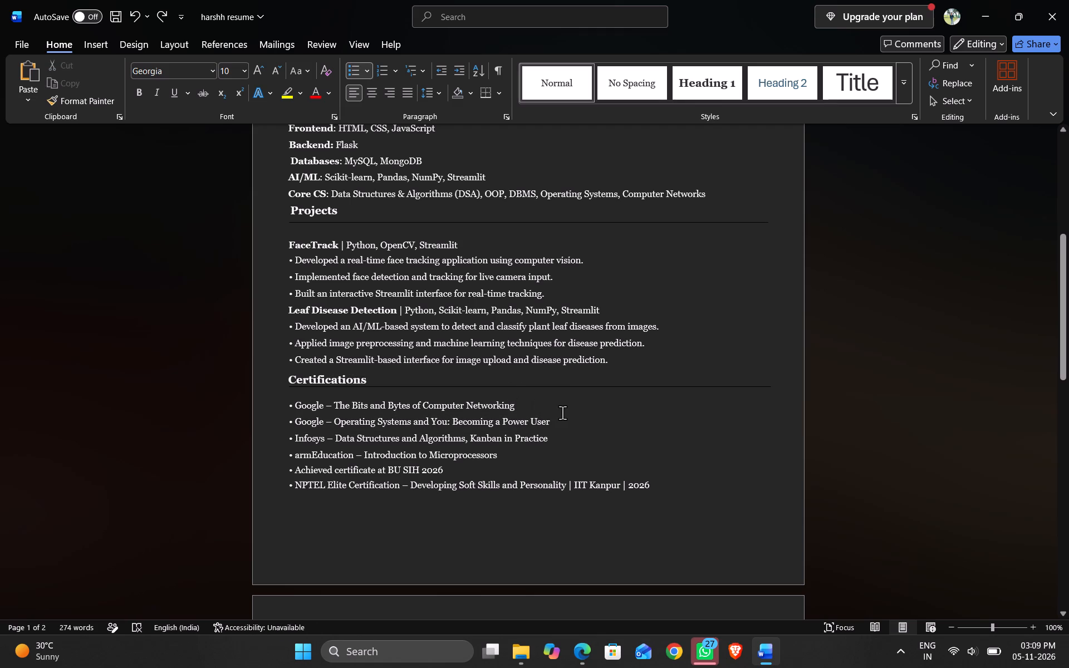
key("comma")
key("ctrl+v")
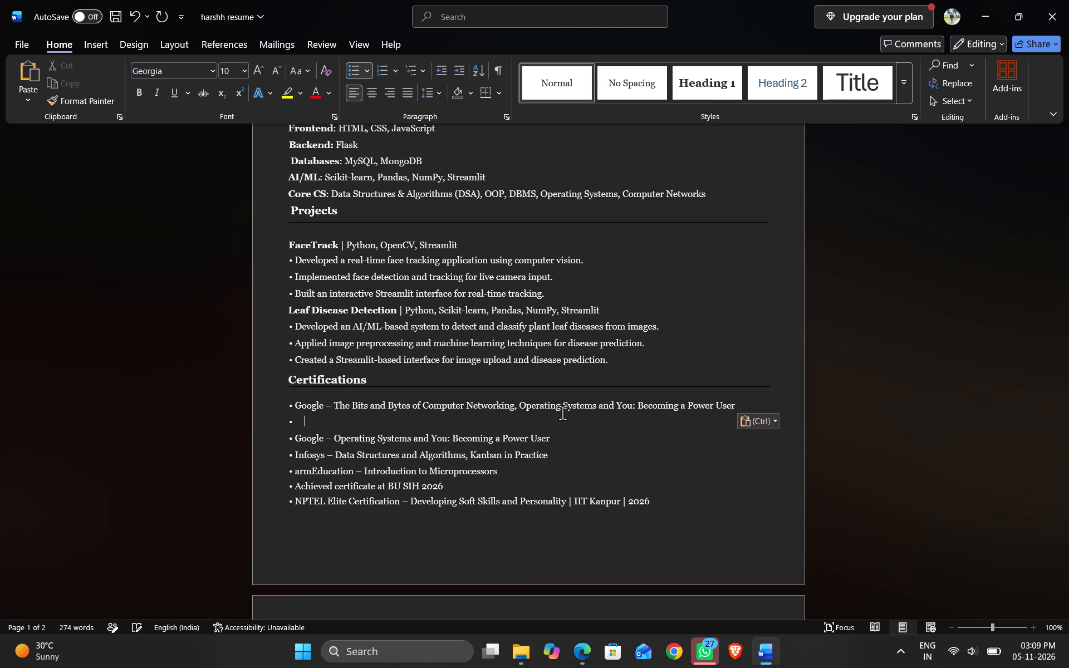
key("BackSpace")
key("BackSpace")
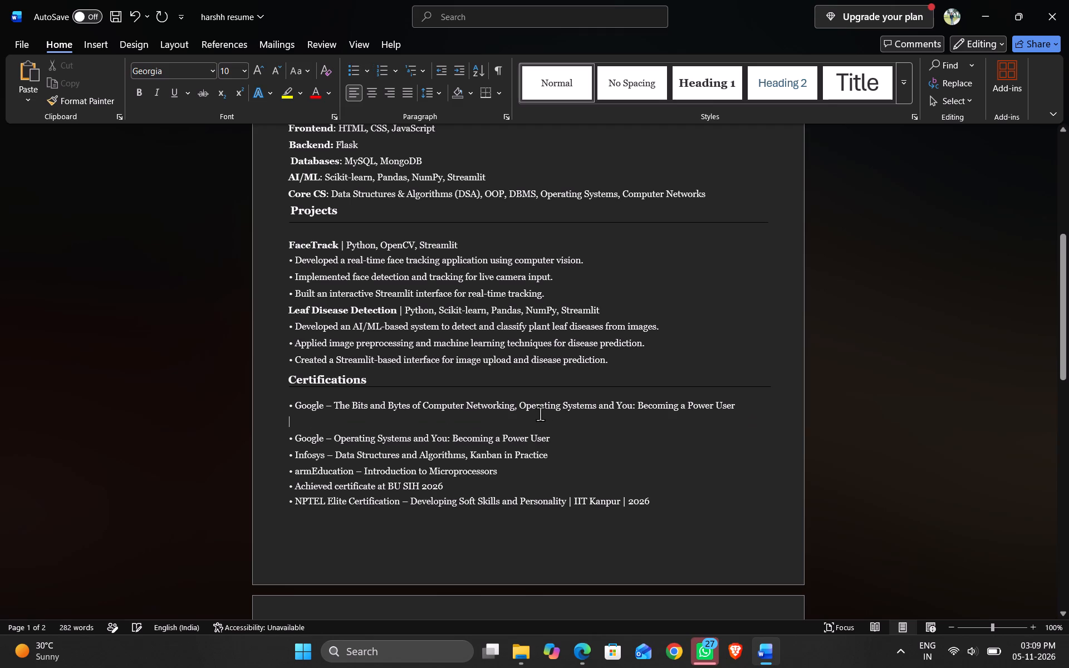
key("BackSpace")
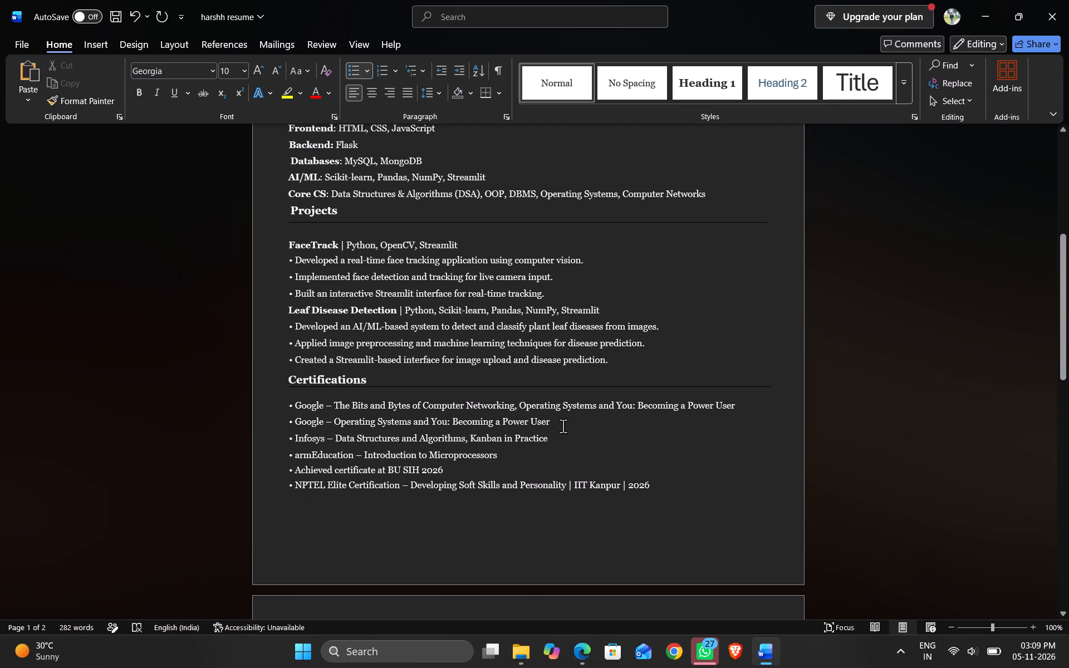
Delete the separate second Google certification bullet, "Operating Systems and You: Becoming a Power User".
left_click(563, 426)
left_click_drag(563, 426, 288, 419)
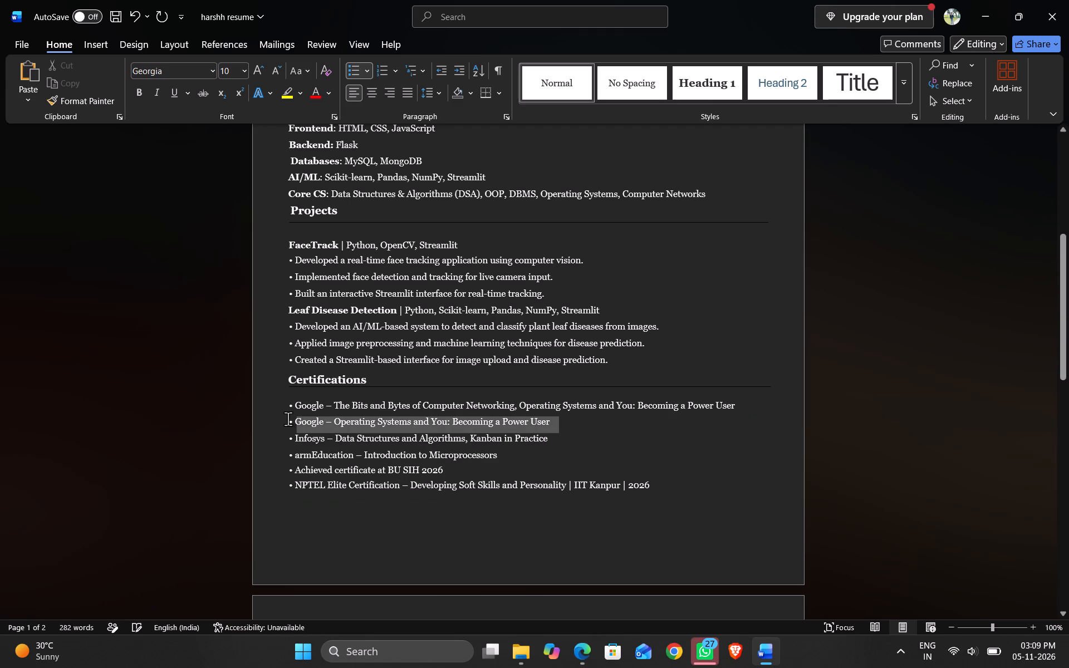
left_click_drag(288, 419, 287, 419)
key("Delete")
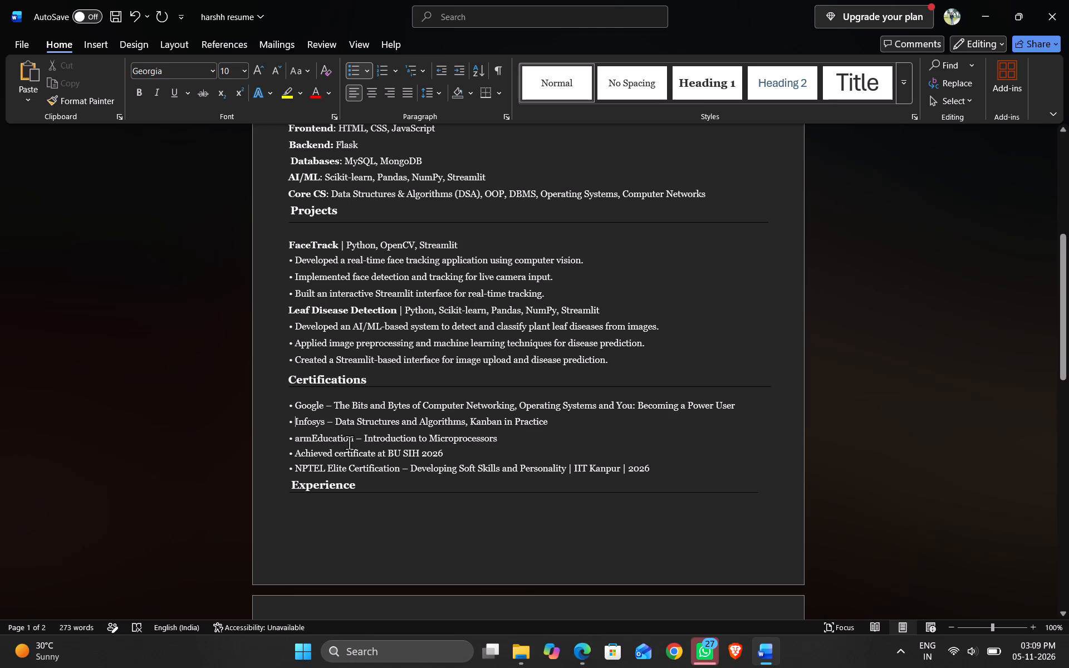
scroll(373, 455, "right", 1)
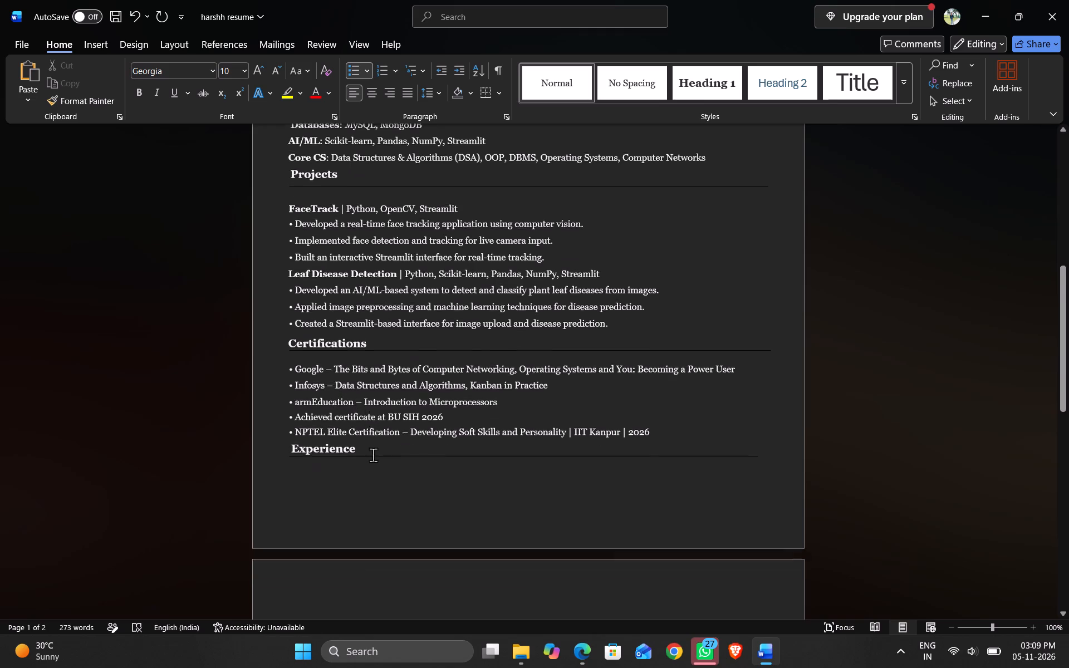
scroll(373, 455, "right", 1)
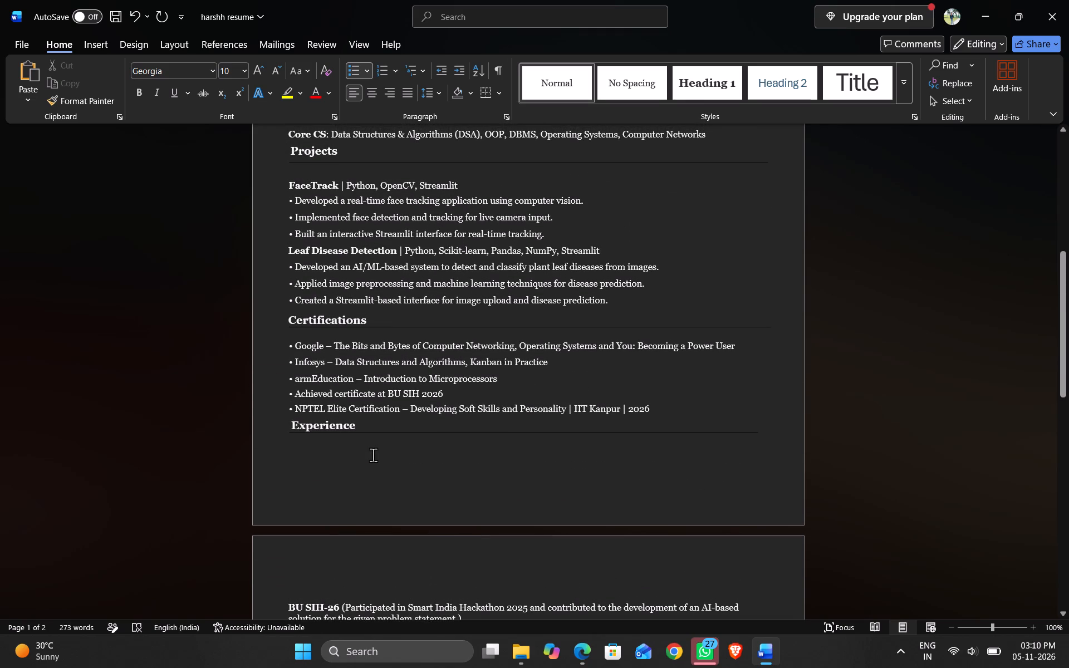
Review the resume's layout from the header to the Experience entry on page two, looking for space to save.
scroll(369, 434, "down", 1)
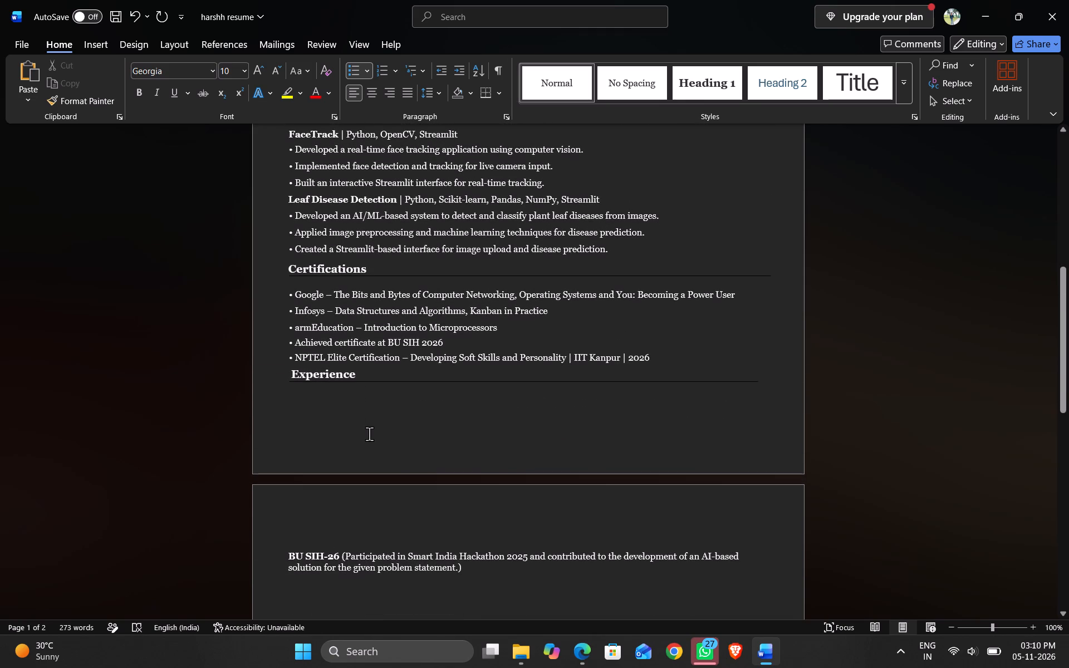
scroll(381, 391, "up", 1)
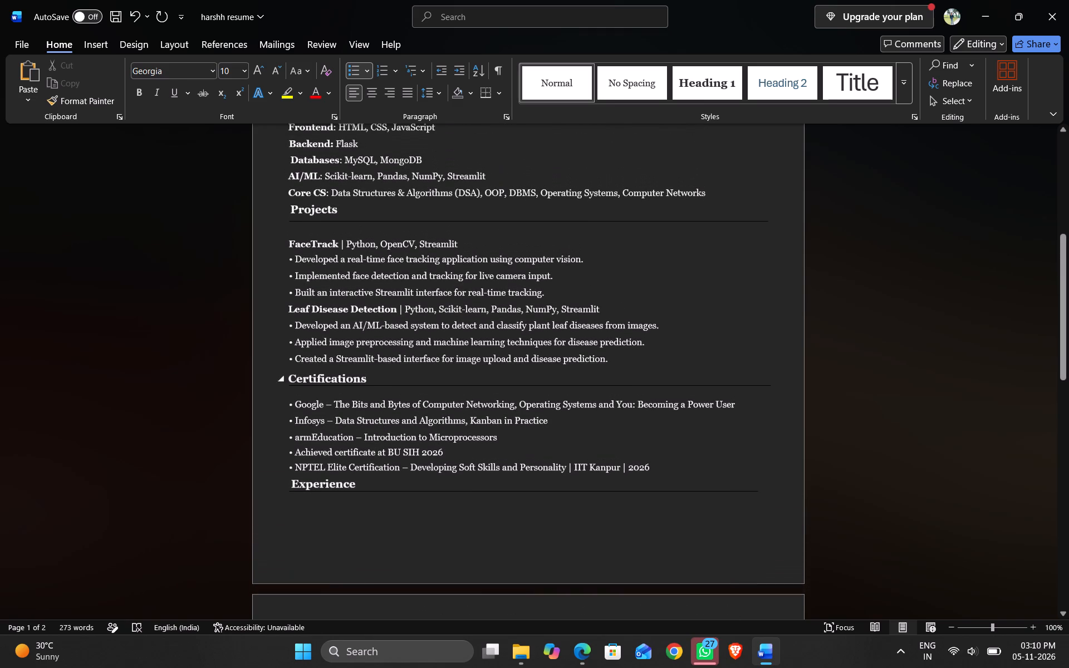
scroll(381, 391, "up", 1)
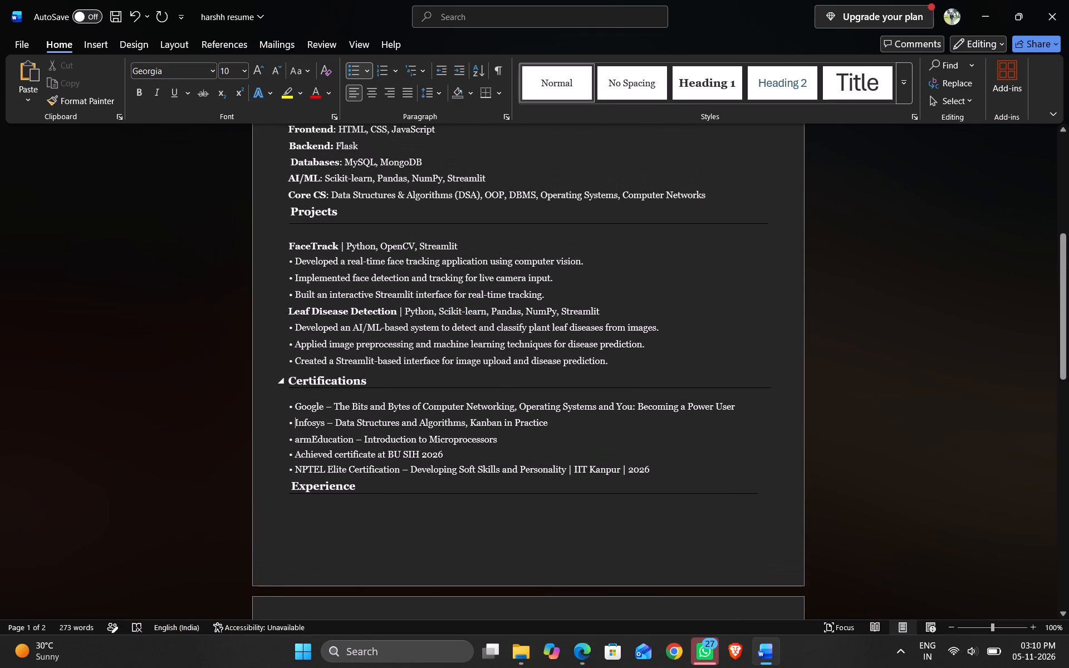
left_click(381, 391)
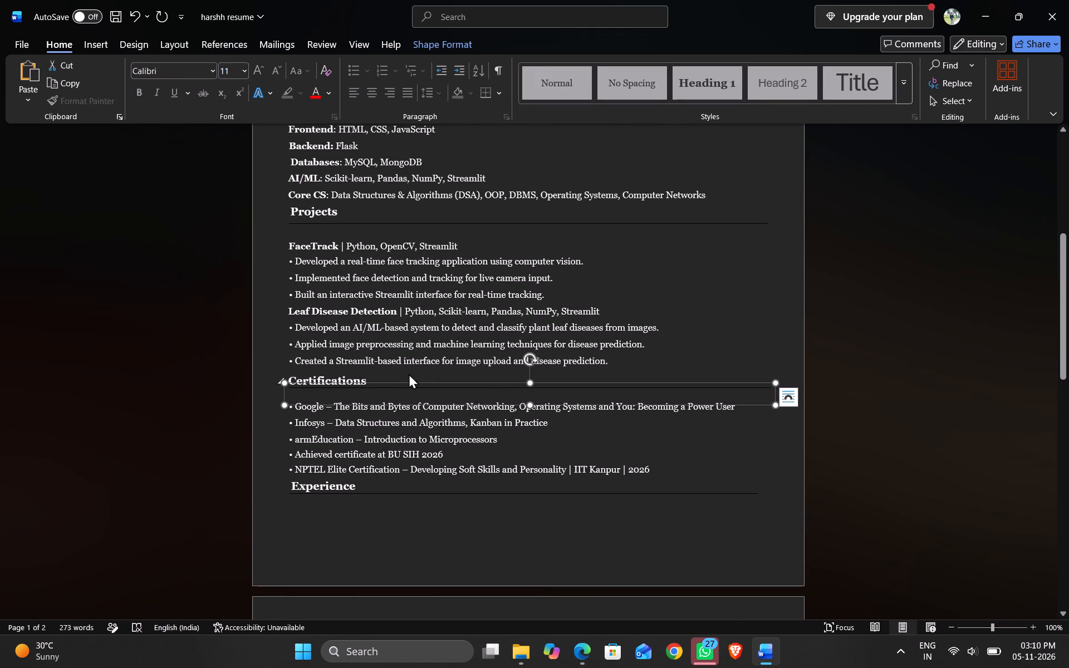
left_click(605, 288)
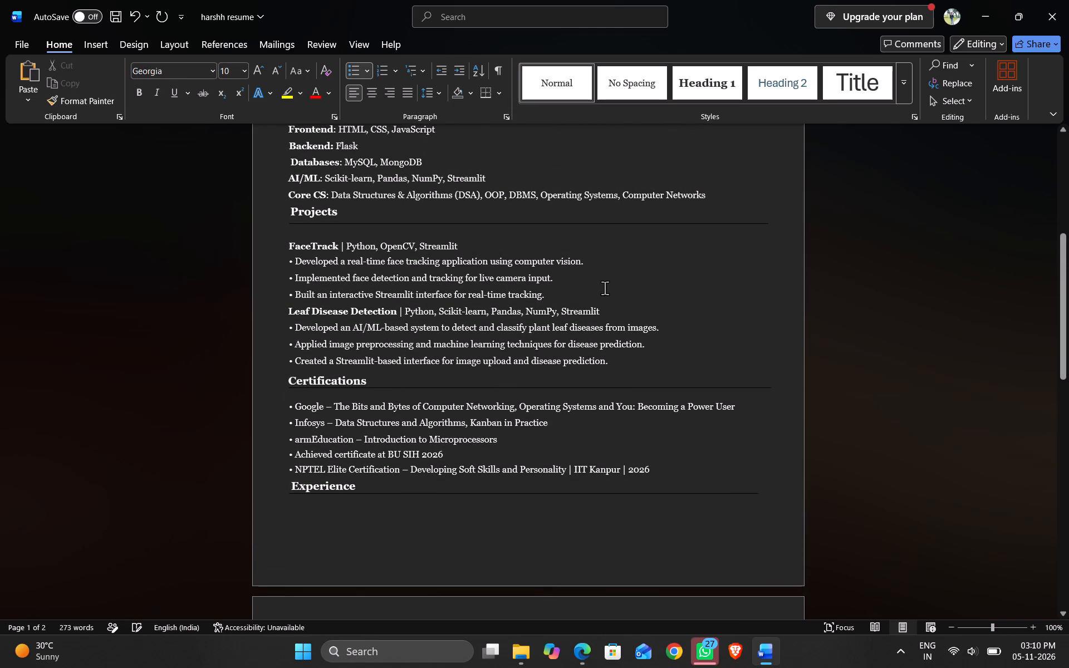
scroll(435, 308, "up", 1)
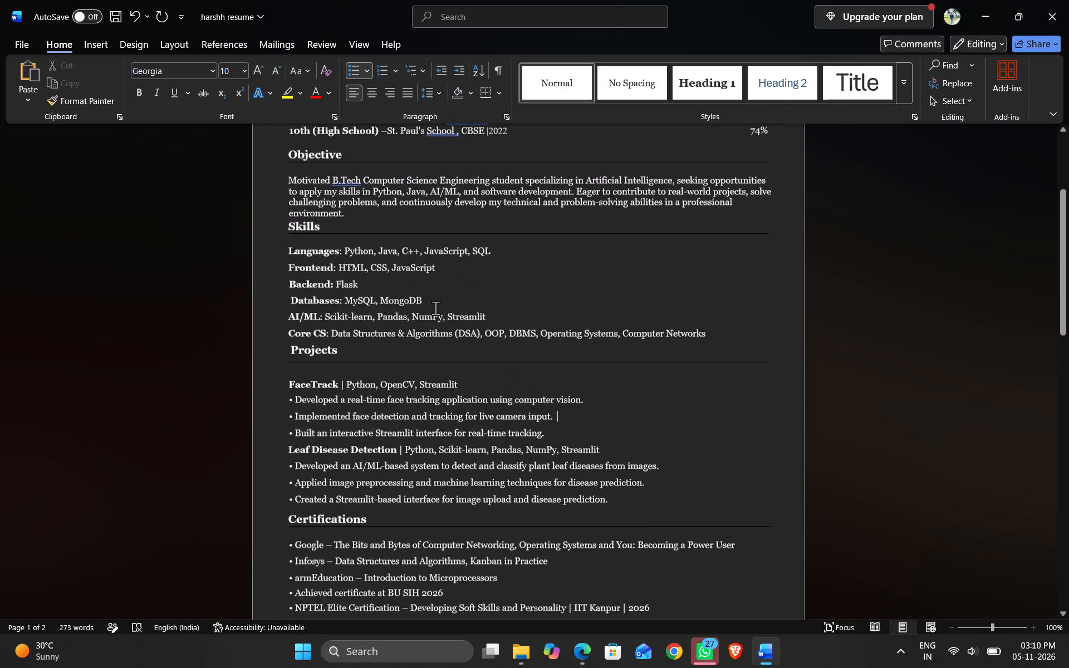
scroll(435, 308, "up", 1)
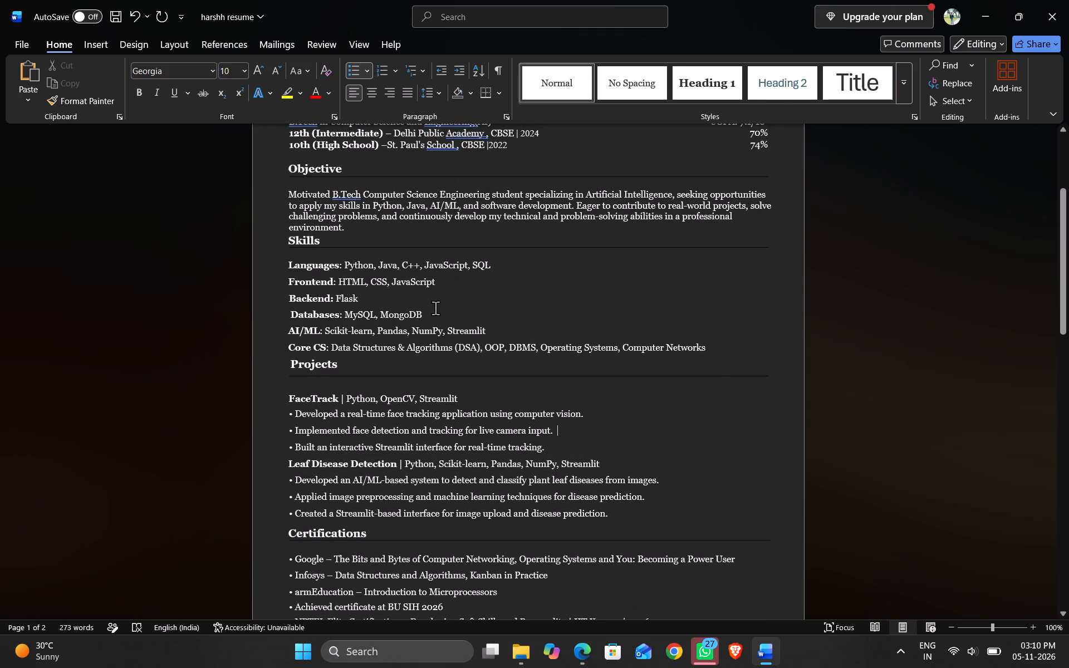
scroll(435, 308, "up", 1)
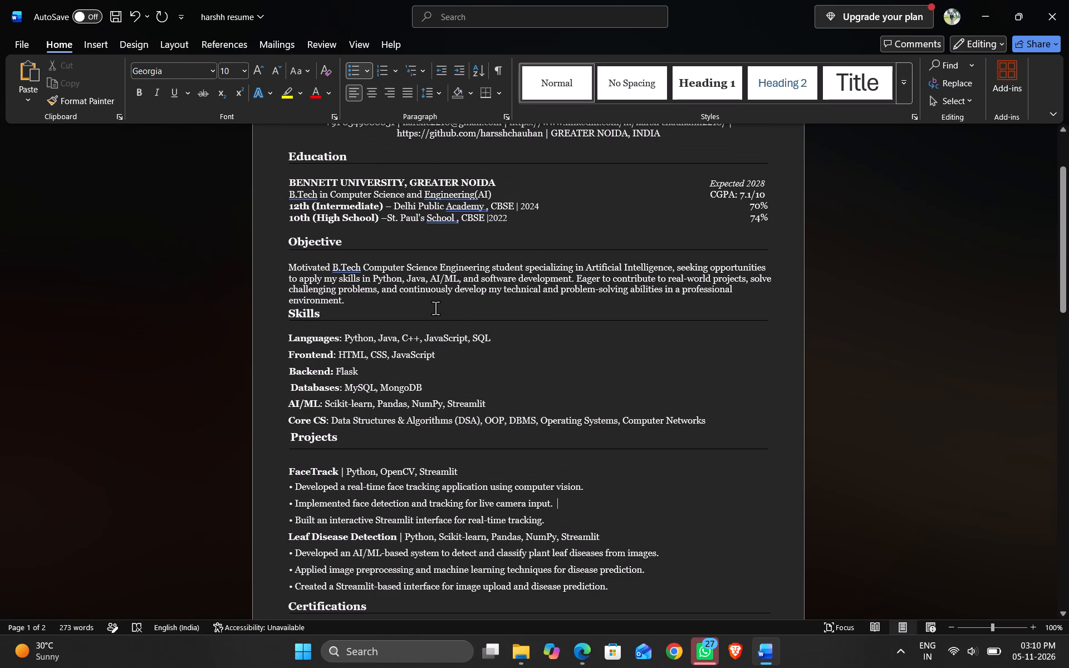
scroll(435, 308, "down", 1)
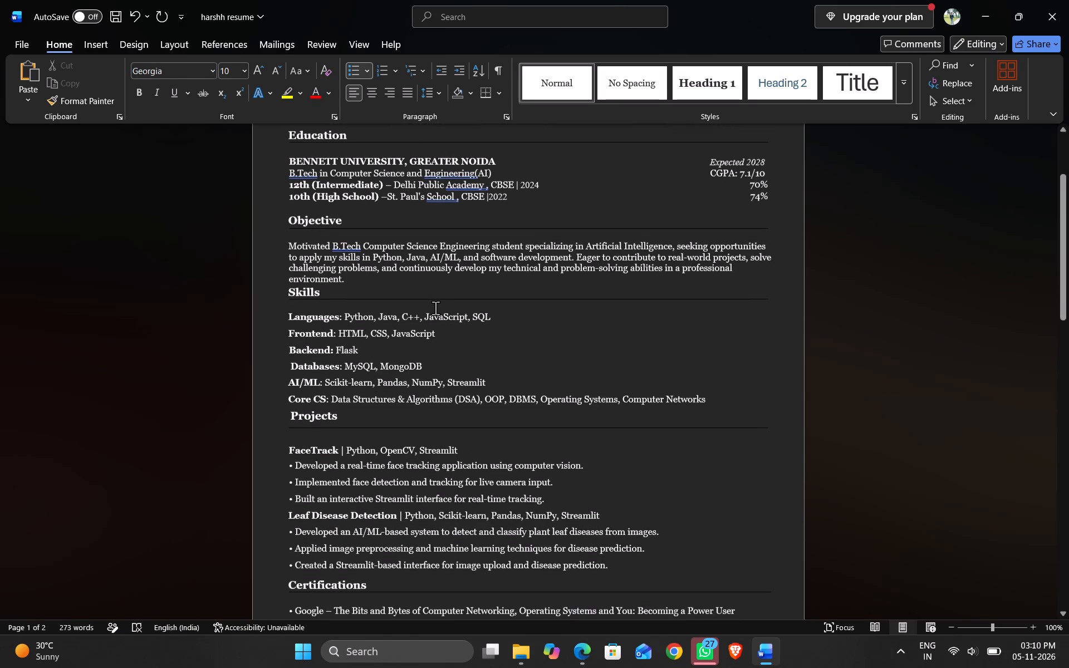
scroll(435, 308, "down", 1)
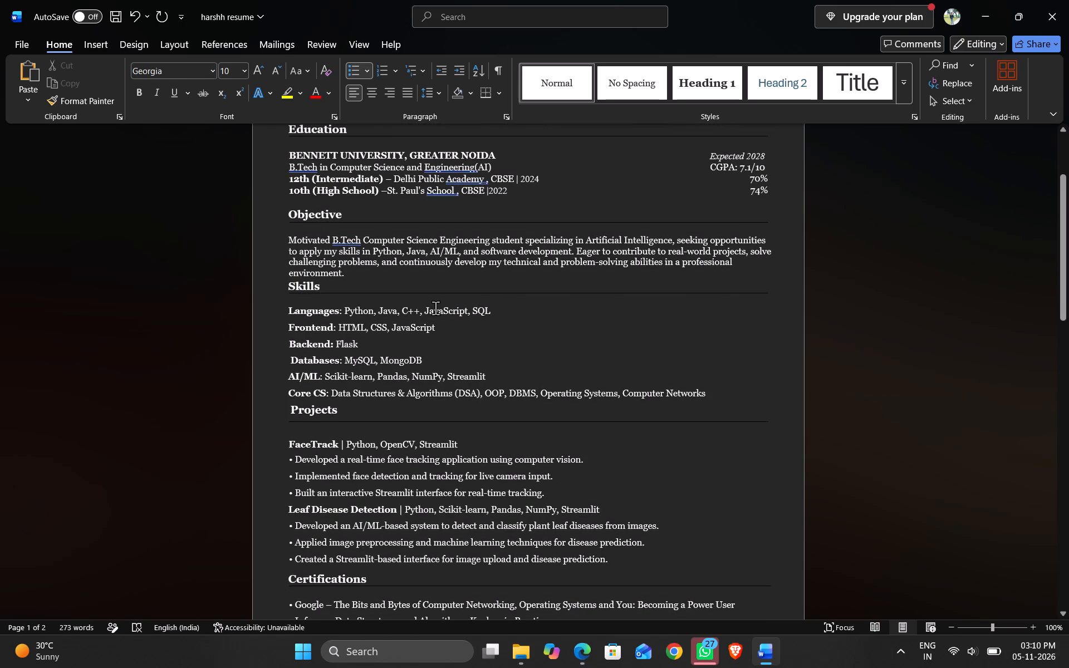
scroll(435, 308, "down", 2)
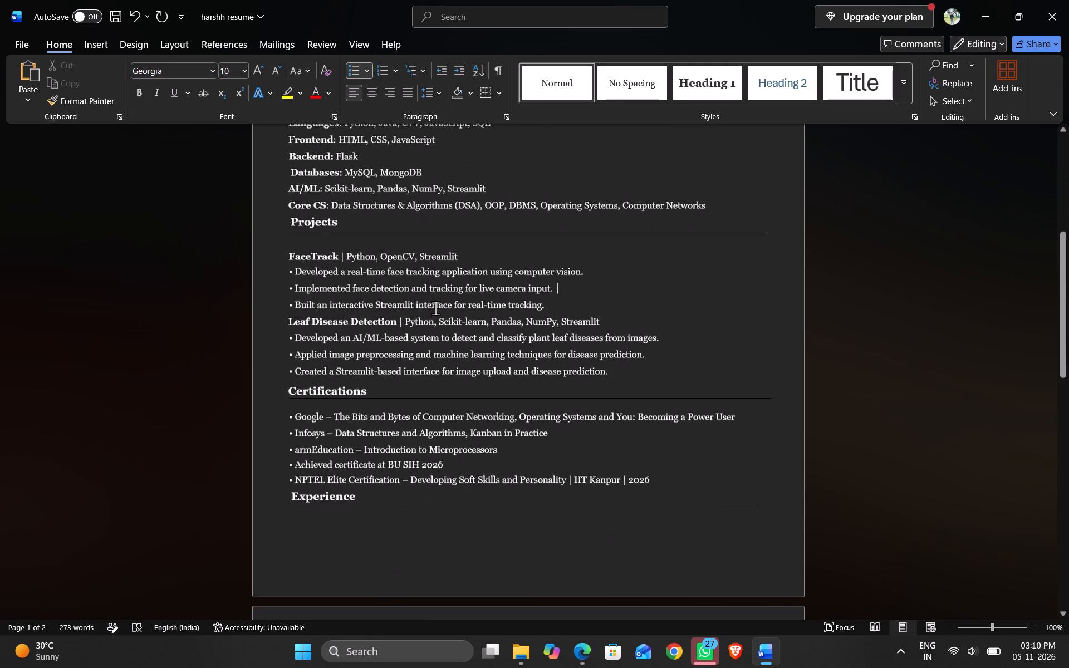
scroll(435, 308, "down", 1)
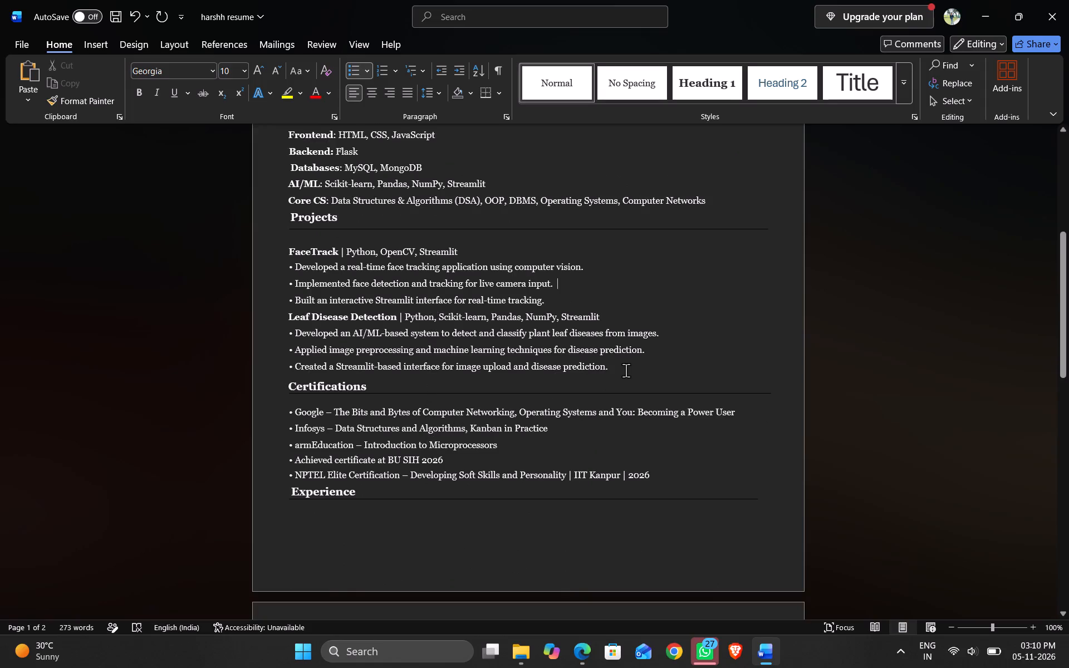
scroll(626, 370, "up", 3)
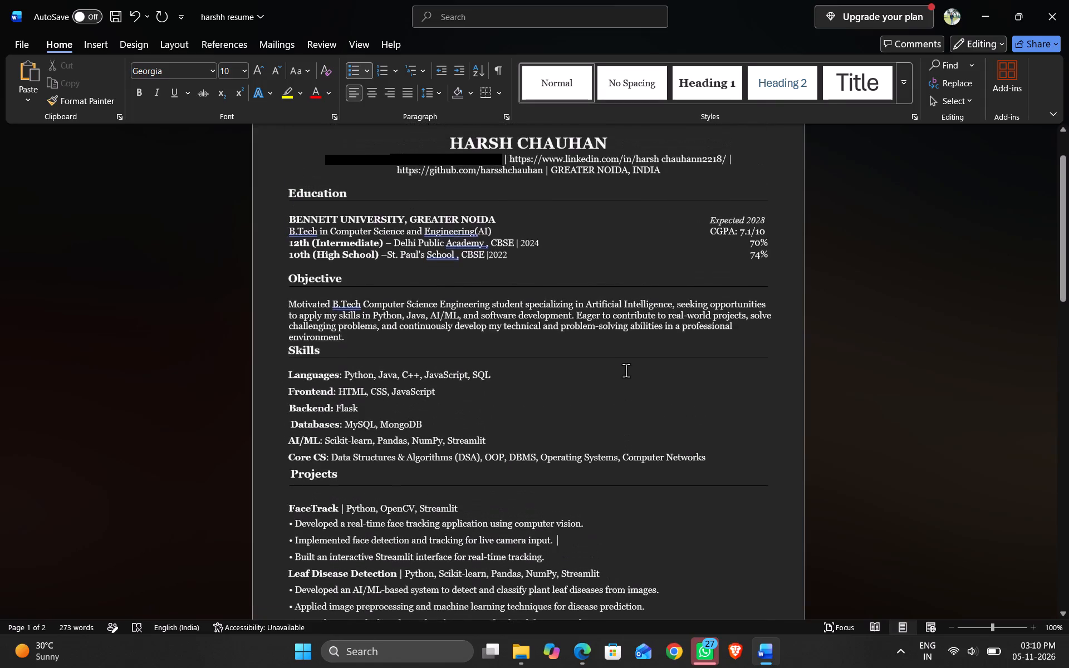
scroll(626, 370, "up", 1)
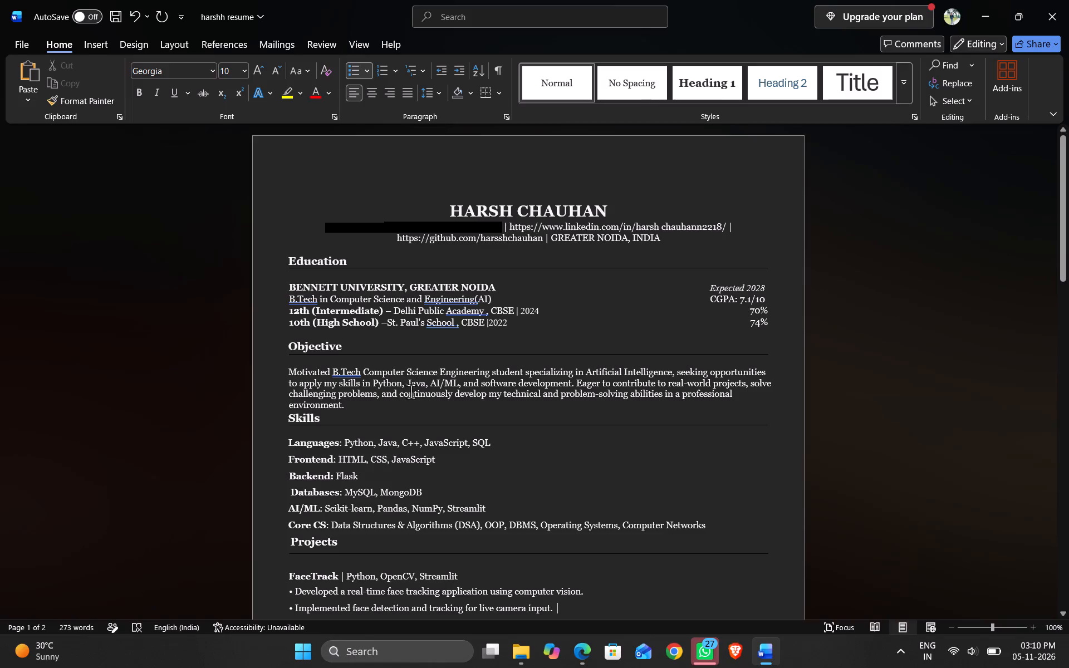
scroll(408, 404, "down", 4)
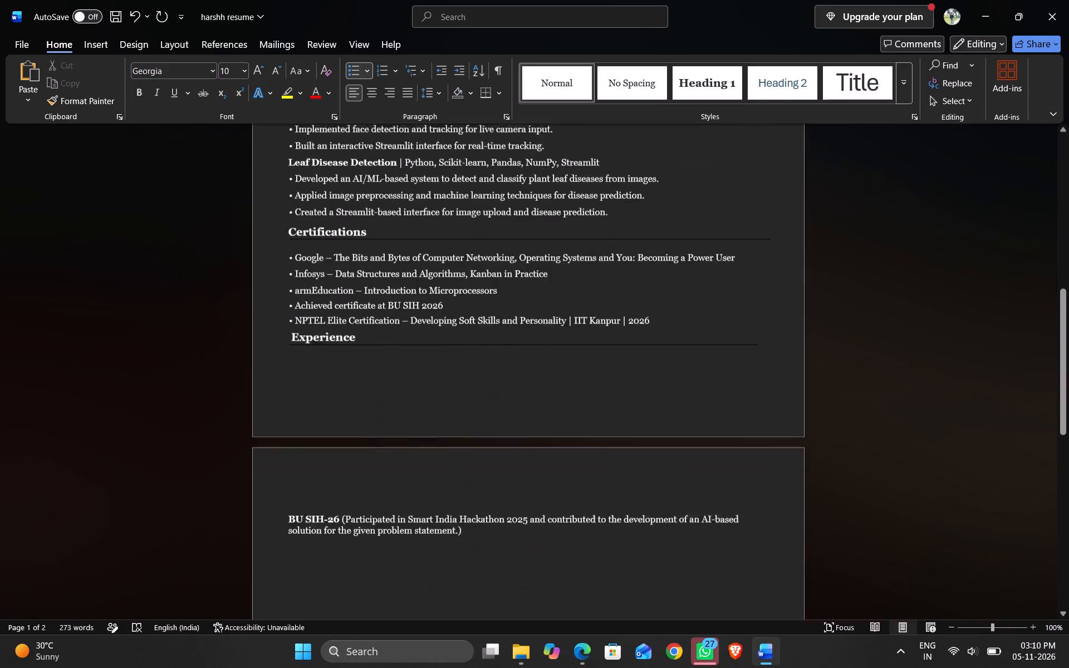
Check the font sizes of the whole resume text, the Education heading and the Bennett University line.
left_click(477, 504)
left_click_drag(477, 504, 303, 62)
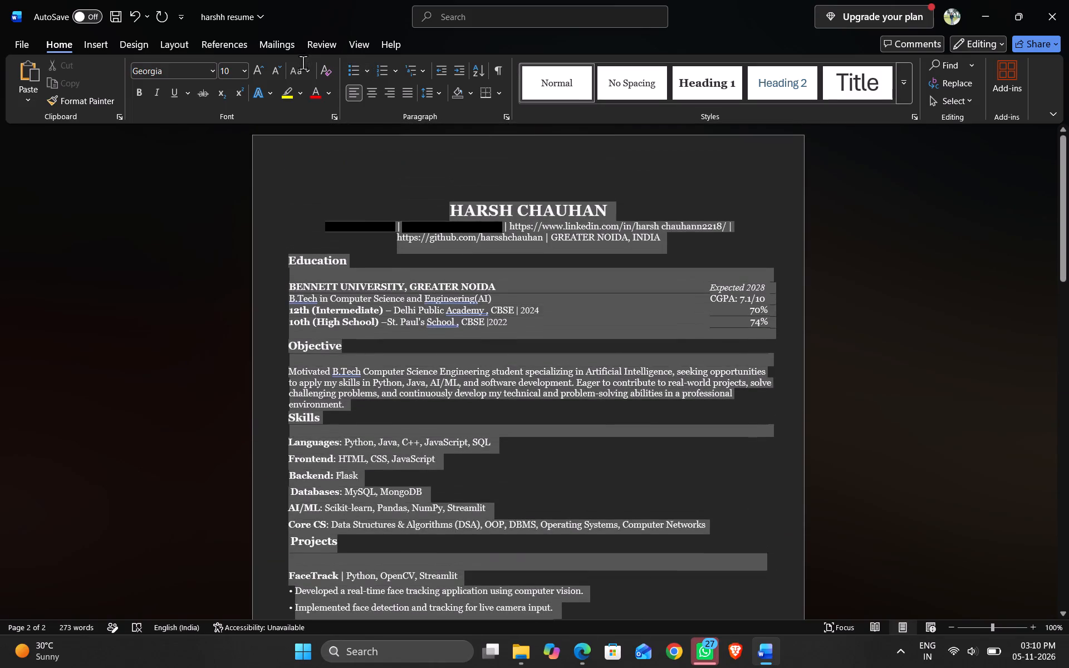
left_click_drag(303, 62, 299, 75)
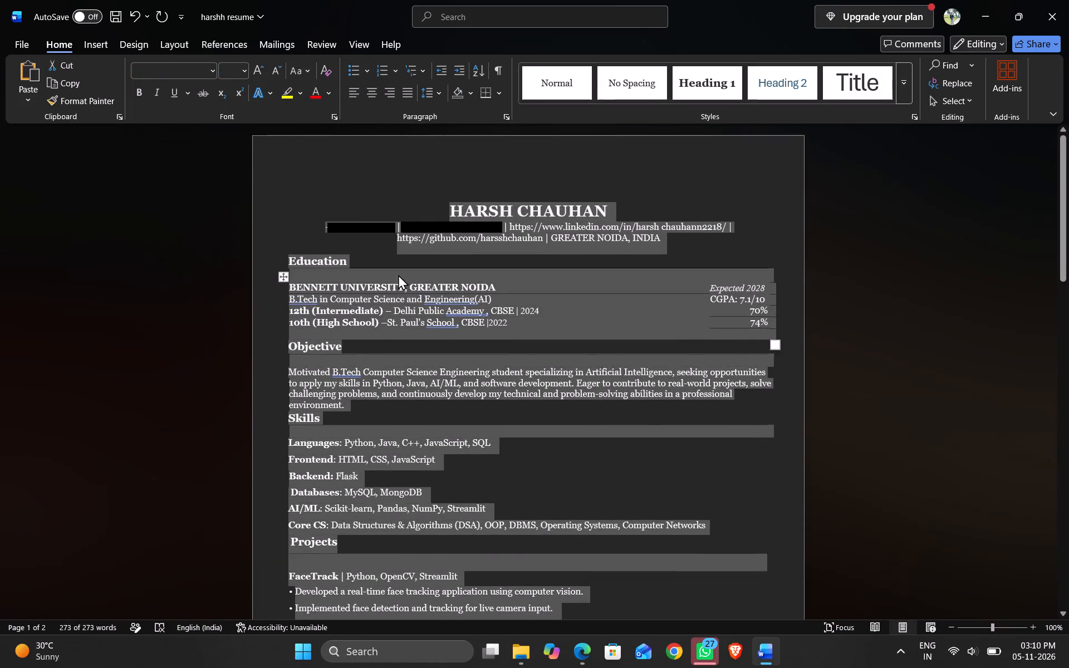
left_click(599, 431)
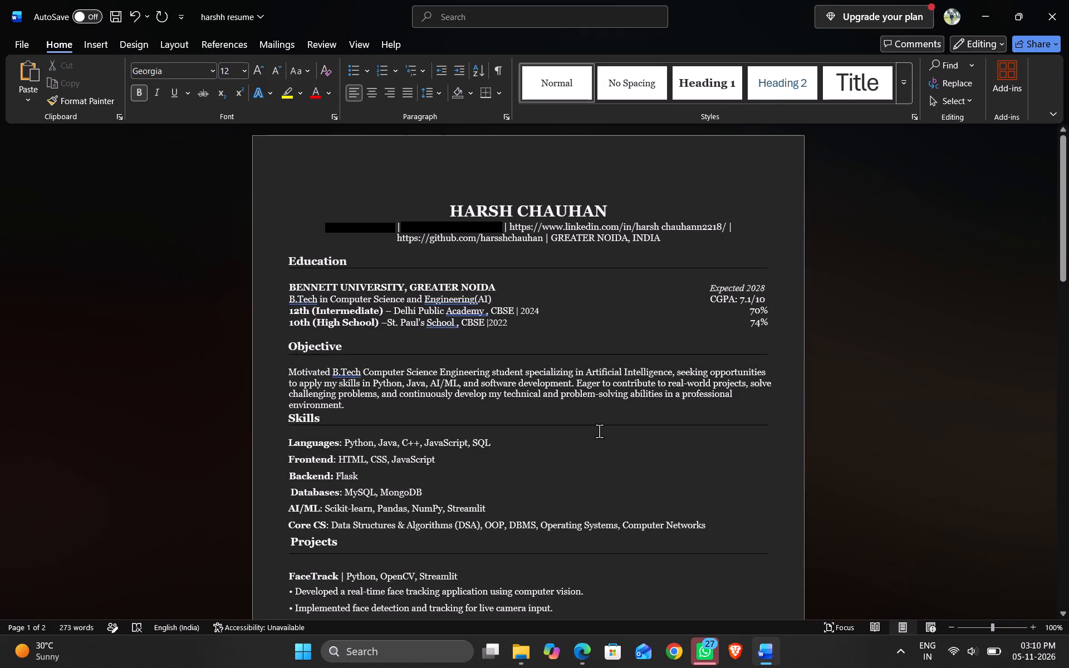
left_click_drag(368, 261, 318, 248)
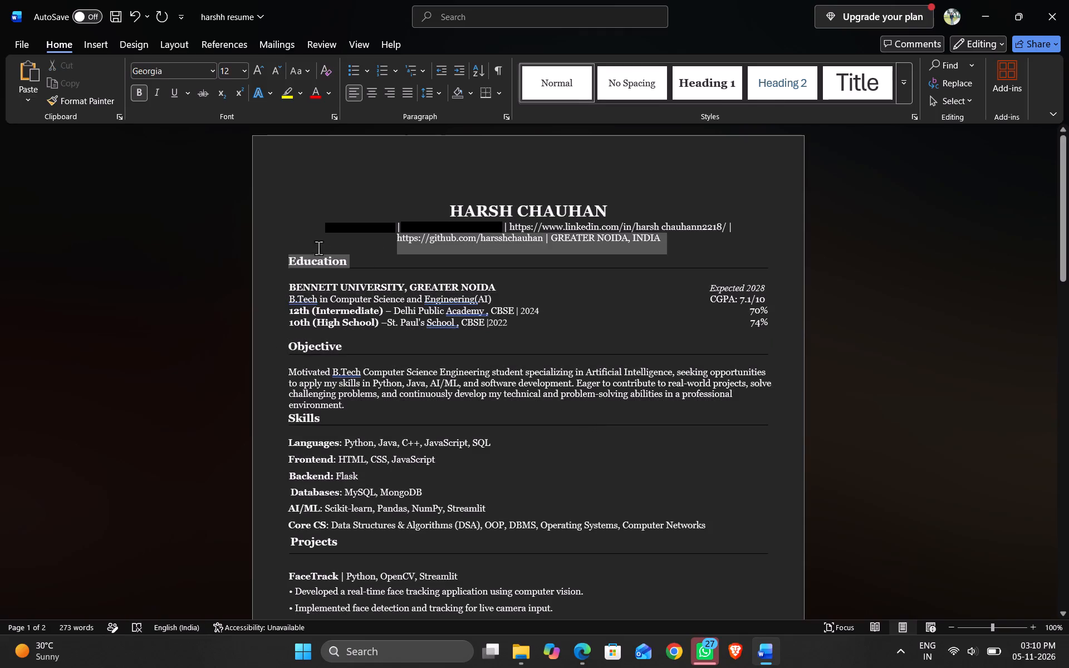
left_click_drag(318, 248, 286, 265)
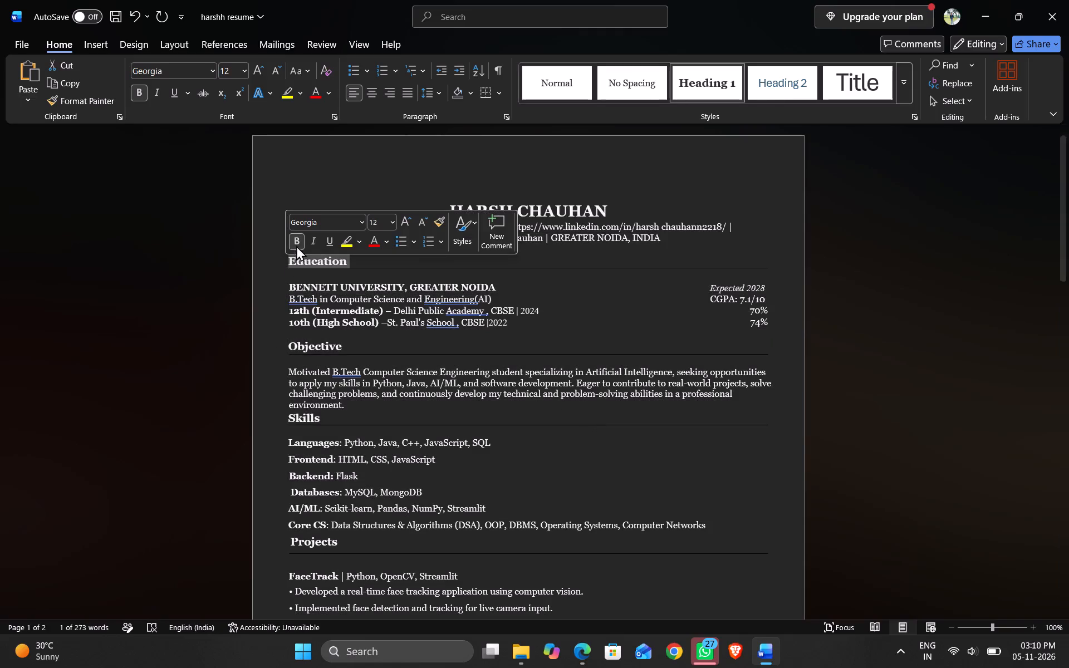
left_click(514, 332)
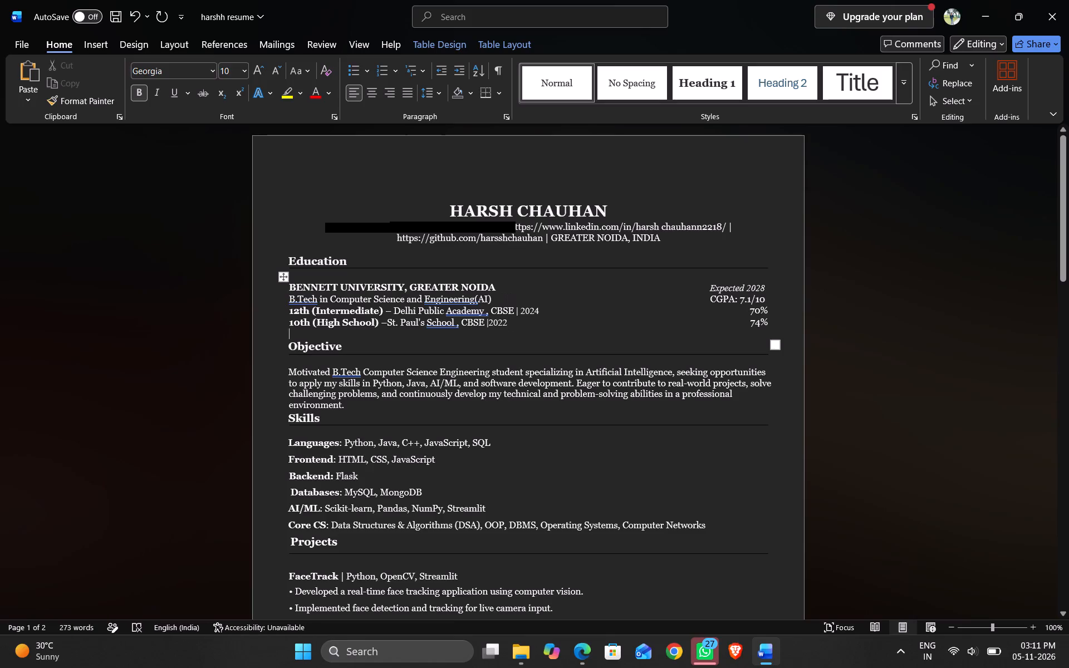
left_click(499, 289)
left_click_drag(499, 289, 292, 285)
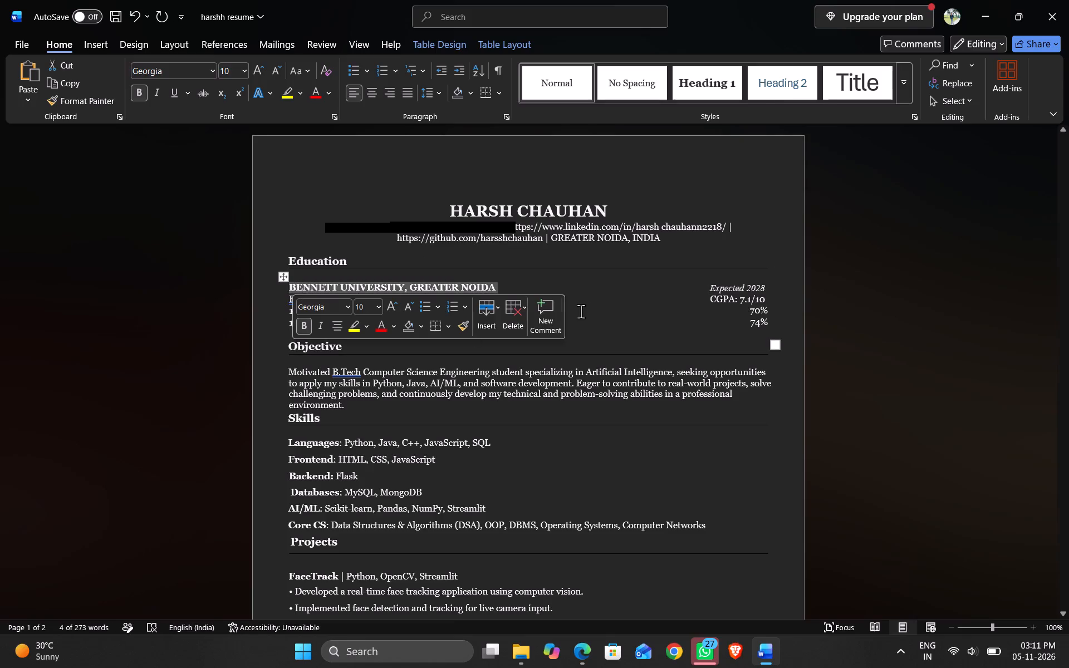
left_click(614, 315)
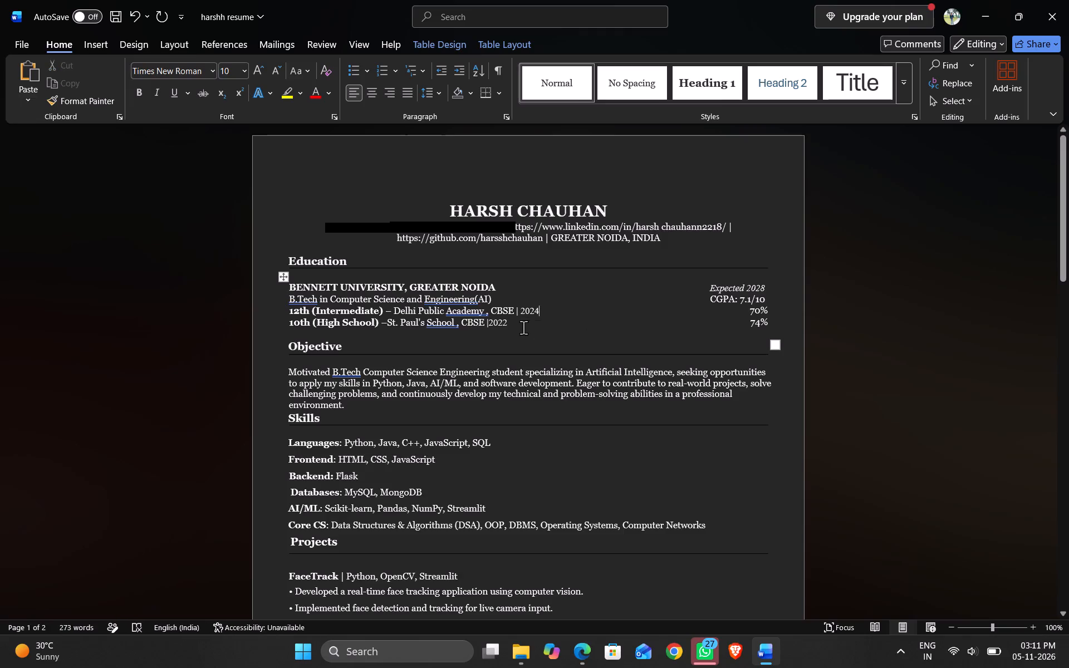
Set the B.Tech, 12th (Intermediate) and 10th (High School) lines under Education to font size 9.
left_click_drag(523, 327, 292, 300)
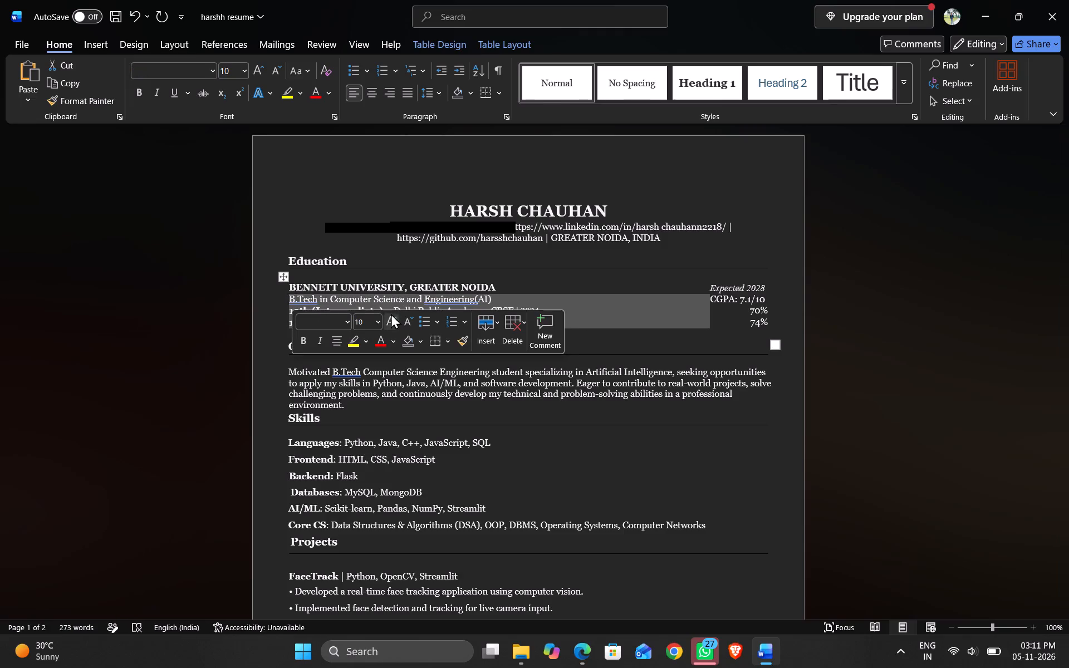
left_click(379, 321)
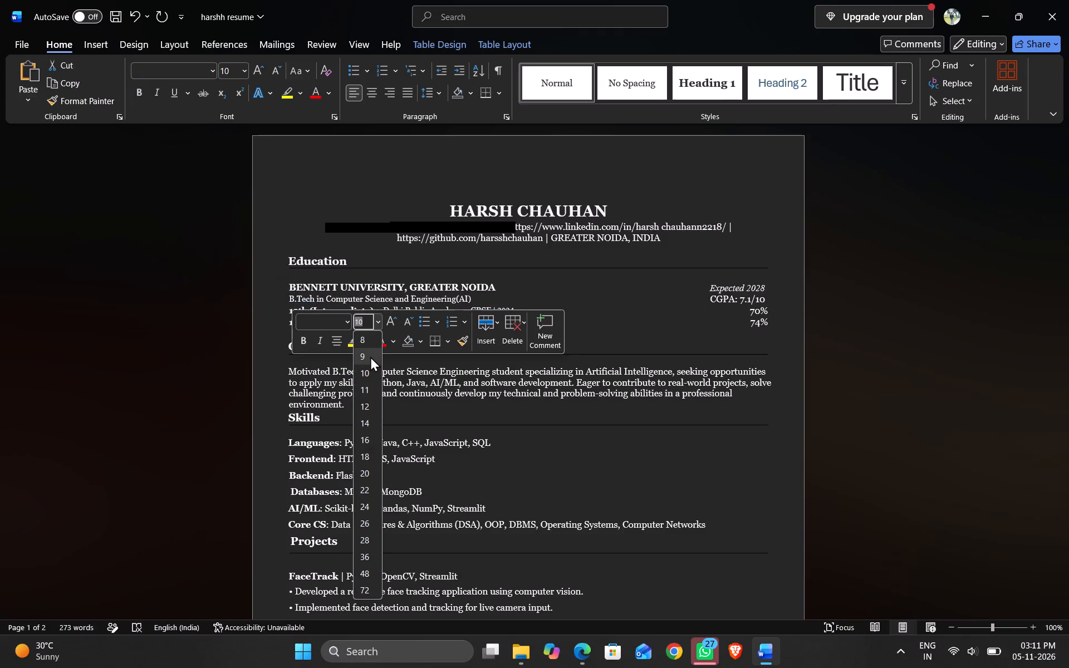
left_click(370, 356)
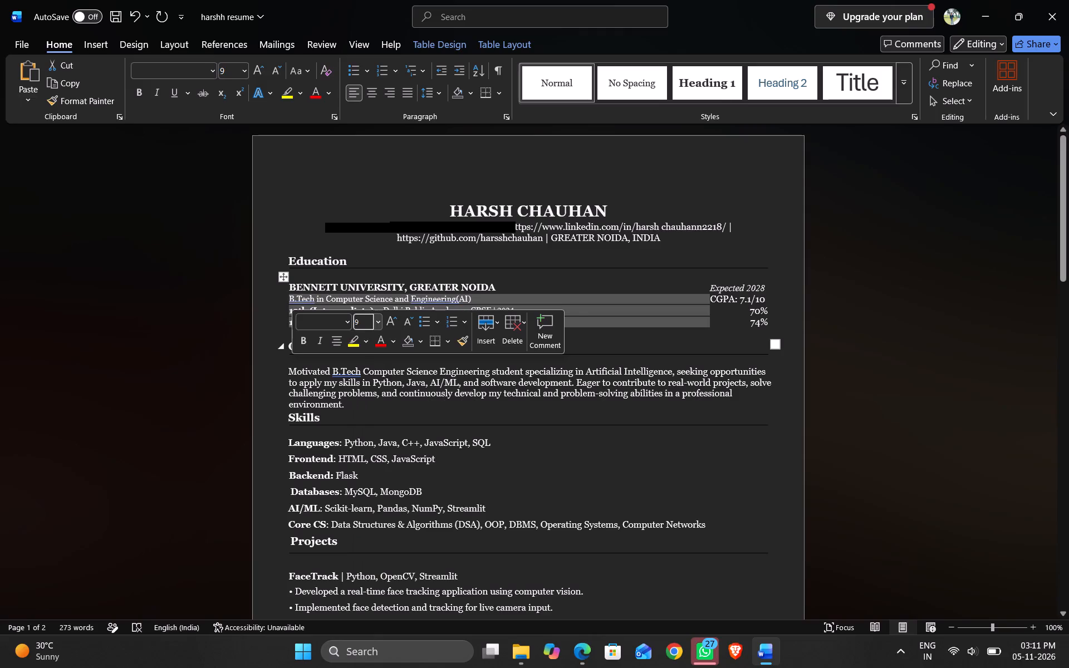
left_click(609, 329)
left_click(635, 358)
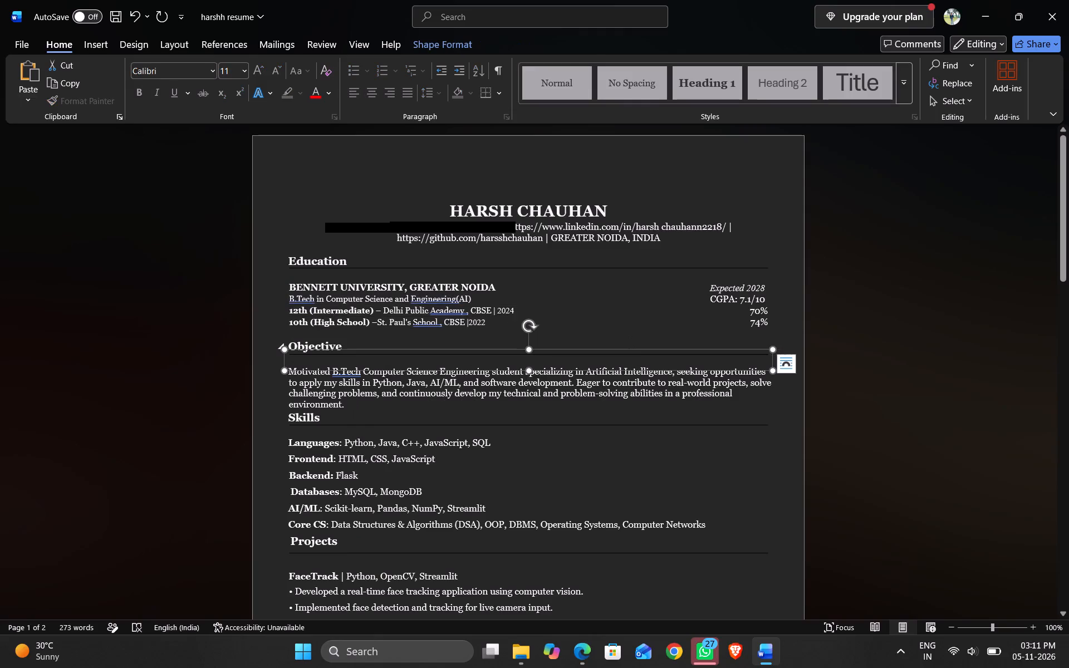
Set the CGPA and the two percentage scores in the Education table to font size 9.
left_click_drag(786, 324, 753, 304)
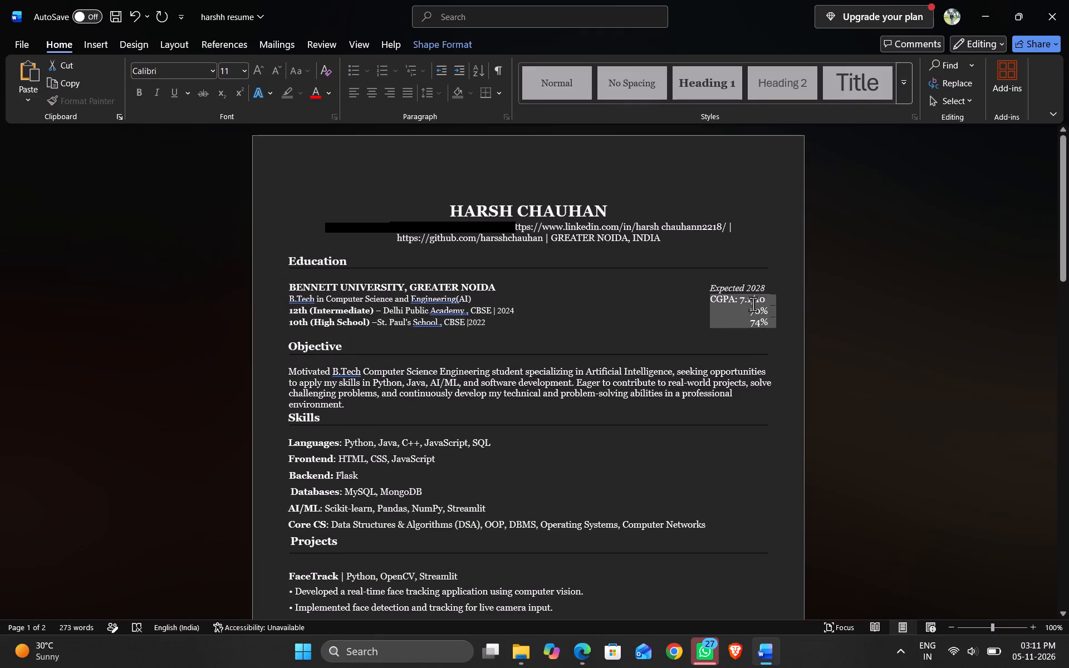
left_click_drag(753, 304, 725, 297)
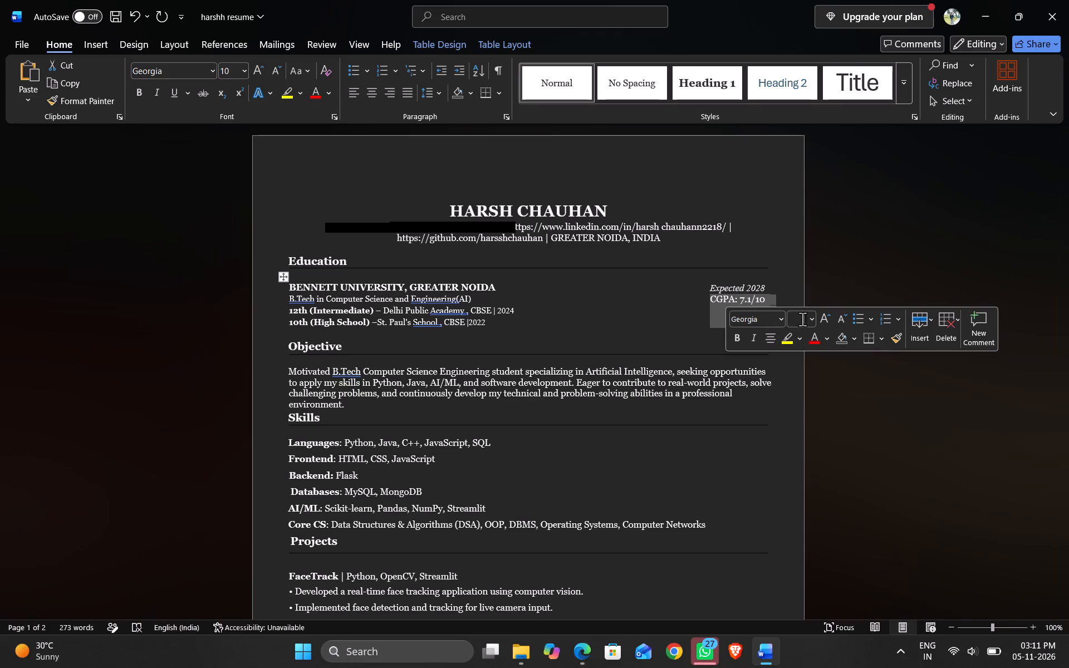
left_click(813, 320)
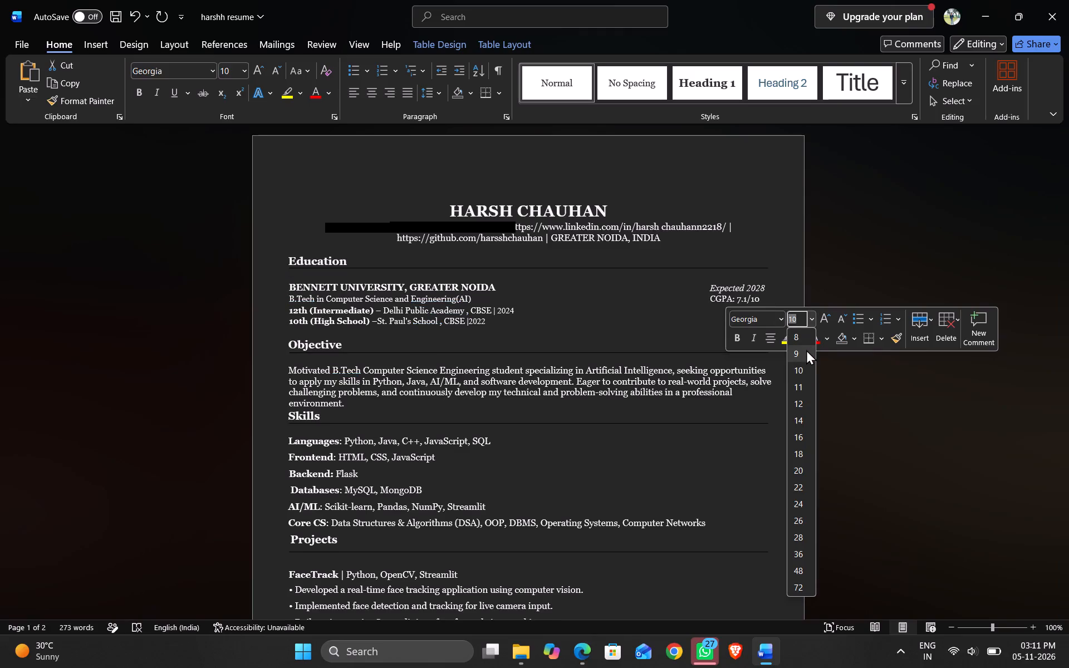
left_click(806, 350)
left_click(643, 323)
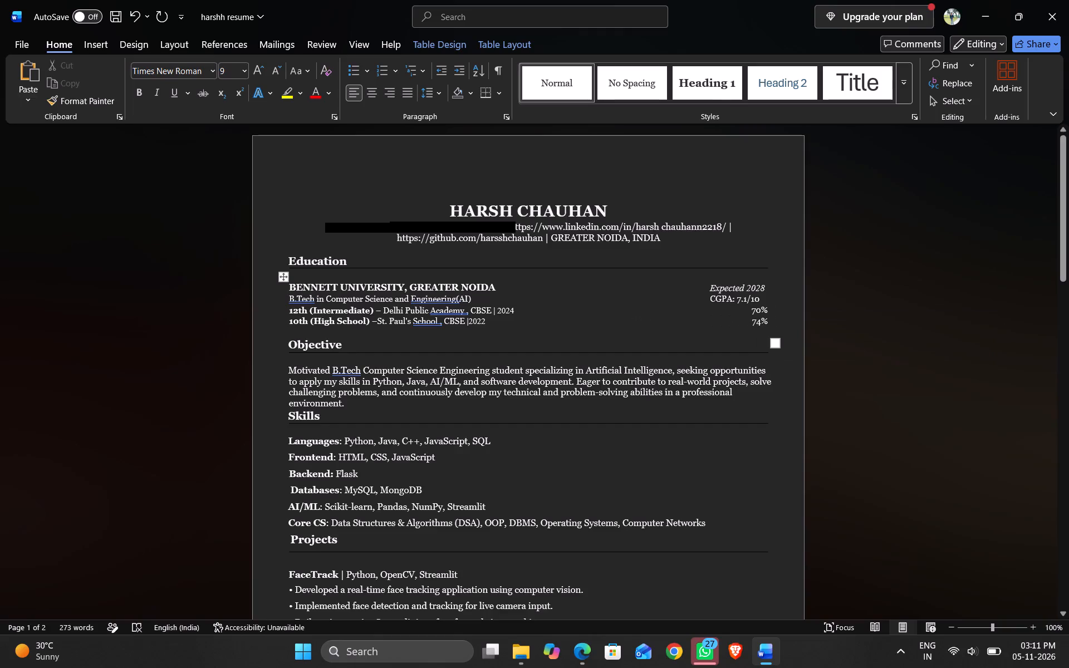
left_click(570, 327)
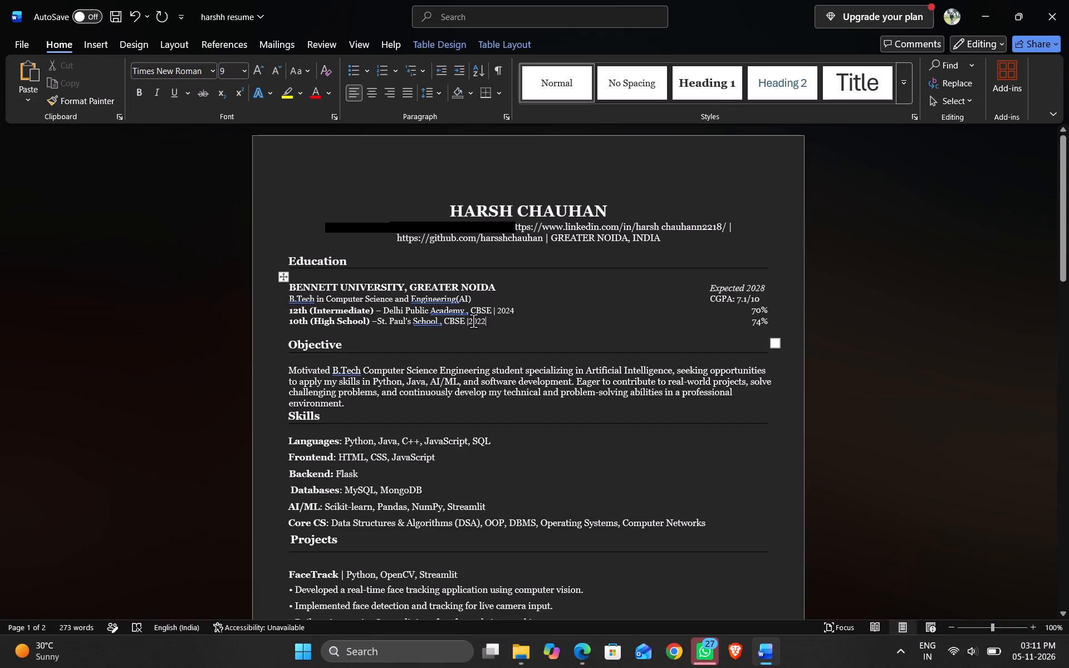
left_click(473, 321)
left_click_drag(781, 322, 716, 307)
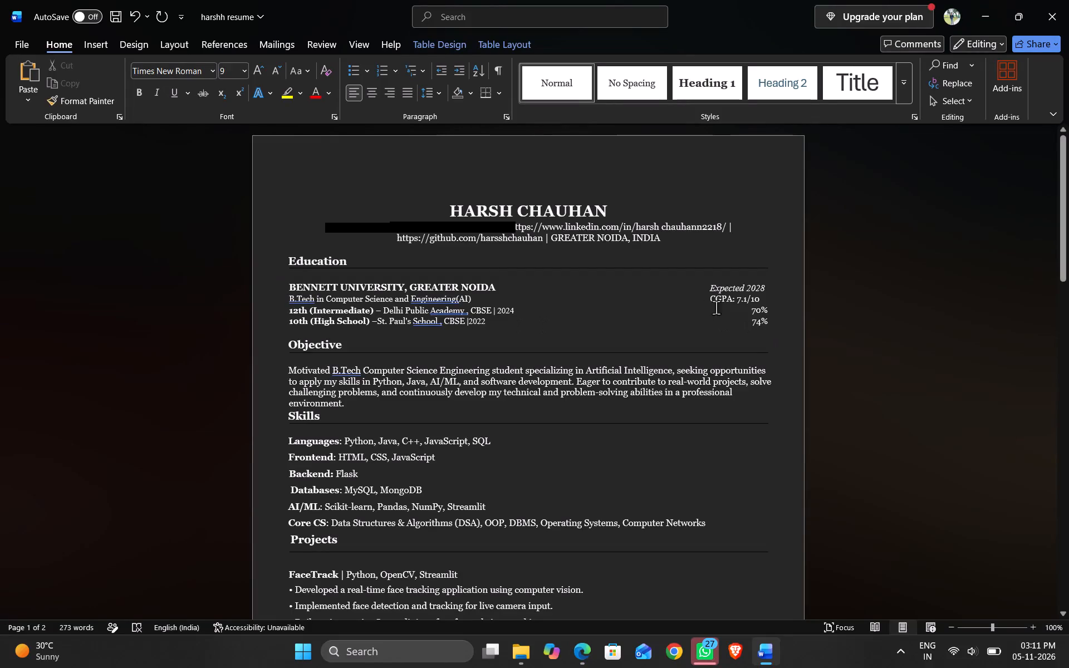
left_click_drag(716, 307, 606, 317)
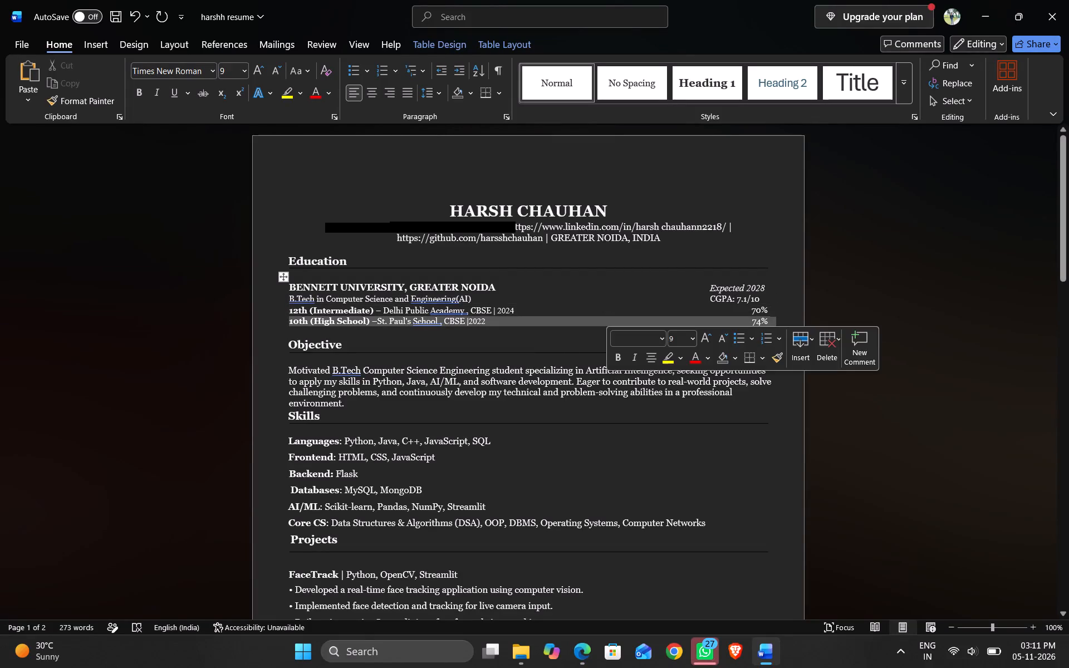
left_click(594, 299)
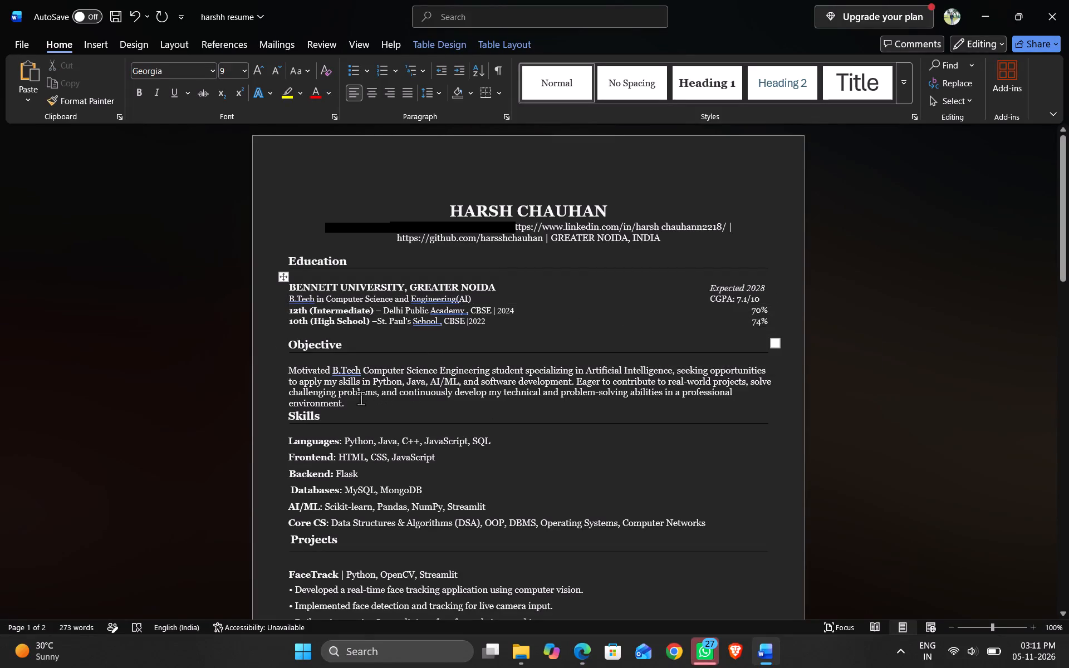
Set the Objective paragraph to font size 9.
left_click_drag(364, 405, 300, 357)
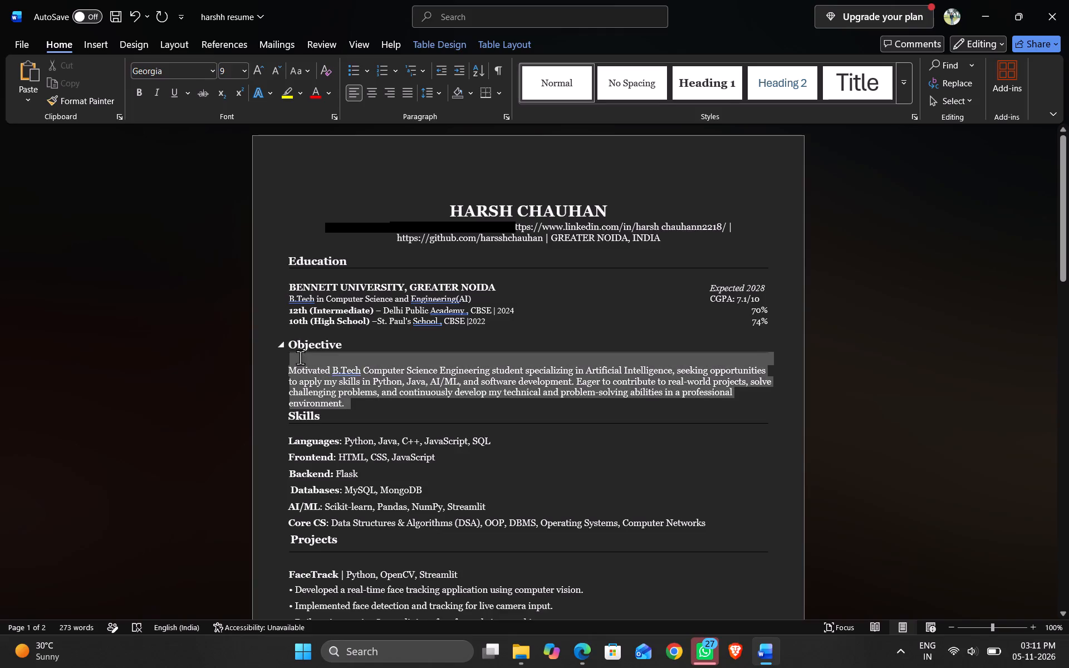
left_click_drag(300, 357, 297, 363)
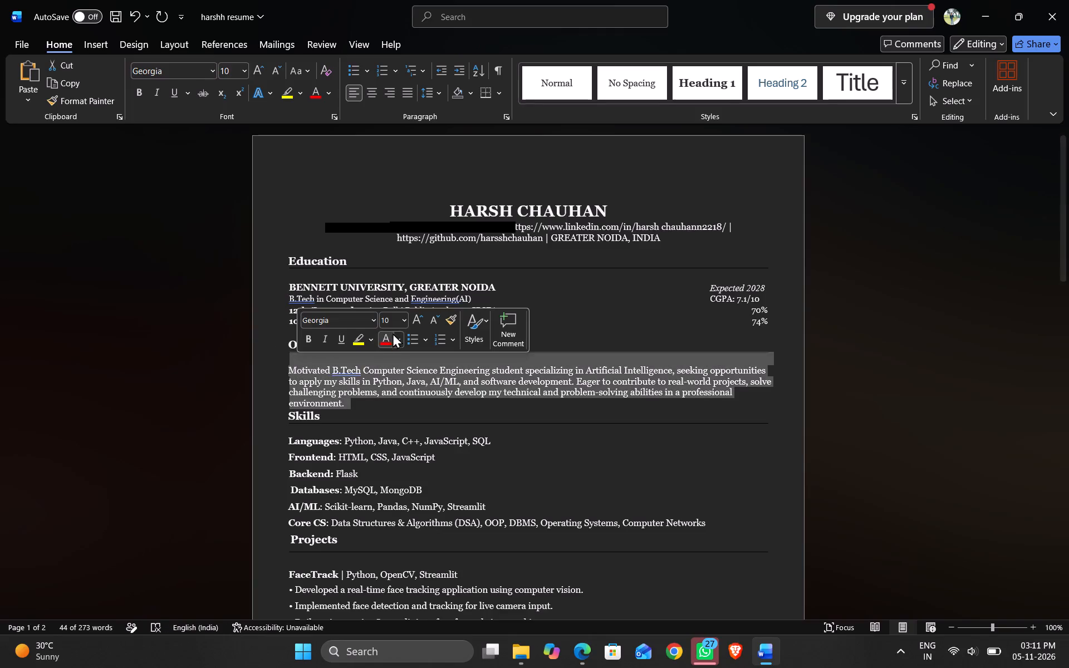
left_click(403, 324)
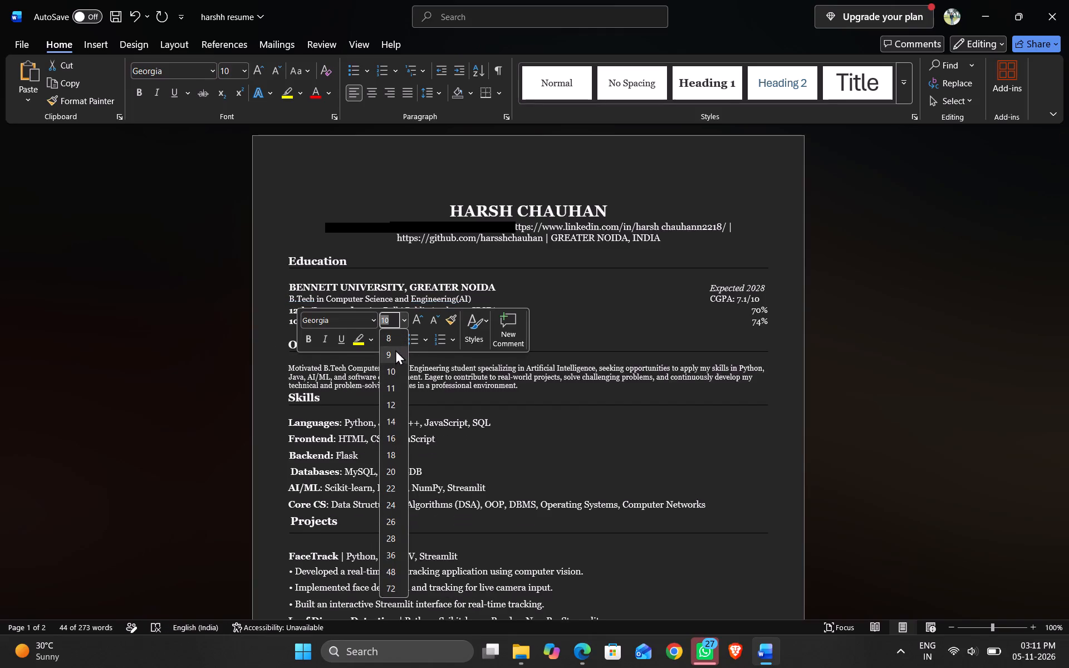
left_click(396, 350)
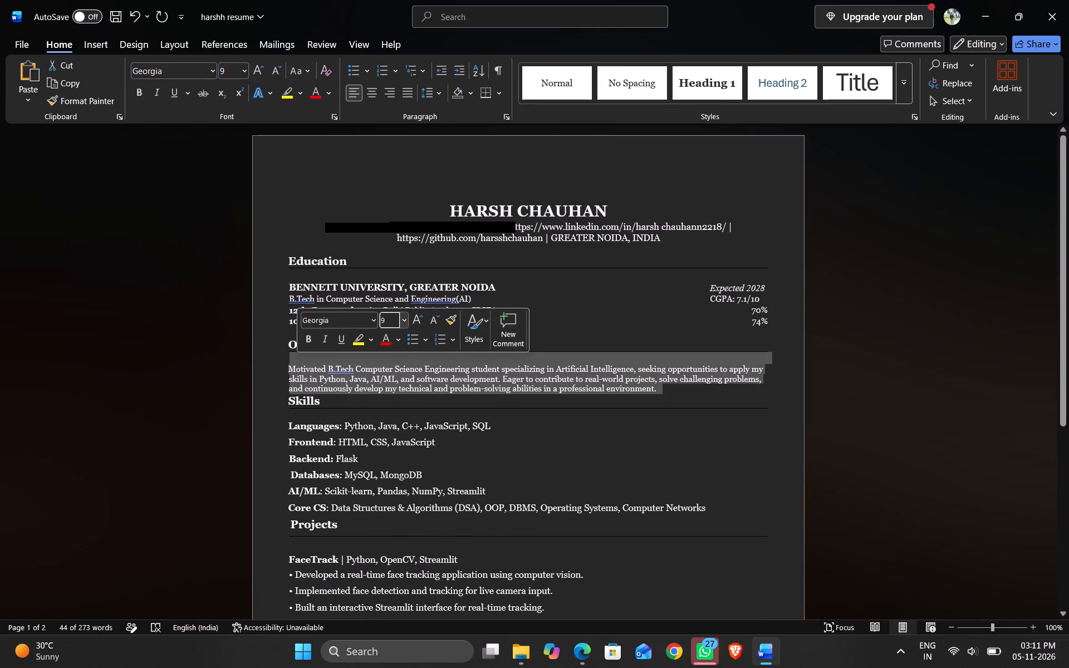
left_click(414, 409)
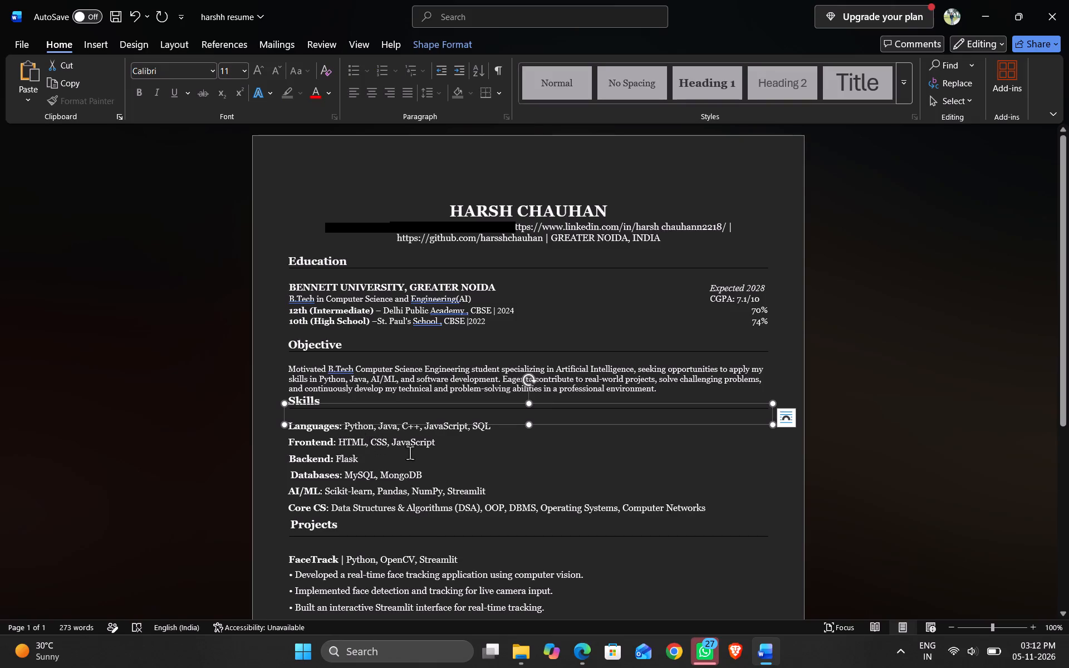
left_click(532, 472)
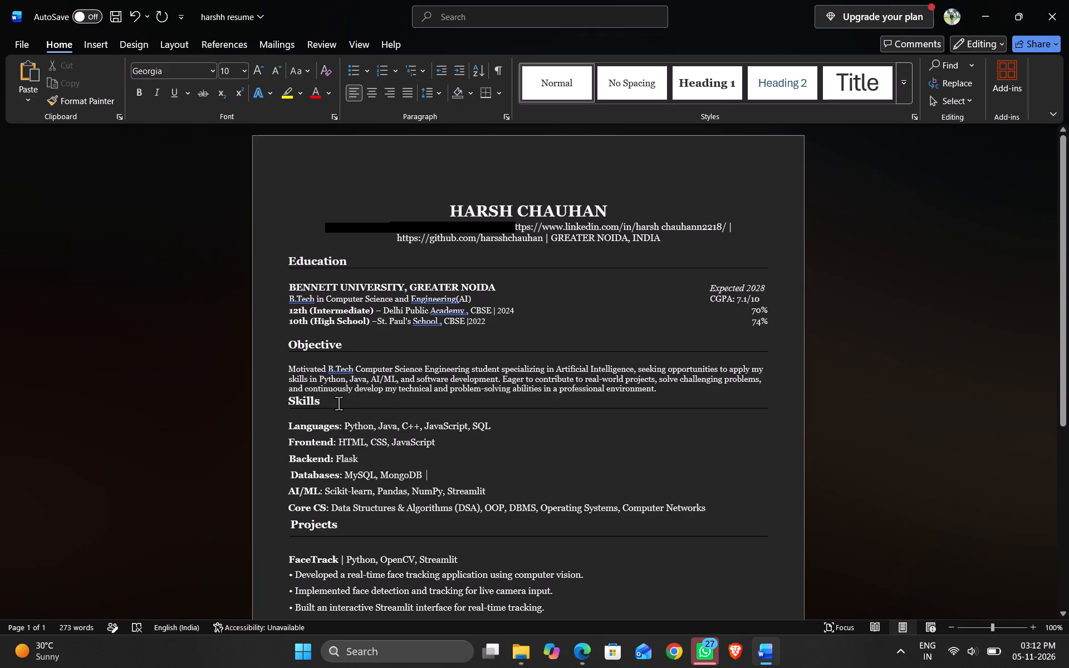
Set the Languages label under Skills and its list from Python to SQL to font size 9.
left_click_drag(339, 428, 276, 446)
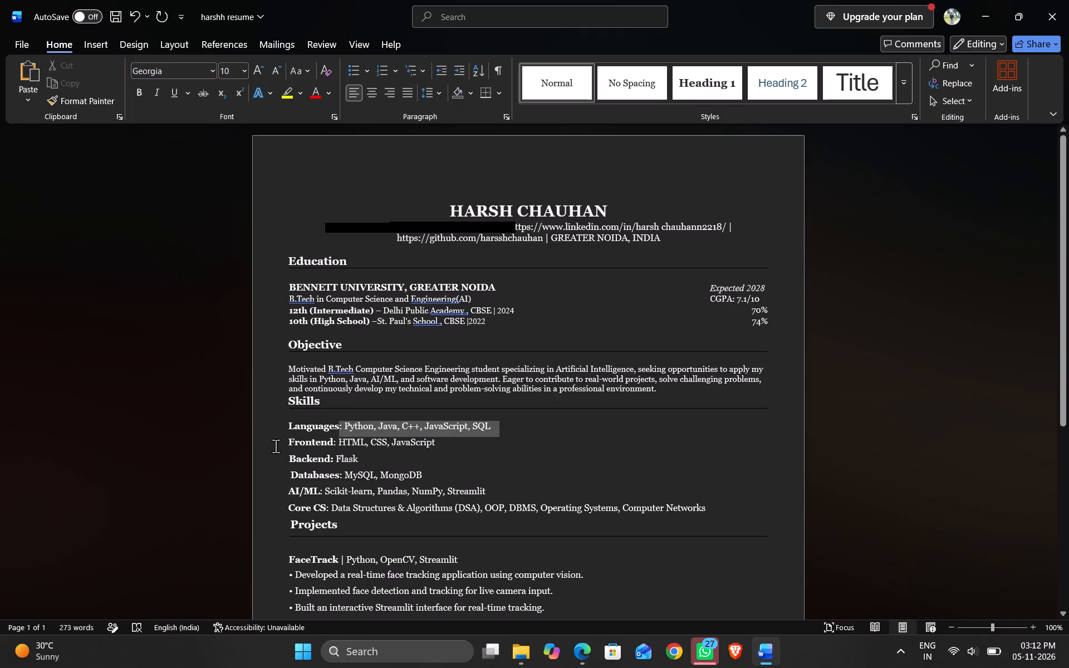
left_click_drag(276, 446, 281, 423)
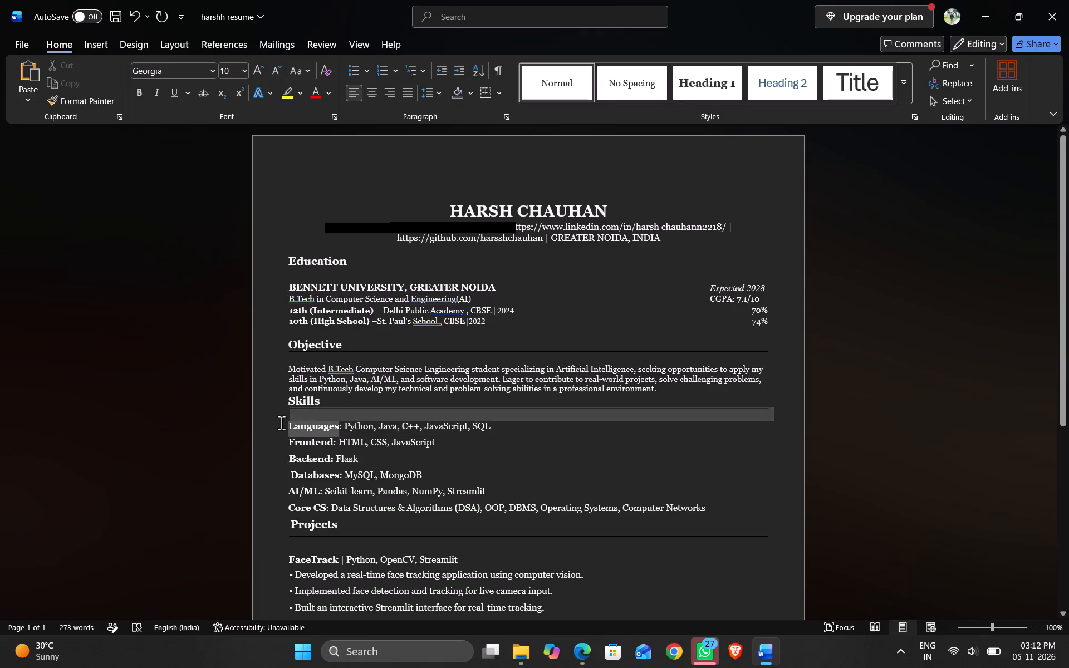
left_click_drag(281, 423, 285, 429)
left_click(384, 391)
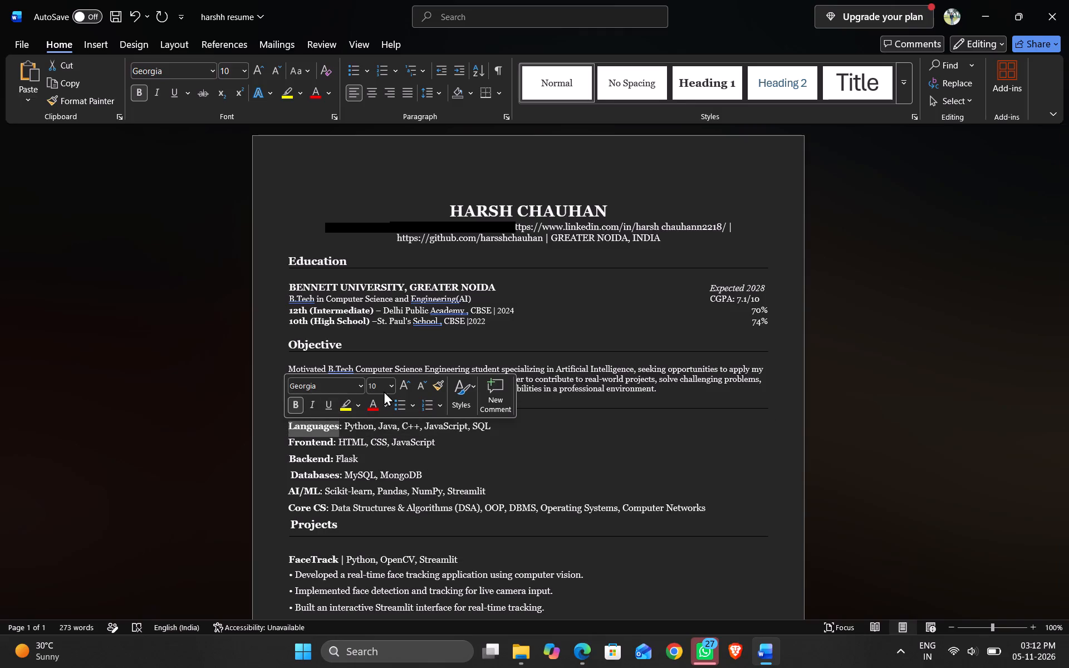
left_click(391, 390)
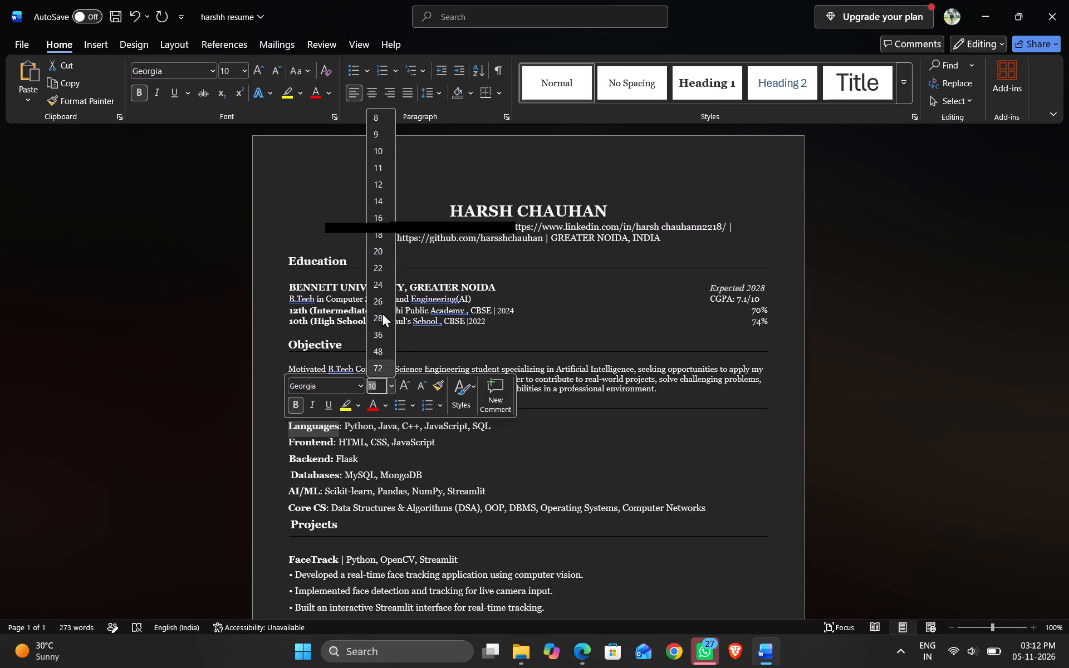
left_click(384, 139)
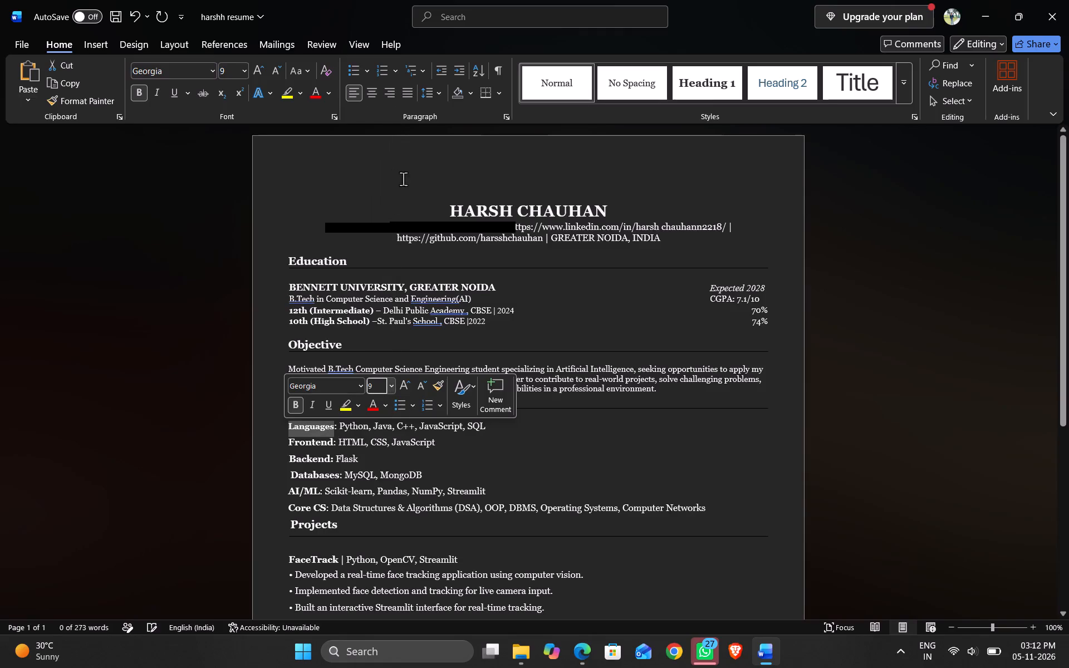
left_click(498, 424)
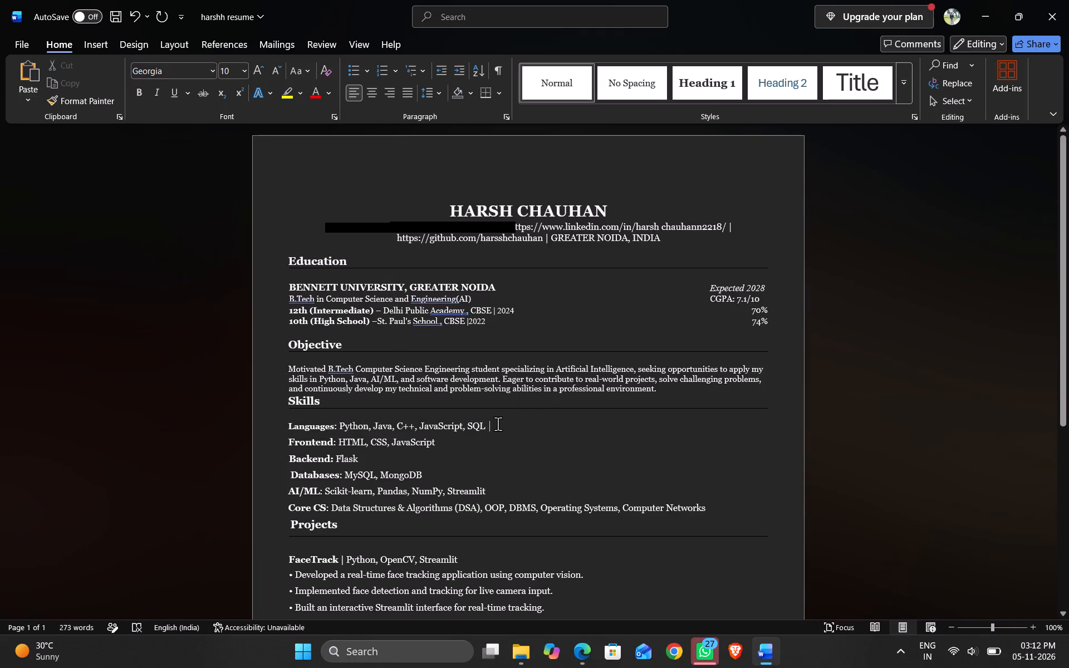
left_click_drag(498, 424, 356, 433)
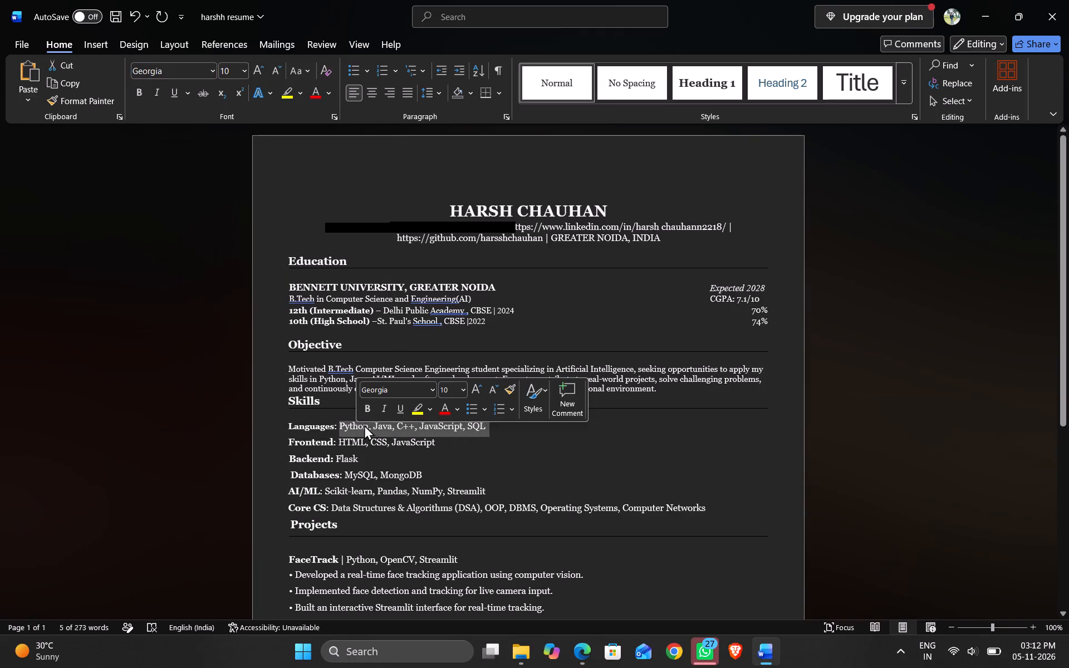
left_click(460, 394)
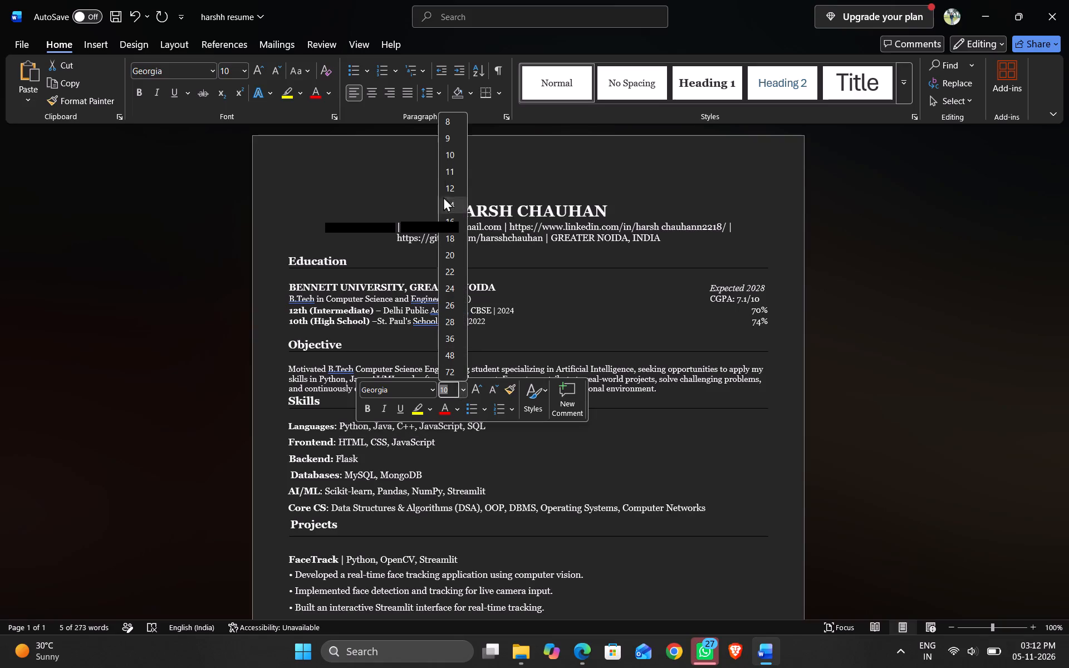
left_click(454, 135)
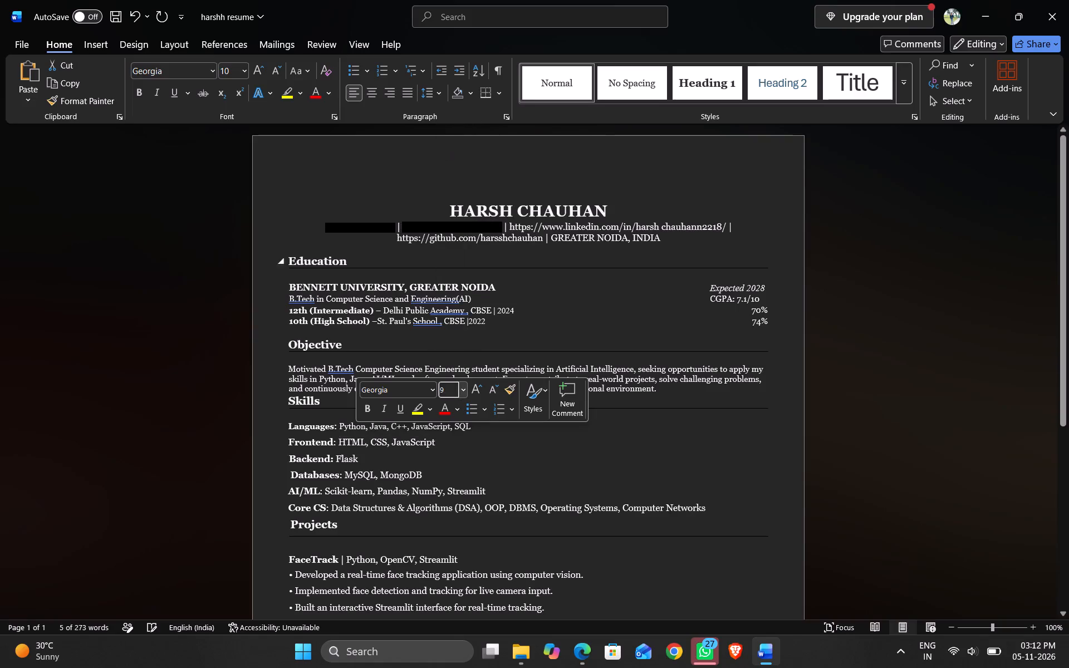
Set the Frontend skills HTML, CSS, JavaScript to font size 9.
left_click(438, 440)
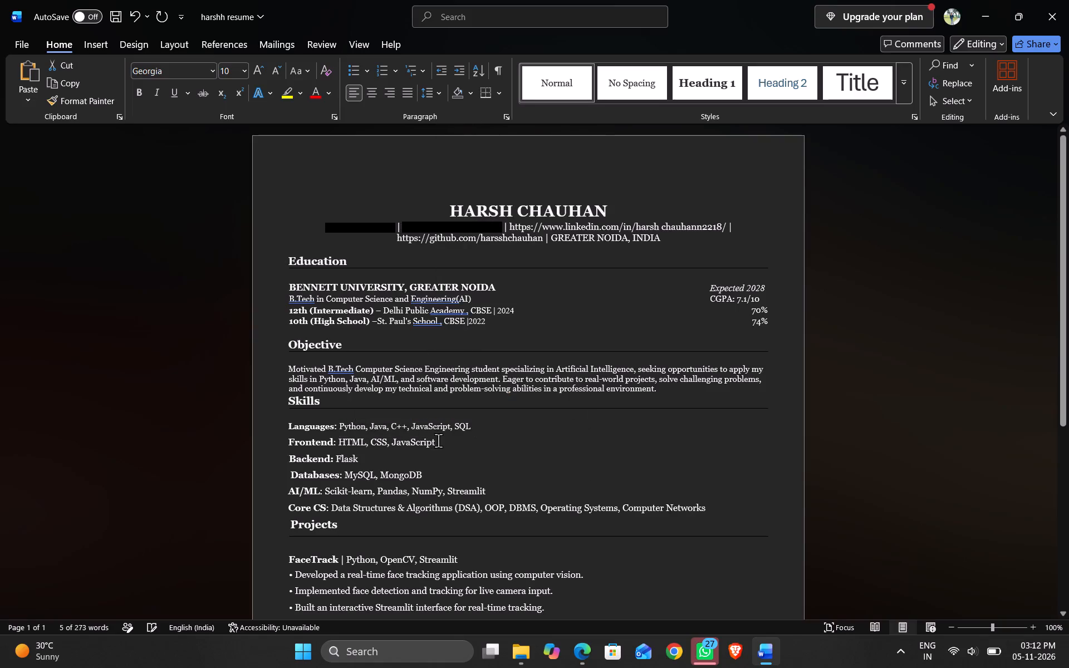
left_click_drag(438, 440, 350, 446)
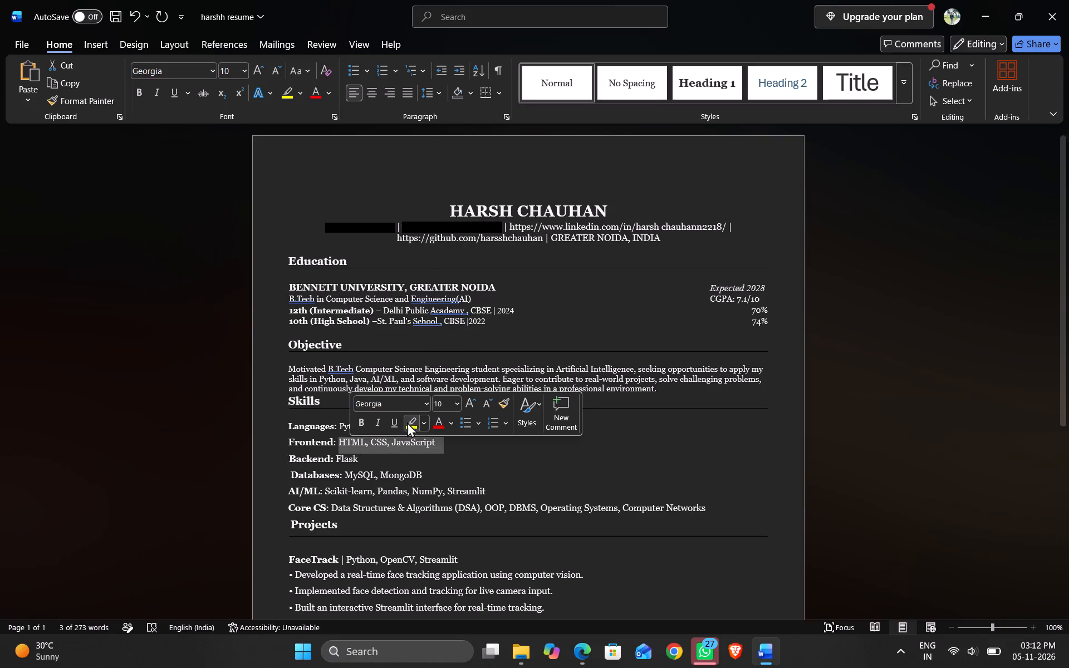
left_click(457, 407)
left_click(440, 159)
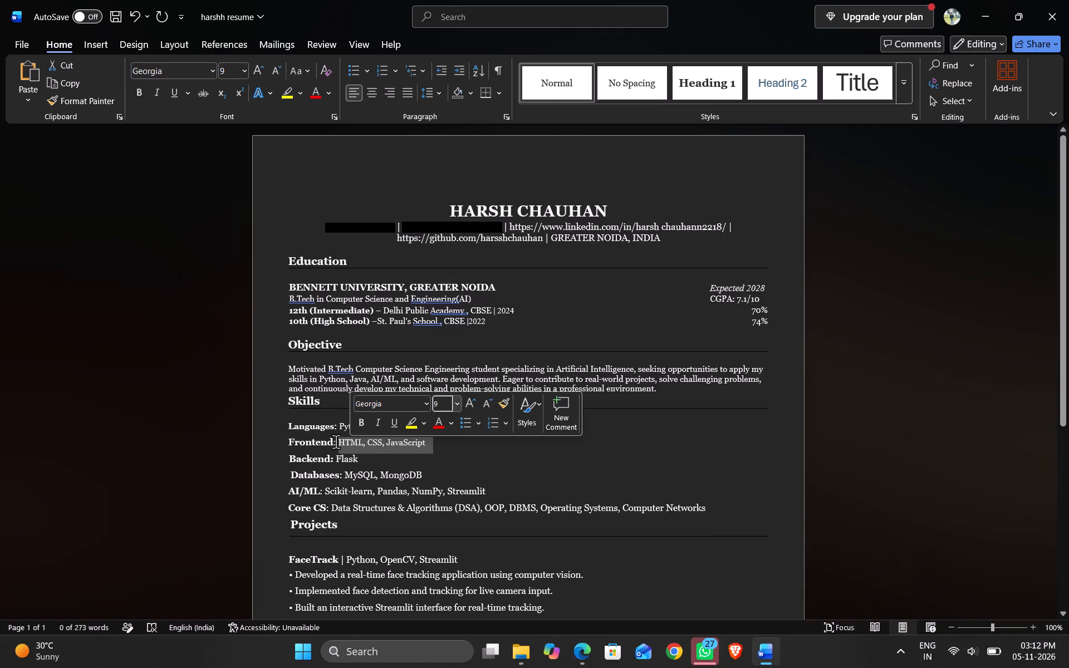
Set the colon after the Languages label to font size 9 to match the rest of its line.
left_click(337, 428)
left_click(337, 428)
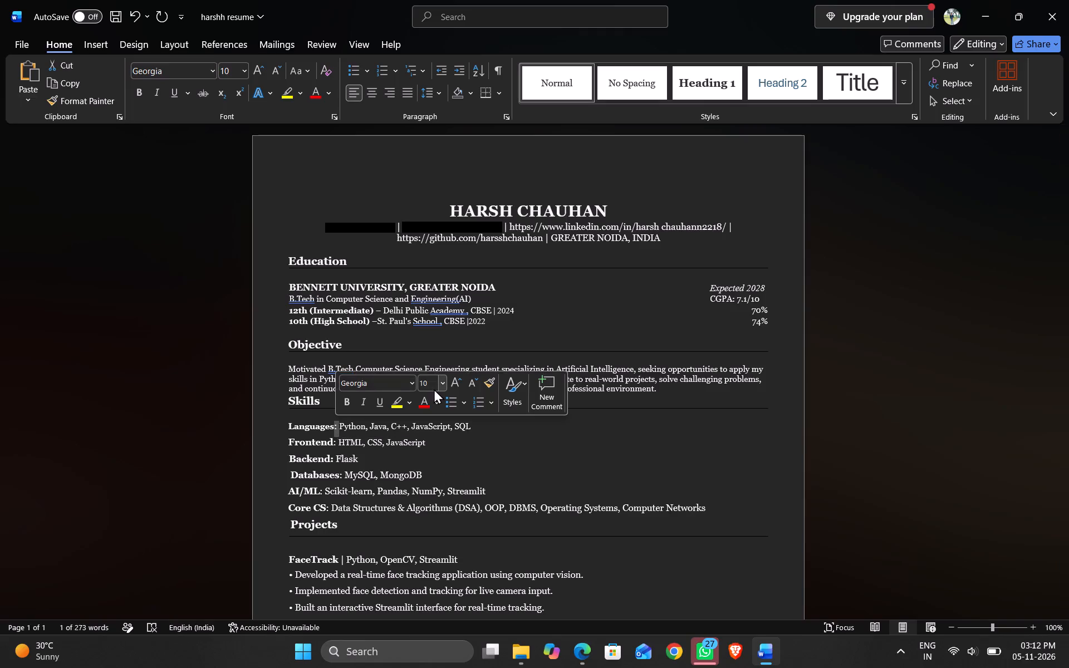
left_click(438, 387)
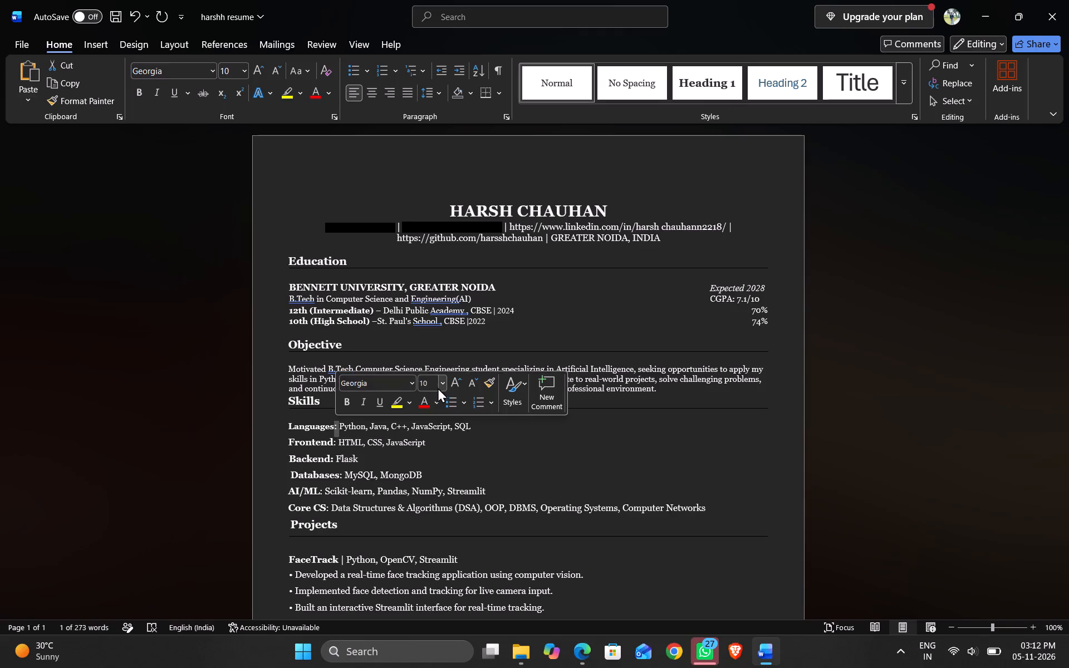
left_click(443, 387)
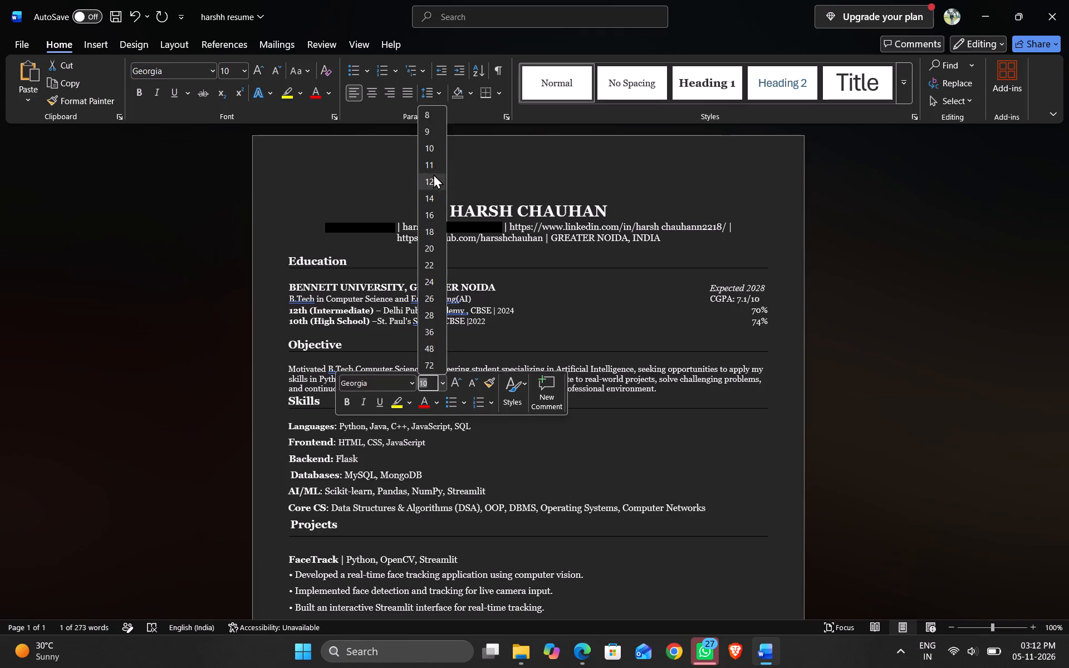
left_click(429, 136)
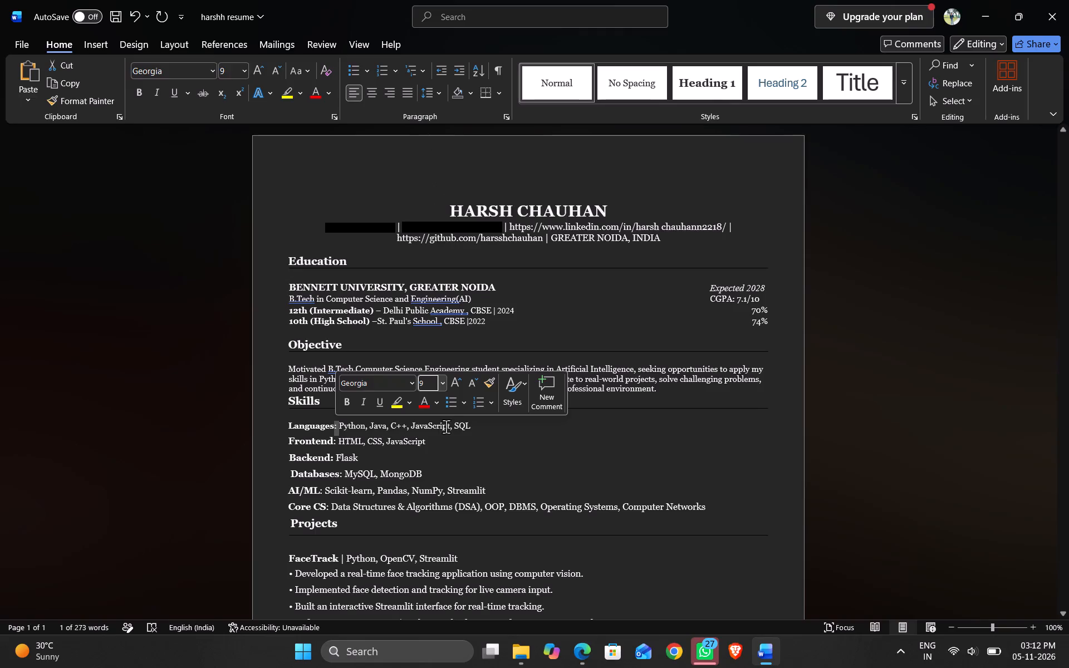
Set the Backend, Databases, AI/ML and Core CS lines under Skills to font size 9.
left_click(725, 510)
left_click_drag(725, 510, 325, 469)
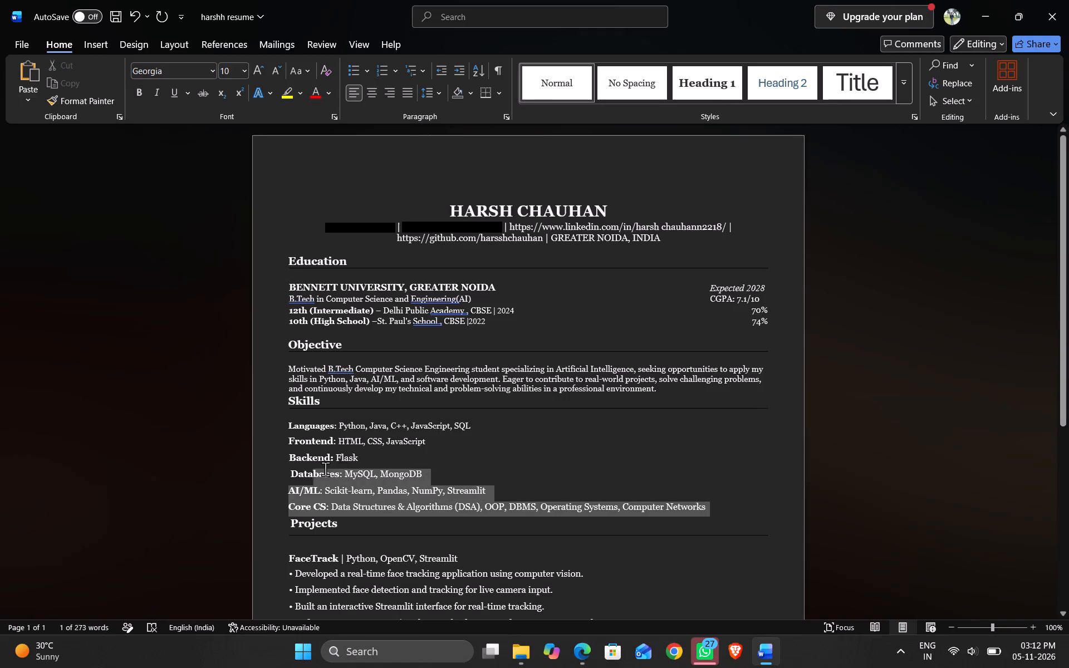
left_click_drag(325, 469, 308, 468)
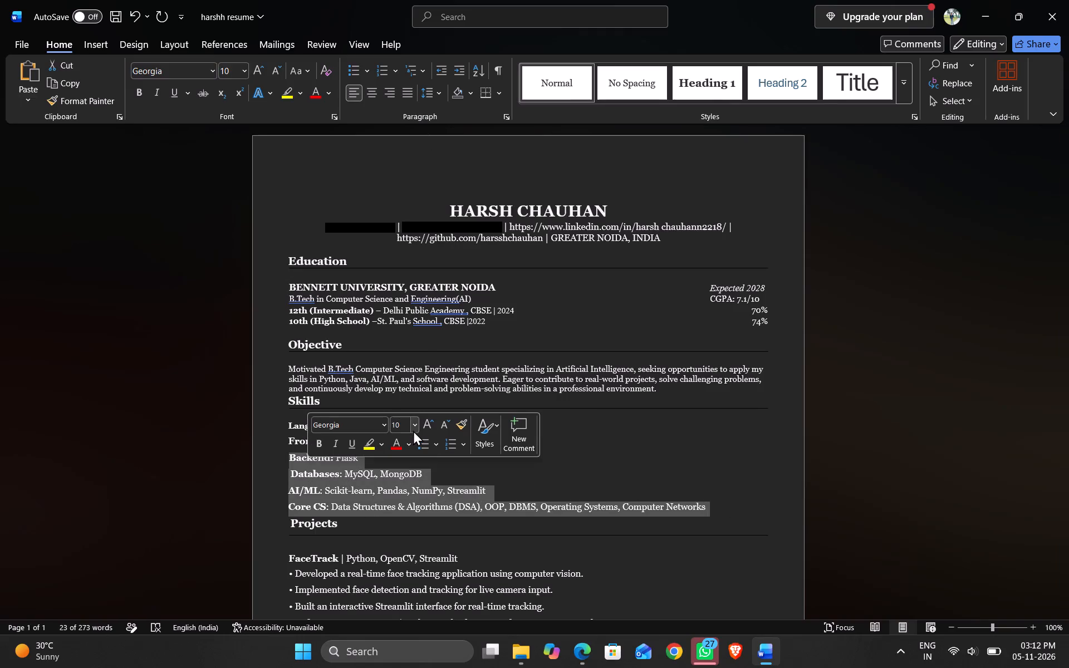
left_click(413, 430)
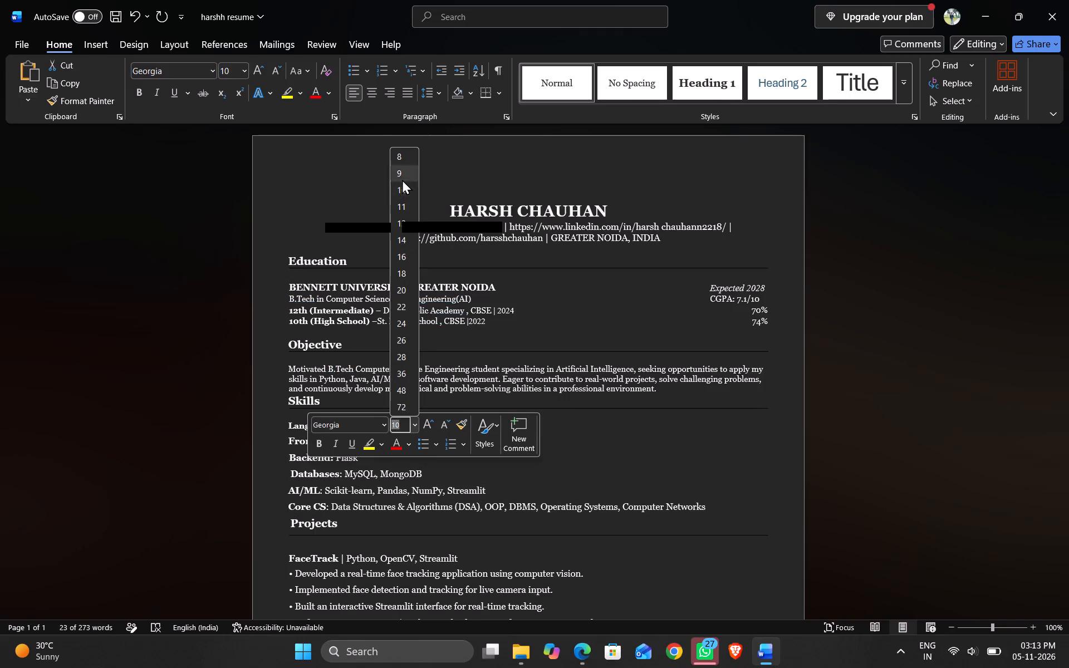
left_click(402, 179)
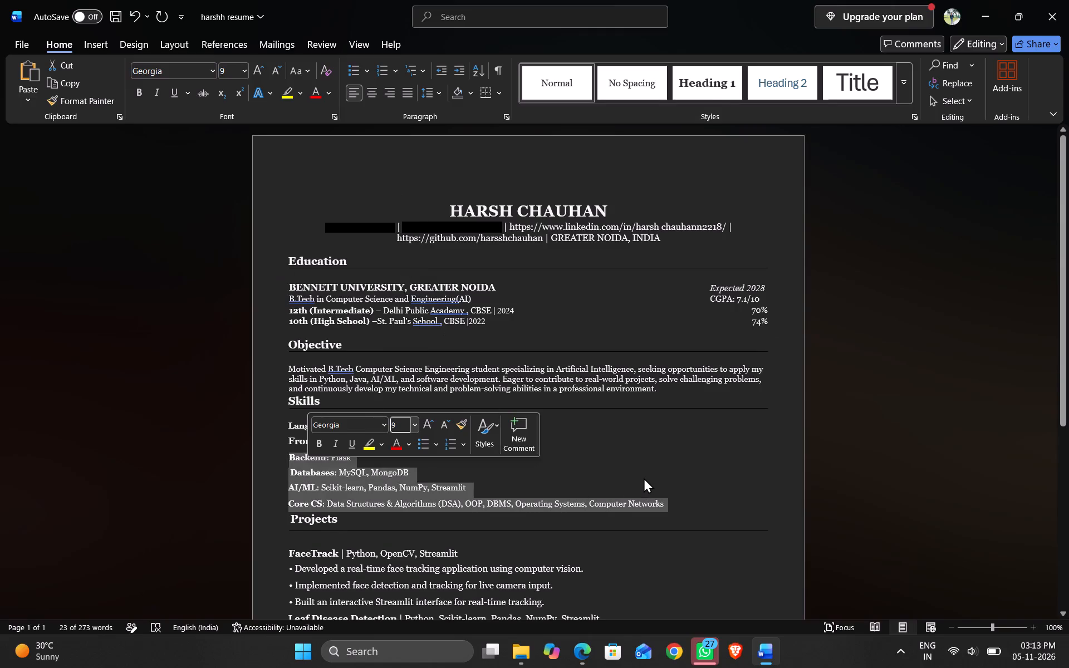
left_click(644, 478)
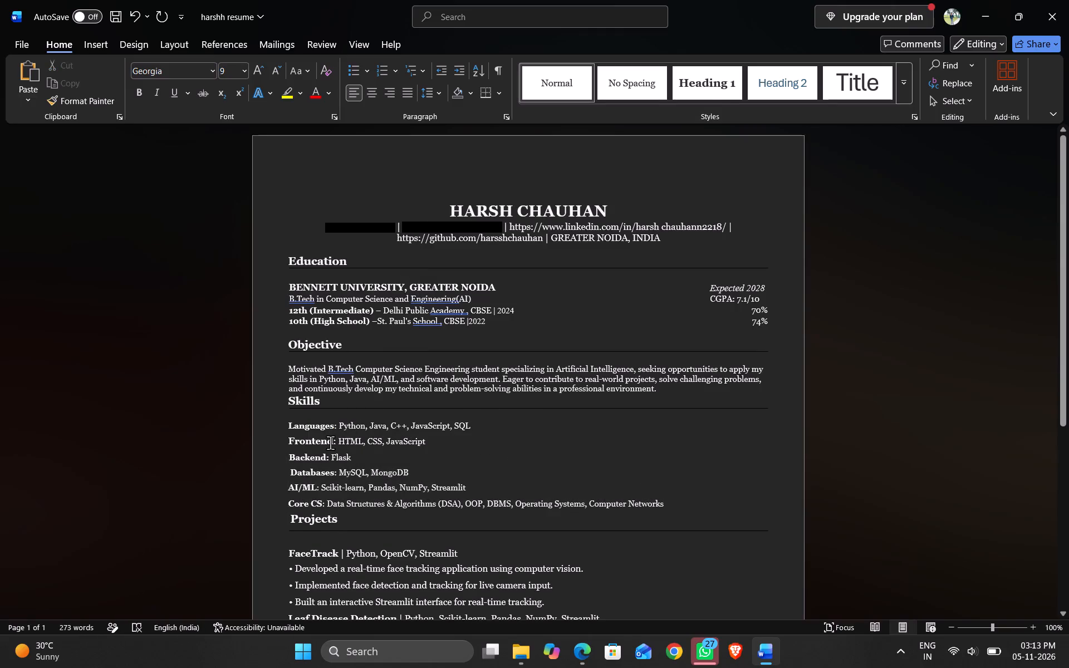
Set the whole Frontend line under Skills, including its bold label, to font size 9.
left_click_drag(433, 446, 293, 432)
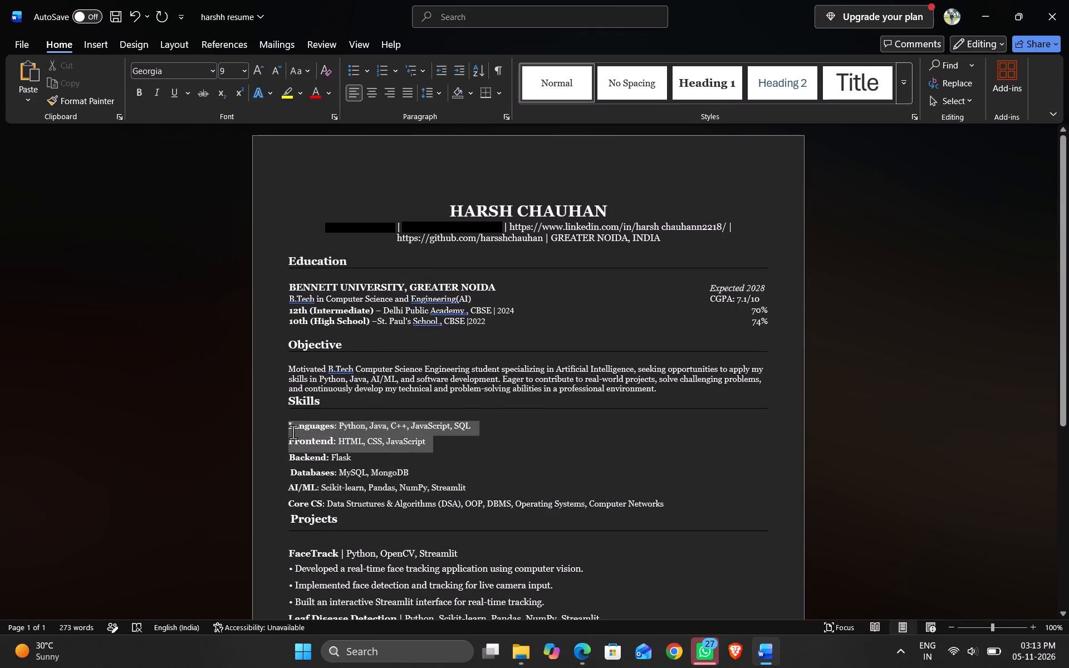
left_click_drag(293, 432, 287, 441)
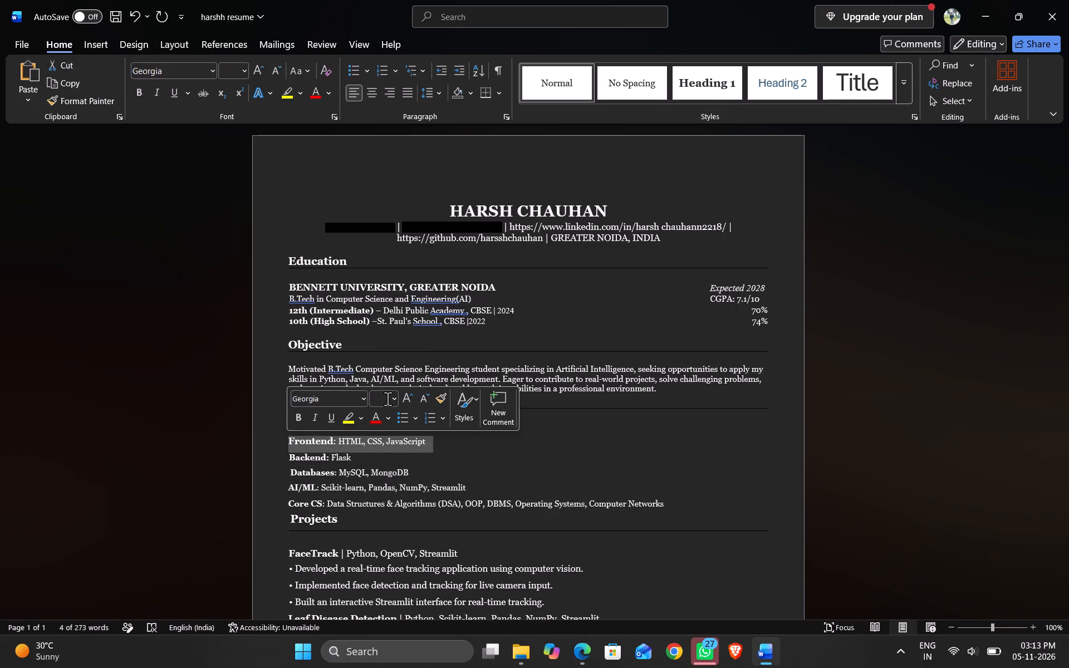
left_click(394, 399)
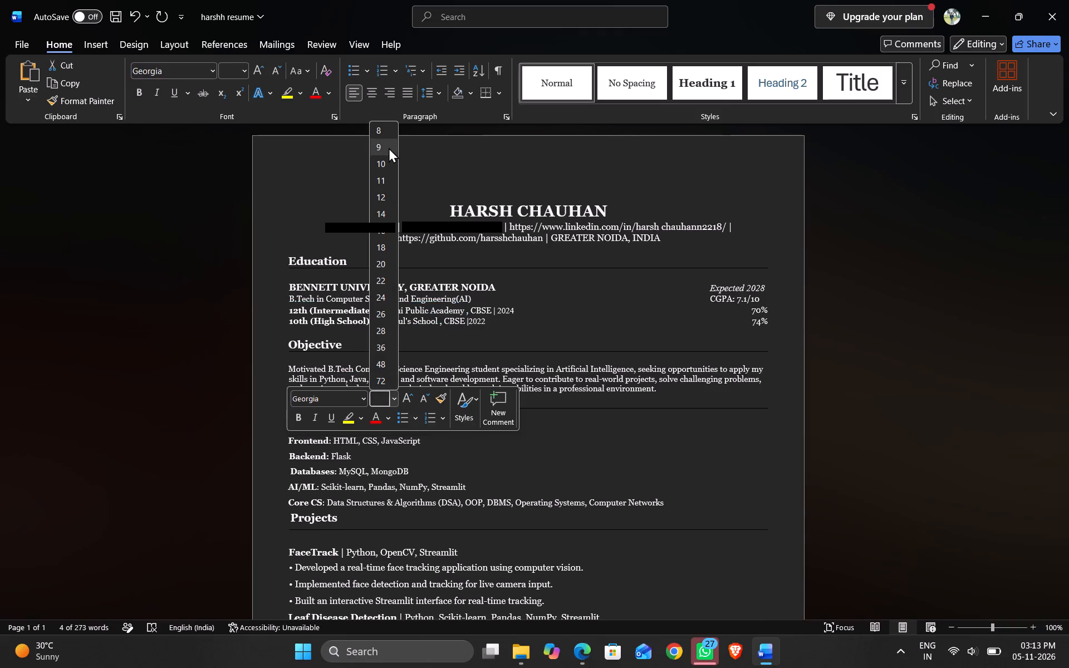
left_click(389, 148)
left_click(507, 439)
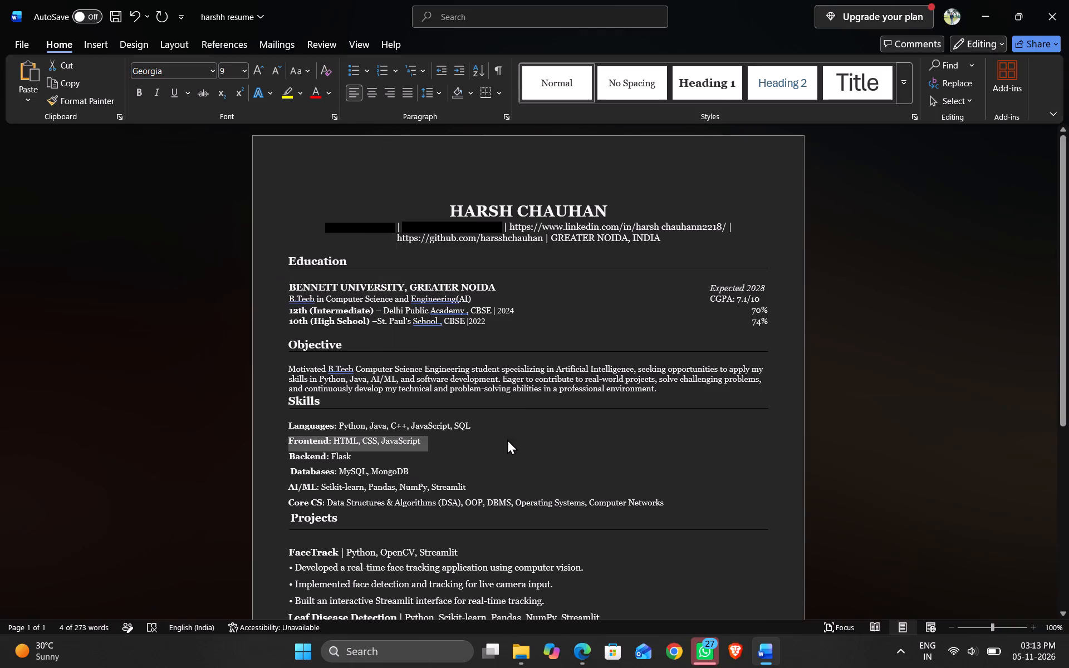
Set all the Projects body text, covering the FaceTrack and Leaf Disease Detection entries, to font size 9.
scroll(507, 439, "right", 3)
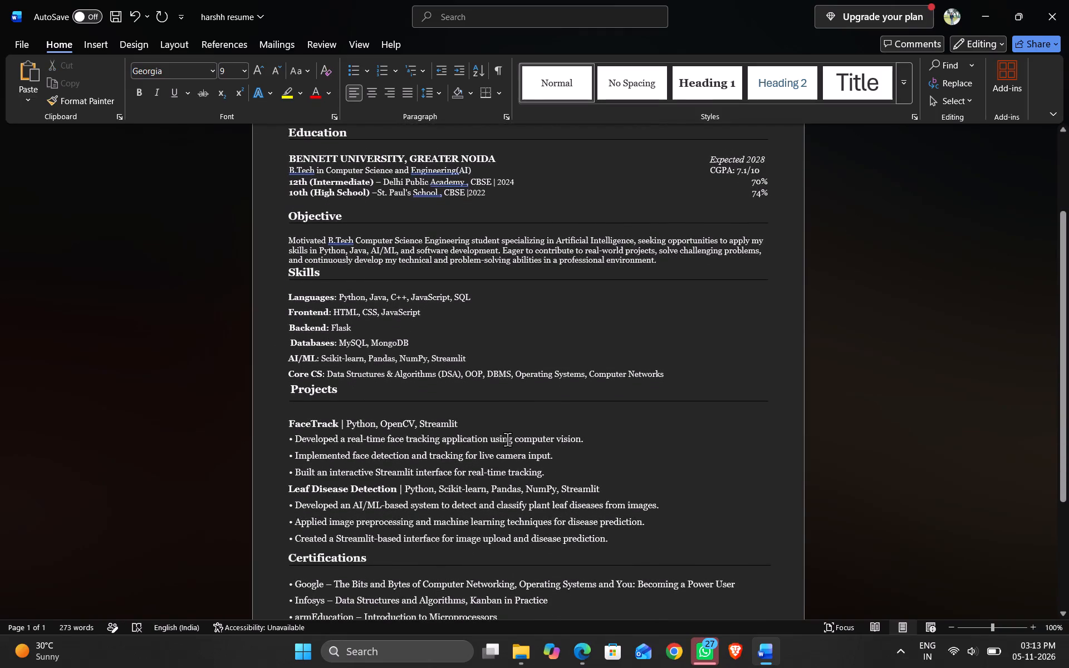
scroll(419, 508, "down", 1)
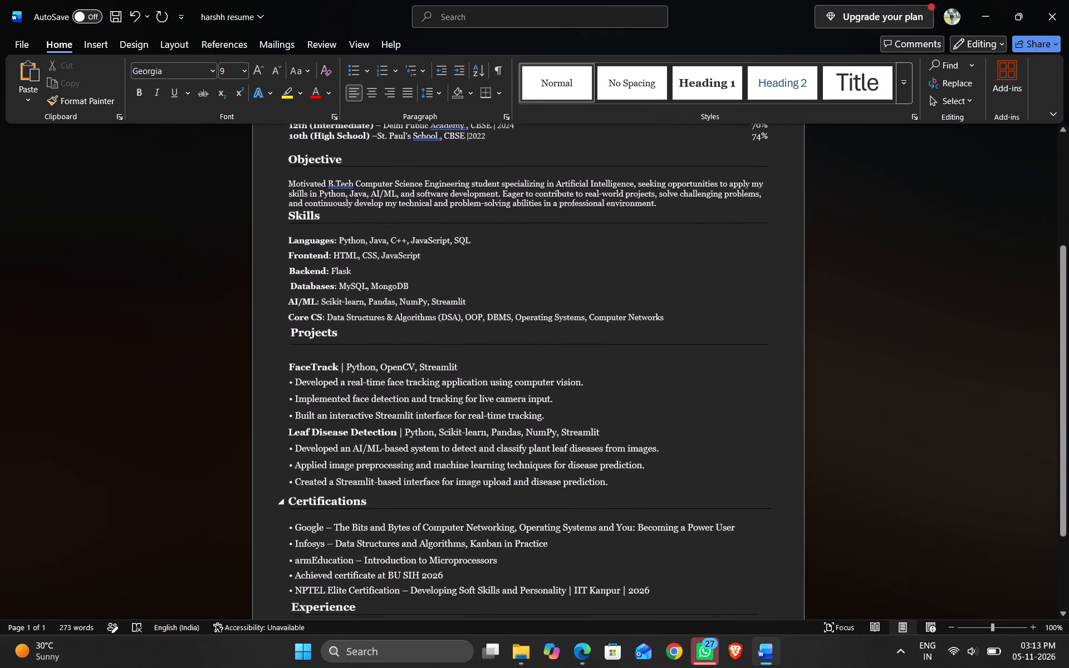
left_click_drag(623, 482, 414, 434)
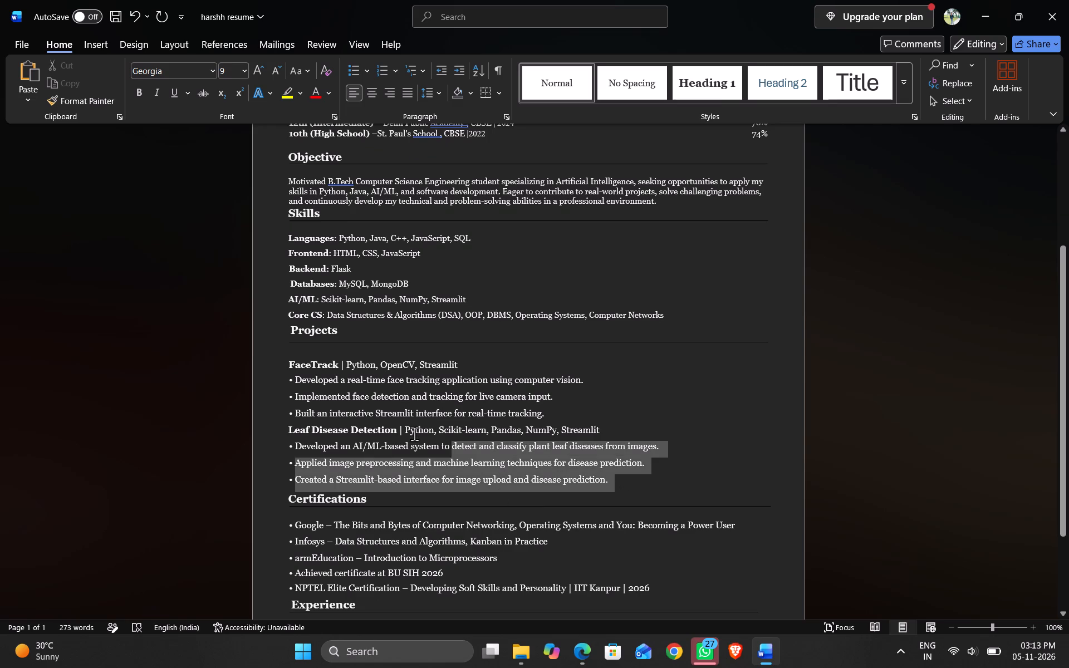
left_click_drag(414, 434, 308, 364)
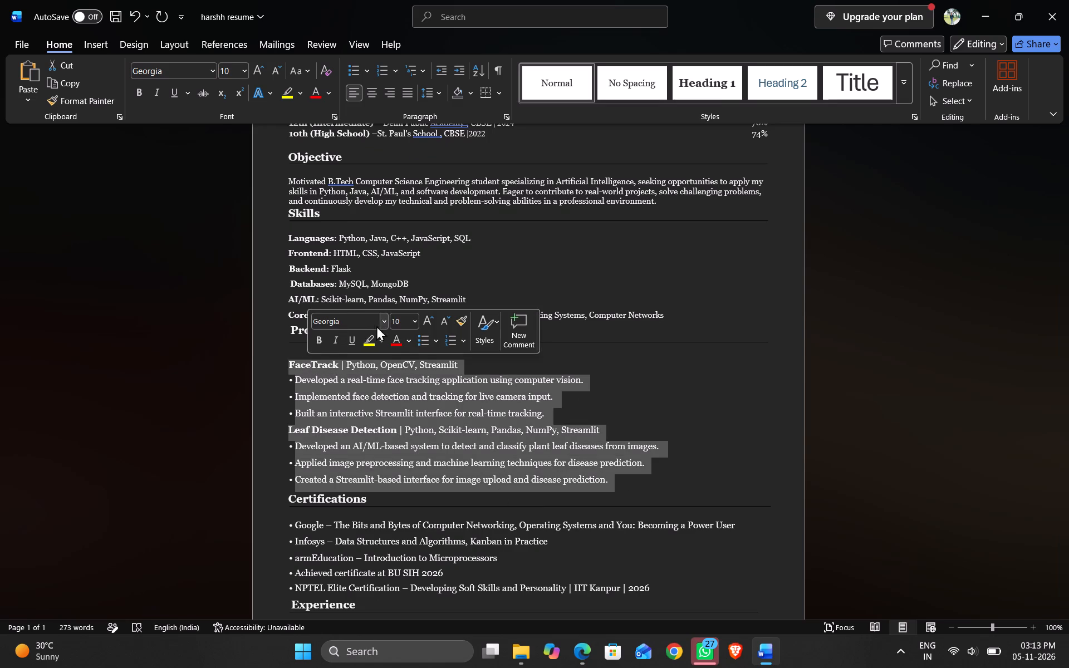
left_click(412, 328)
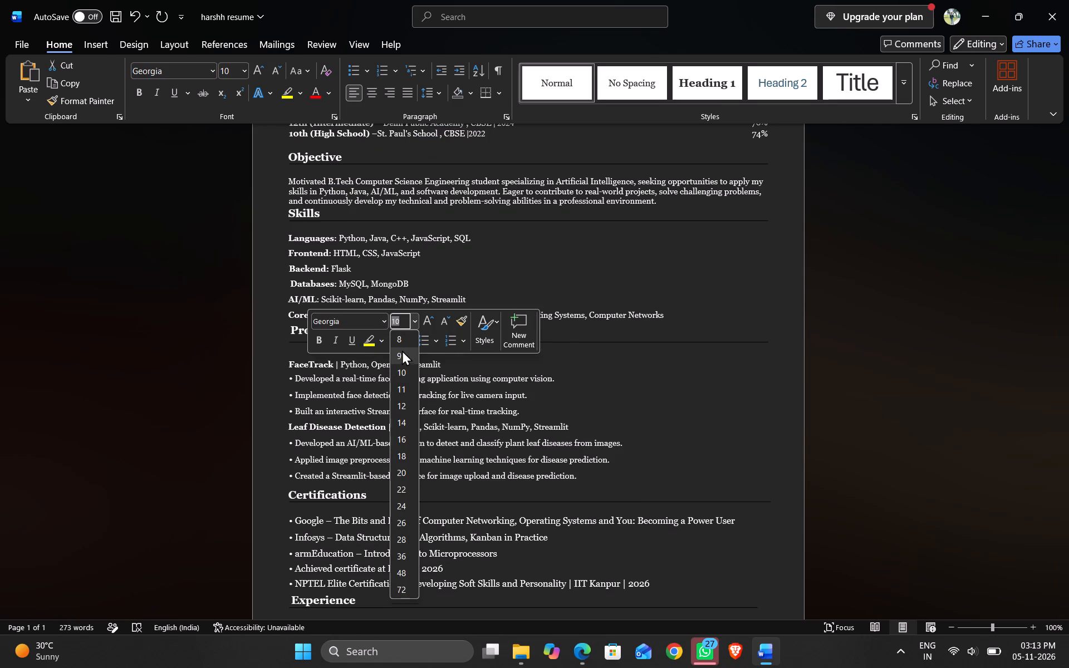
left_click(402, 351)
left_click(674, 424)
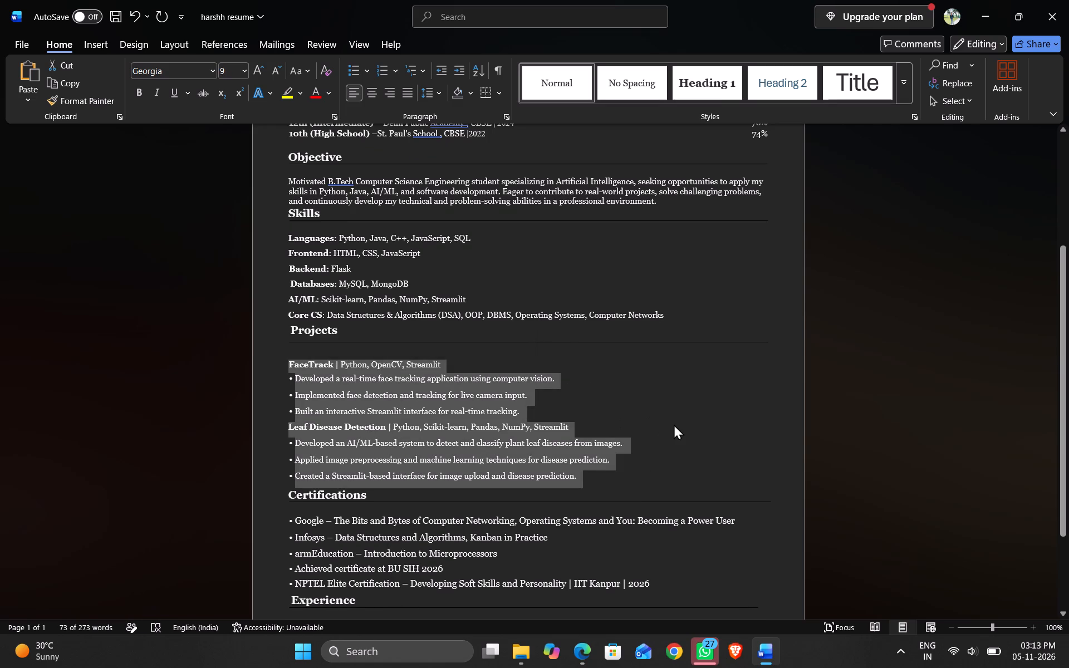
Set all five bullets under Certifications, from Google to NPTEL Elite Certification, to font size 9.
scroll(674, 424, "down", 4)
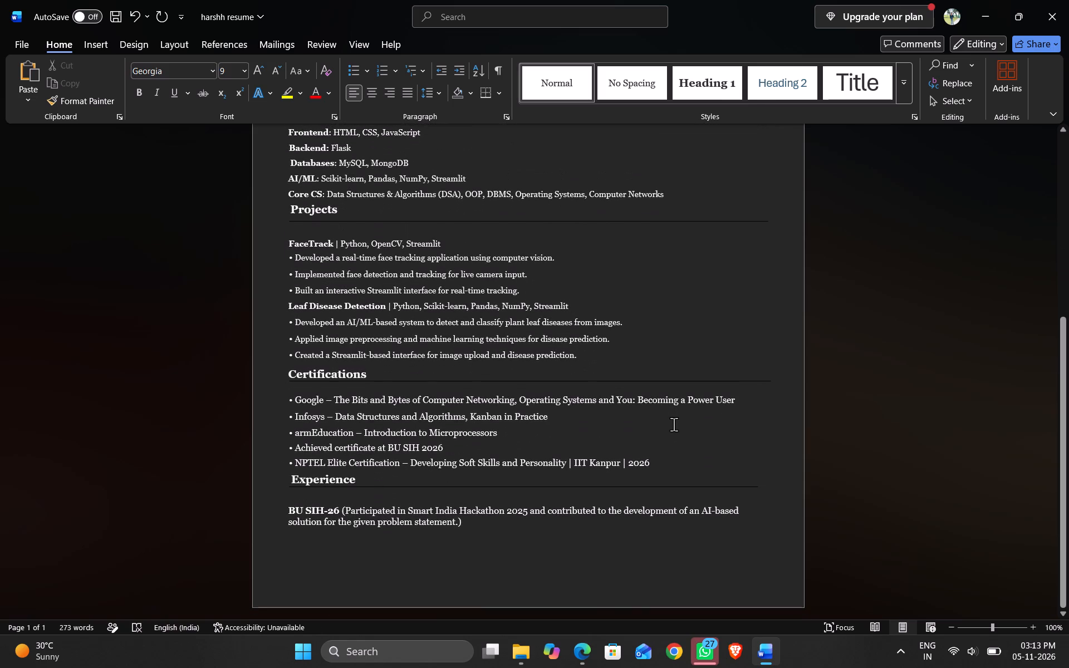
scroll(674, 424, "down", 1)
left_click_drag(671, 465, 335, 383)
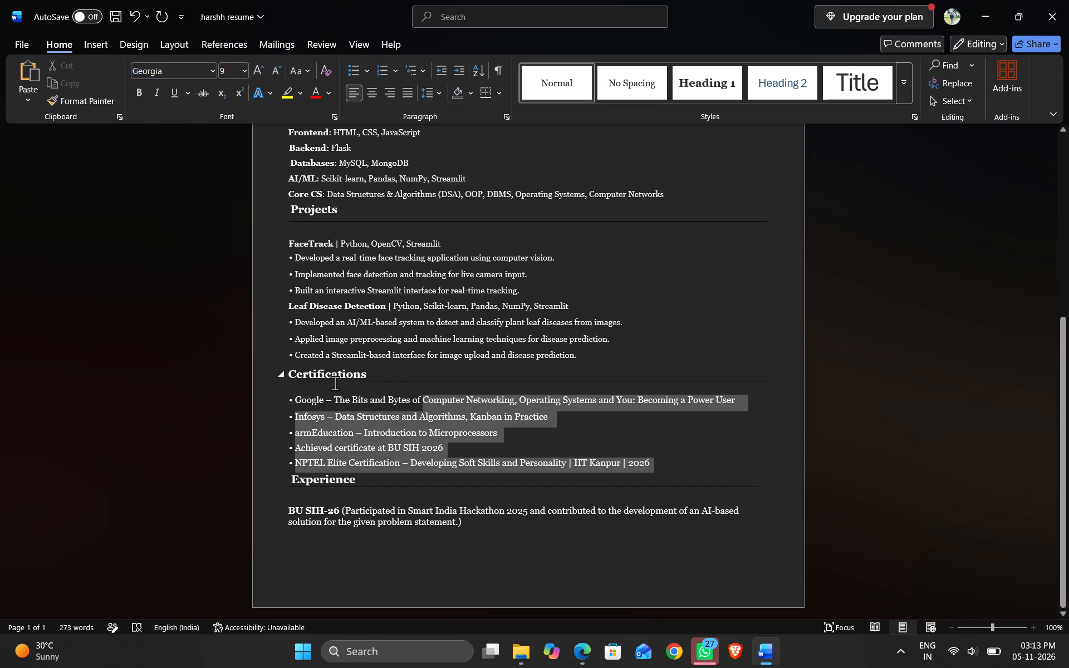
left_click_drag(335, 383, 330, 388)
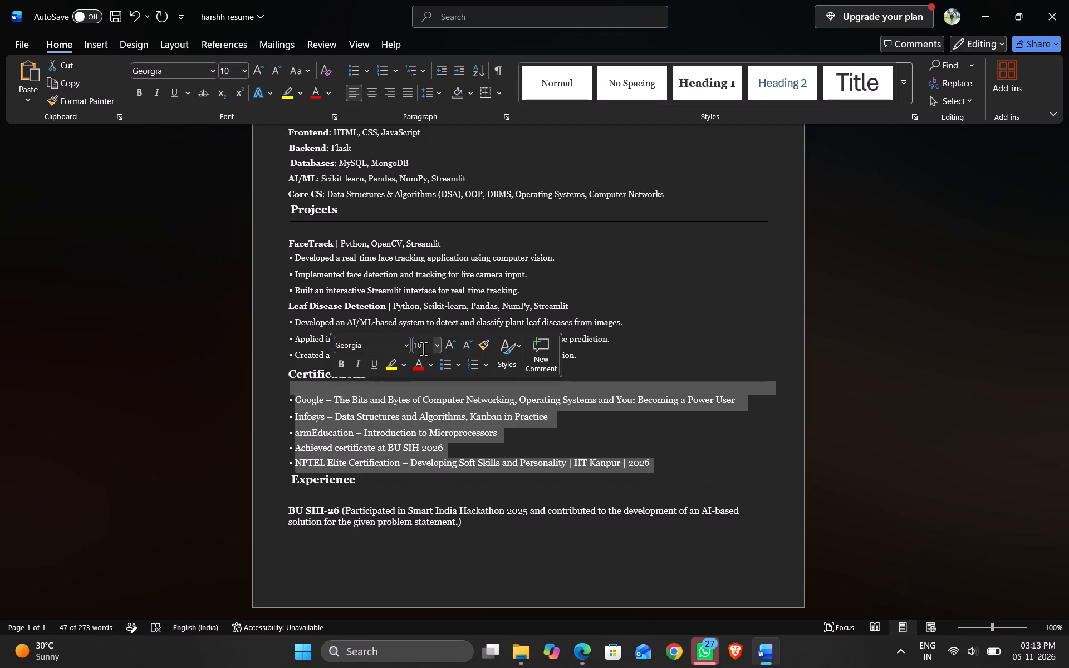
left_click(434, 350)
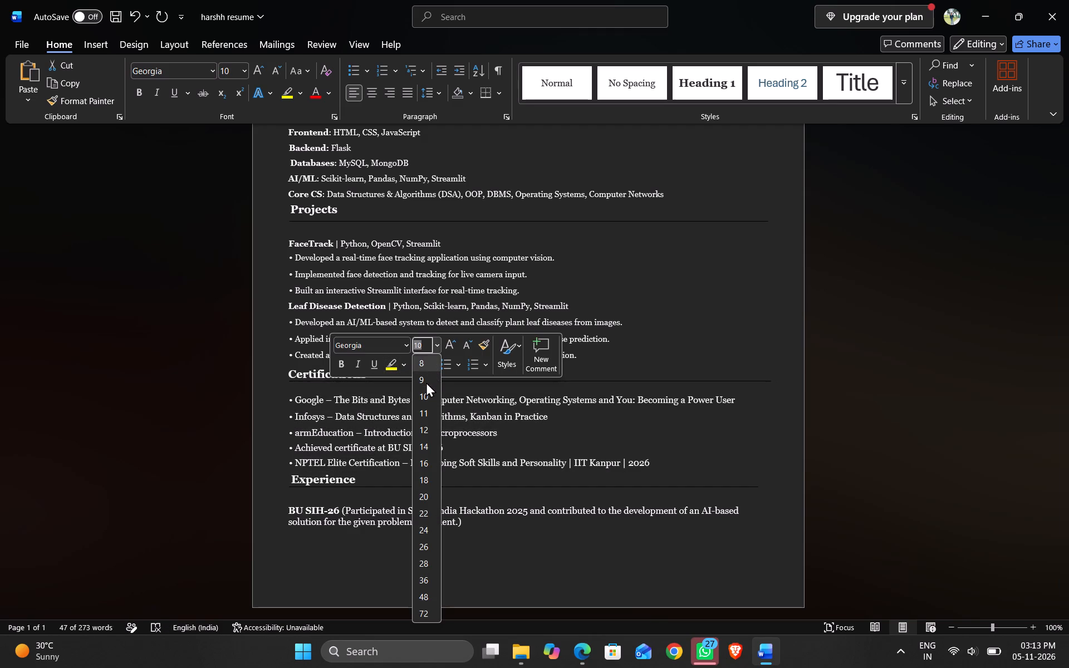
left_click(426, 379)
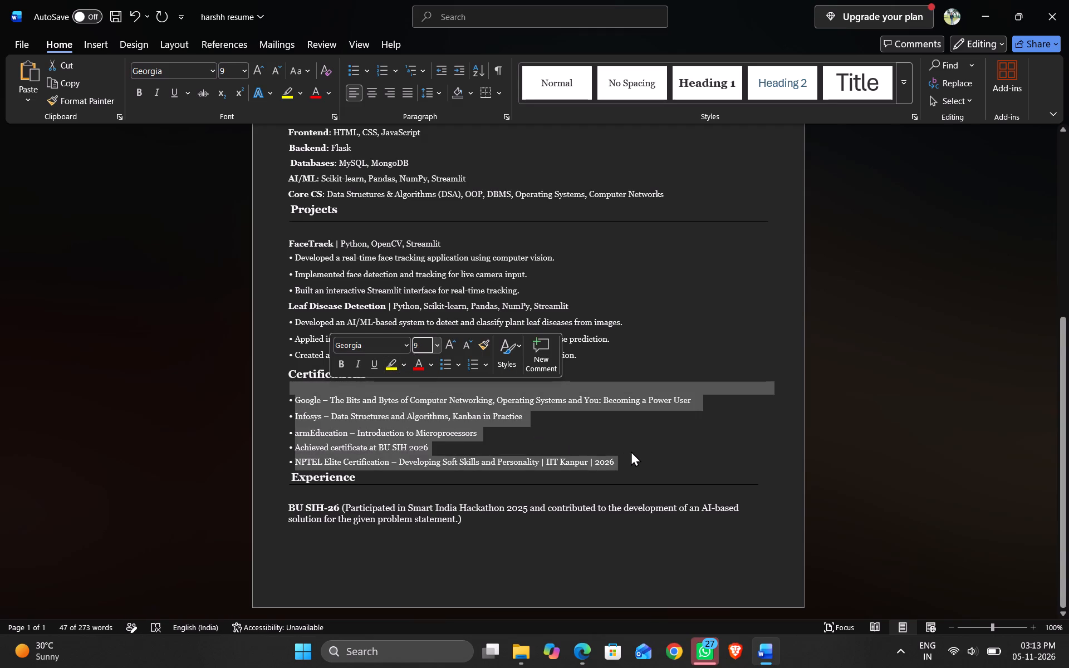
left_click(644, 449)
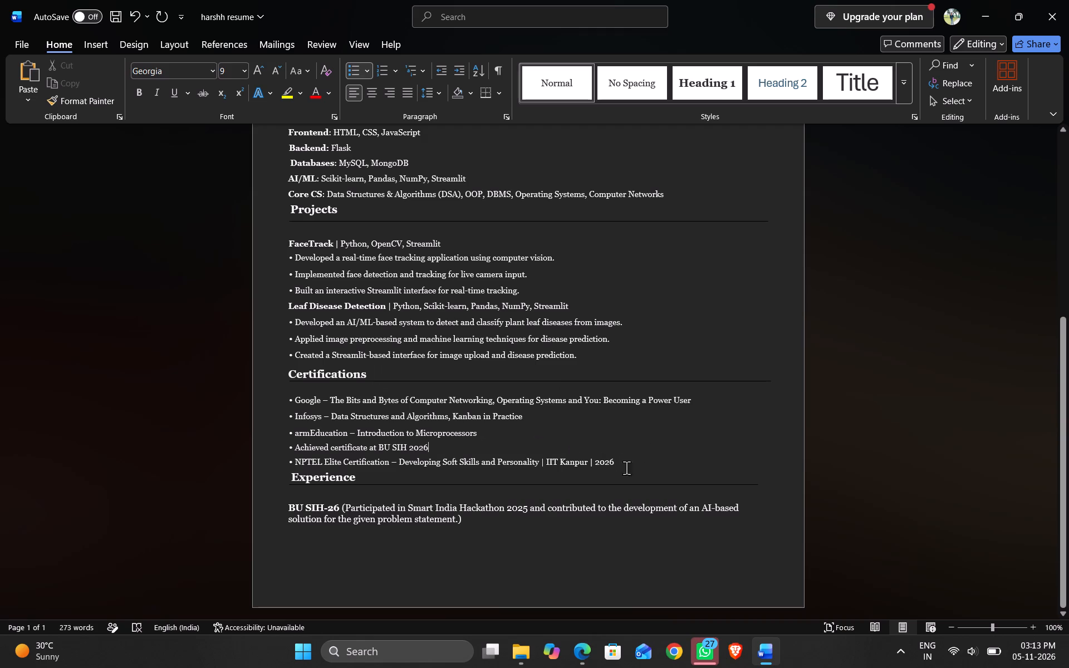
Set the BU SIH-26 paragraph under Experience to font size 9 and review the resume's layout.
left_click_drag(501, 525, 427, 522)
left_click_drag(427, 522, 279, 496)
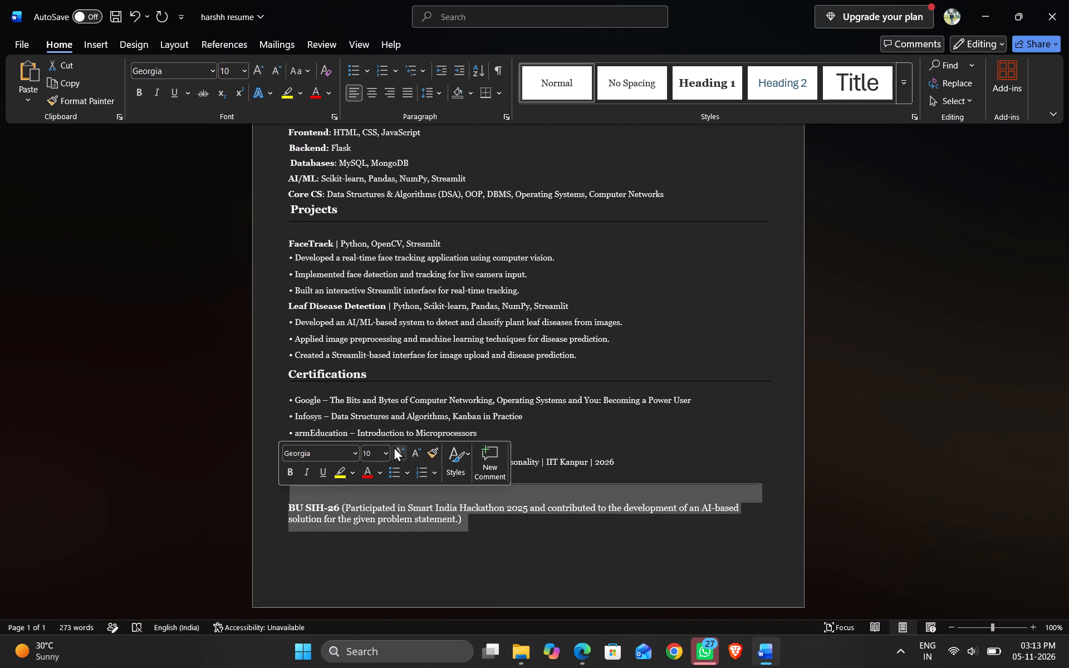
left_click(386, 456)
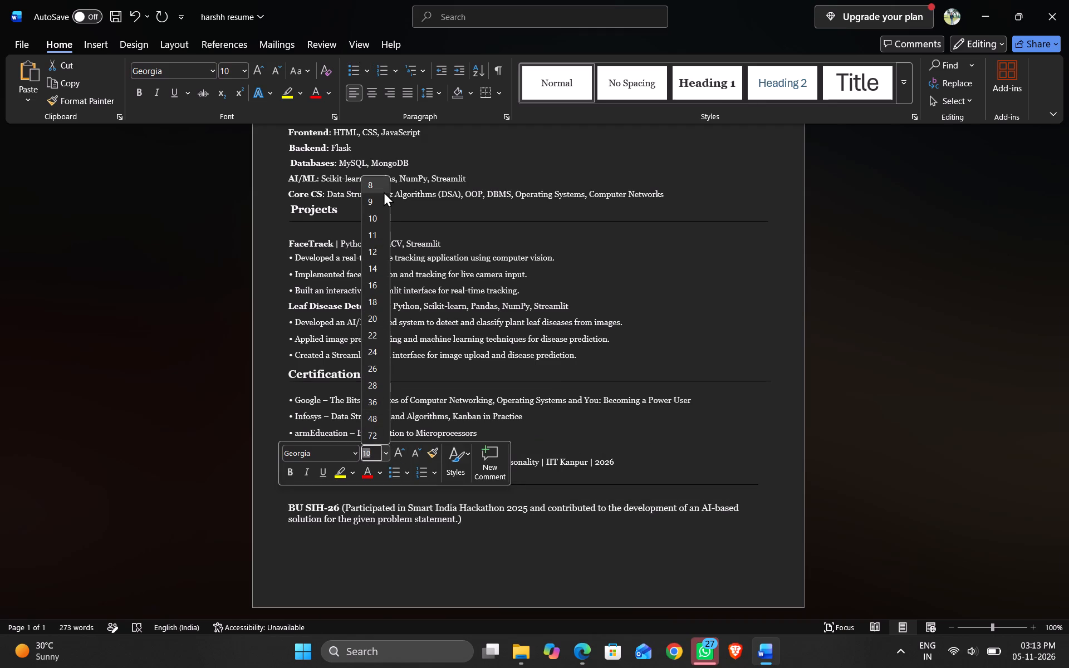
left_click(380, 200)
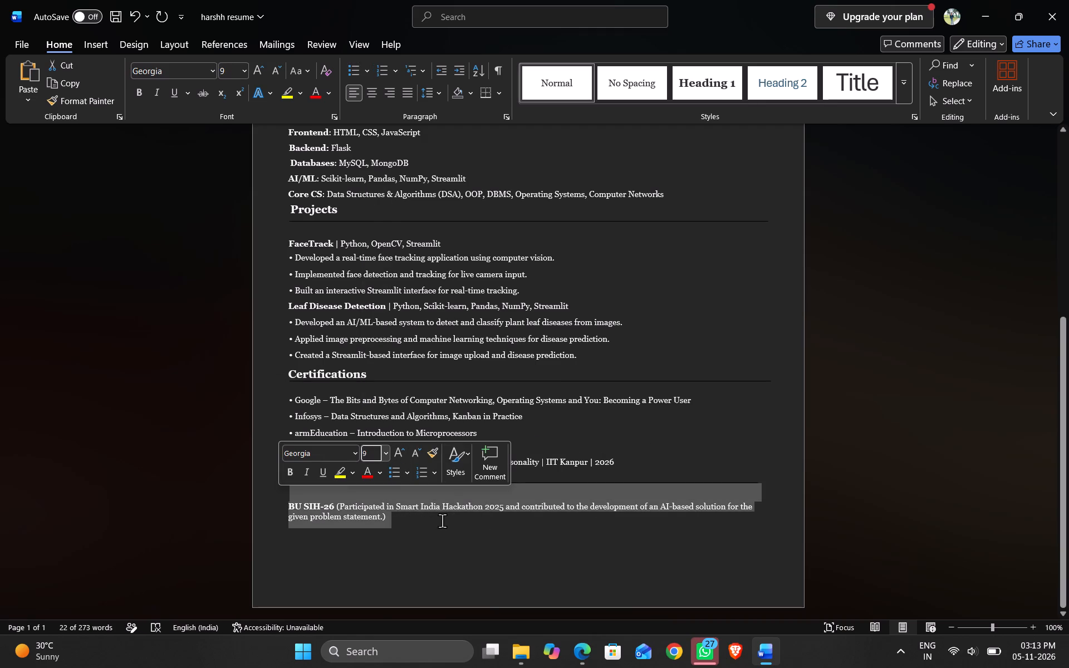
left_click(442, 520)
scroll(442, 520, "up", 8)
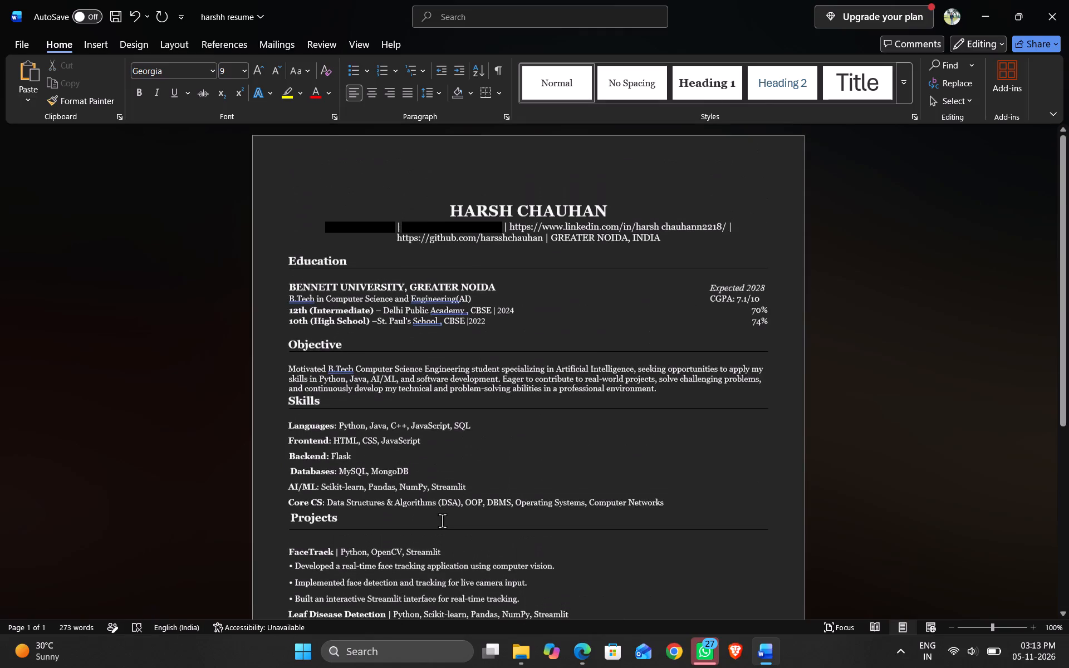
scroll(442, 520, "down", 2)
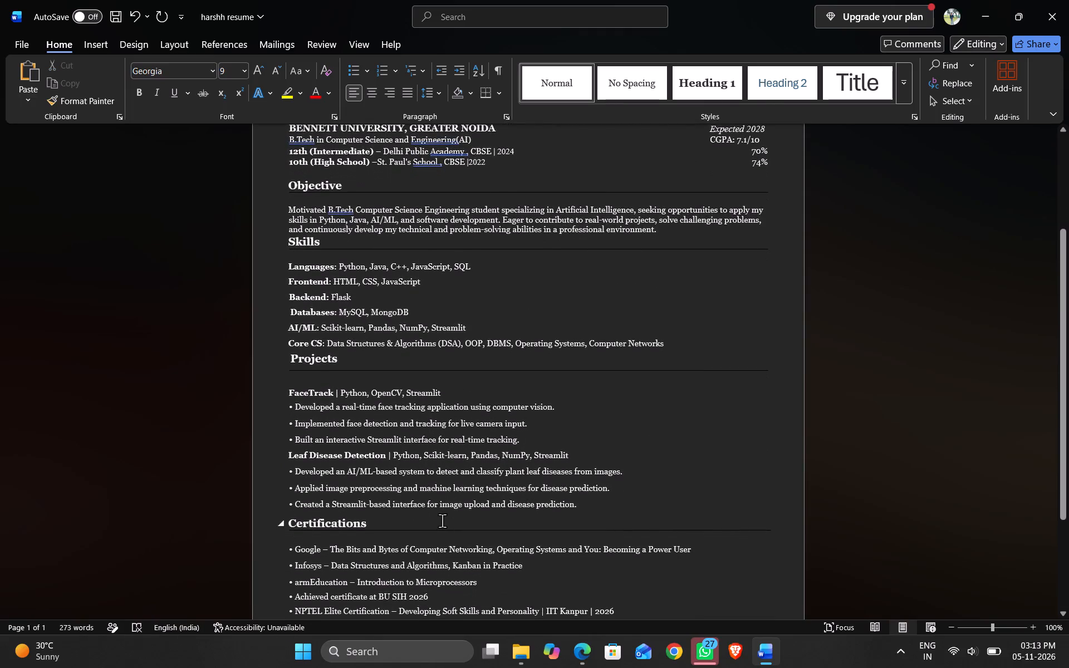
scroll(442, 520, "up", 1)
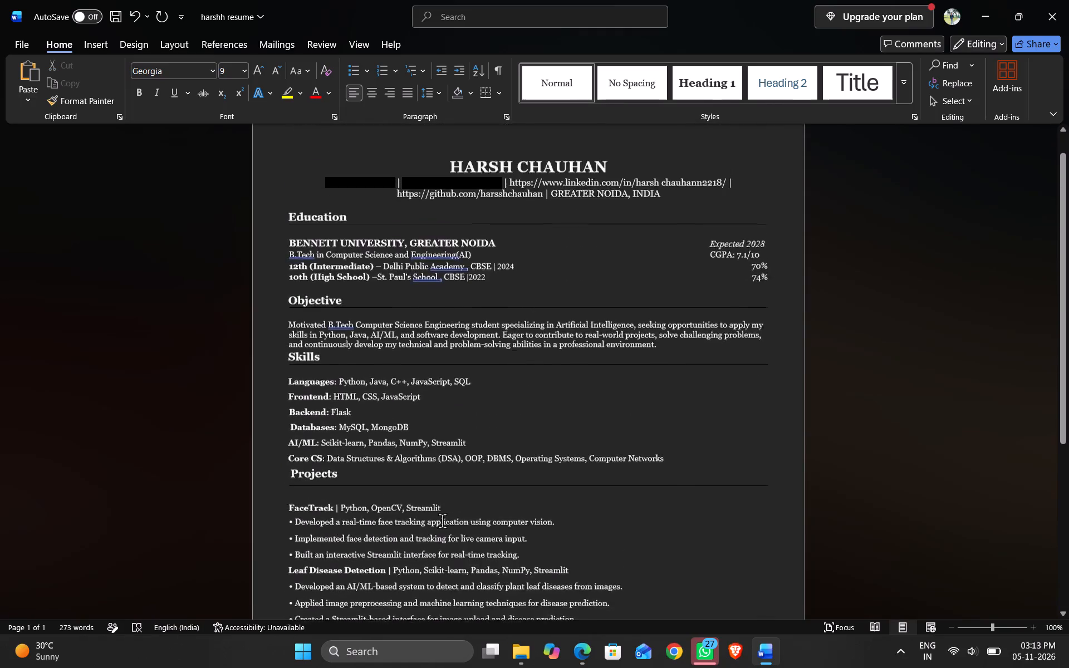
scroll(442, 520, "up", 1)
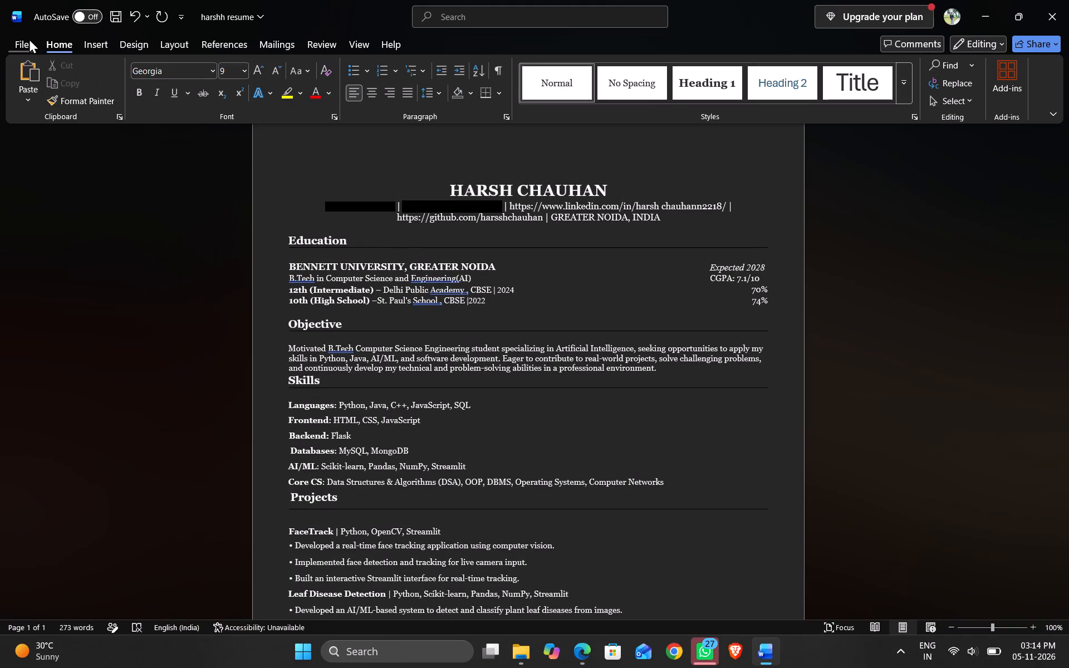
Switch to File Explorer and delete the old PDF harshh resume11 from the Downloads folder.
left_click(29, 38)
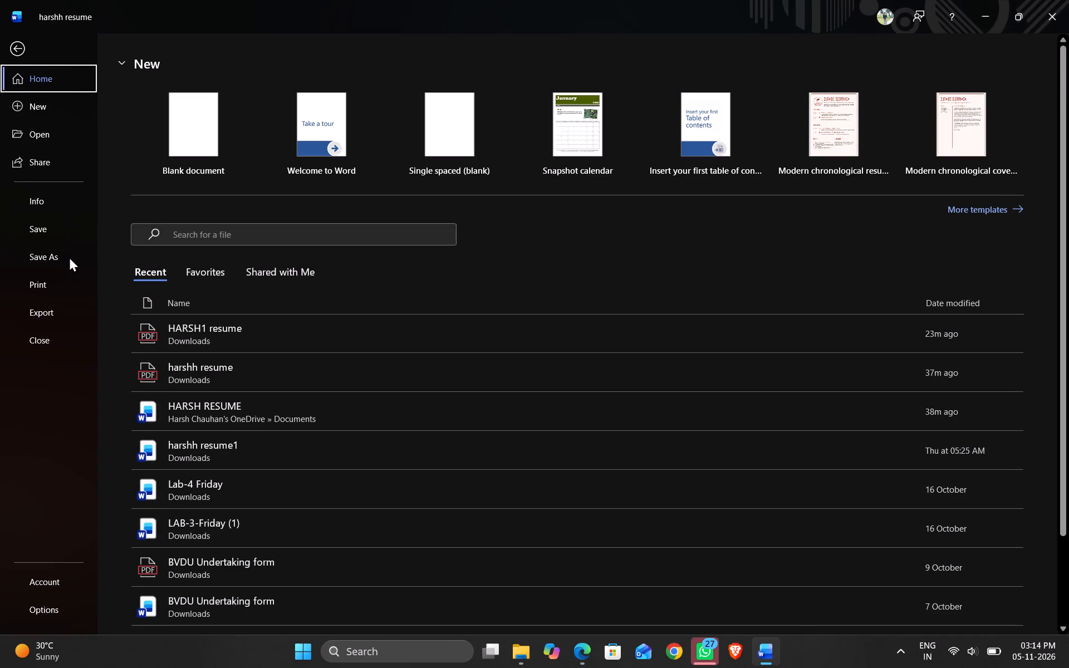
left_click(534, 665)
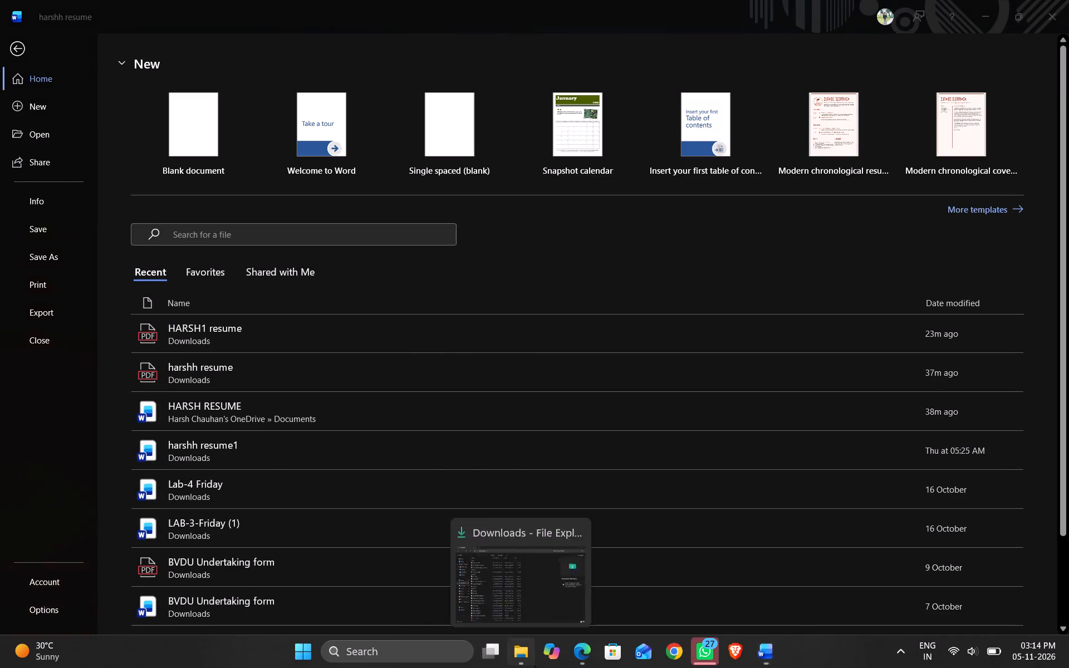
left_click(218, 144)
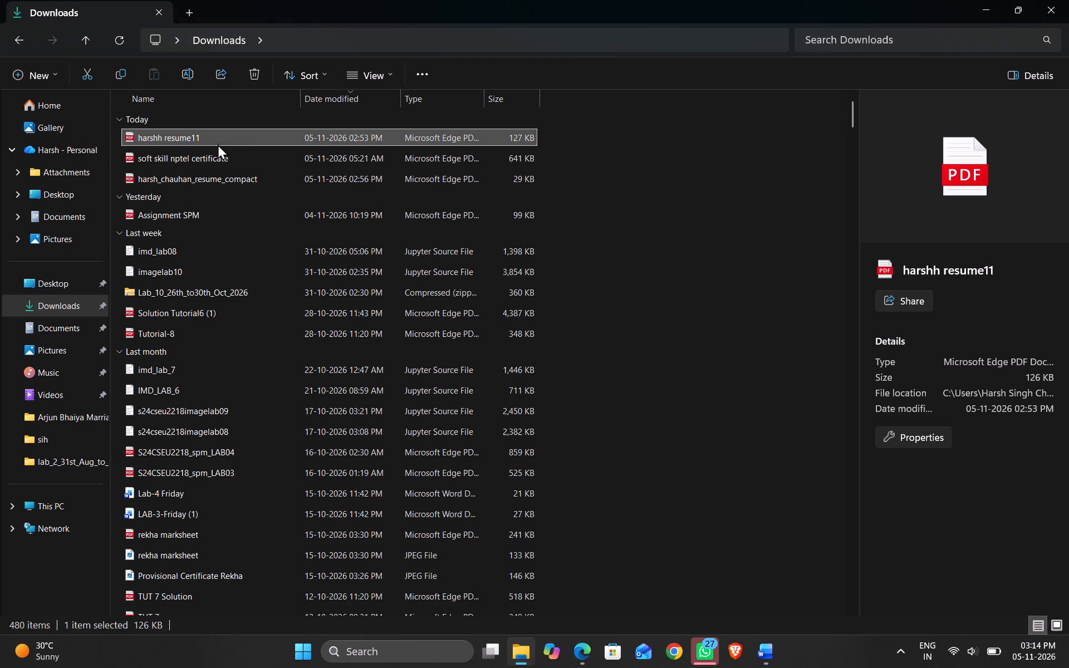
left_click(259, 70)
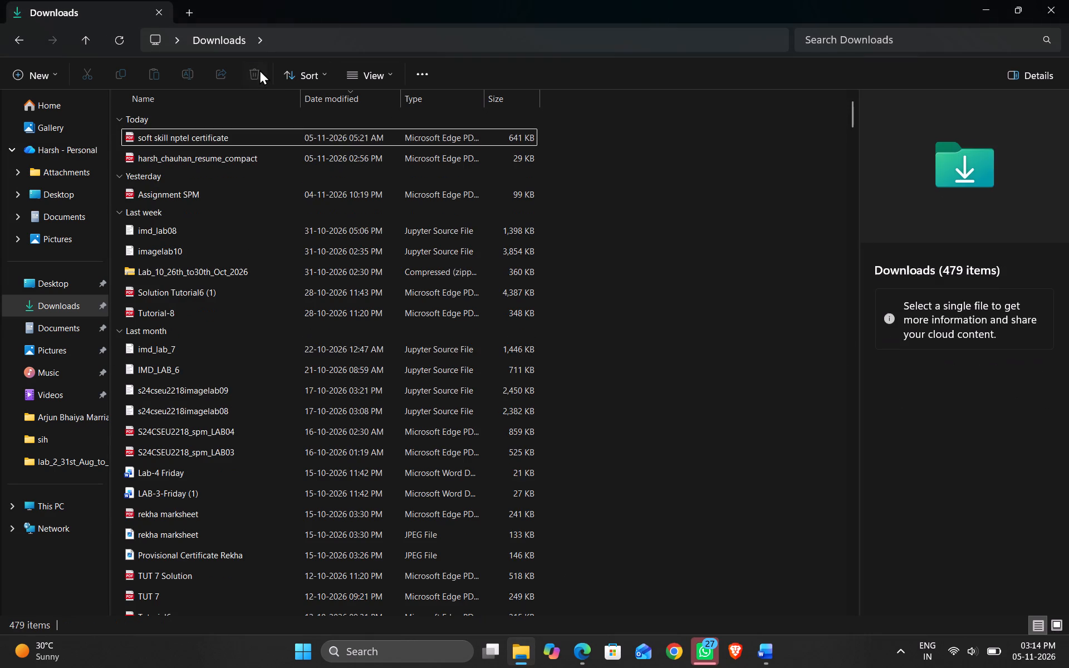
Back in Word, save a copy of the resume to Downloads as a PDF named harshh resume18.
left_click(770, 650)
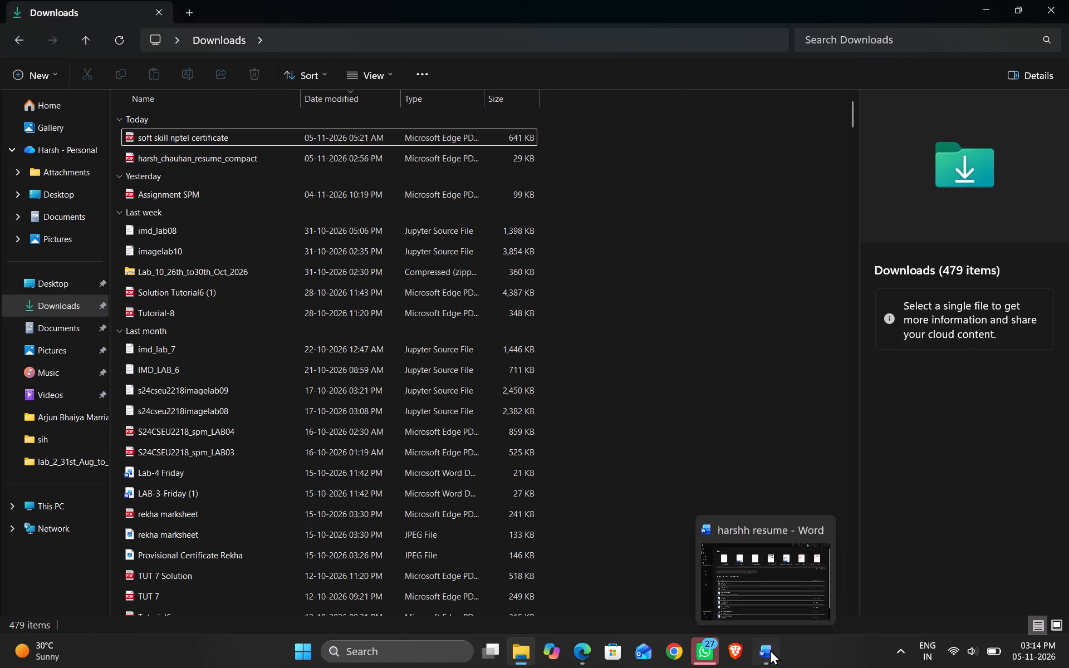
left_click(51, 257)
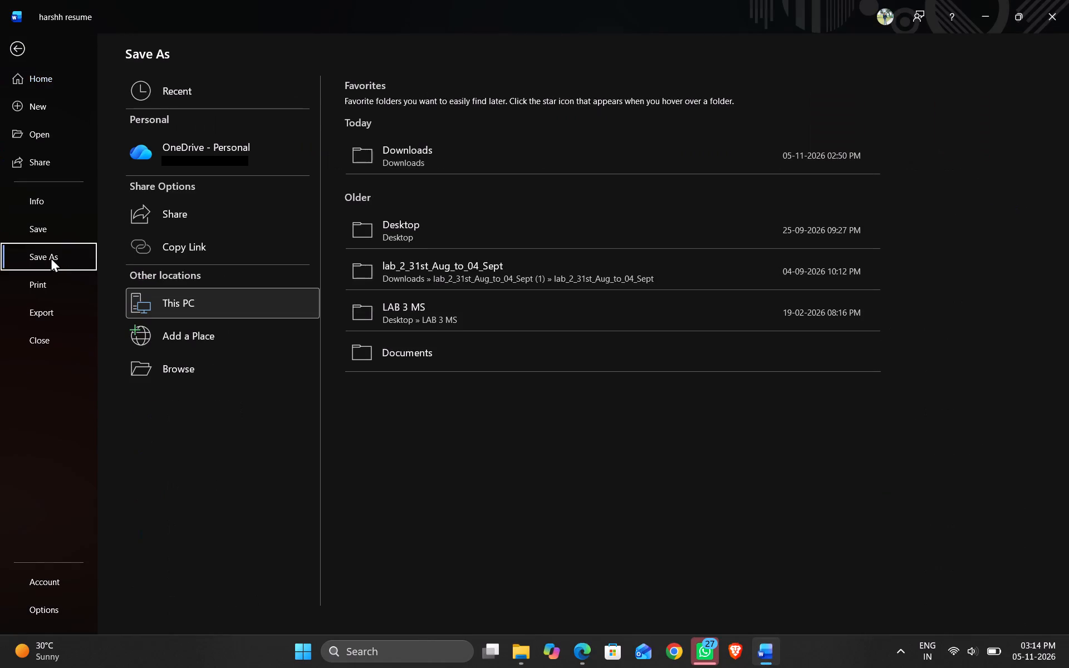
left_click(391, 155)
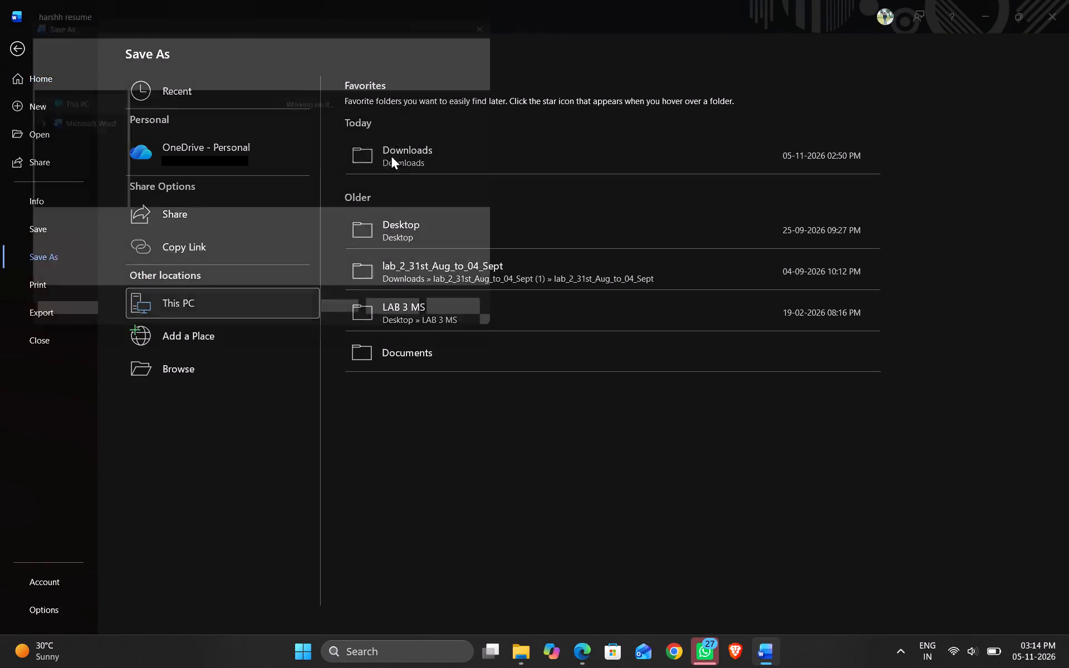
left_click(343, 227)
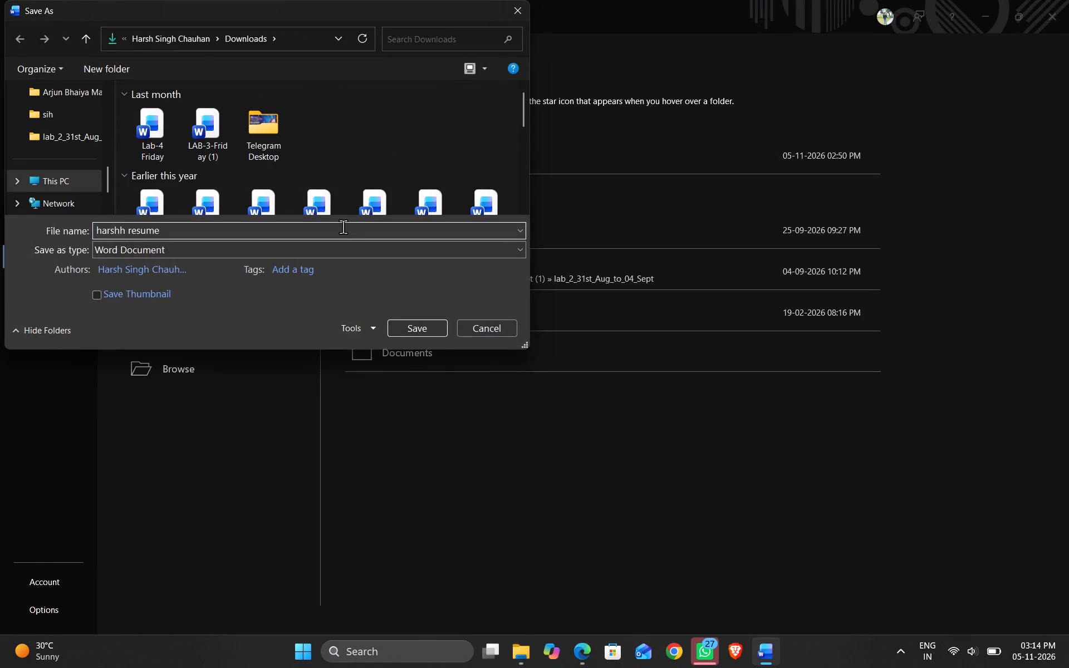
type("18")
left_click(400, 244)
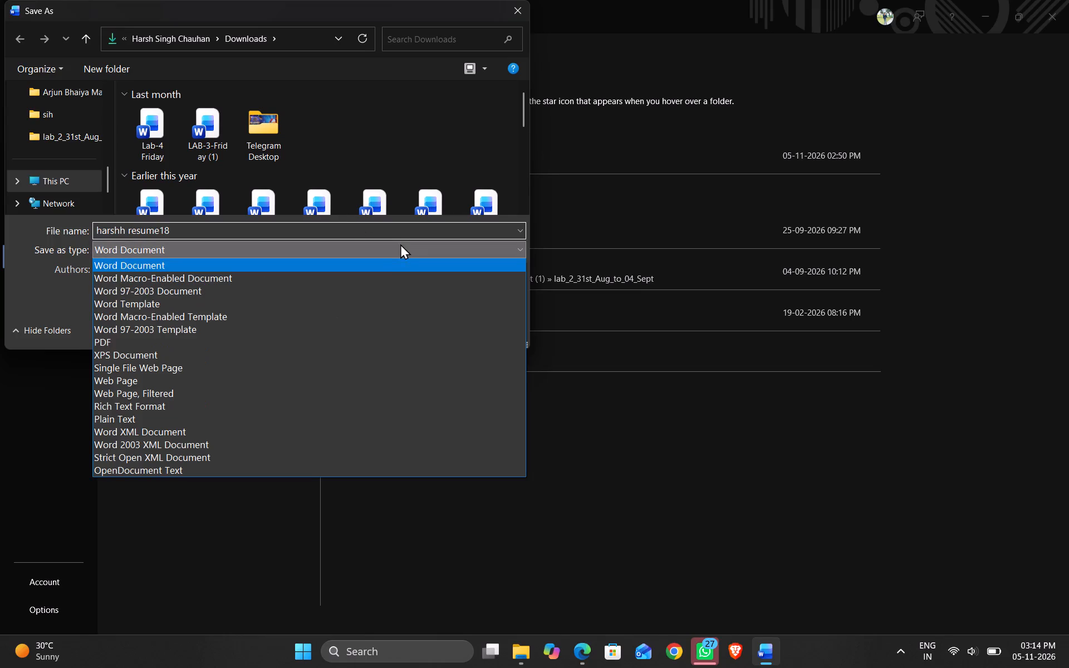
left_click(316, 341)
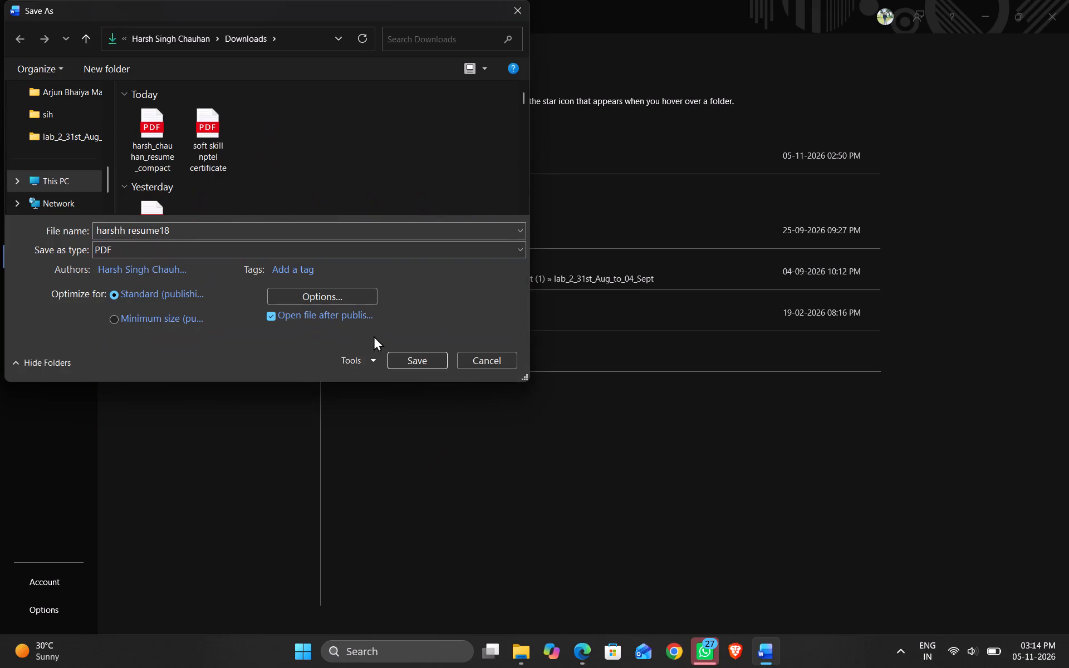
Finish saving the resume to Downloads as the PDF harshh resume18, opening it once published.
left_click(408, 357)
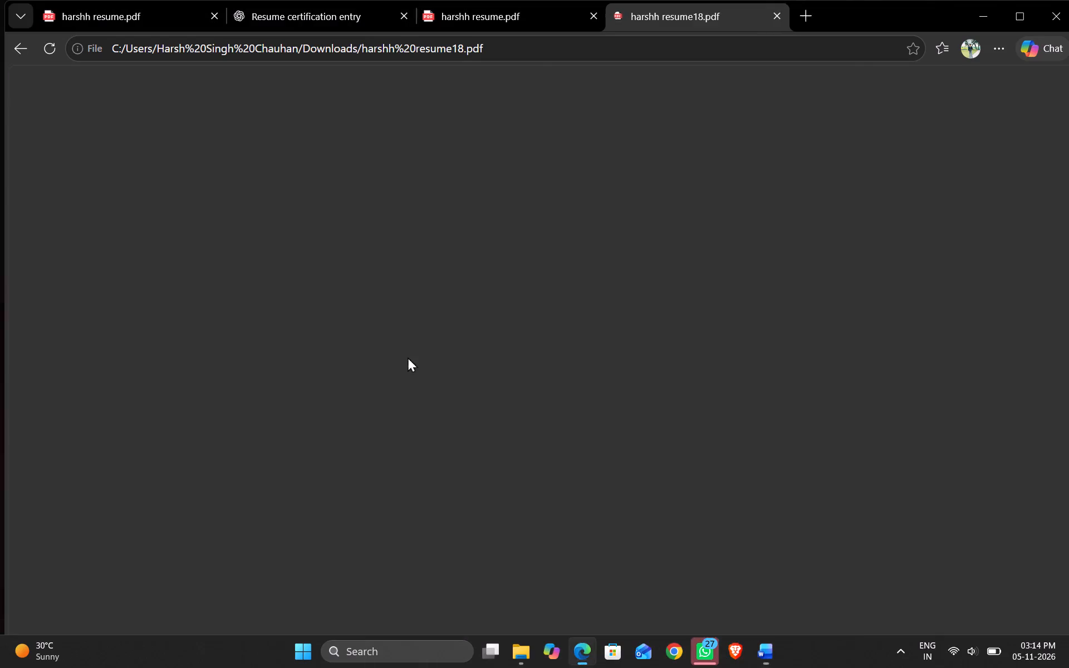
Review the exported harshh resume18 PDF from the header to the Experience section, checking its layout, and close the browser window.
scroll(498, 510, "down", 3)
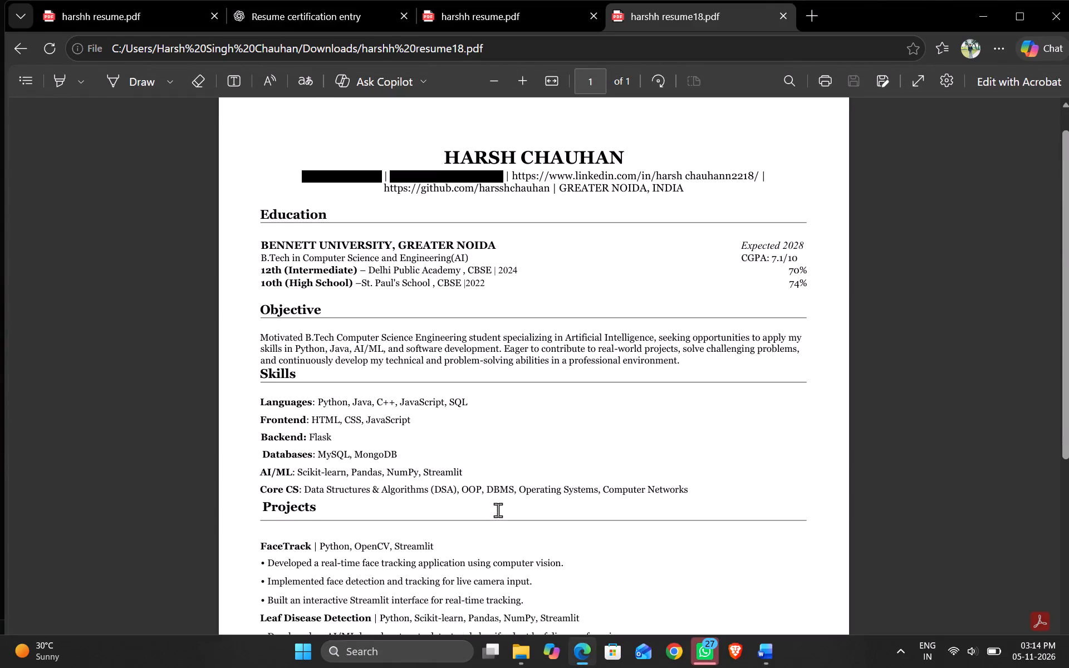
scroll(498, 510, "down", 2)
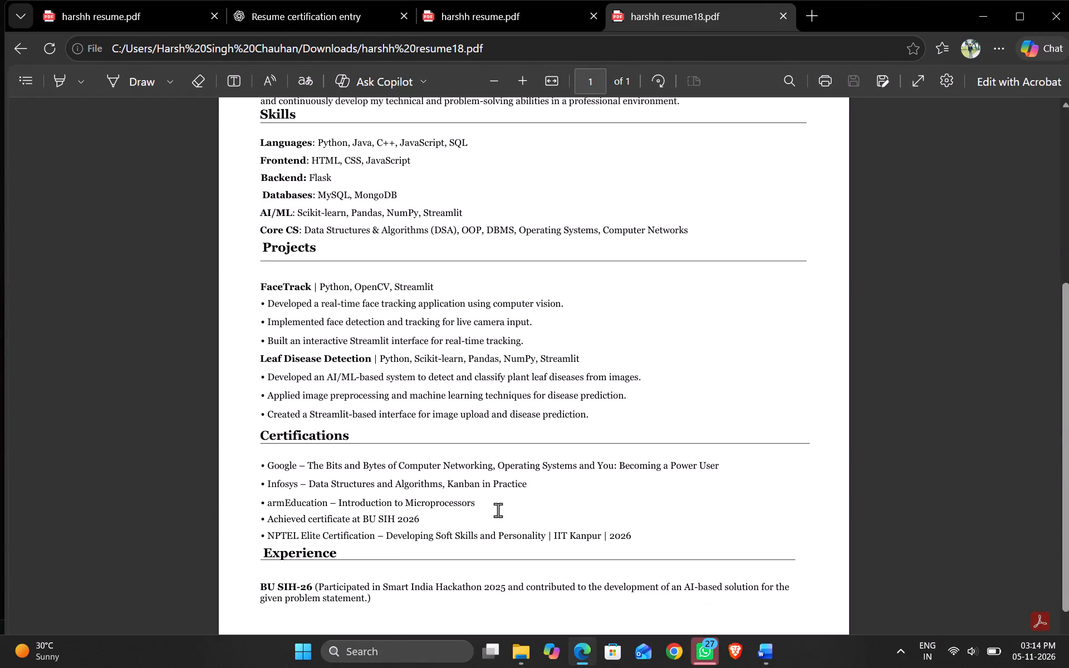
scroll(498, 510, "down", 2)
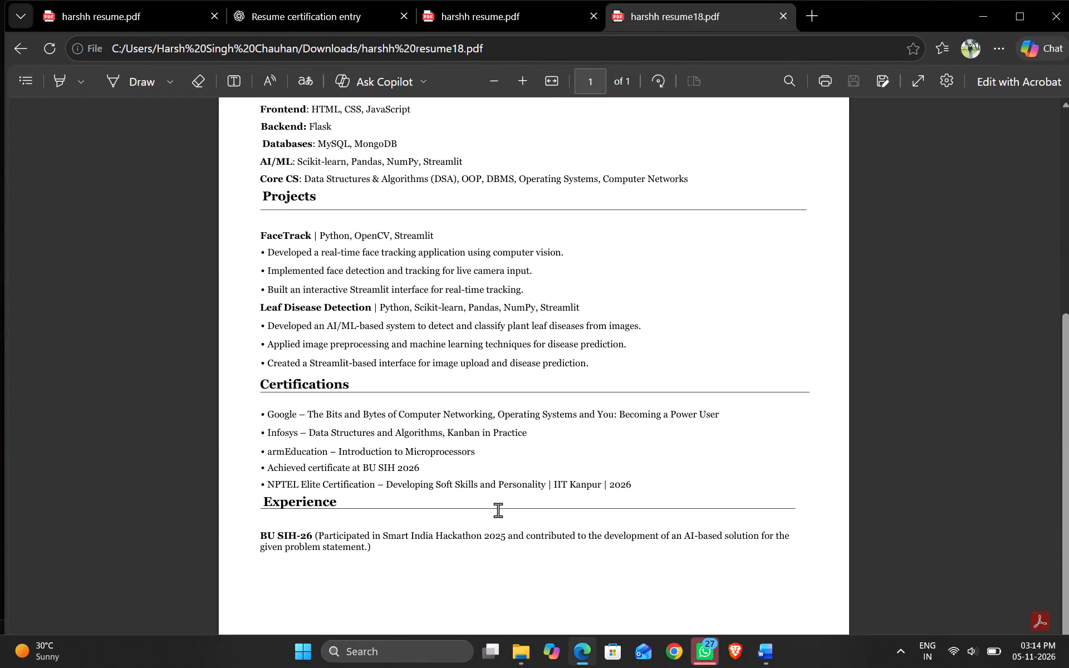
scroll(498, 510, "up", 6)
scroll(498, 510, "right", 1)
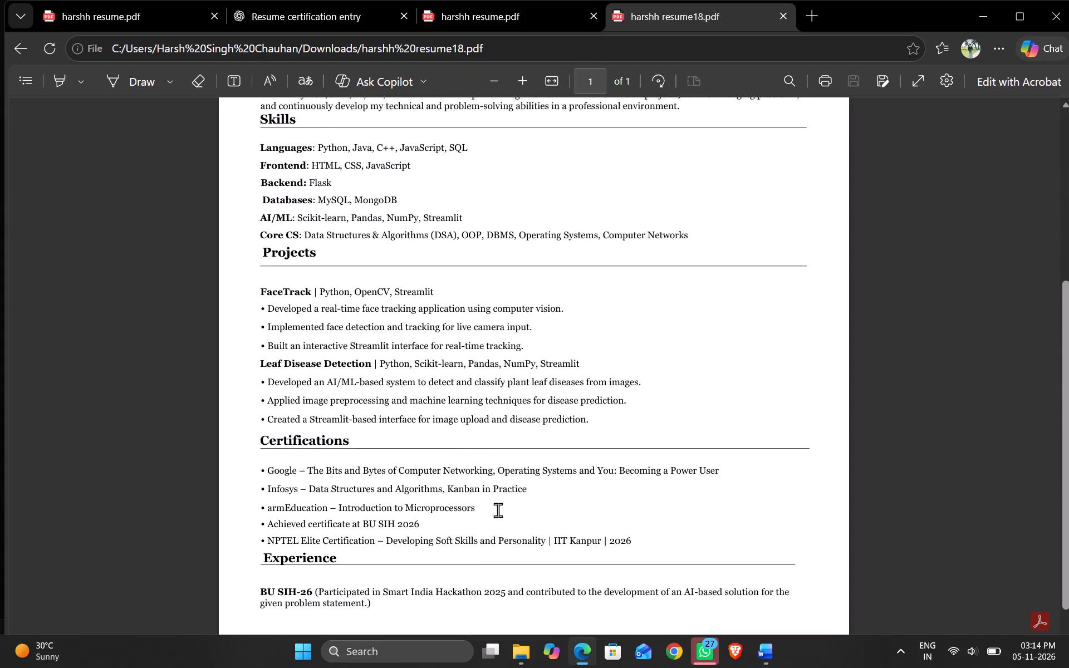
scroll(498, 510, "right", 2)
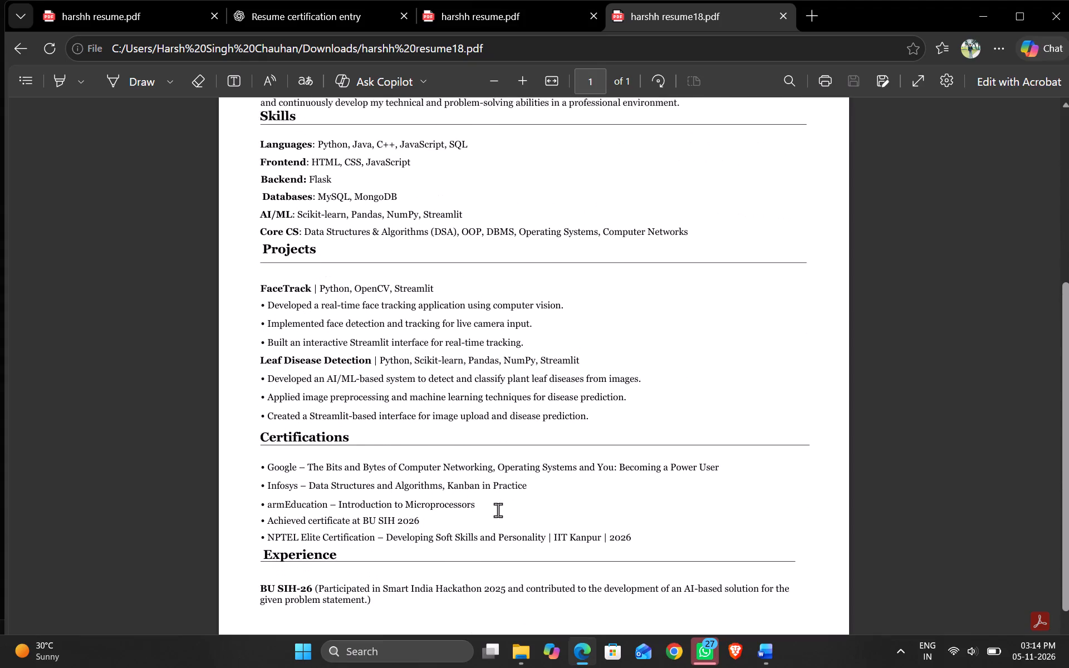
scroll(498, 510, "right", 1)
scroll(498, 510, "up", 1)
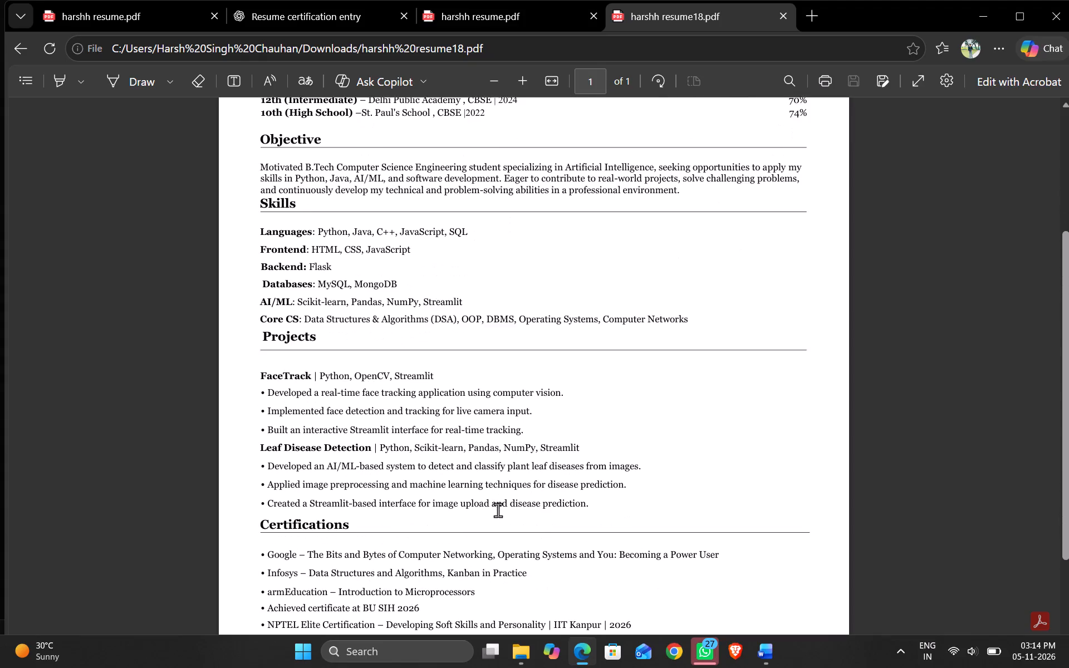
scroll(498, 510, "up", 1)
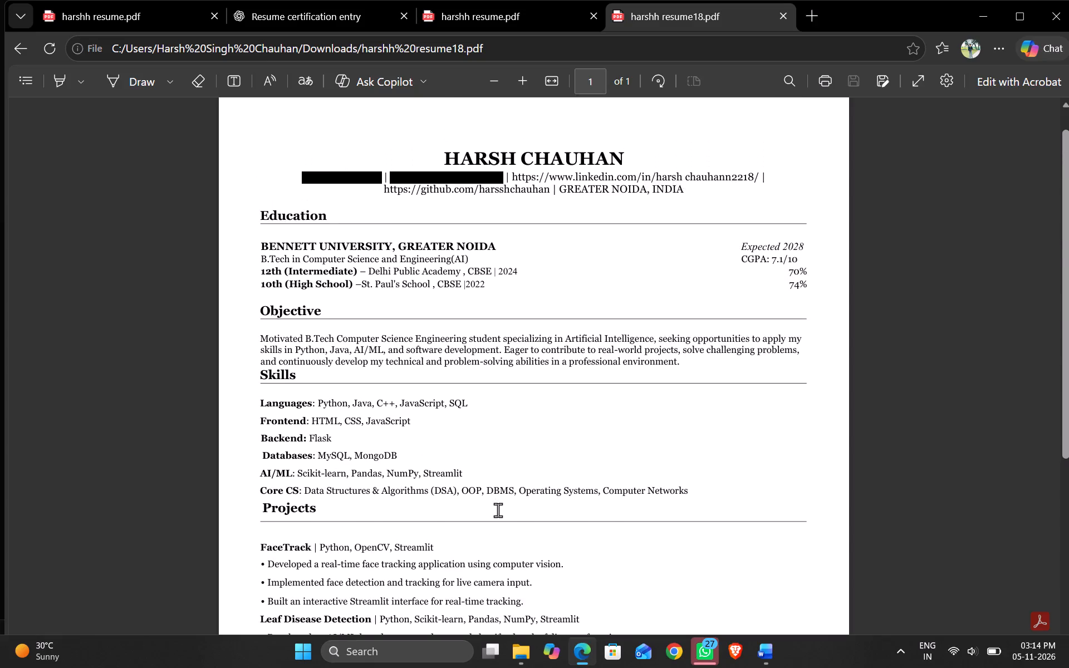